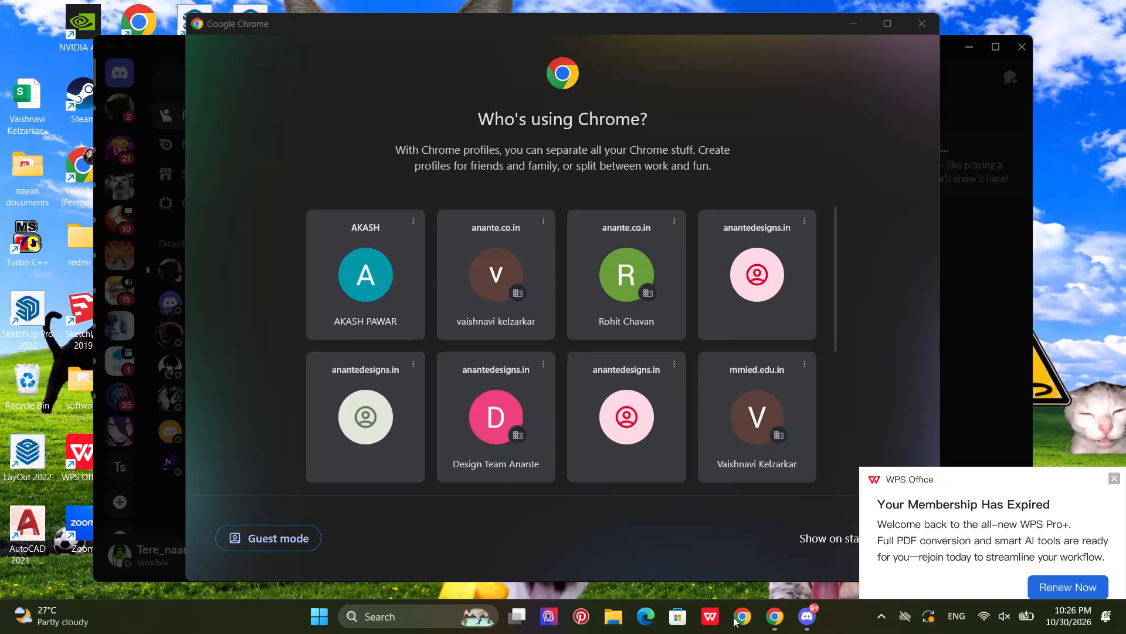
Open a Chrome window with the Design Team Anante profile and dismiss the WPS Office membership notice.
{"action": "left_click", "coordinate": [518, 465]}
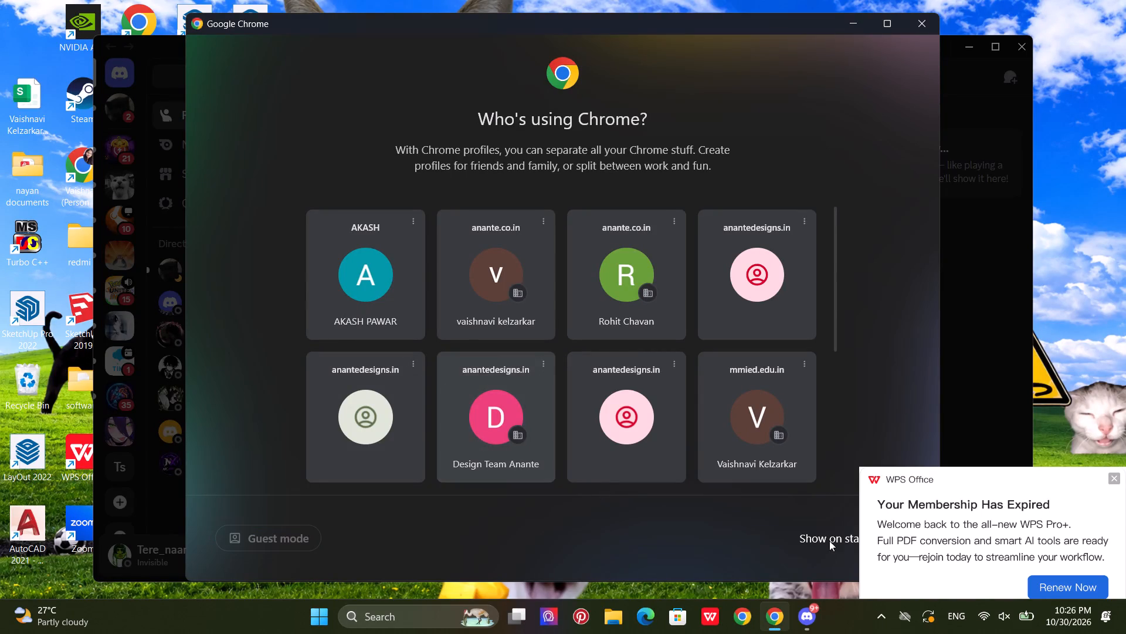
{"action": "left_click", "coordinate": [1115, 475]}
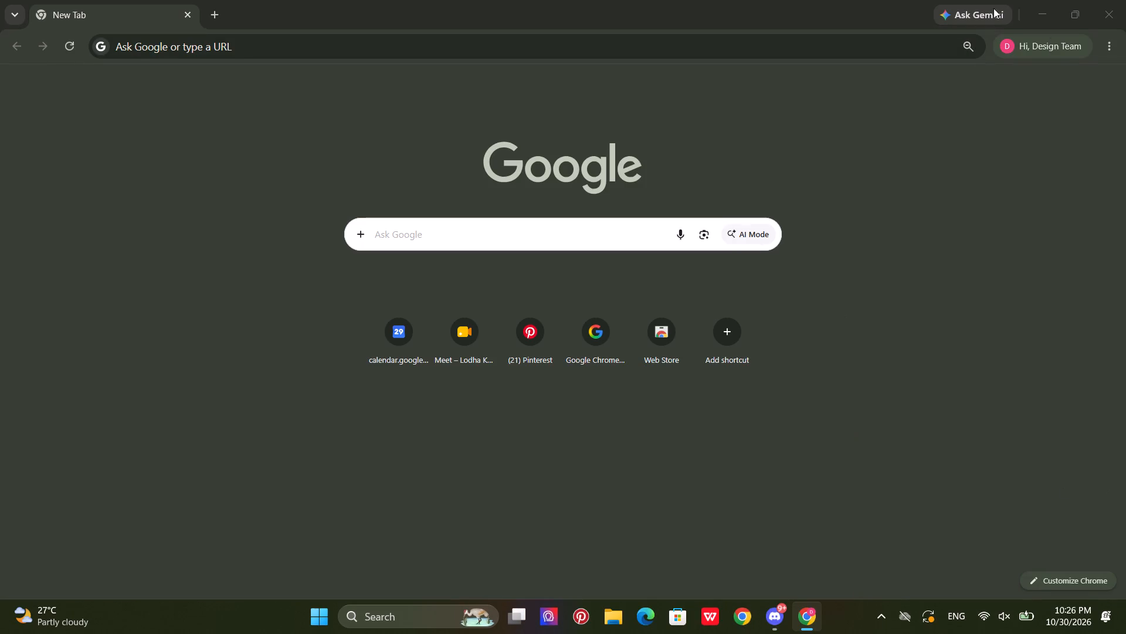
Open Google Drive for the Design Team account from the Google apps on the new tab page.
{"action": "left_click", "coordinate": [72, 42]}
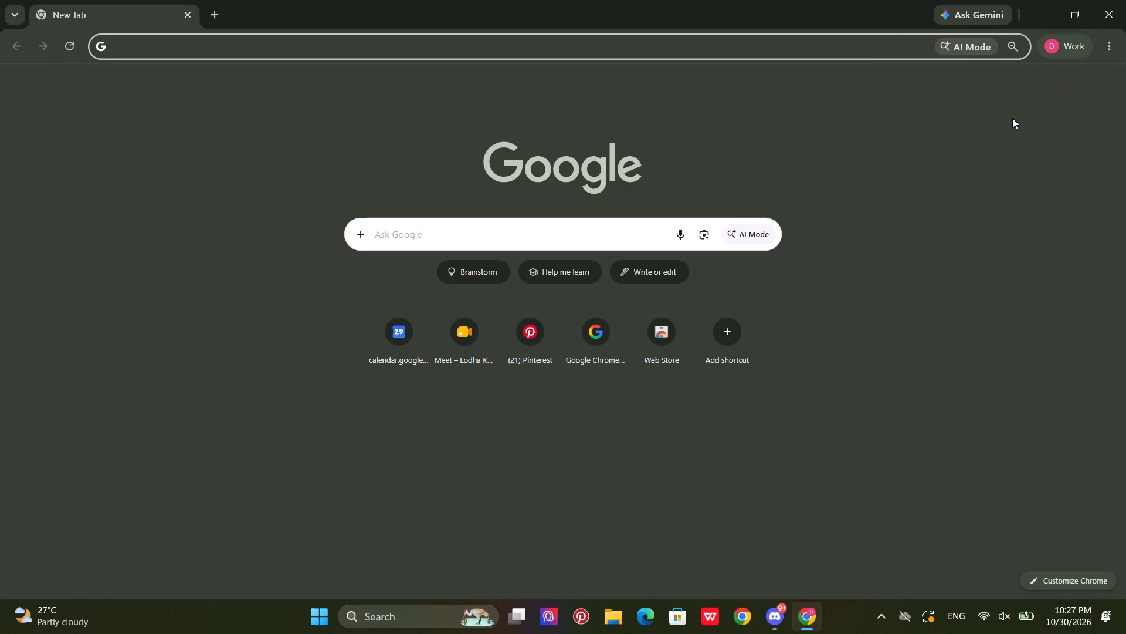
{"action": "left_click", "coordinate": [1071, 85]}
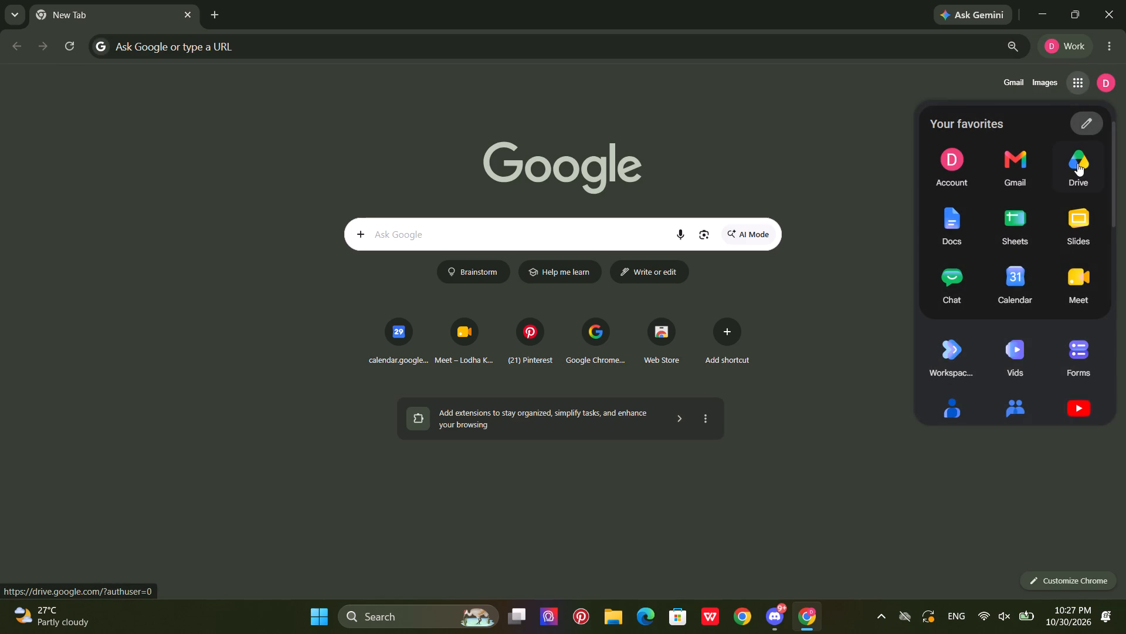
{"action": "left_click", "coordinate": [1076, 153]}
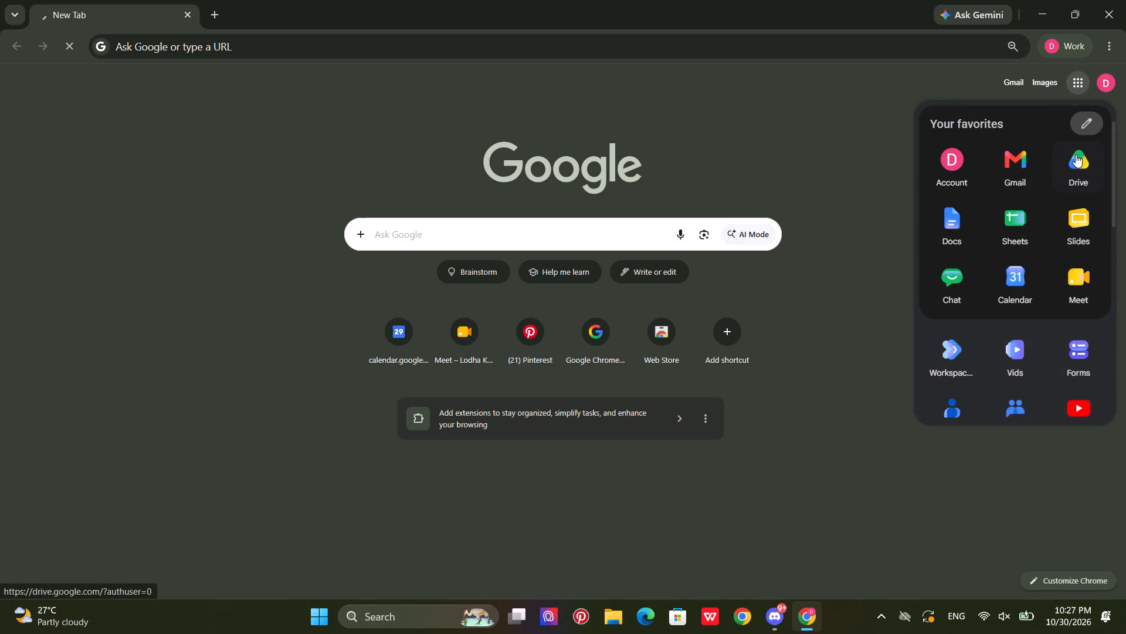
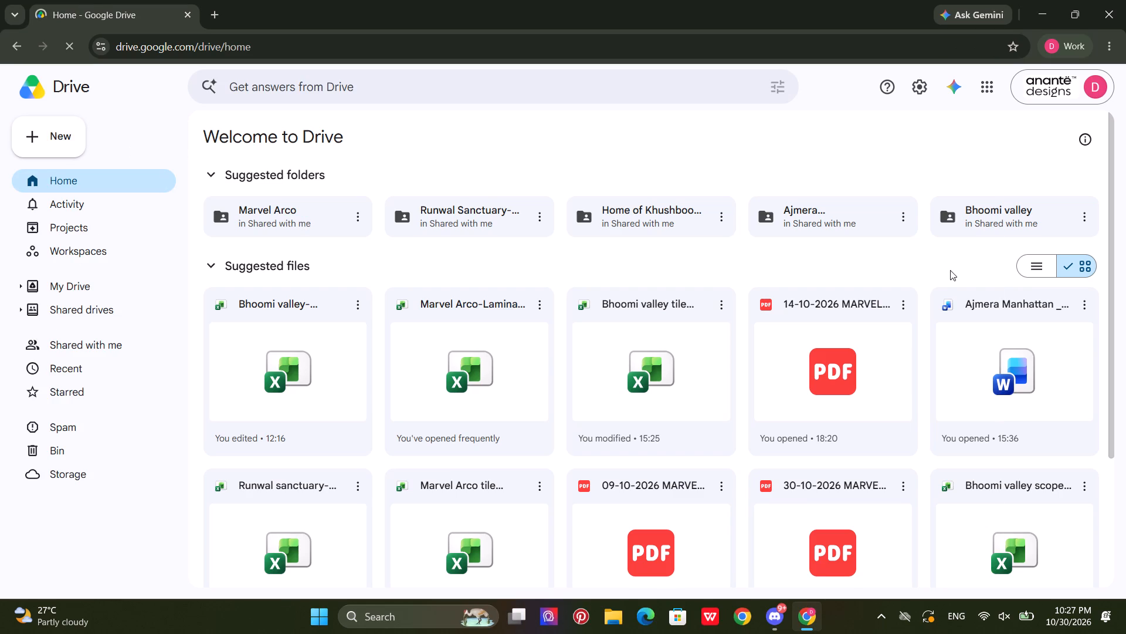
Open the Laminate selections folder inside the Bhoomi valley project, under Shared with client and Selections.
{"action": "double_click", "coordinate": [984, 215]}
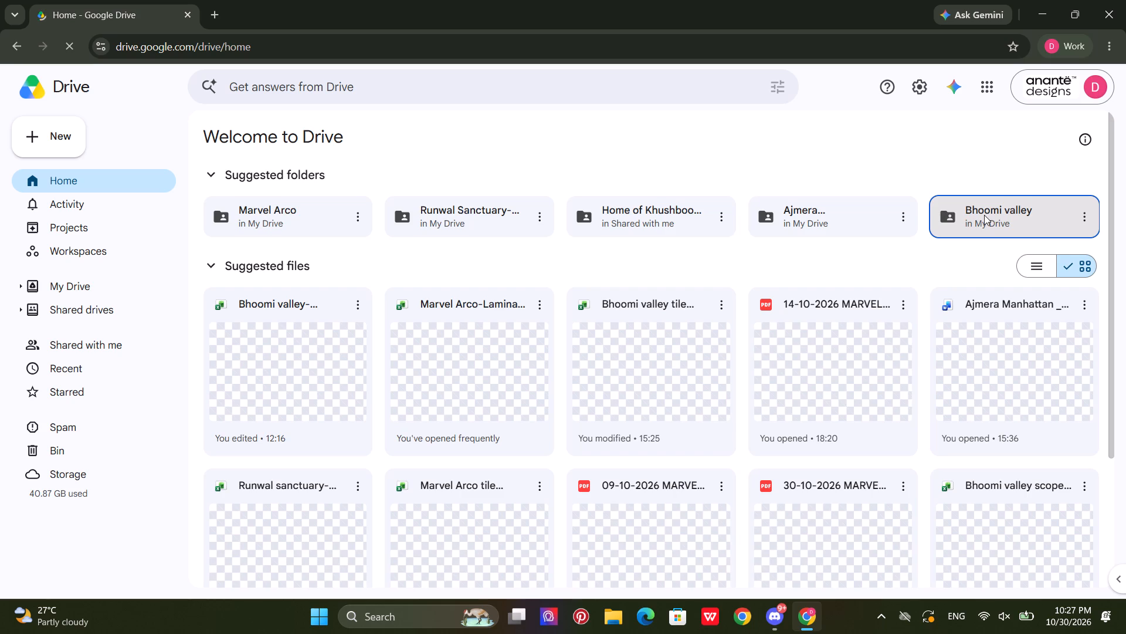
{"action": "double_click", "coordinate": [984, 215]}
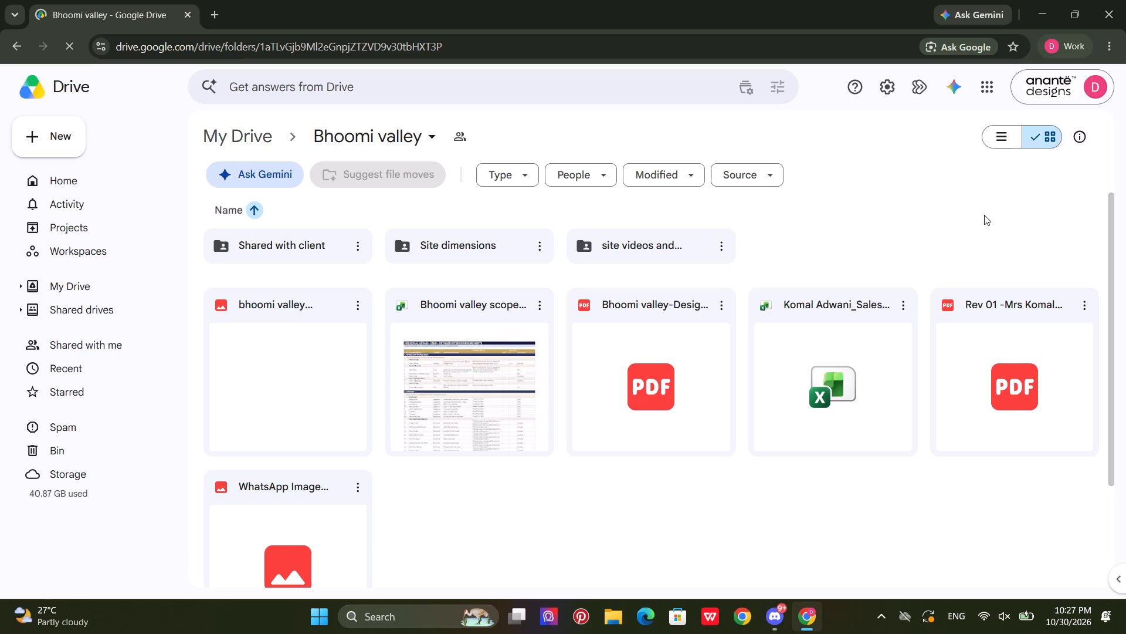
{"action": "scroll", "coordinate": [375, 299], "scroll_direction": "down", "scroll_amount": 3}
{"action": "scroll", "coordinate": [375, 299], "scroll_direction": "up", "scroll_amount": 2}
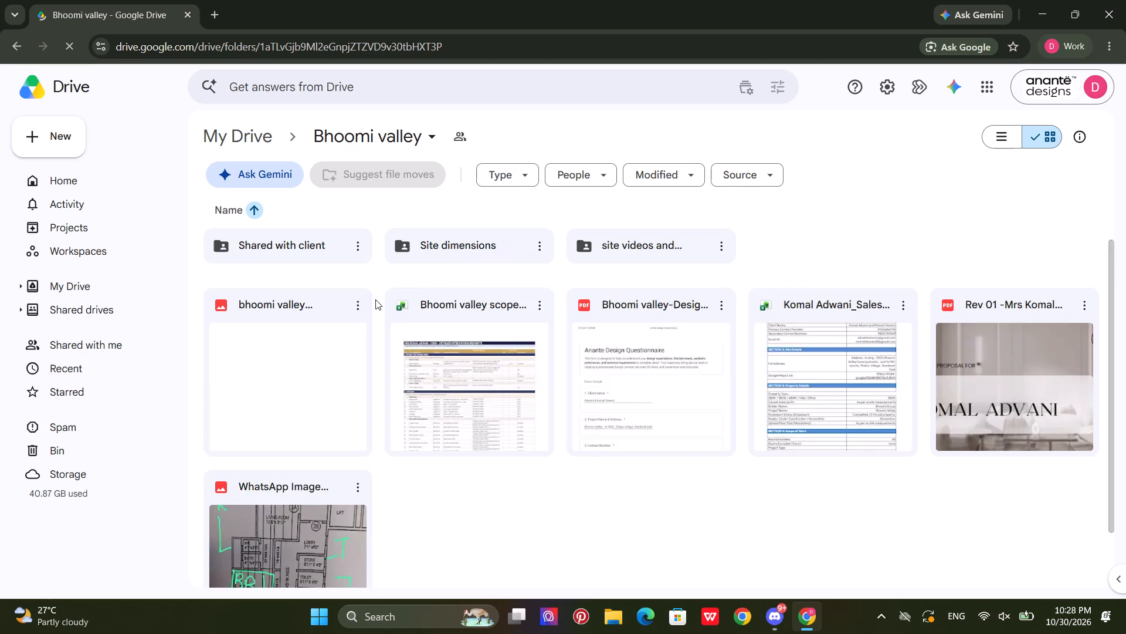
{"action": "double_click", "coordinate": [250, 245]}
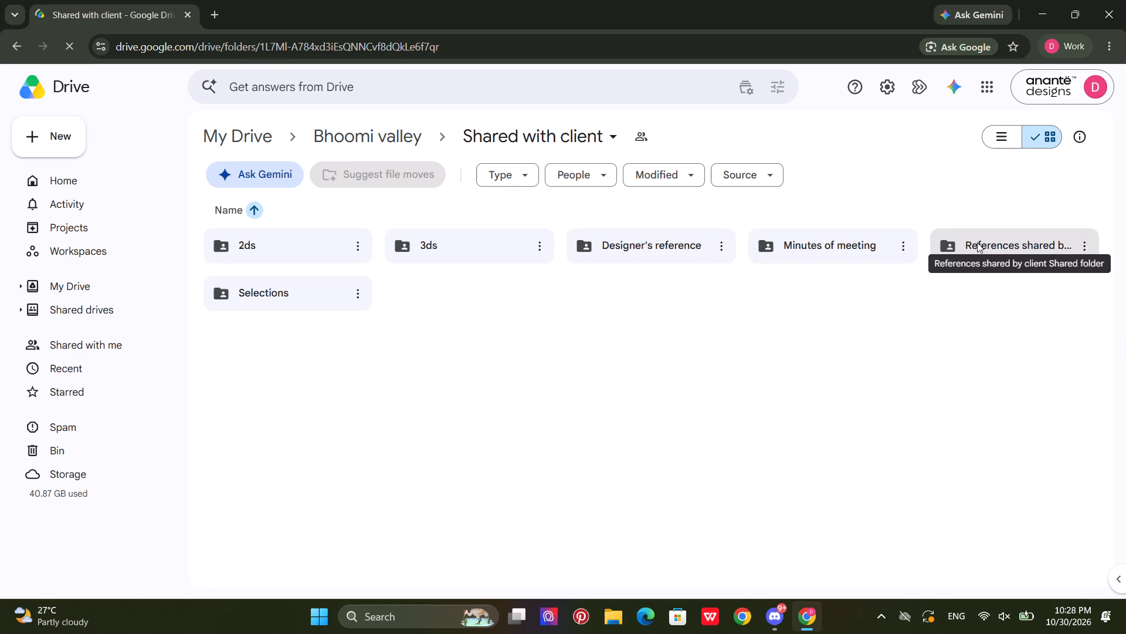
{"action": "left_click", "coordinate": [267, 302]}
{"action": "left_click", "coordinate": [267, 302]}
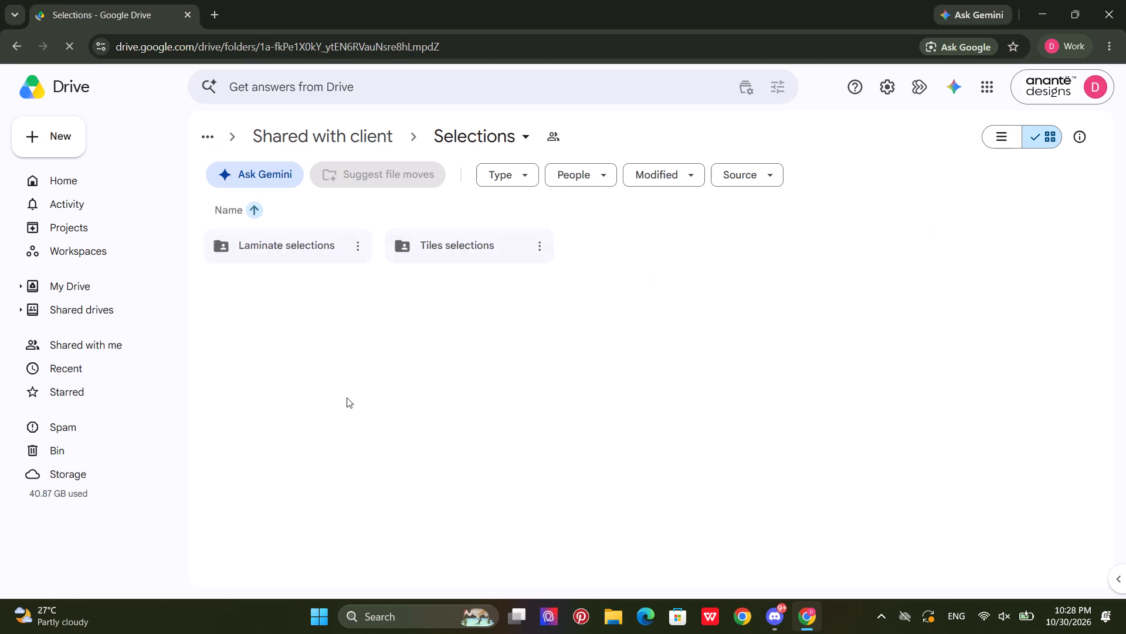
{"action": "double_click", "coordinate": [304, 239]}
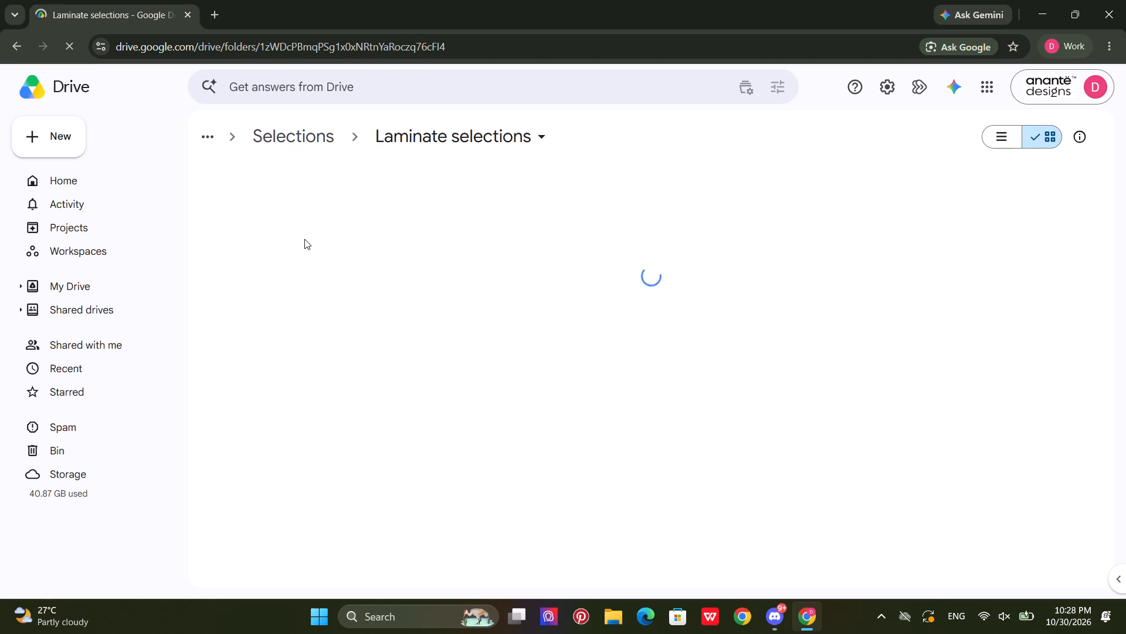
Open the Bhoomi valley-Laminate selections (1) spreadsheet from the Laminate selections folder.
{"action": "double_click", "coordinate": [297, 307]}
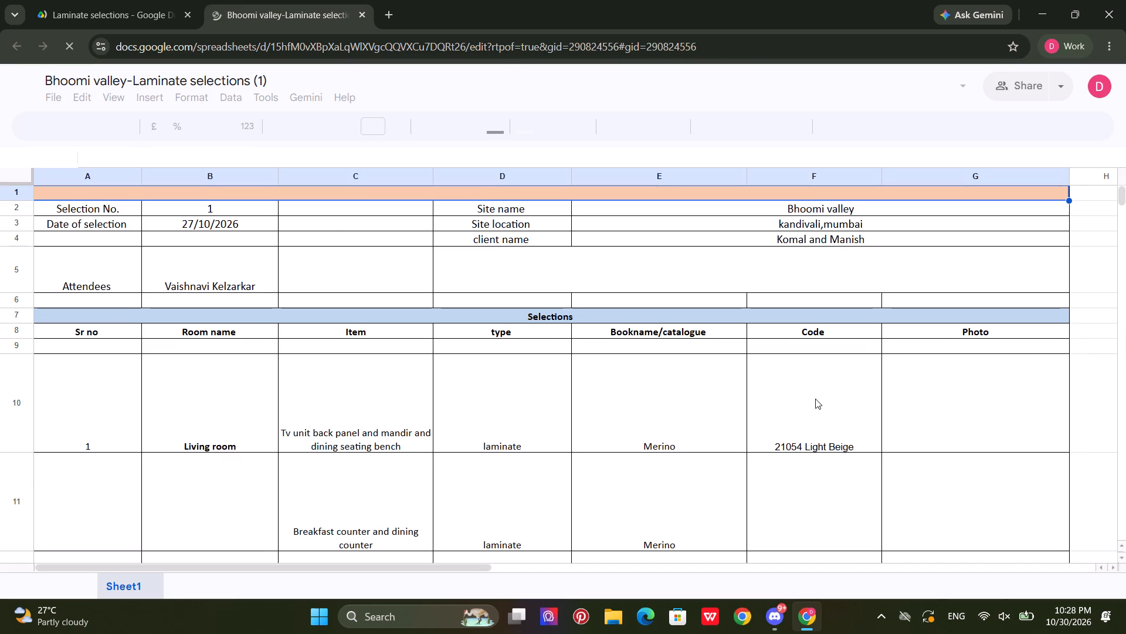
Open a new browser tab alongside the laminate selections spreadsheet.
{"action": "left_click", "coordinate": [392, 12]}
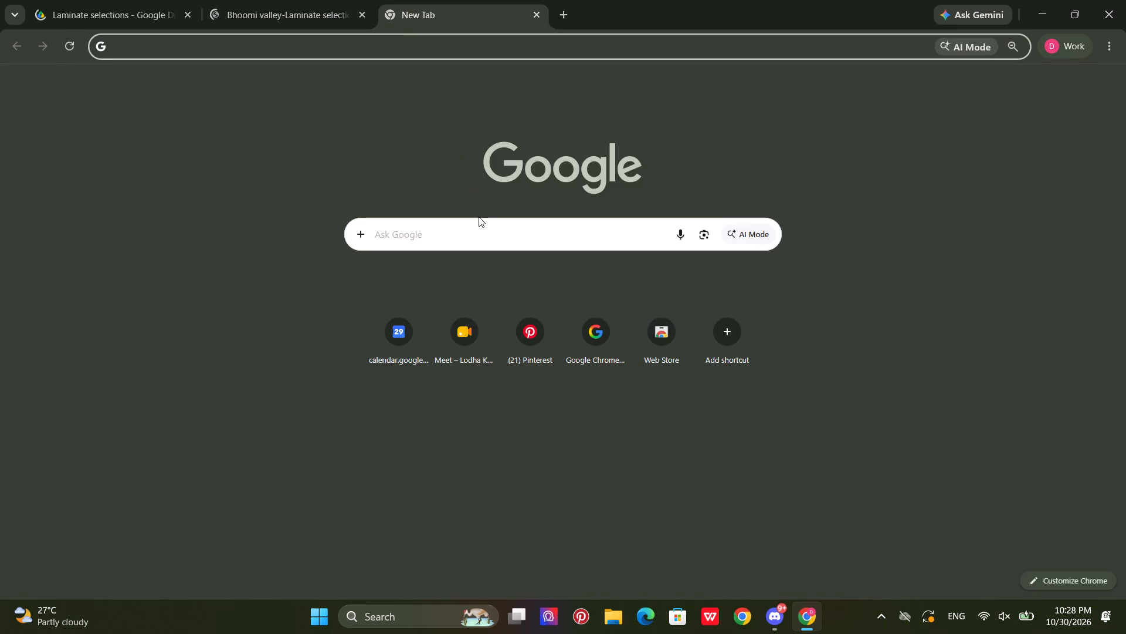
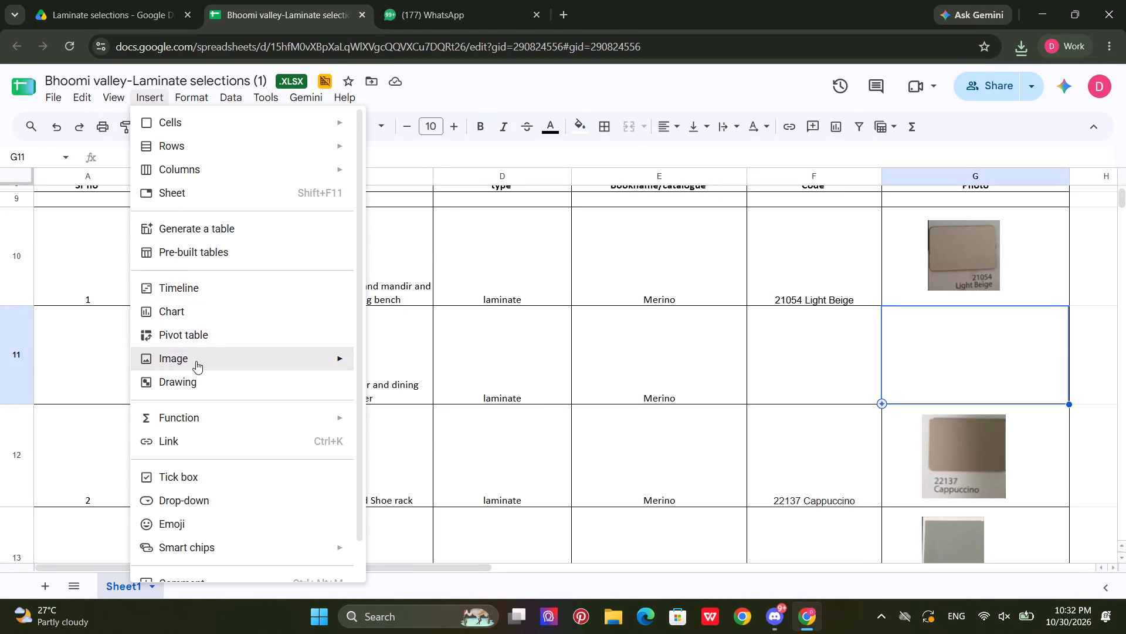
Insert the downloaded picture "WhatsApp Image 2026-10-30 at 10.31.31 PM" over the cells at G11, the breakfast and dining counter's Photo cell.
{"action": "left_click", "coordinate": [481, 423]}
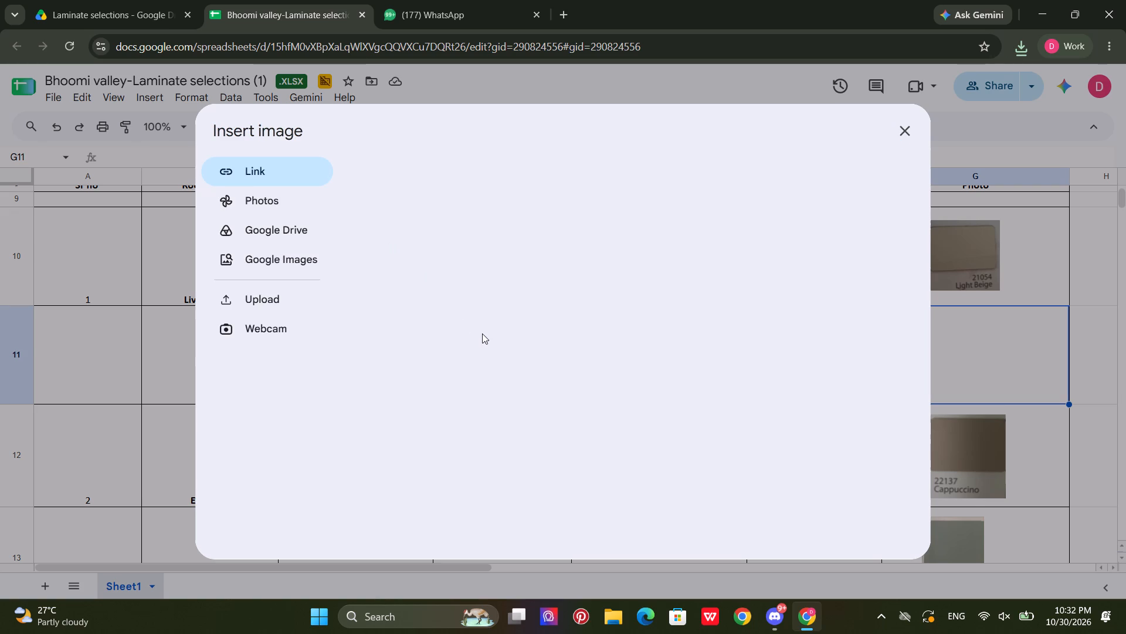
{"action": "left_click", "coordinate": [264, 308]}
{"action": "left_click", "coordinate": [645, 396]}
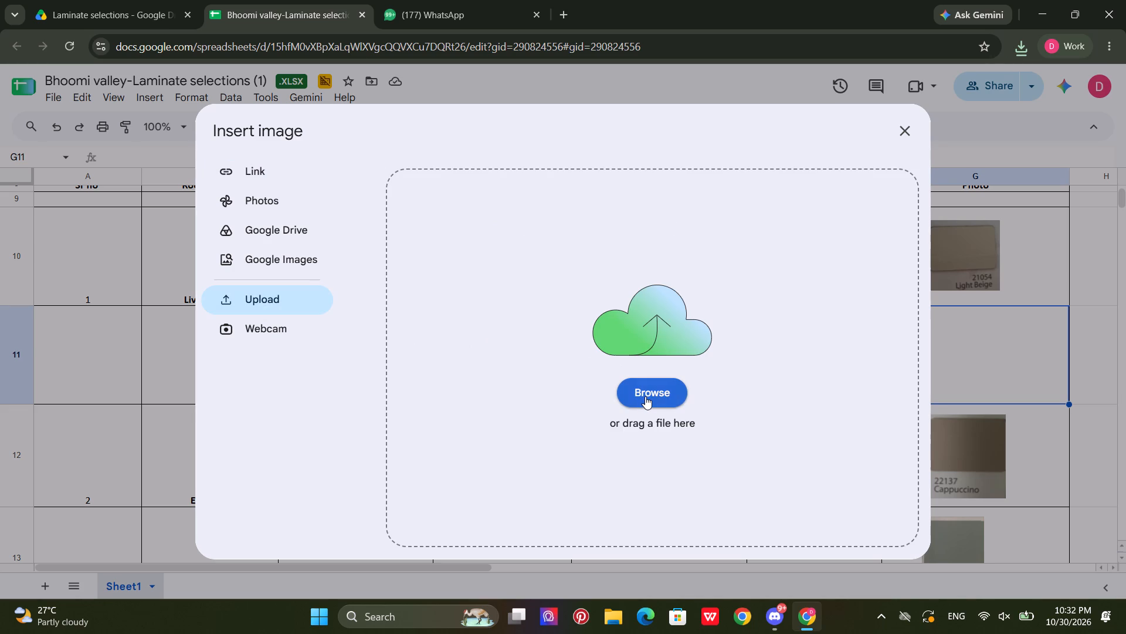
{"action": "left_click", "coordinate": [645, 396]}
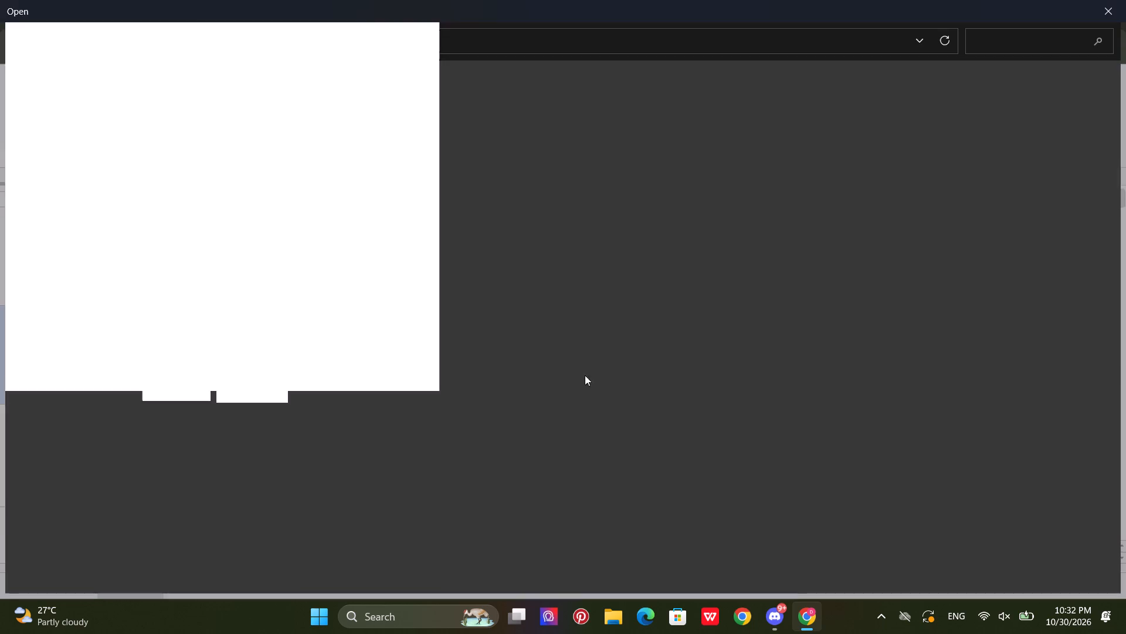
{"action": "left_click", "coordinate": [75, 190]}
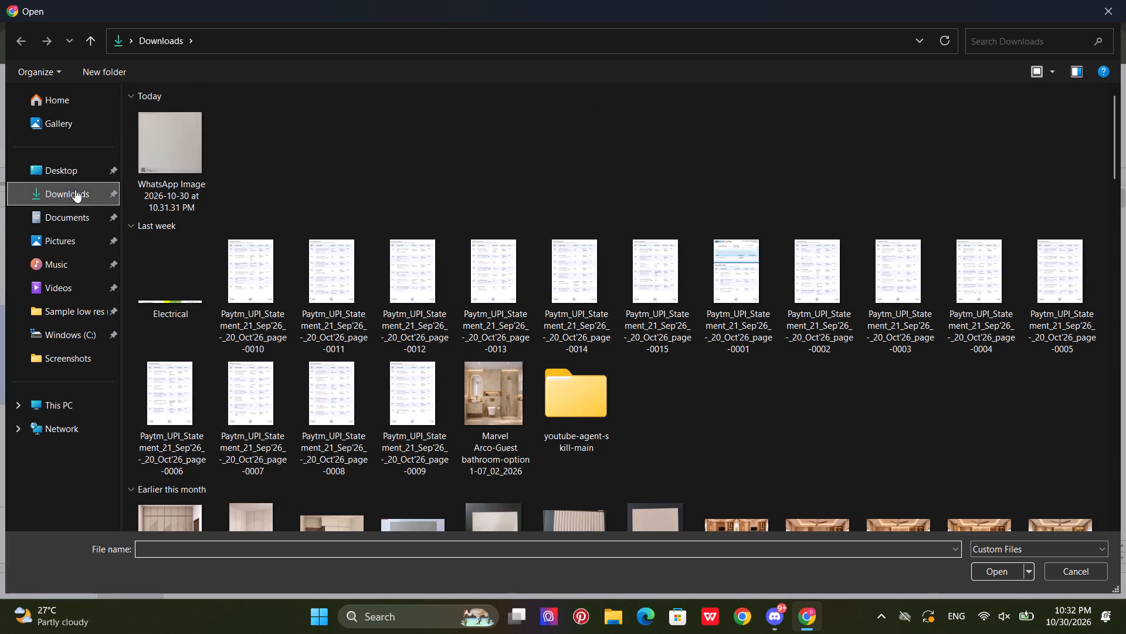
{"action": "scroll", "coordinate": [108, 186], "scroll_direction": "up", "scroll_amount": 2}
{"action": "left_click", "coordinate": [183, 164]}
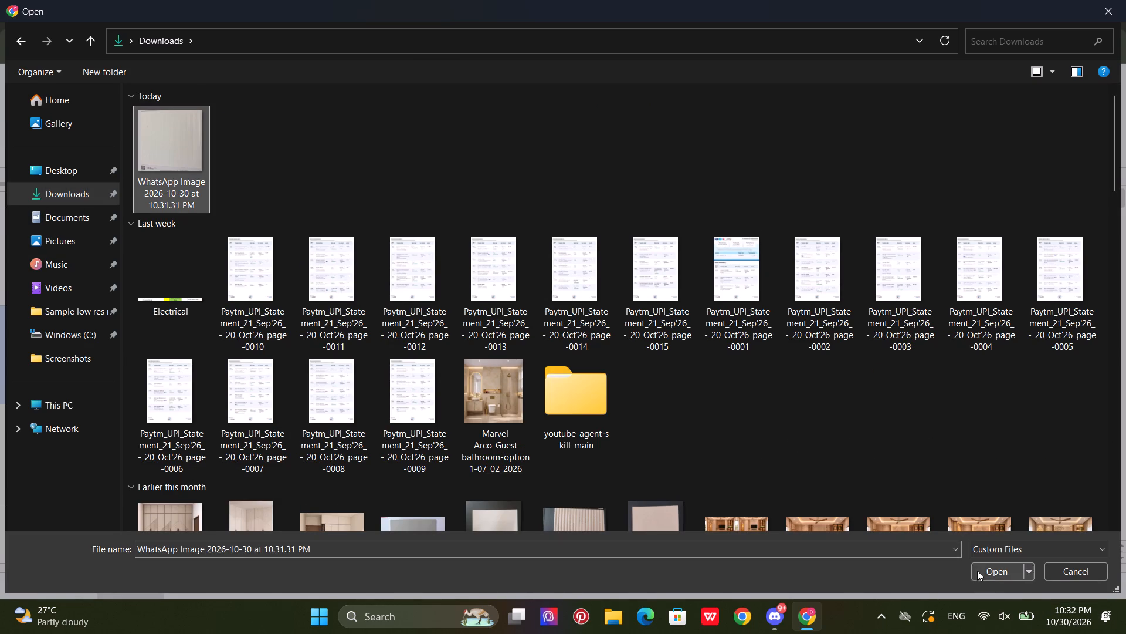
{"action": "left_click", "coordinate": [979, 565]}
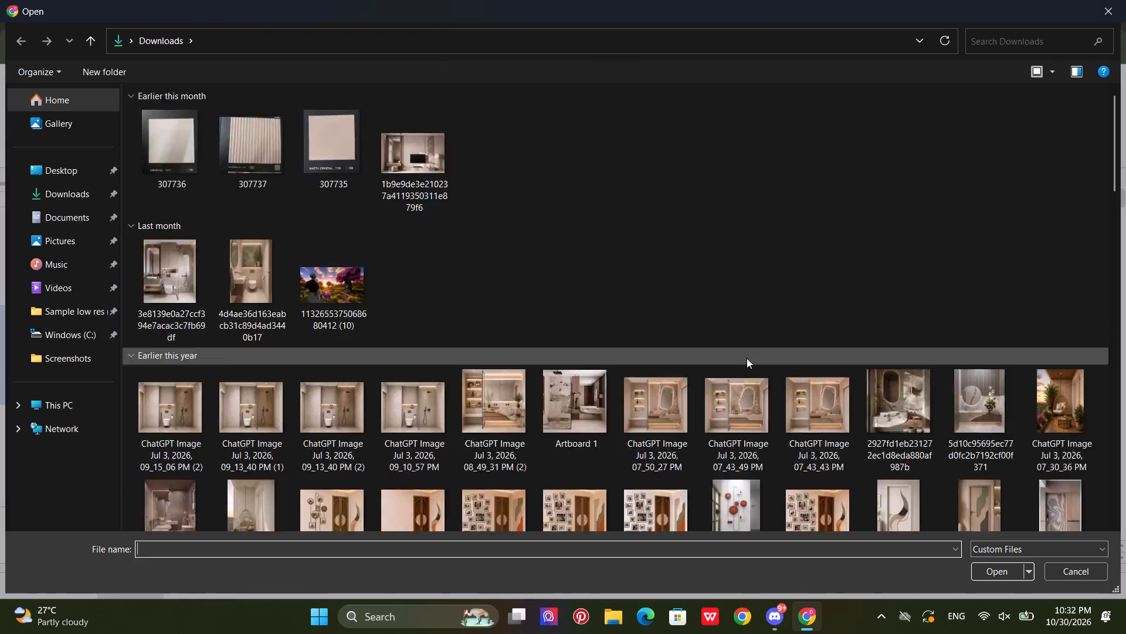
{"action": "left_click", "coordinate": [211, 203]}
{"action": "left_click", "coordinate": [193, 189]}
{"action": "scroll", "coordinate": [382, 291], "scroll_direction": "up", "scroll_amount": 3}
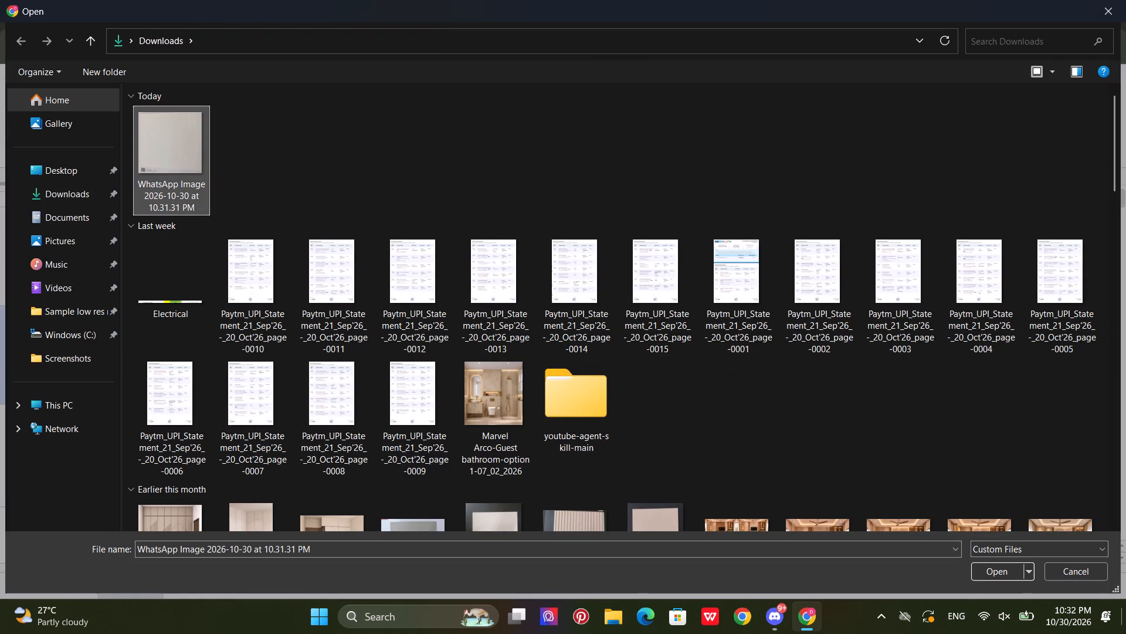
{"action": "left_click", "coordinate": [976, 568]}
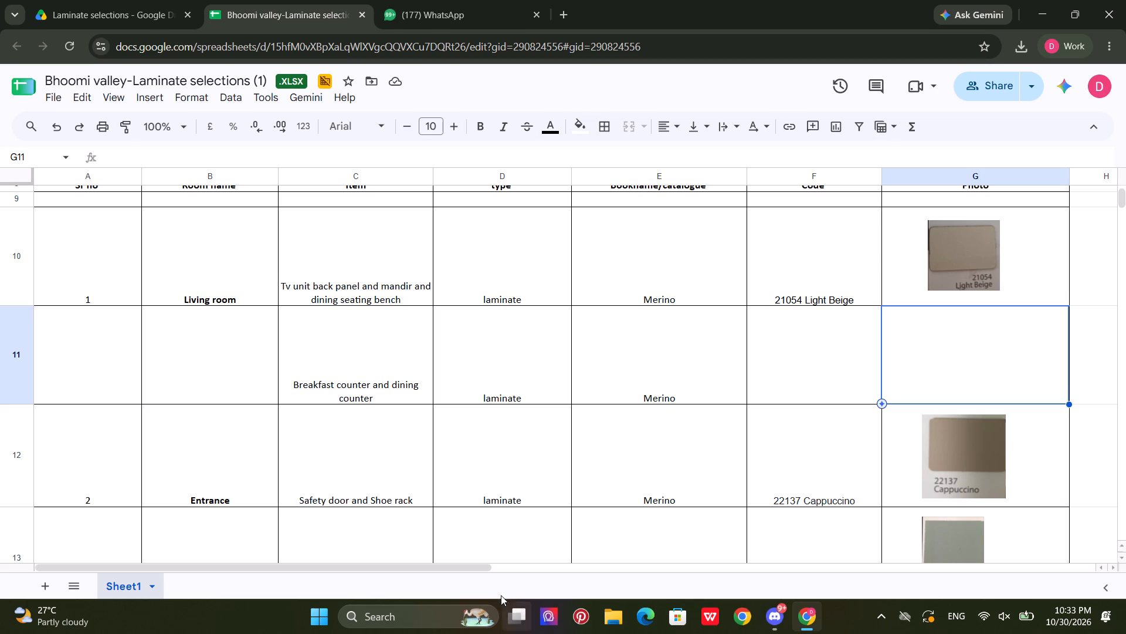
{"action": "left_click_drag", "start_coordinate": [490, 570], "coordinate": [560, 566]}
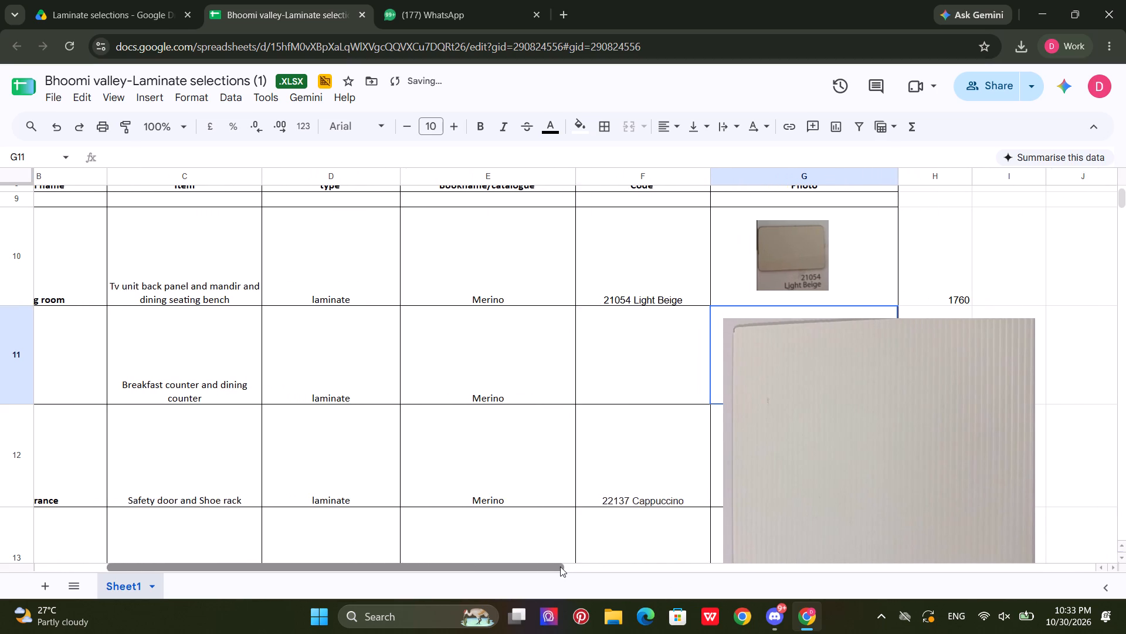
Move the oversized ribbed laminate photo down, clear of the breakfast counter and dining counter row's Photo cell.
{"action": "left_click_drag", "start_coordinate": [560, 566], "coordinate": [559, 566]}
{"action": "left_click", "coordinate": [876, 373]}
{"action": "left_click_drag", "start_coordinate": [898, 446], "coordinate": [843, 406]}
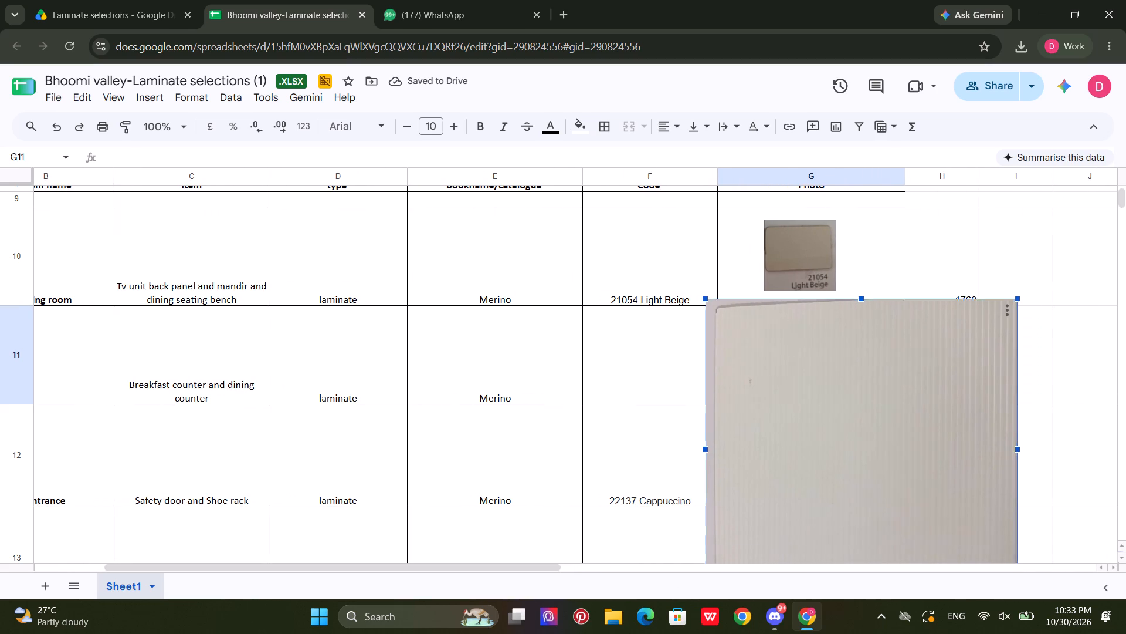
{"action": "left_click_drag", "start_coordinate": [843, 406], "coordinate": [727, 497]}
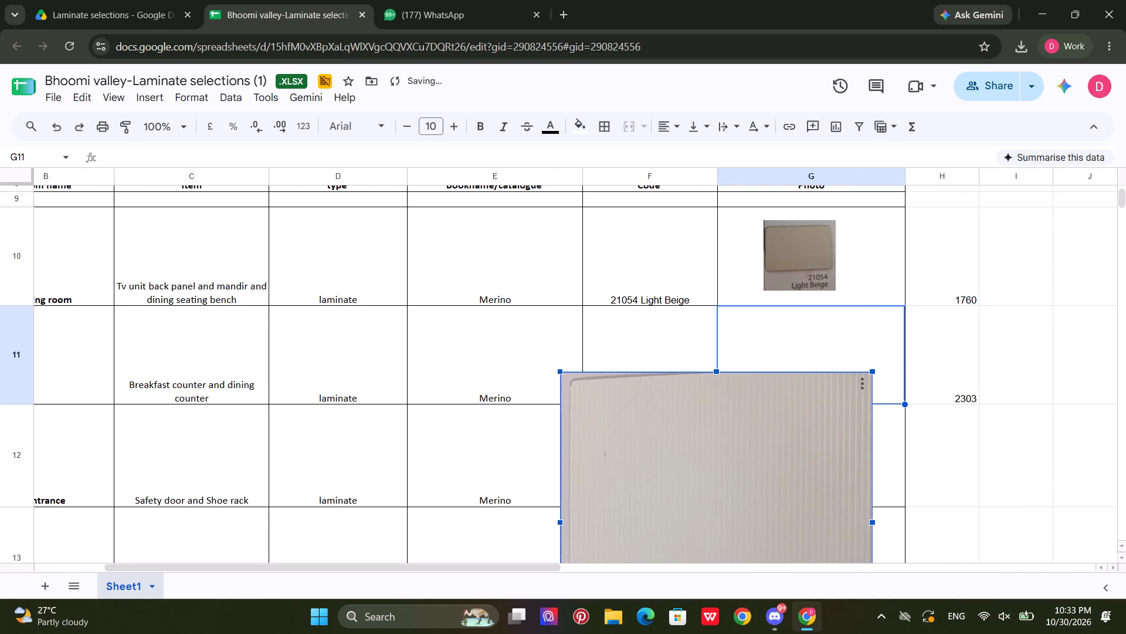
{"action": "left_click_drag", "start_coordinate": [695, 443], "coordinate": [781, 604]}
{"action": "left_click_drag", "start_coordinate": [812, 532], "coordinate": [897, 594]}
{"action": "left_click", "coordinate": [815, 358]}
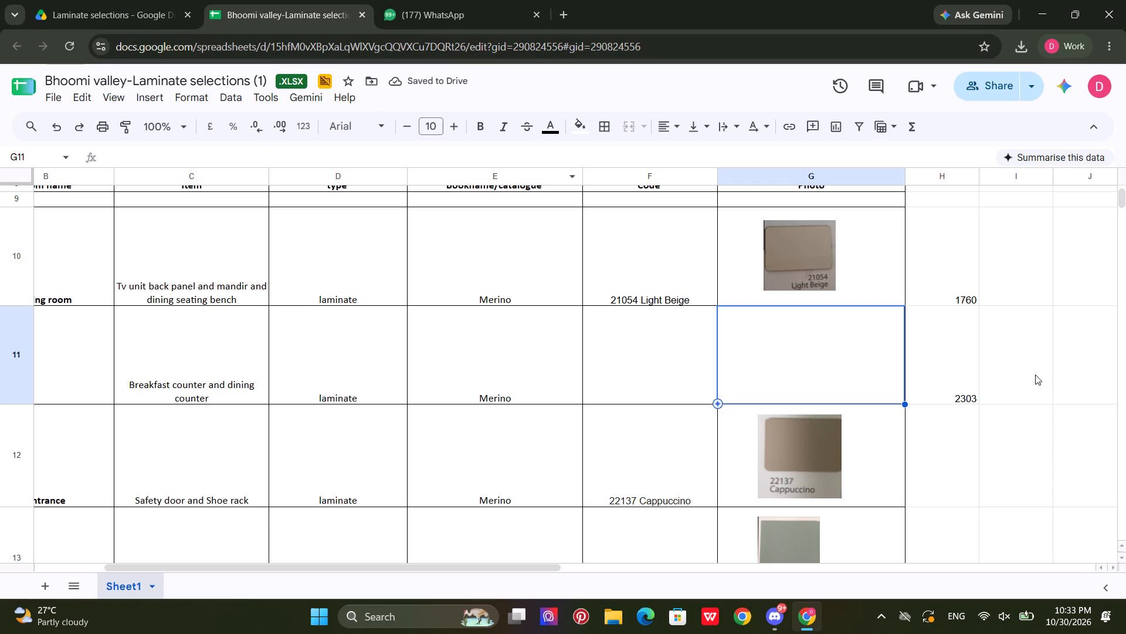
Clear the contents of cell H11, beside the breakfast counter and dining counter row.
{"action": "scroll", "coordinate": [962, 377], "scroll_direction": "up", "scroll_amount": 3}
{"action": "scroll", "coordinate": [957, 399], "scroll_direction": "down", "scroll_amount": 2}
{"action": "left_click", "coordinate": [949, 370]}
{"action": "key", "text": "Delete"}
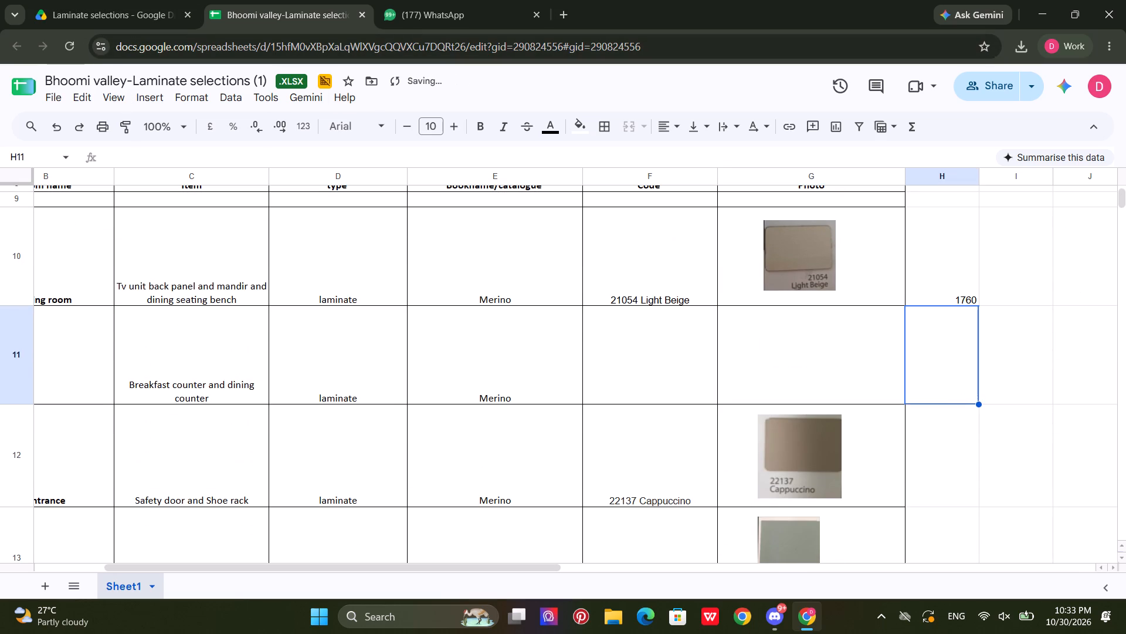
Bring up the image insertion options with cell H11 selected in the breakfast counter row.
{"action": "left_click", "coordinate": [139, 96]}
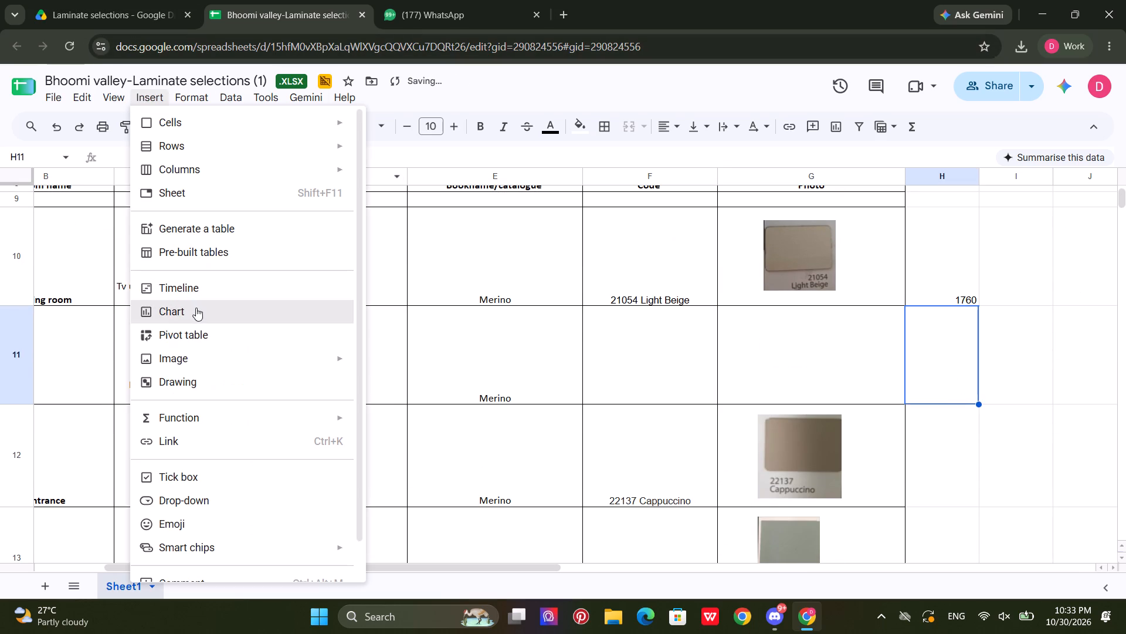
{"action": "left_click", "coordinate": [199, 359]}
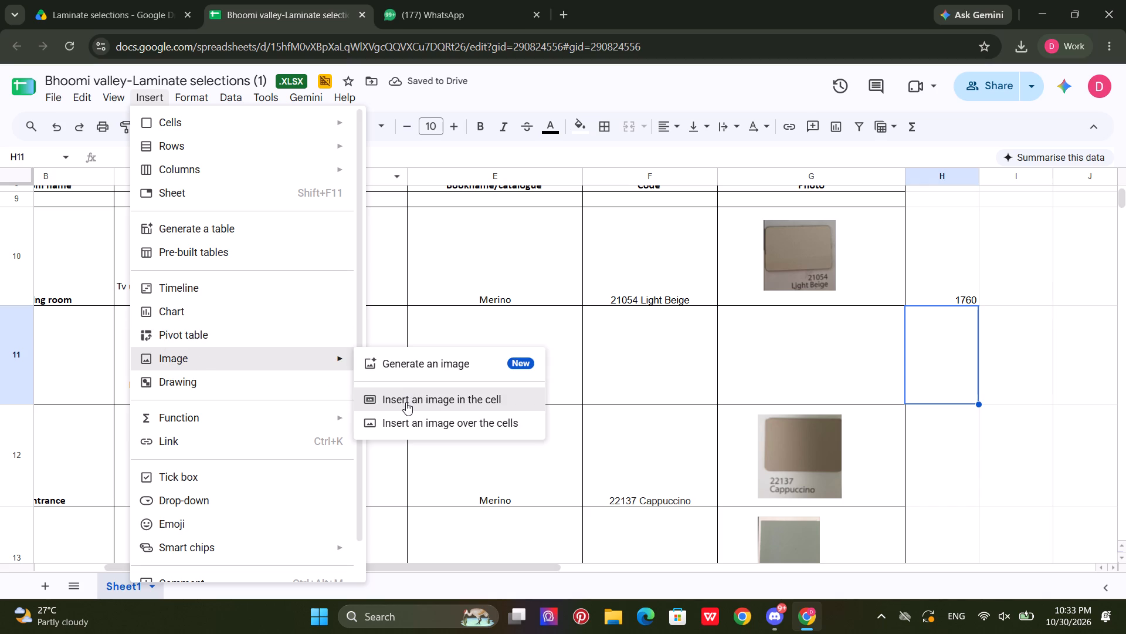
Insert the photo WhatsApp Image 2026-10-30 at 10.31.31 PM from the computer's Downloads folder as an image over the cells.
{"action": "left_click", "coordinate": [407, 426]}
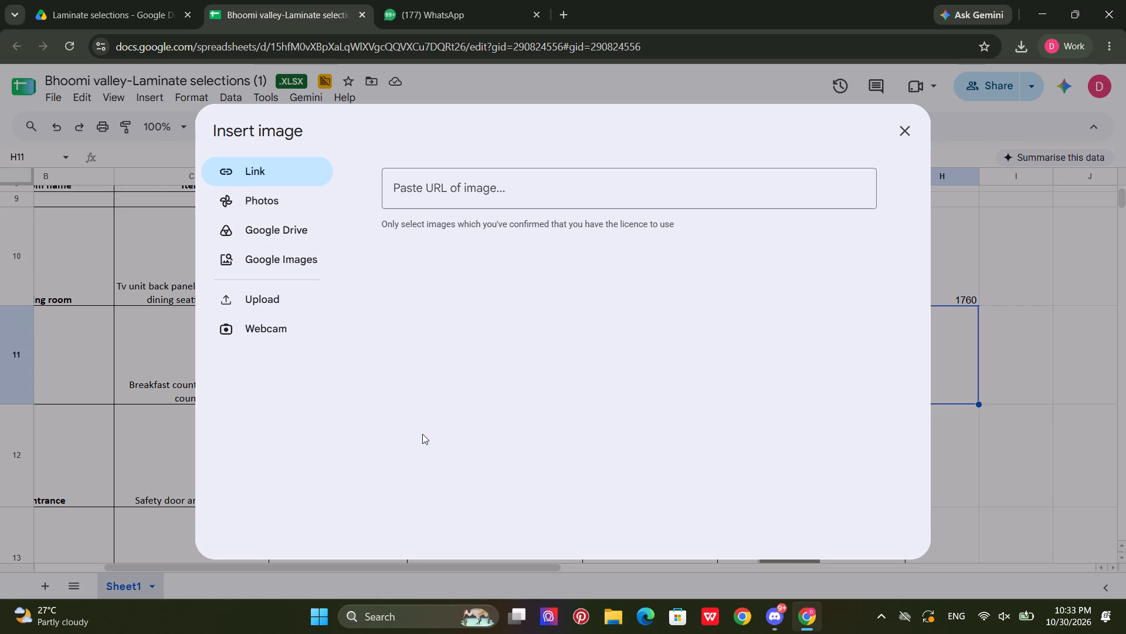
{"action": "left_click", "coordinate": [266, 311]}
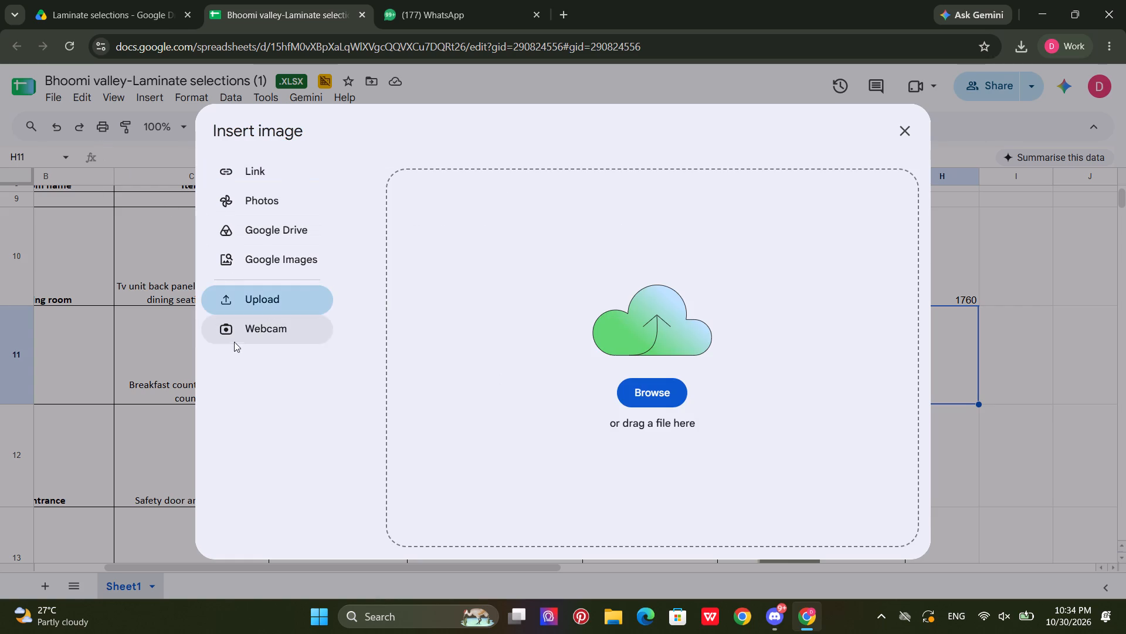
{"action": "left_click", "coordinate": [649, 392]}
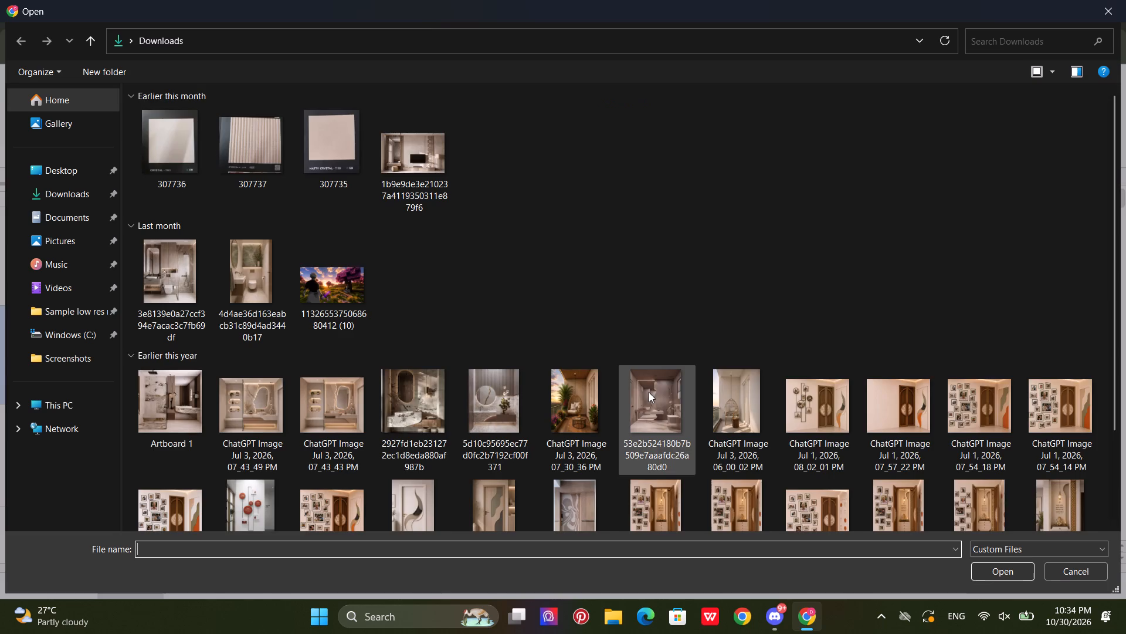
{"action": "left_click", "coordinate": [48, 196]}
{"action": "left_click", "coordinate": [140, 175]}
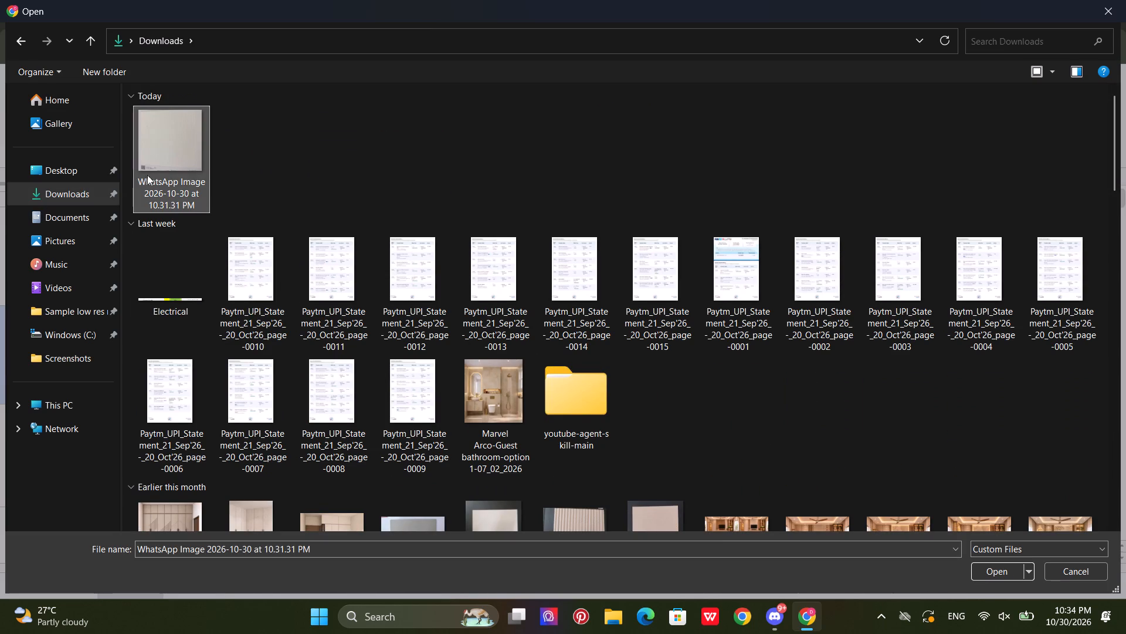
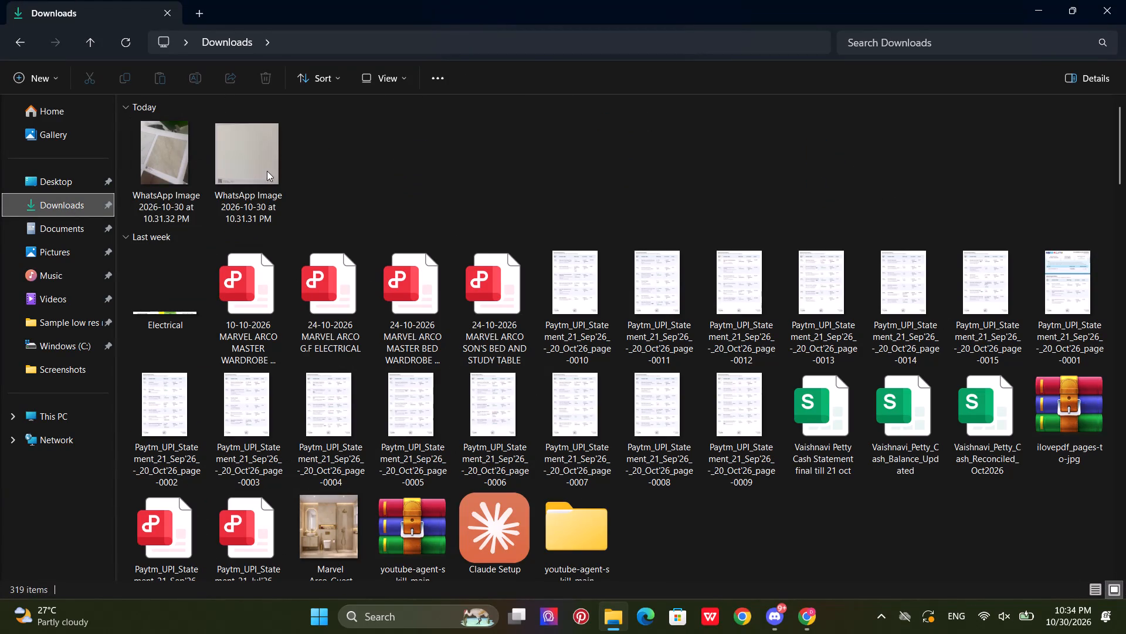
Open the 10.31.32 PM WhatsApp laminate photo from Downloads in a maximized viewer window.
{"action": "double_click", "coordinate": [189, 171]}
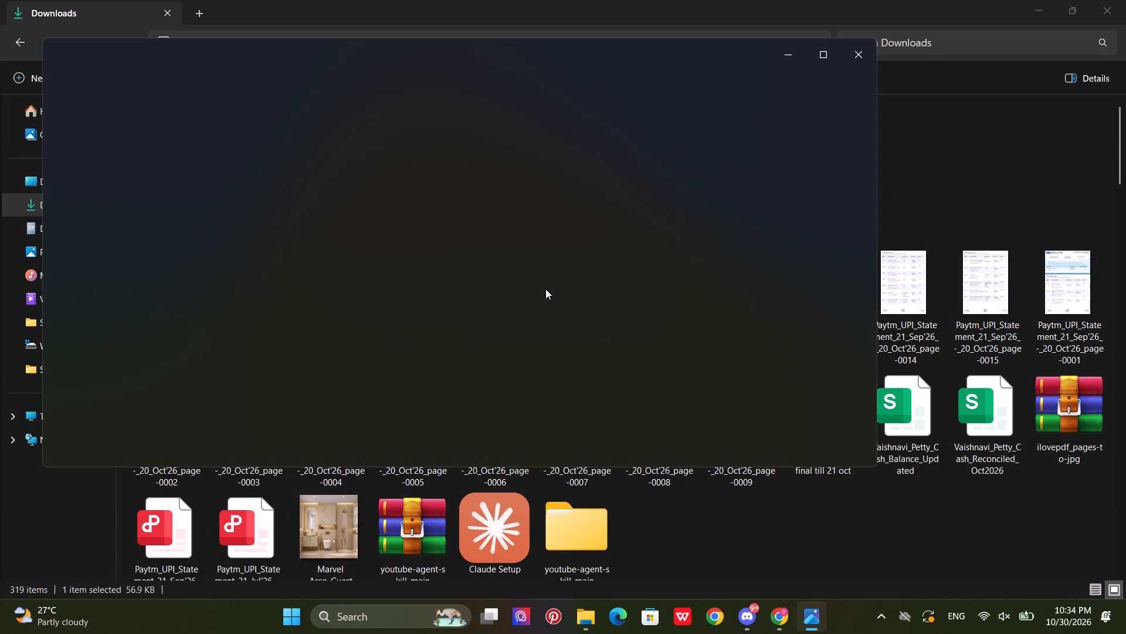
{"action": "left_click", "coordinate": [816, 53]}
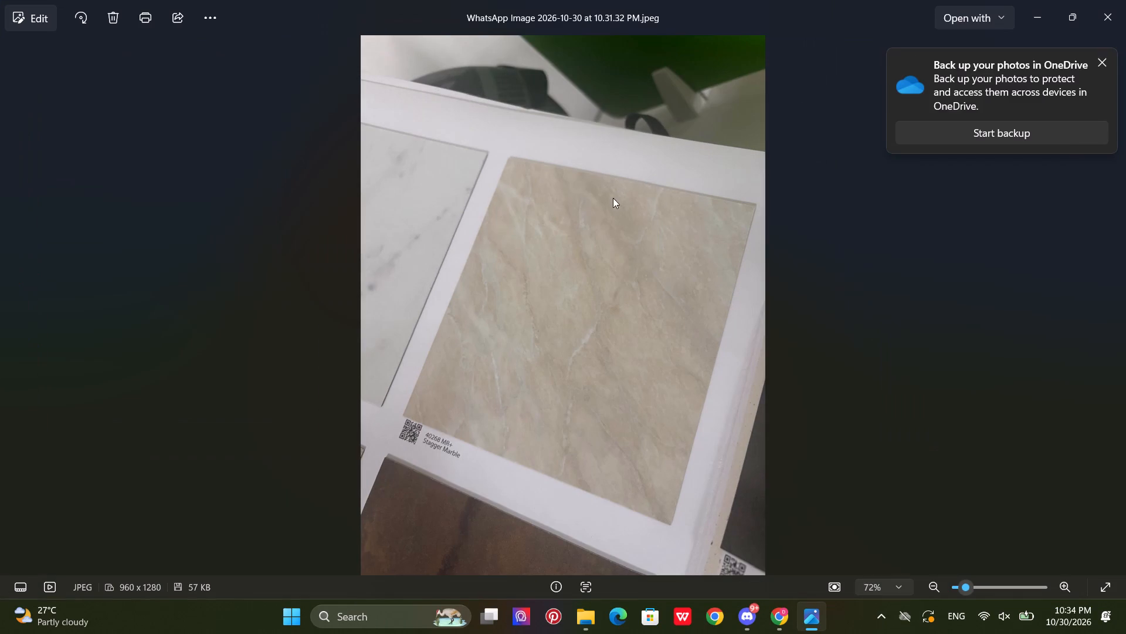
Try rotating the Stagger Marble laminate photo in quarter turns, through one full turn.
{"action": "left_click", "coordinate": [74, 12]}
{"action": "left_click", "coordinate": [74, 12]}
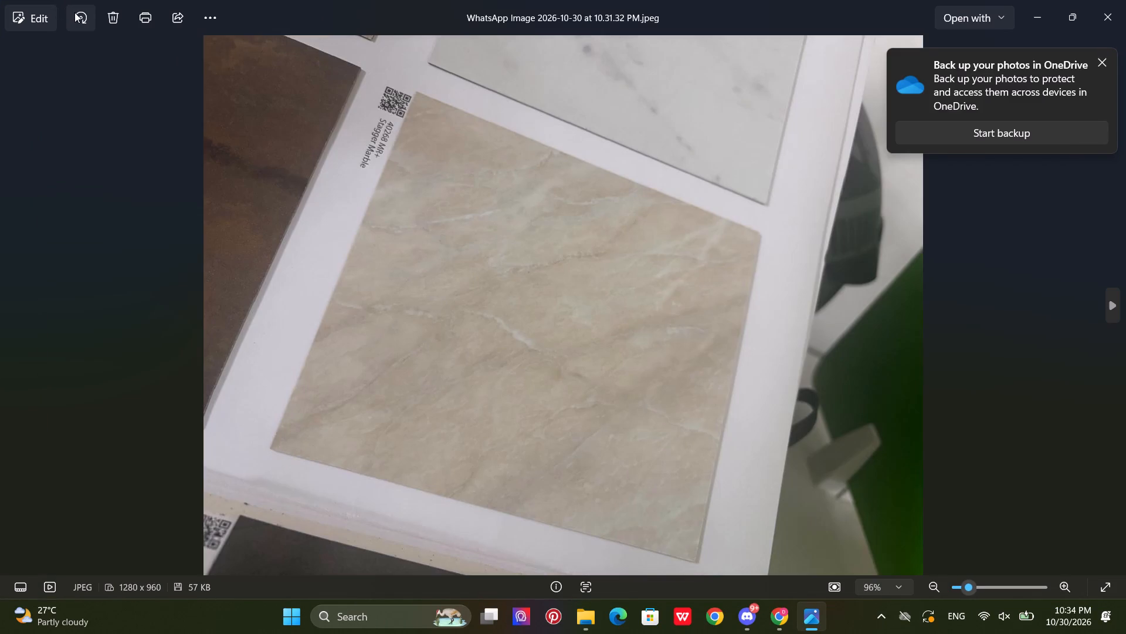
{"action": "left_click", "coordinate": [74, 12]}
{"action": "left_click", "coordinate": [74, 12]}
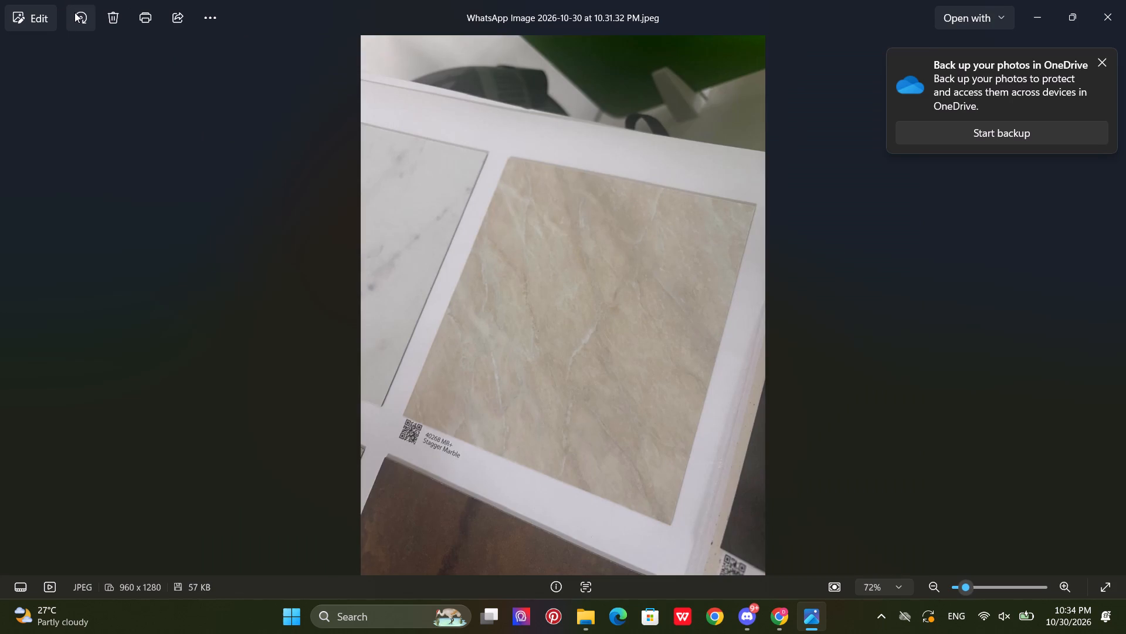
Dismiss the OneDrive backup notice and straighten the Stagger Marble photo to -17.2° in the image editor.
{"action": "left_click", "coordinate": [1096, 72]}
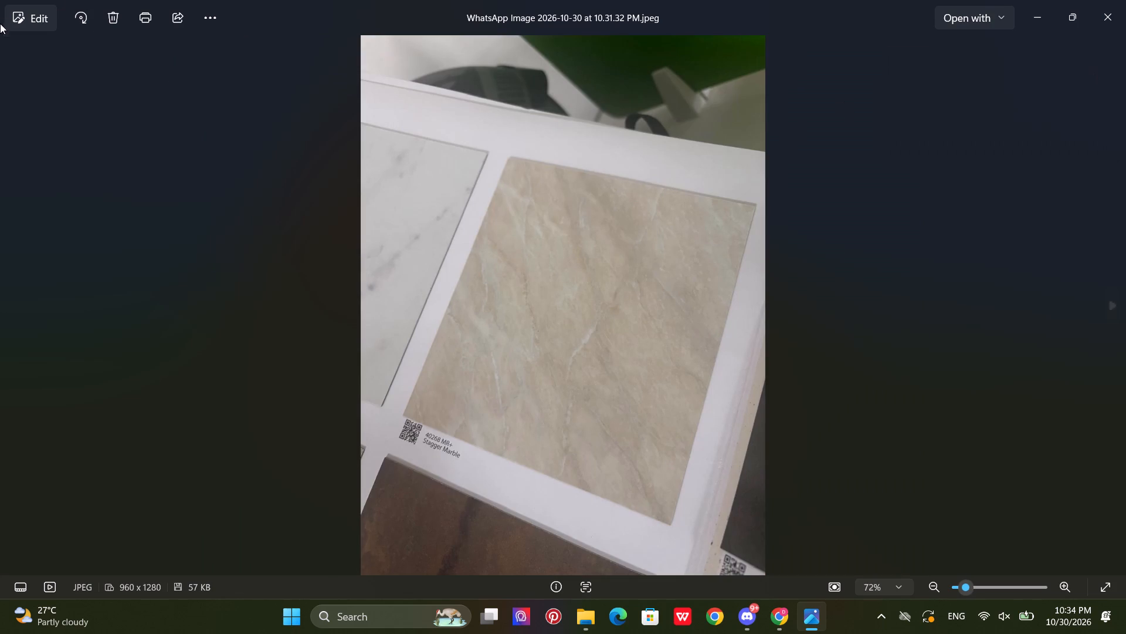
{"action": "left_click", "coordinate": [22, 14]}
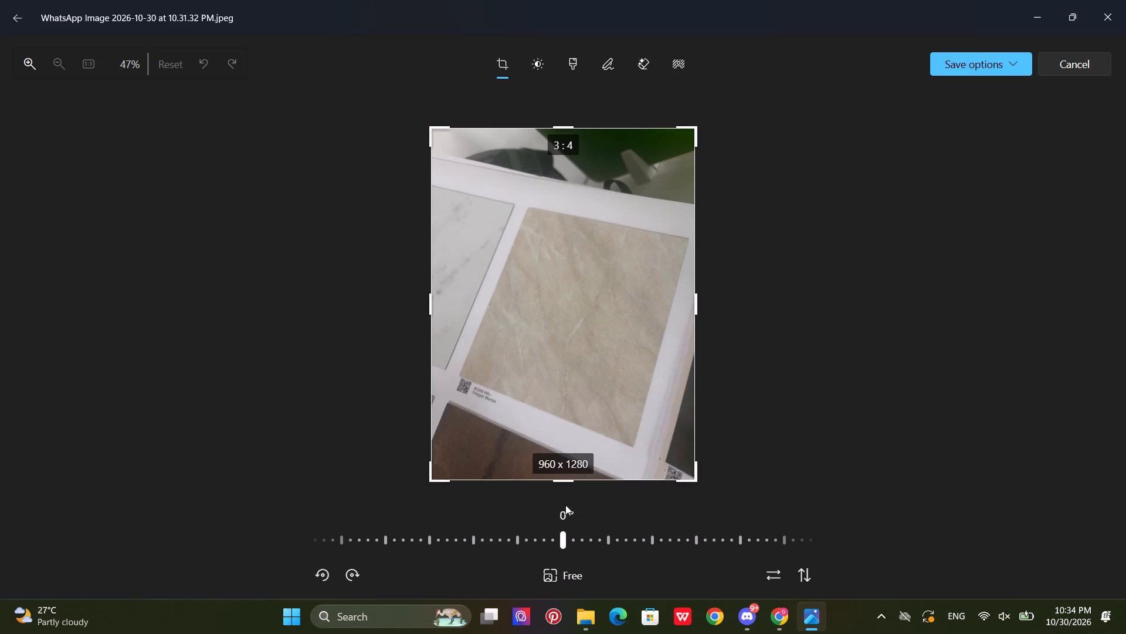
{"action": "left_click_drag", "start_coordinate": [564, 541], "coordinate": [572, 541]}
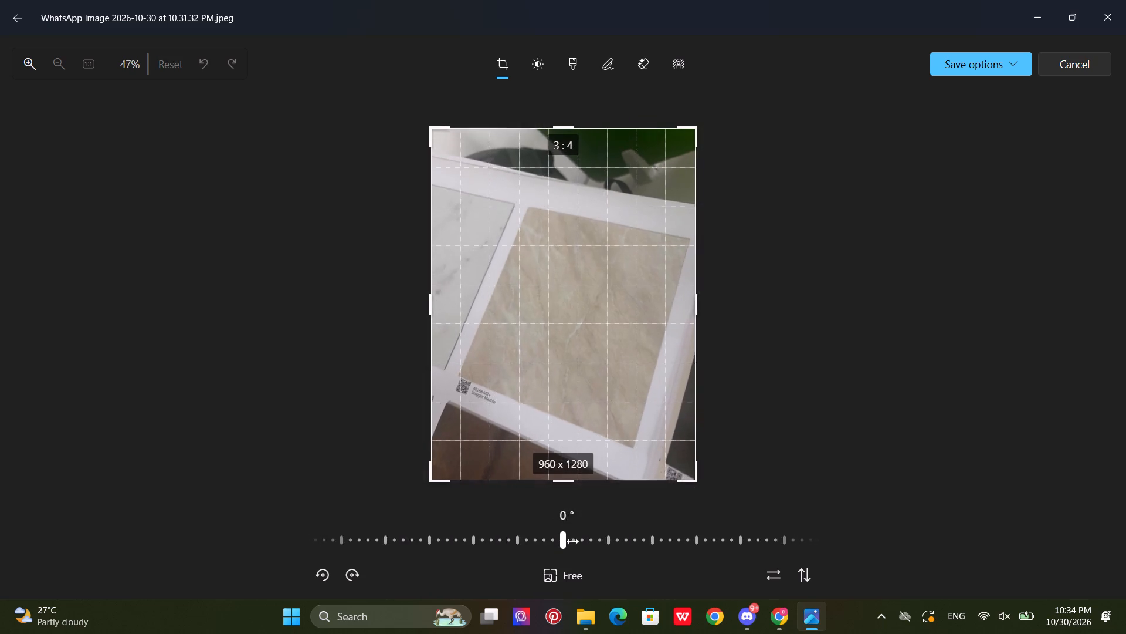
{"action": "left_click_drag", "start_coordinate": [572, 541], "coordinate": [731, 524]}
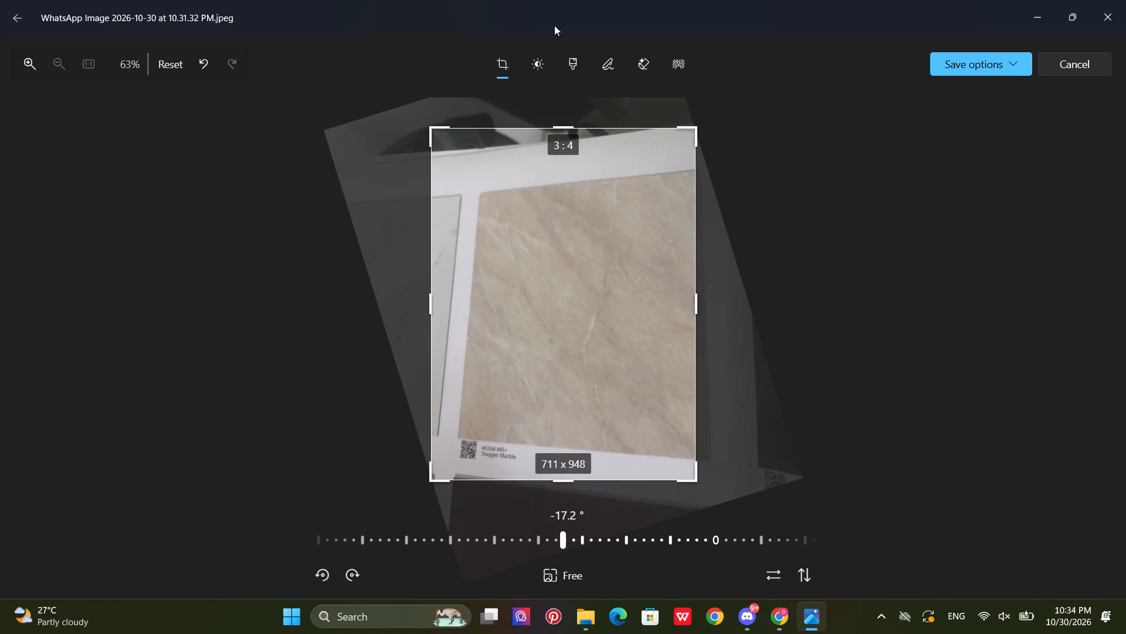
Crop the photo's top edge down to the beige marble swatch, making the crop area 711 x 778.
{"action": "left_click_drag", "start_coordinate": [577, 114], "coordinate": [580, 177]}
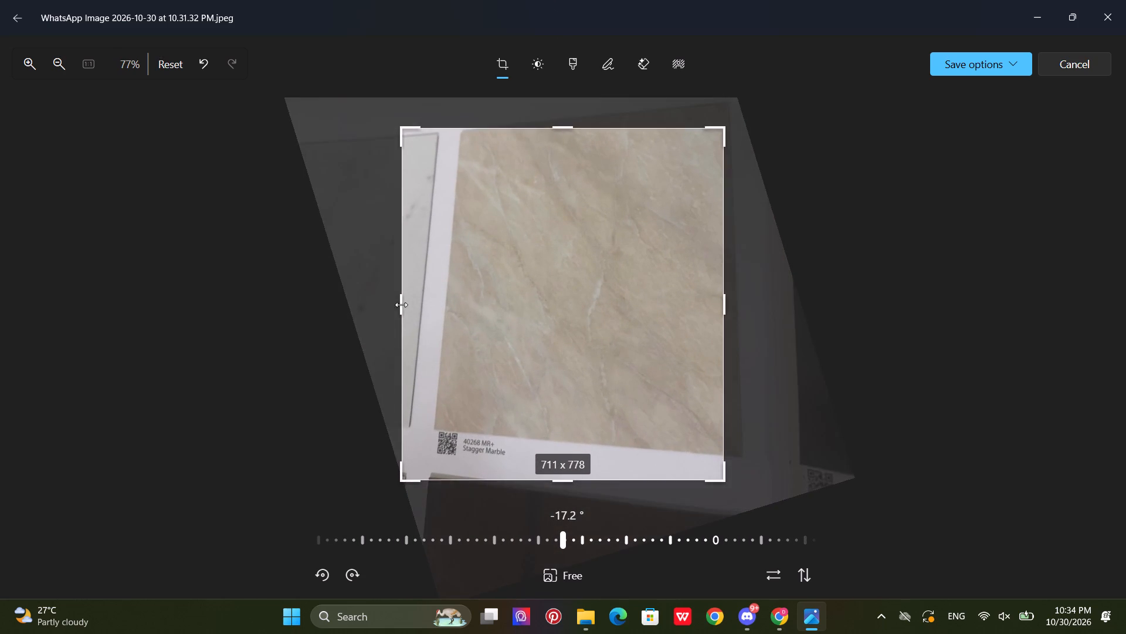
Straighten the 40268 MR+ Stagger Marble photo to about -23.6° and crop it to about 613 x 717, keeping the swatch and its label.
{"action": "left_click_drag", "start_coordinate": [402, 306], "coordinate": [432, 302]}
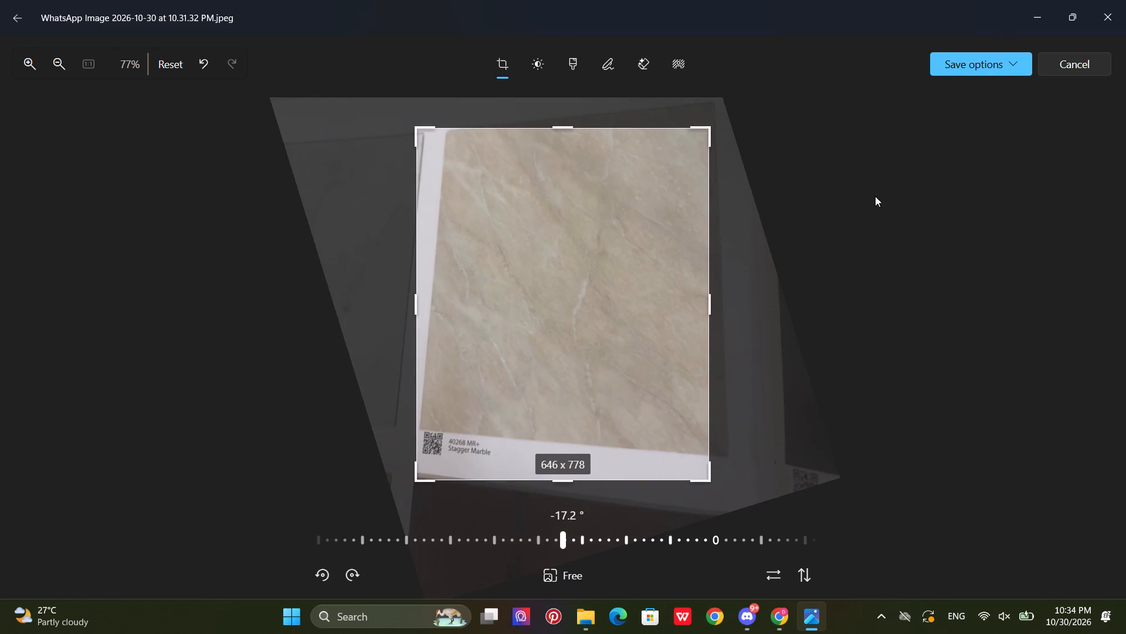
{"action": "left_click_drag", "start_coordinate": [577, 545], "coordinate": [665, 537]}
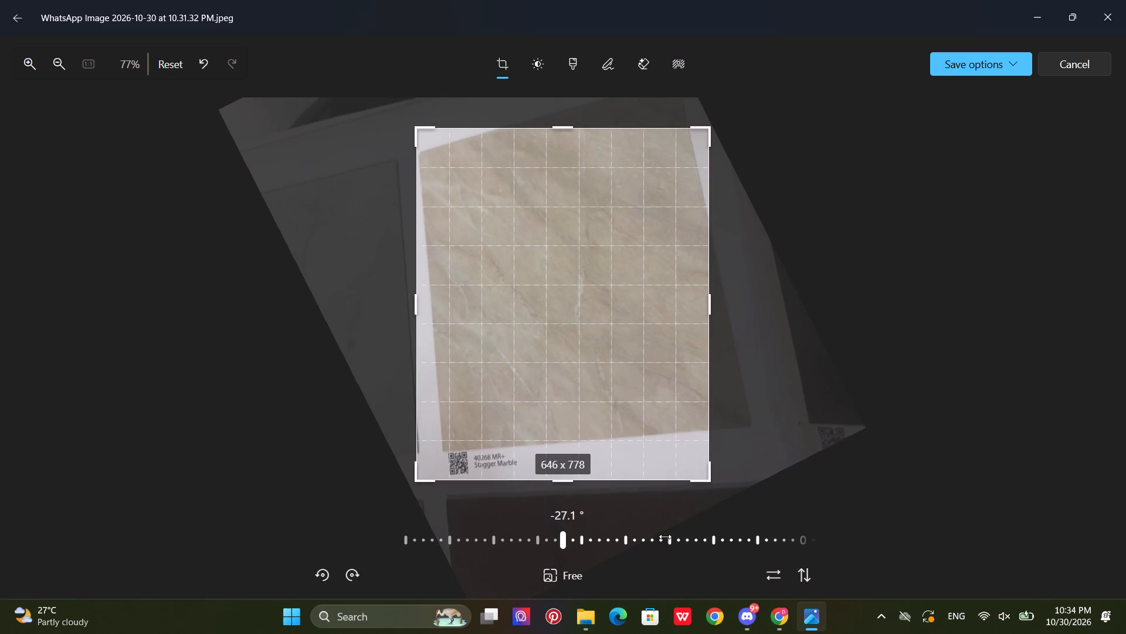
{"action": "left_click_drag", "start_coordinate": [665, 537], "coordinate": [634, 537]}
{"action": "left_click_drag", "start_coordinate": [402, 290], "coordinate": [416, 292]}
{"action": "left_click_drag", "start_coordinate": [552, 128], "coordinate": [555, 156]}
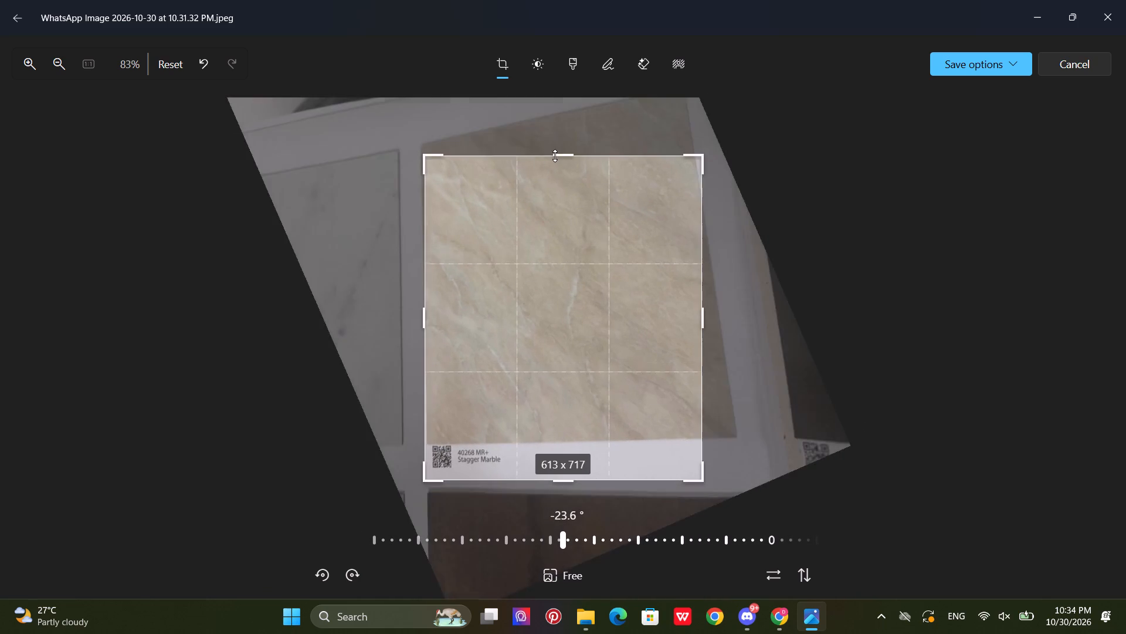
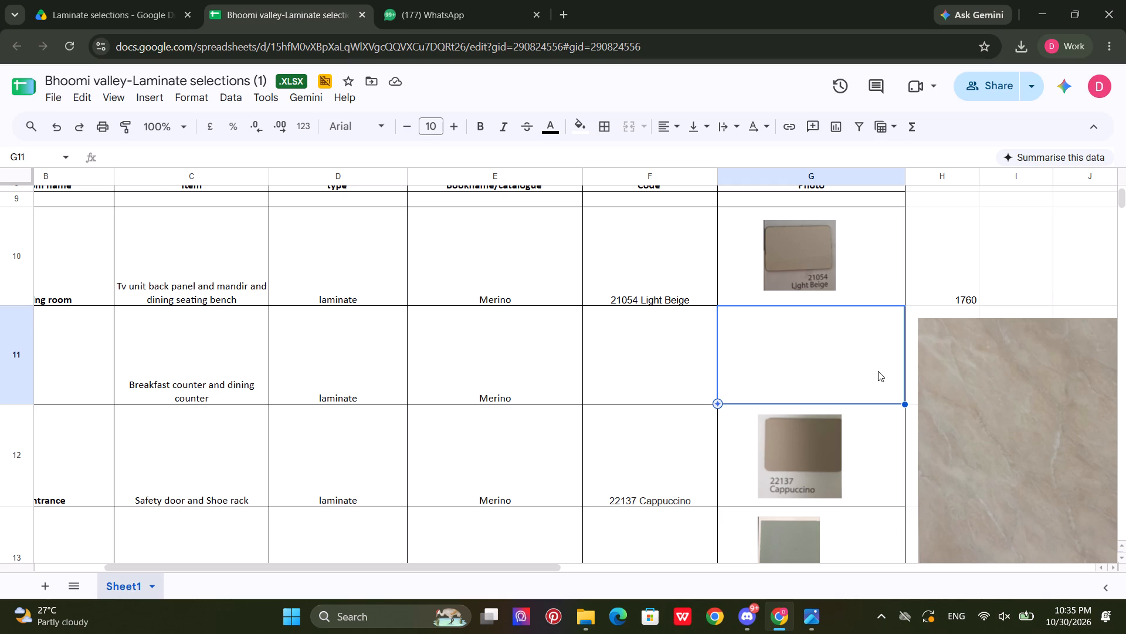
Move the 40268 MR+ Stagger Marble photo over the Photo column and enlarge it until its label is readable.
{"action": "left_click", "coordinate": [1030, 333]}
{"action": "left_click_drag", "start_coordinate": [992, 448], "coordinate": [636, 345]}
{"action": "left_click_drag", "start_coordinate": [663, 376], "coordinate": [727, 368]}
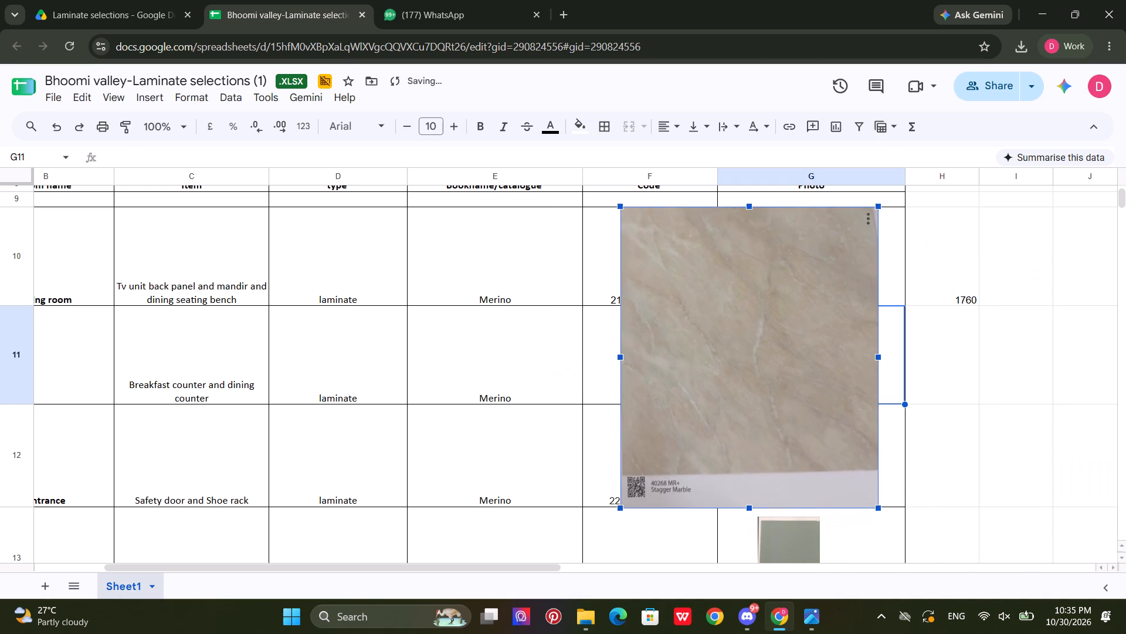
{"action": "left_click_drag", "start_coordinate": [727, 368], "coordinate": [822, 368]}
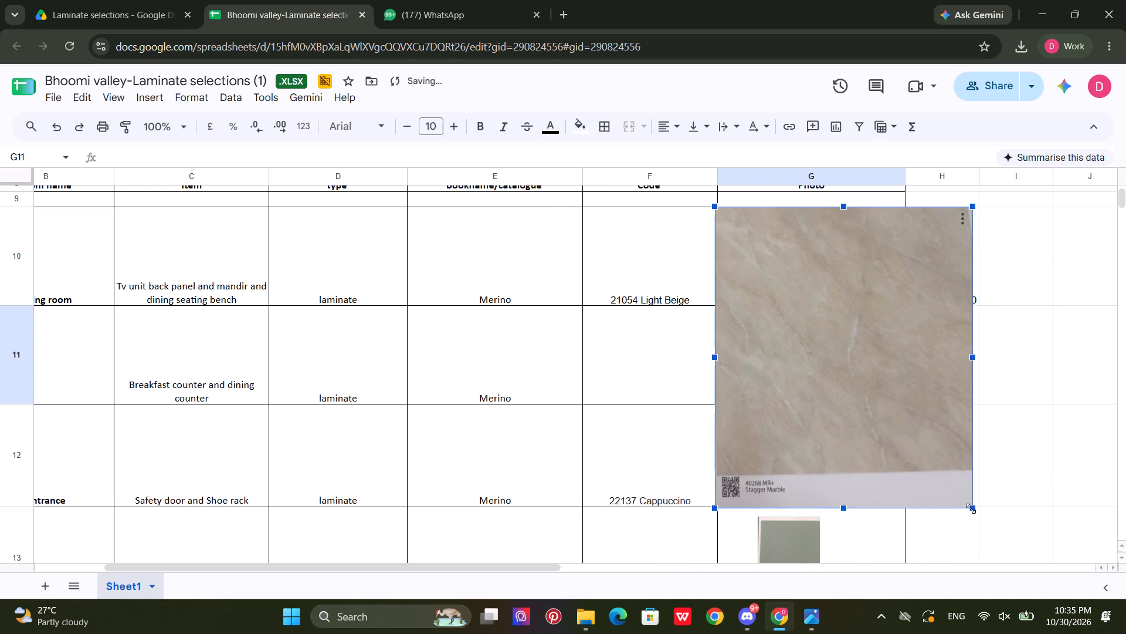
{"action": "left_click_drag", "start_coordinate": [971, 508], "coordinate": [1009, 542]}
{"action": "left_click_drag", "start_coordinate": [887, 502], "coordinate": [924, 439]}
Enter 40268 MR+ Stagger marble as the code for the breakfast counter and dining counter row.
{"action": "left_click", "coordinate": [655, 383]}
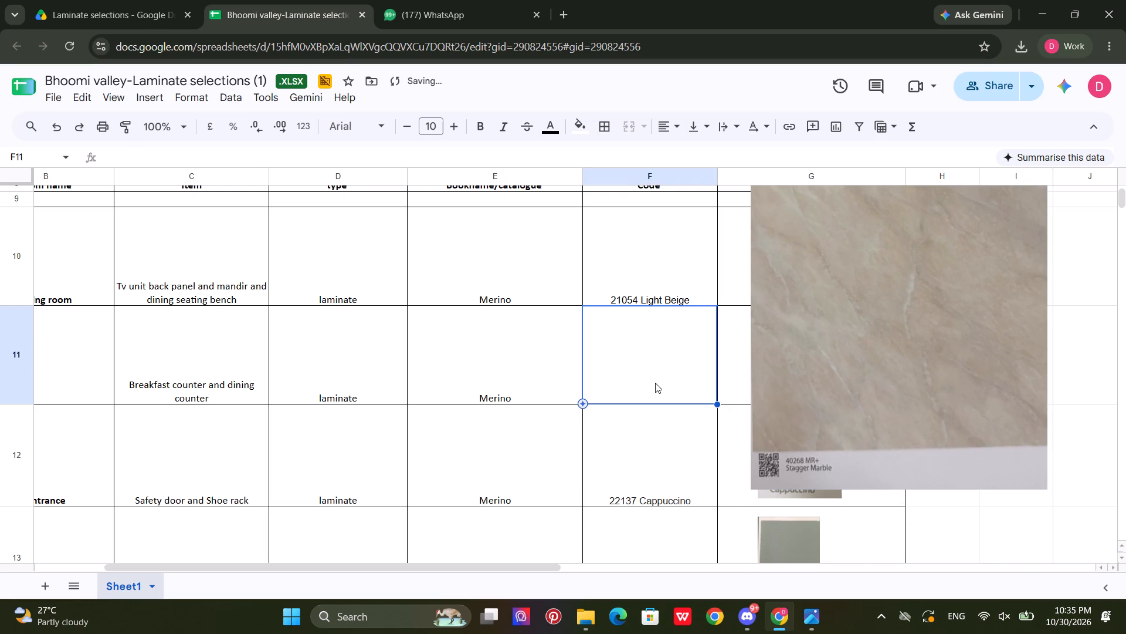
{"action": "type", "text": "40"}
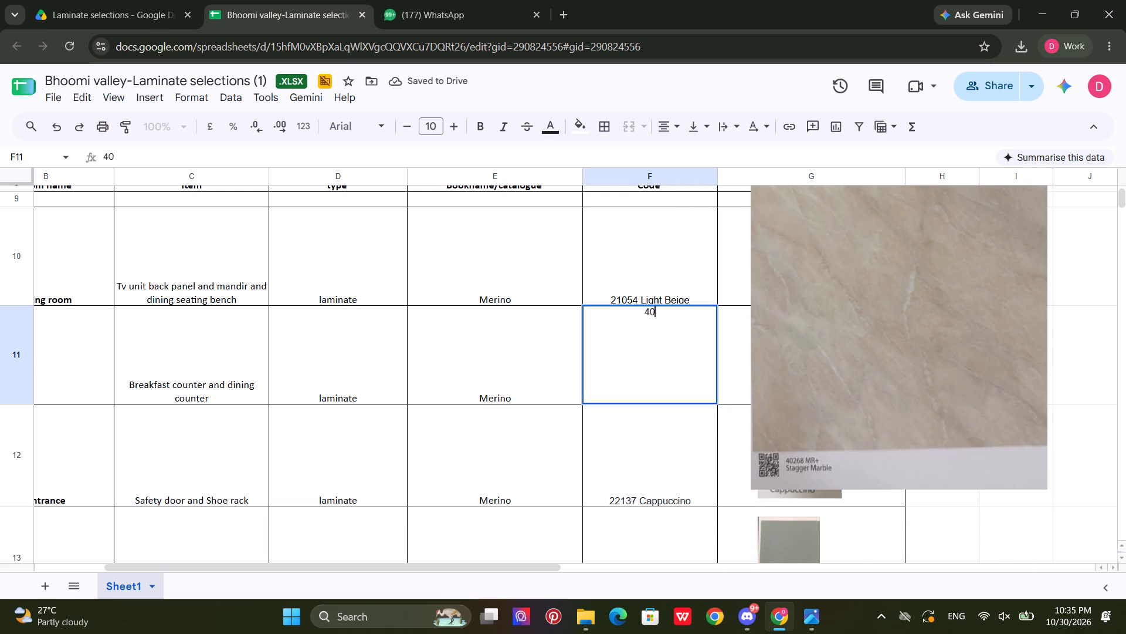
{"action": "key", "text": "2"}
{"action": "type", "text": "68"}
{"action": "key", "text": "space"}
{"action": "type", "text": "MR"}
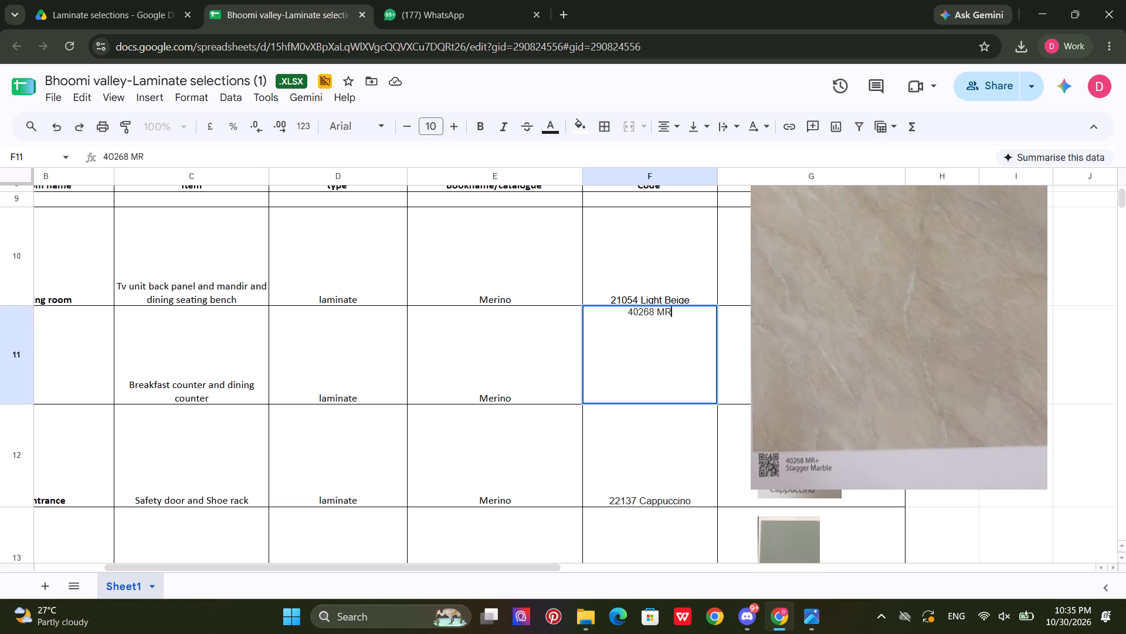
{"action": "key", "text": "shift+plus"}
{"action": "key", "text": "space"}
{"action": "key", "text": "s"}
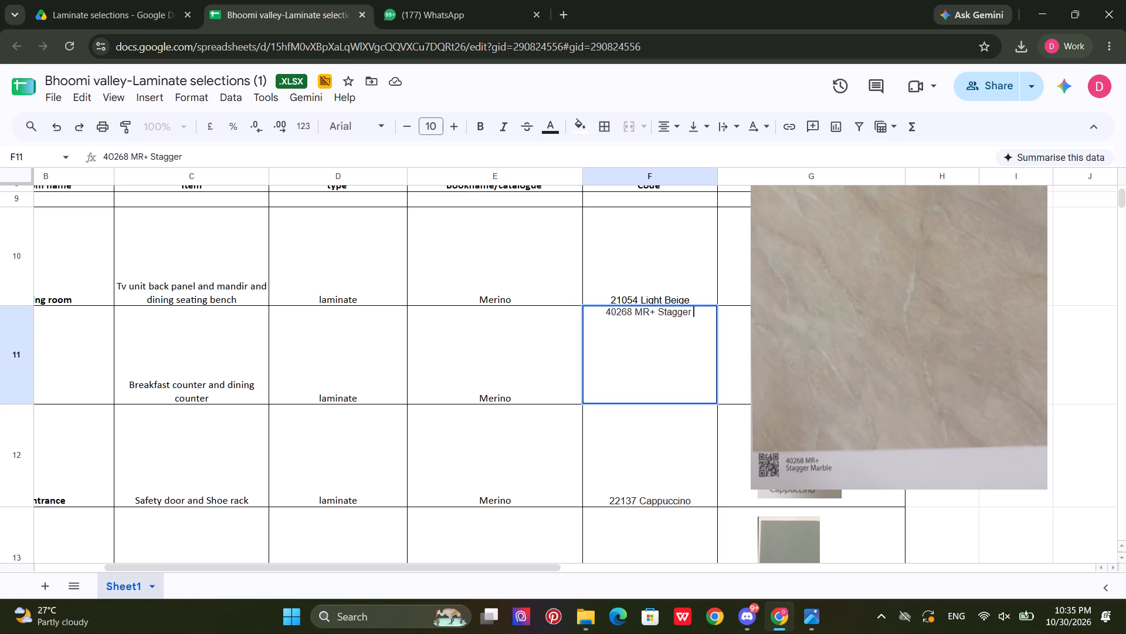
{"action": "type", "text": "marble"}
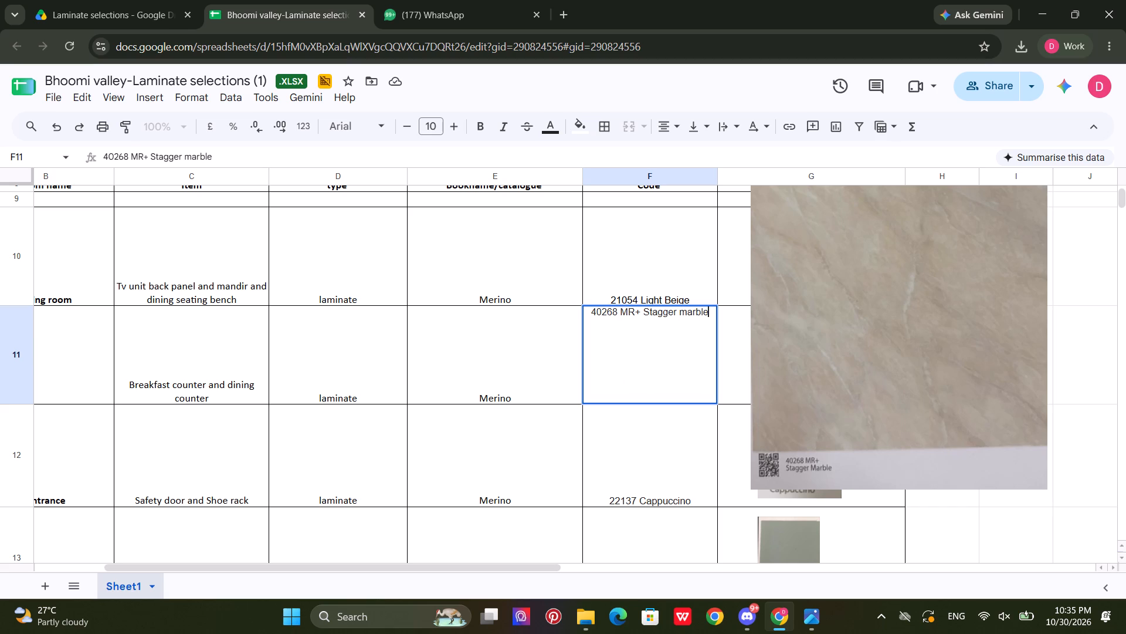
Shrink the Stagger Marble photo and fit it inside the breakfast and dining counter row's Photo cell, G11.
{"action": "left_click", "coordinate": [891, 332]}
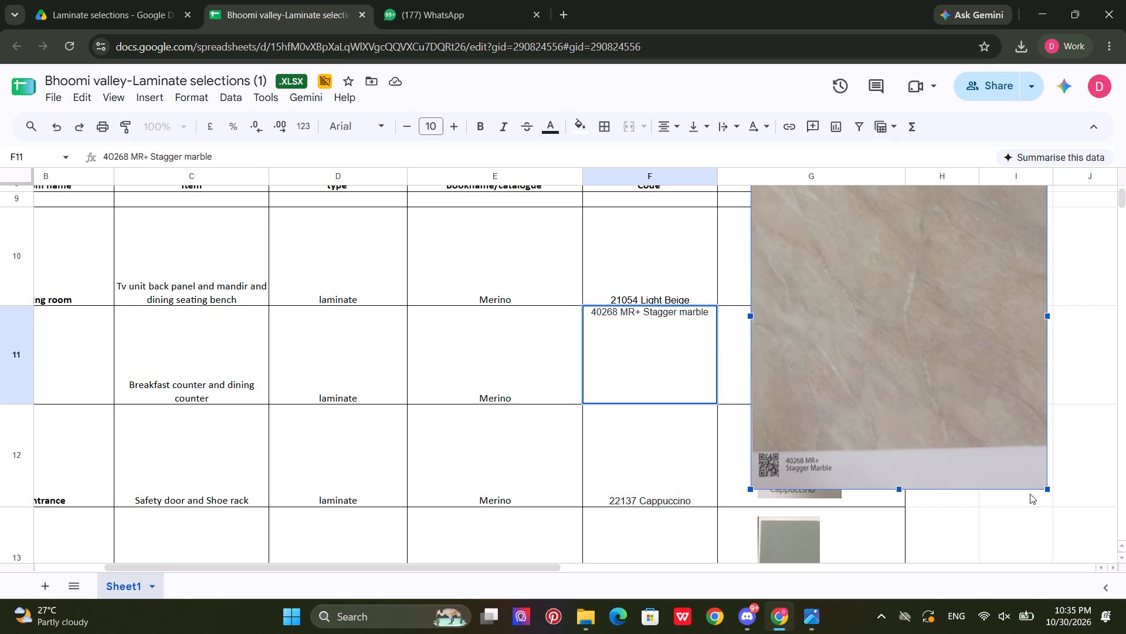
{"action": "left_click_drag", "start_coordinate": [1046, 489], "coordinate": [867, 265]}
{"action": "left_click_drag", "start_coordinate": [860, 223], "coordinate": [860, 398]}
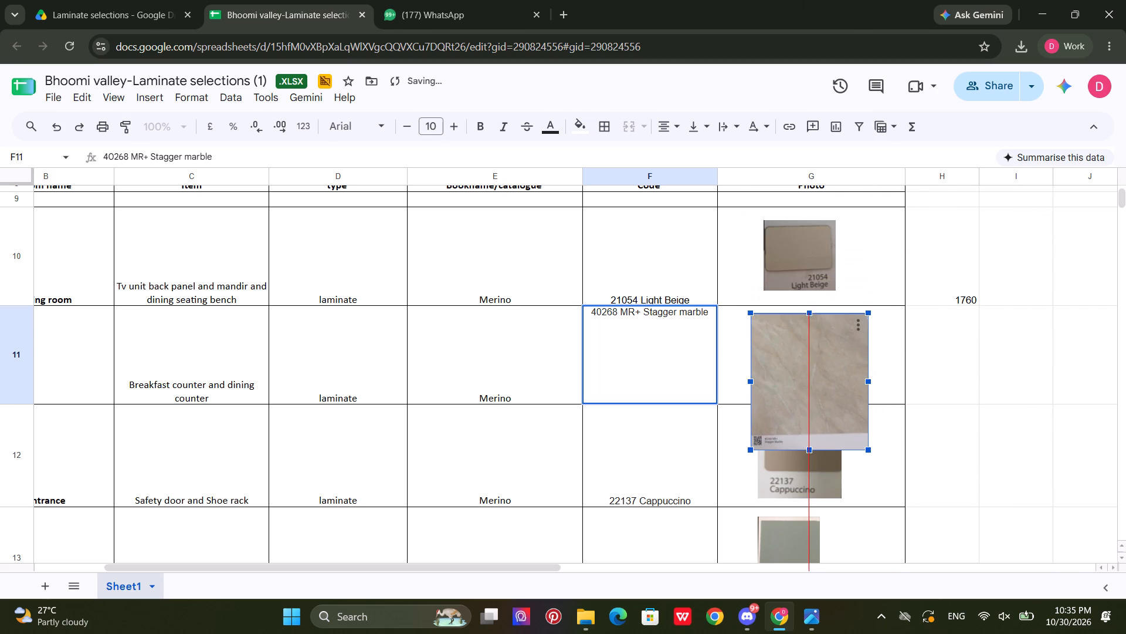
{"action": "left_click_drag", "start_coordinate": [750, 451], "coordinate": [788, 383]}
{"action": "left_click_drag", "start_coordinate": [808, 353], "coordinate": [800, 351]}
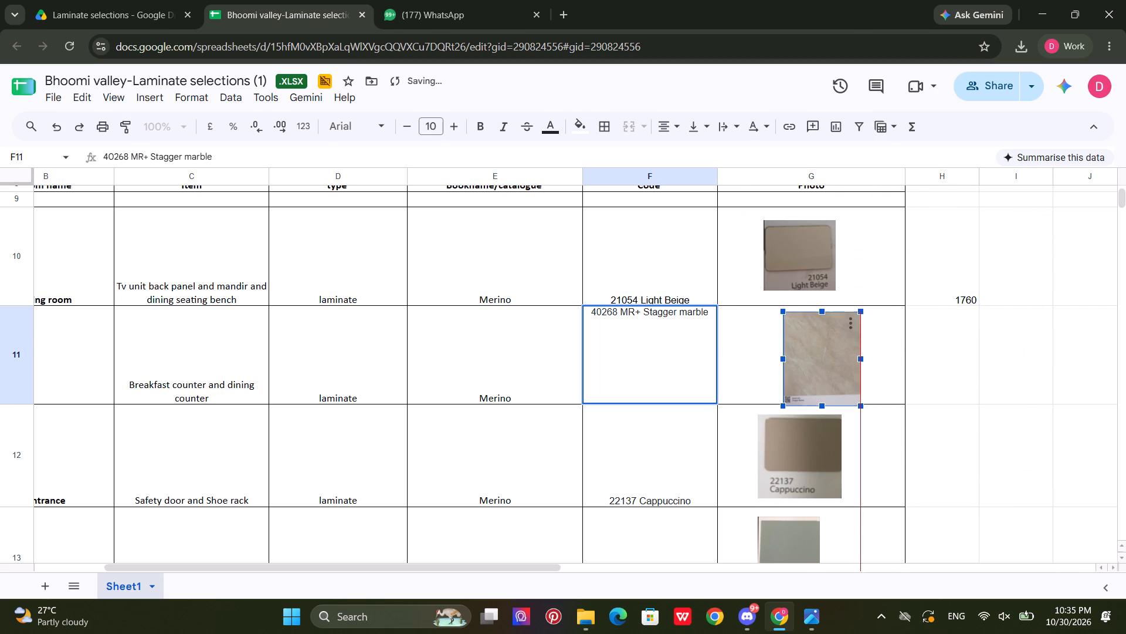
{"action": "left_click_drag", "start_coordinate": [800, 351], "coordinate": [797, 351]}
{"action": "left_click_drag", "start_coordinate": [780, 404], "coordinate": [796, 386]}
{"action": "left_click_drag", "start_coordinate": [803, 360], "coordinate": [802, 360]}
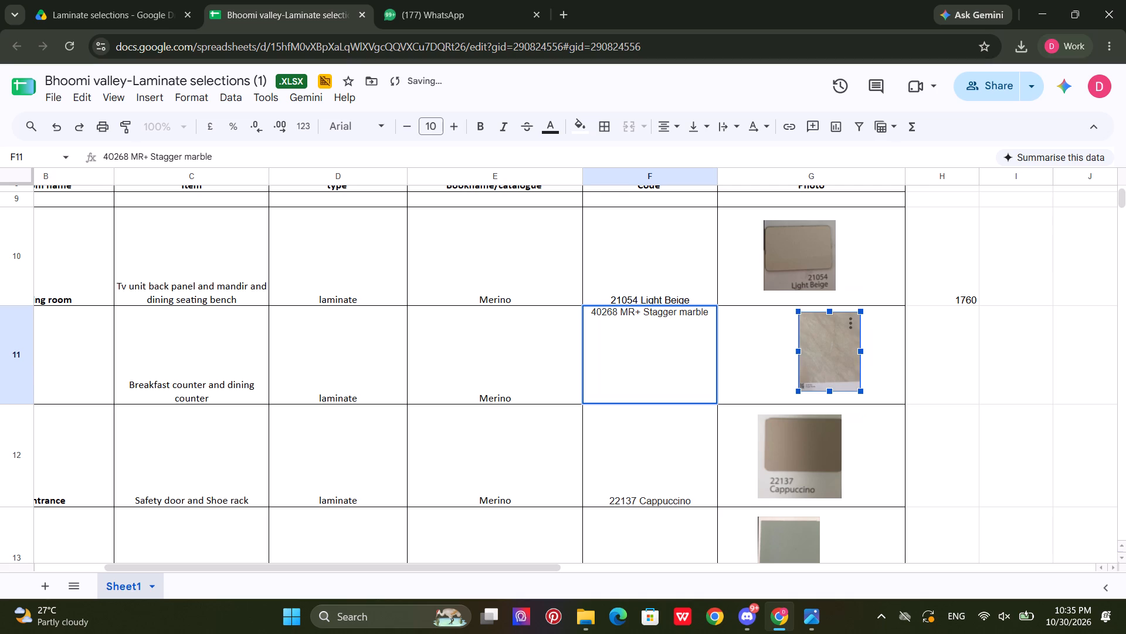
{"action": "left_click_drag", "start_coordinate": [802, 360], "coordinate": [773, 360]}
{"action": "left_click", "coordinate": [965, 370]}
Enlarge the Frosty White swatch photo to read its label and enter 21091 VL Frostly white as the side table row's code.
{"action": "scroll", "coordinate": [965, 400], "scroll_direction": "down", "scroll_amount": 4}
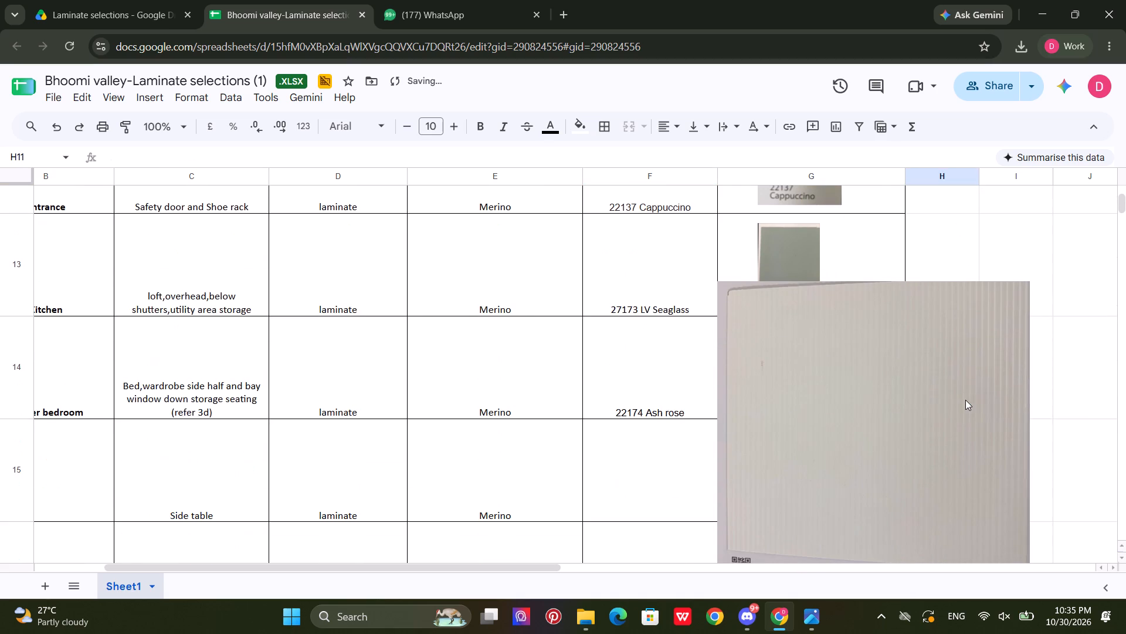
{"action": "scroll", "coordinate": [965, 400], "scroll_direction": "down", "scroll_amount": 1}
{"action": "left_click", "coordinate": [881, 373]}
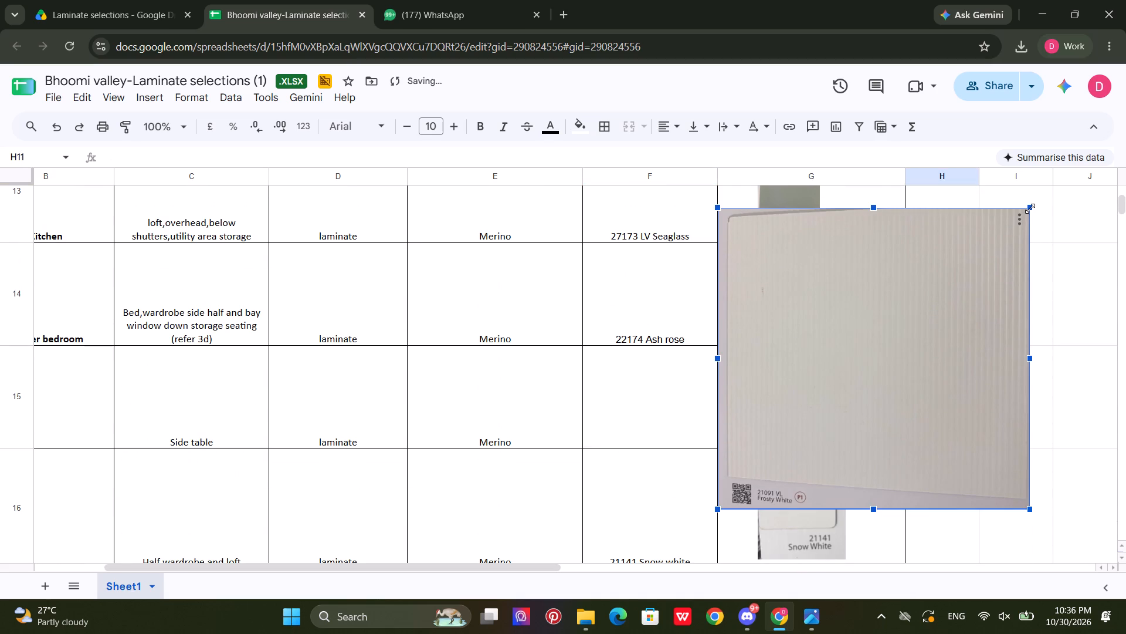
{"action": "left_click_drag", "start_coordinate": [1030, 208], "coordinate": [989, 245]}
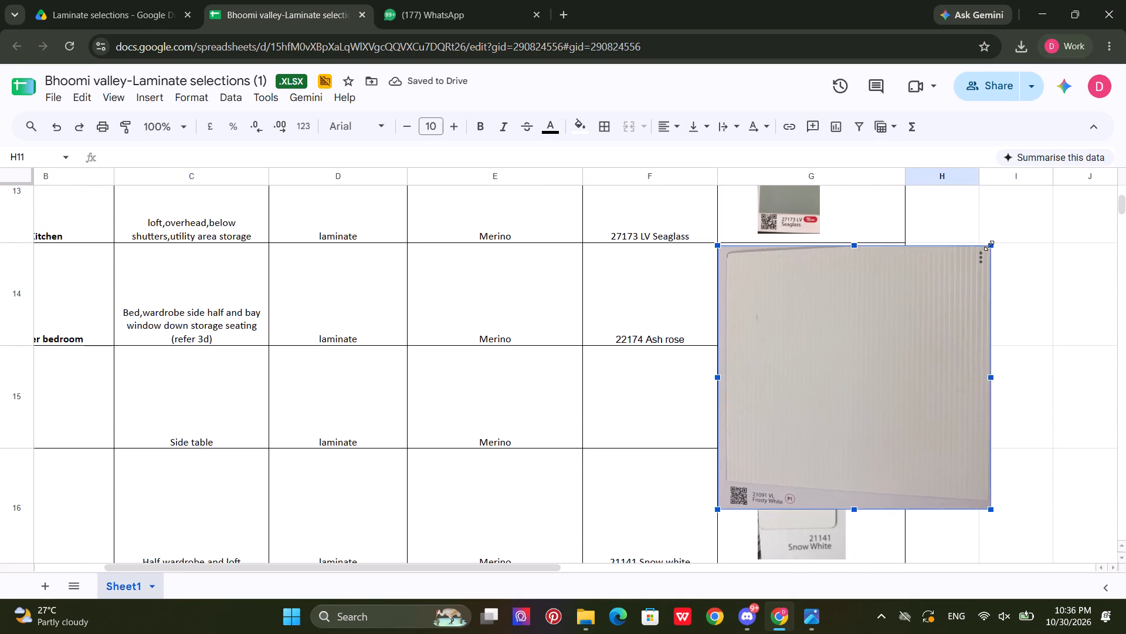
{"action": "left_click_drag", "start_coordinate": [989, 245], "coordinate": [996, 240]}
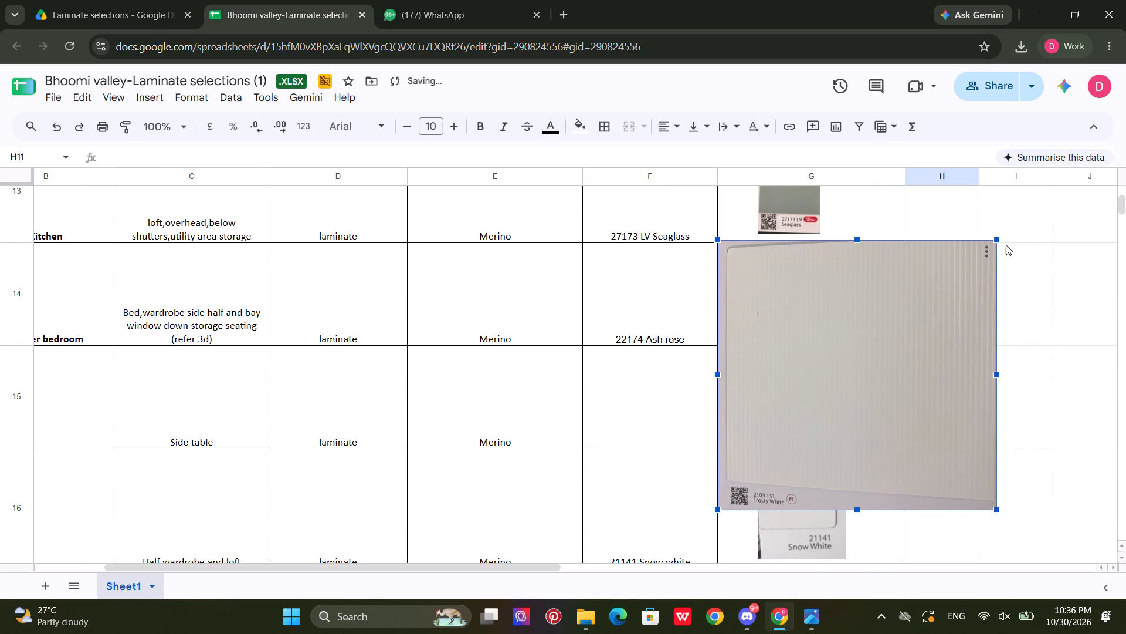
{"action": "left_click_drag", "start_coordinate": [996, 240], "coordinate": [1048, 197]}
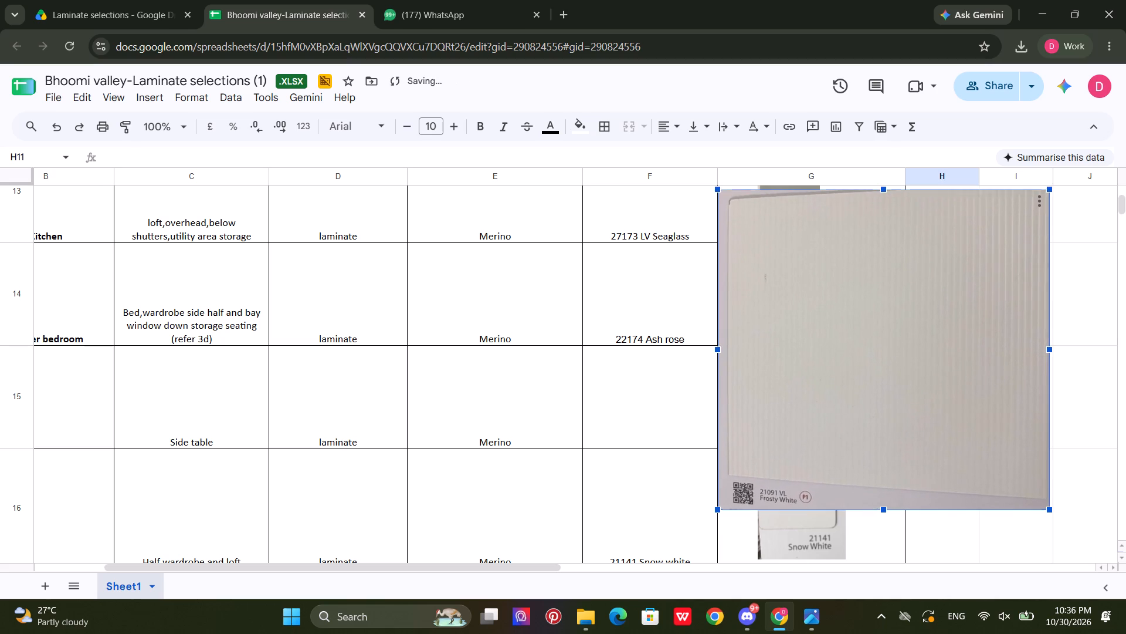
{"action": "left_click", "coordinate": [662, 392]}
{"action": "type", "text": "21"}
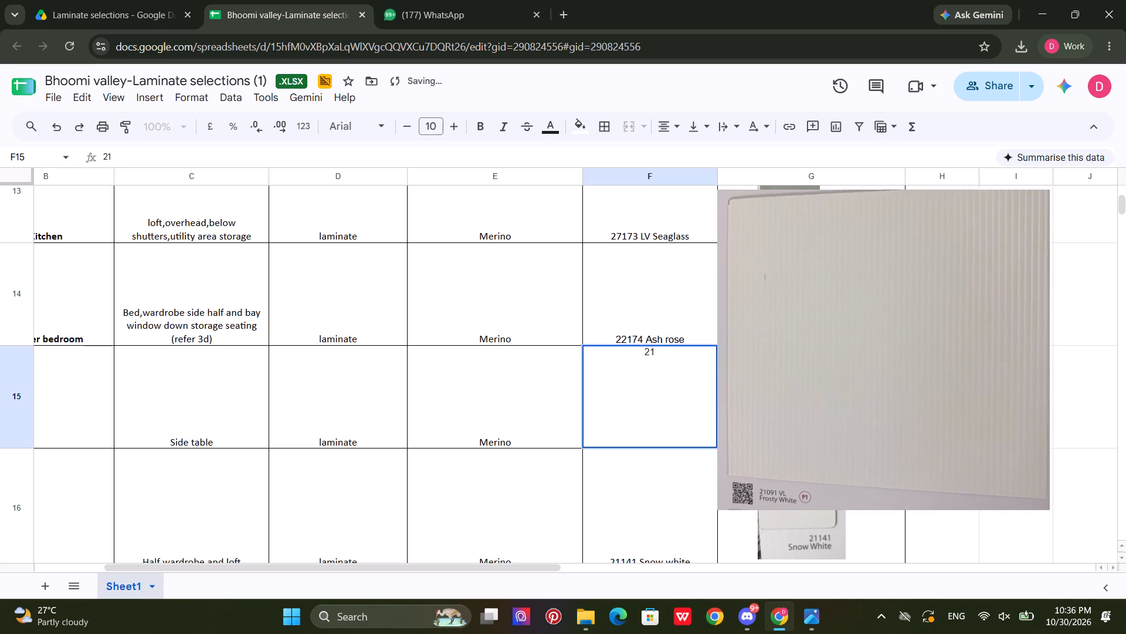
{"action": "type", "text": "091"}
{"action": "key", "text": "space"}
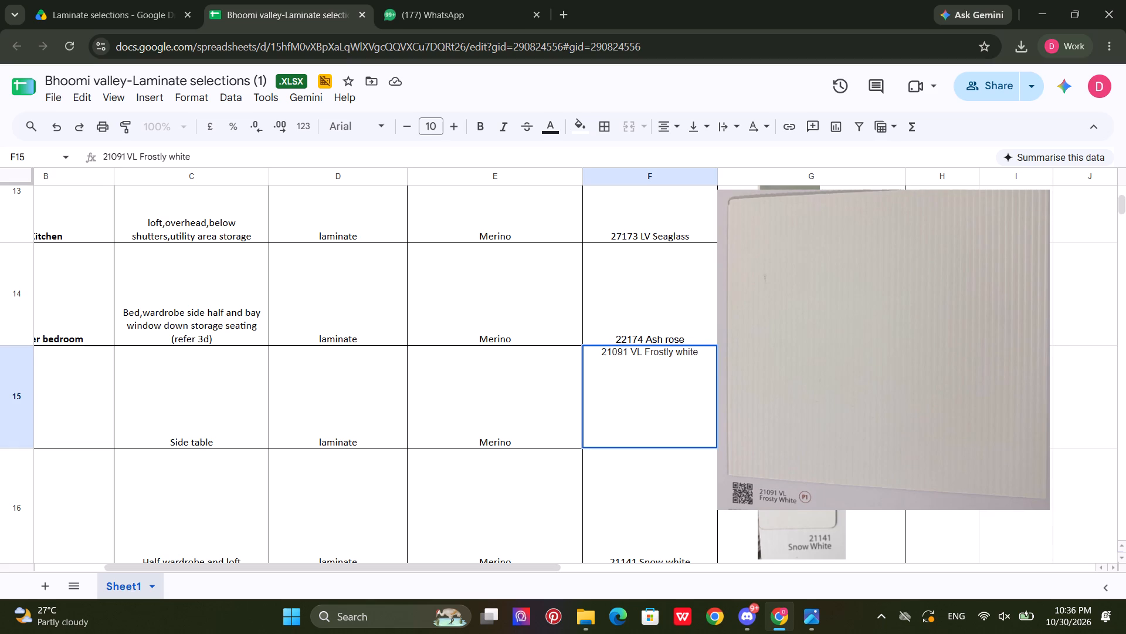
Shrink the Frosty White photo and place it inside the side table row's Photo cell, G15.
{"action": "left_click", "coordinate": [759, 372]}
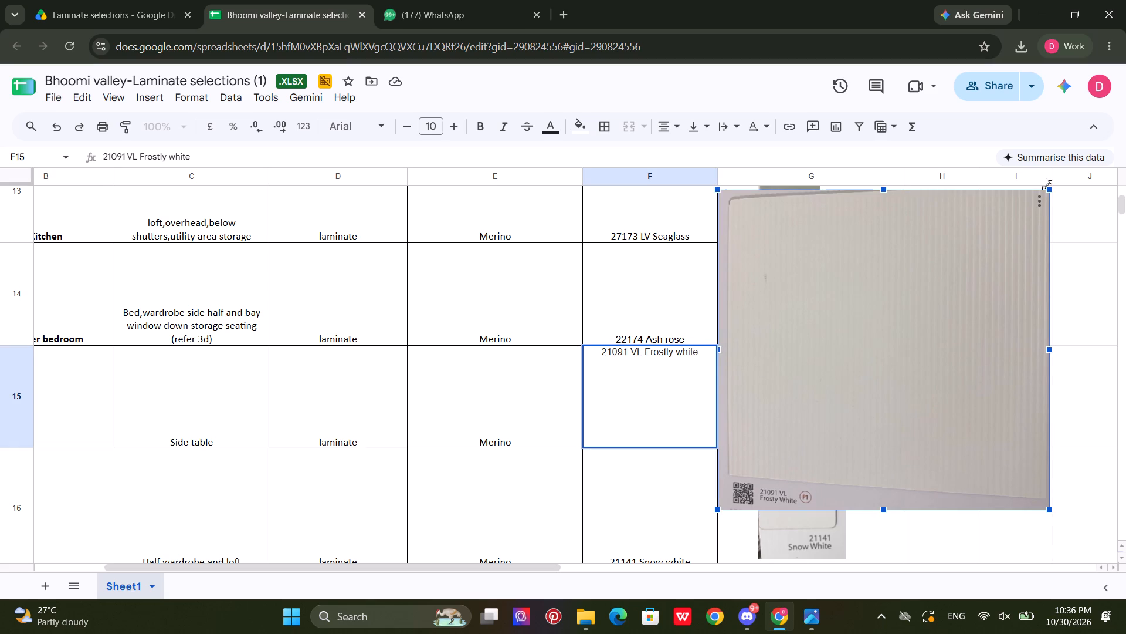
{"action": "left_click_drag", "start_coordinate": [1050, 188], "coordinate": [757, 433]}
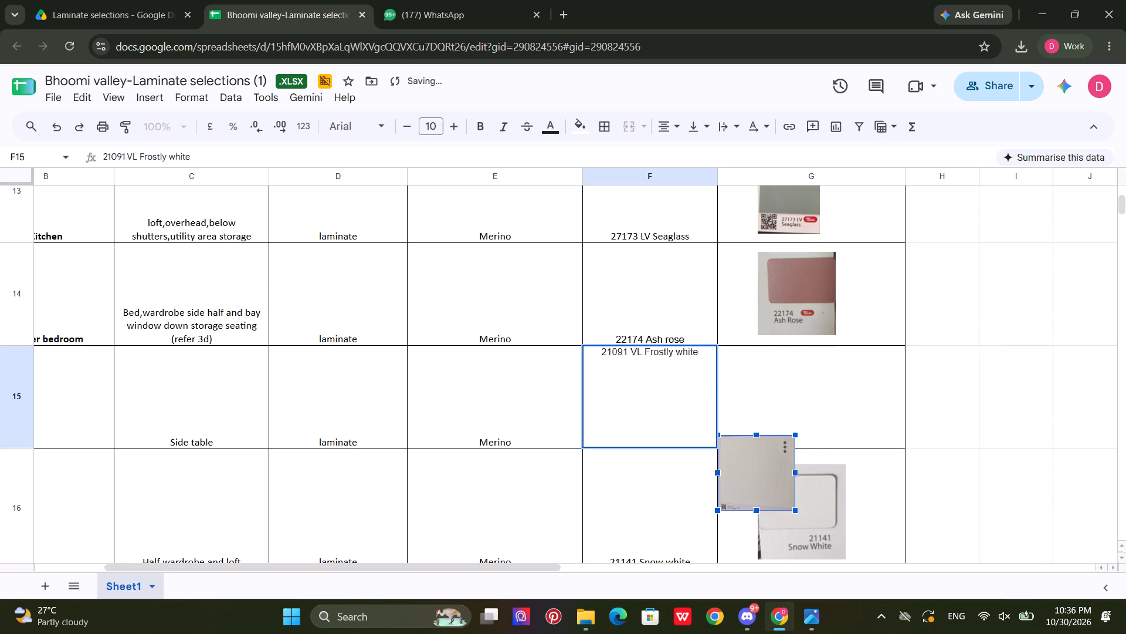
{"action": "left_click_drag", "start_coordinate": [752, 473], "coordinate": [798, 396]}
{"action": "left_click", "coordinate": [941, 398]}
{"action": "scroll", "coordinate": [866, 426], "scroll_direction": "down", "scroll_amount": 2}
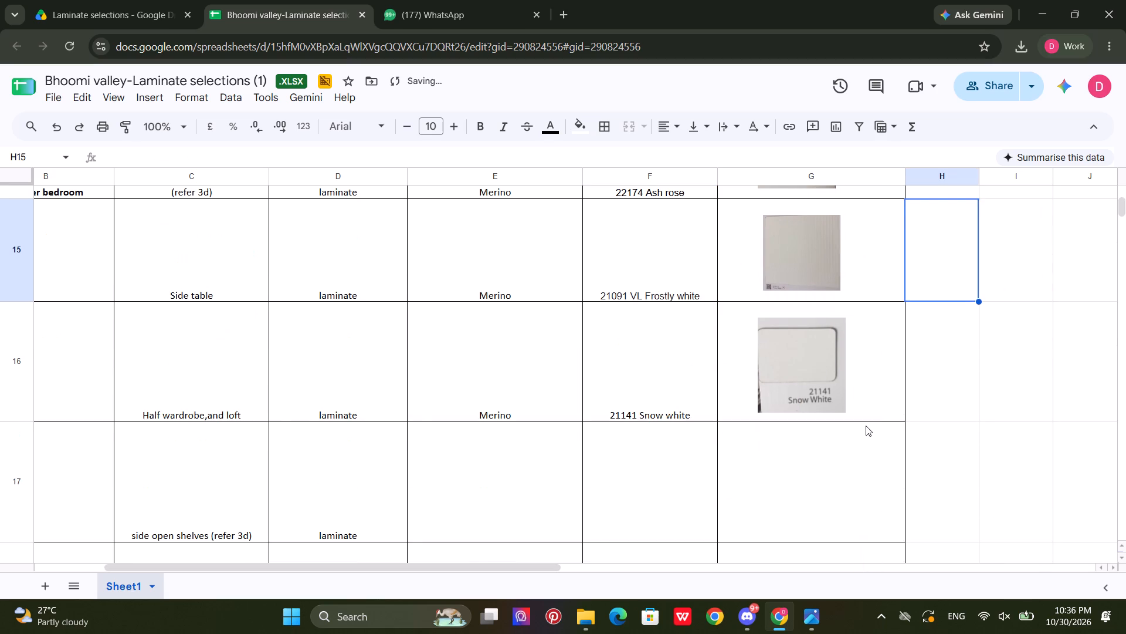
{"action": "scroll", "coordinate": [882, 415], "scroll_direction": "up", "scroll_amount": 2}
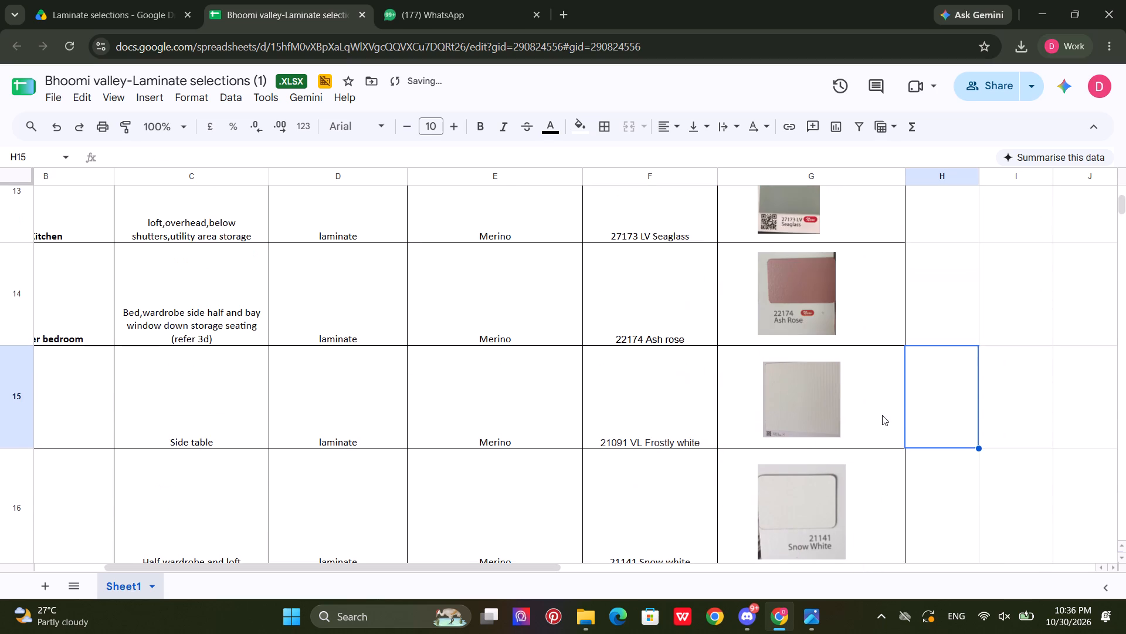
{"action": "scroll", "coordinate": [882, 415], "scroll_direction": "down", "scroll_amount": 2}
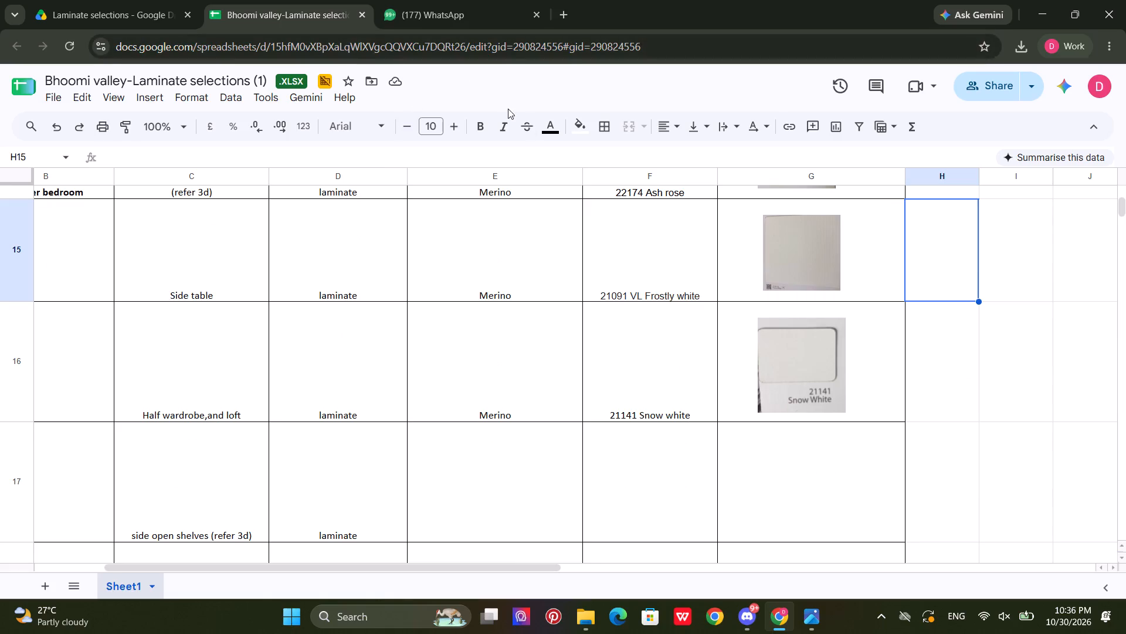
Search Google in a new tab for merino frosty white laminate.
{"action": "left_click", "coordinate": [558, 15]}
{"action": "left_click", "coordinate": [518, 222]}
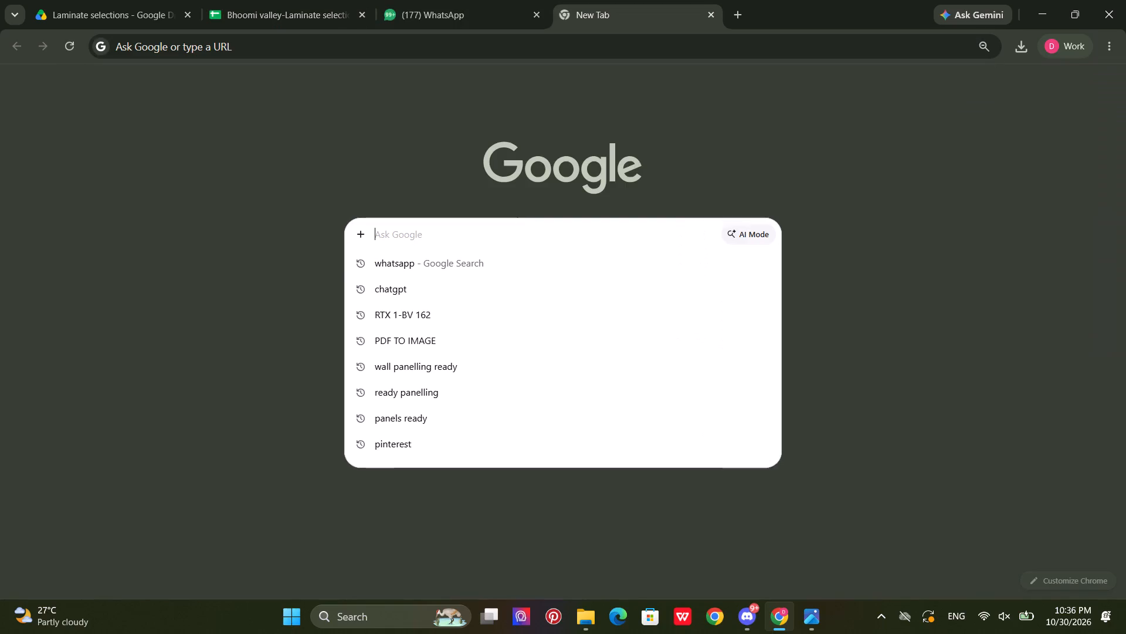
{"action": "type", "text": "merino frosty wh"}
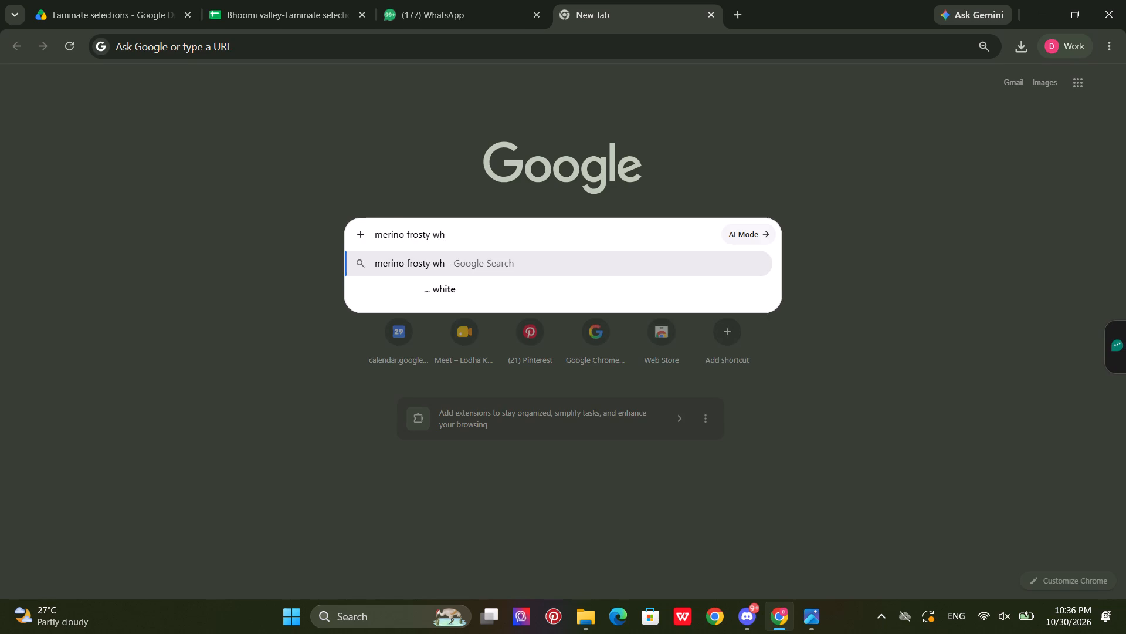
{"action": "type", "text": "ite laminate '"}
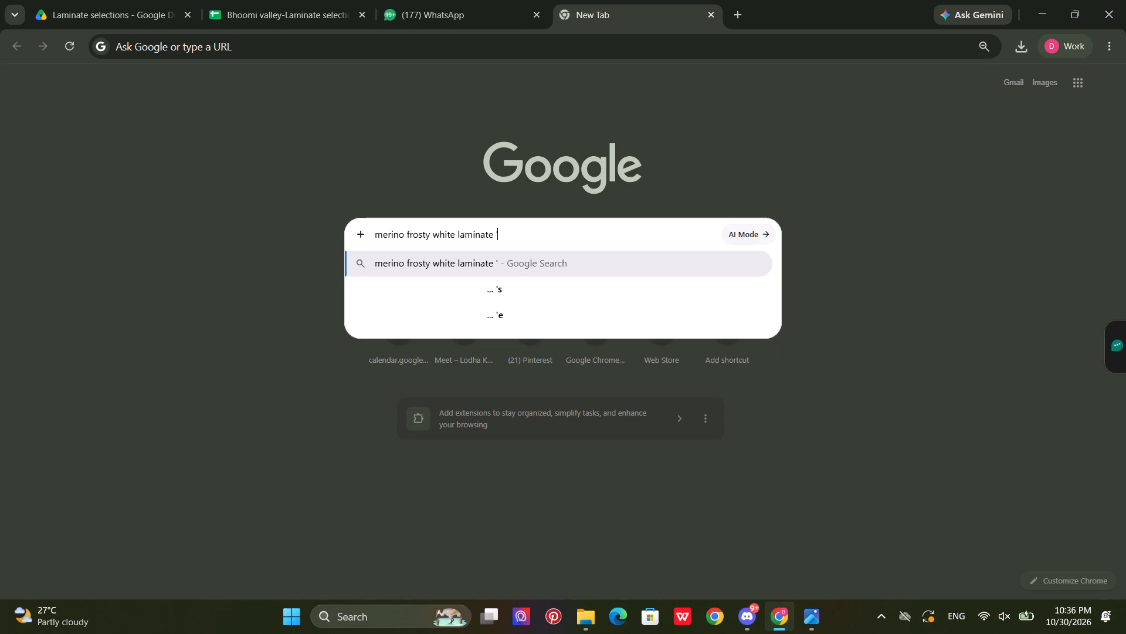
{"action": "key", "text": "BackSpace"}
{"action": "key", "text": "Return"}
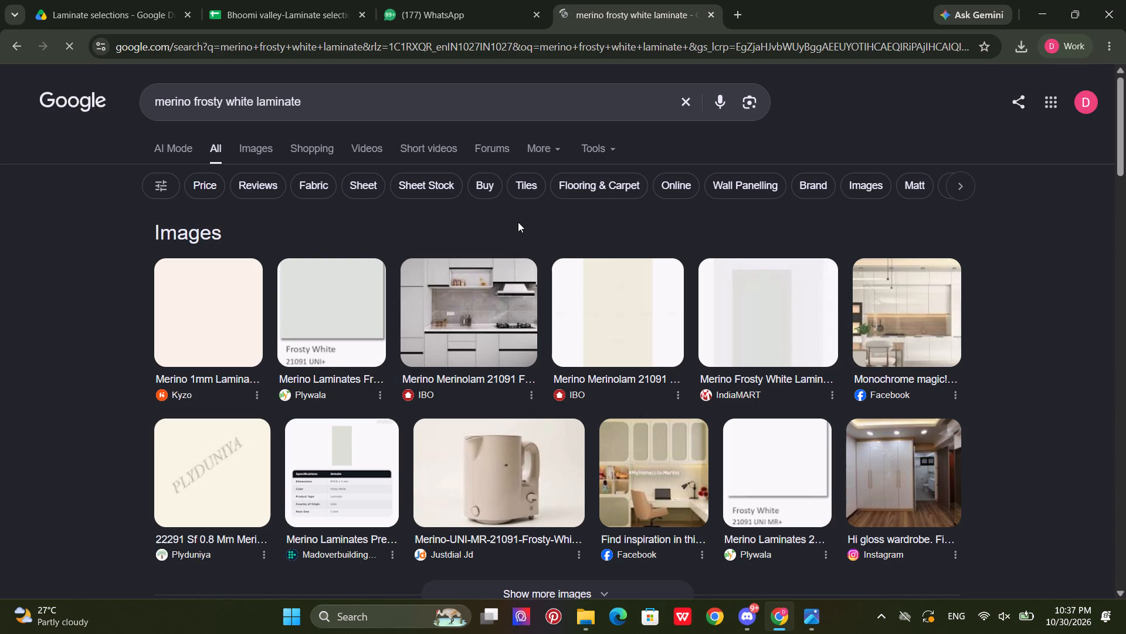
Browse the Google web and image results for Merino Frosty White laminate swatches.
{"action": "left_click", "coordinate": [317, 308]}
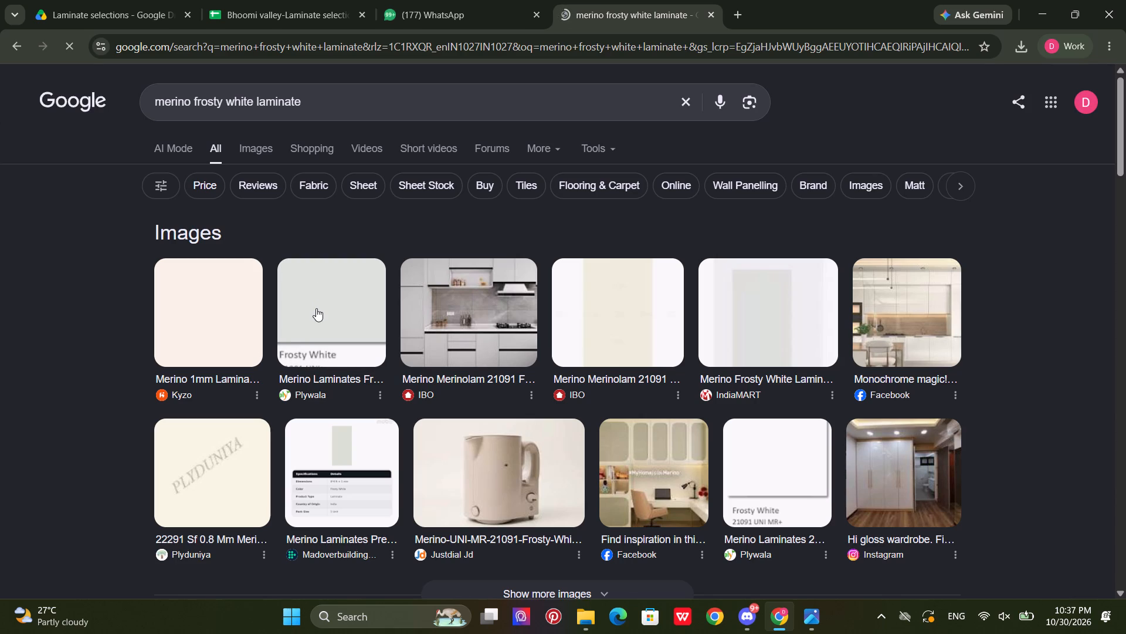
{"action": "scroll", "coordinate": [77, 274], "scroll_direction": "down", "scroll_amount": 2}
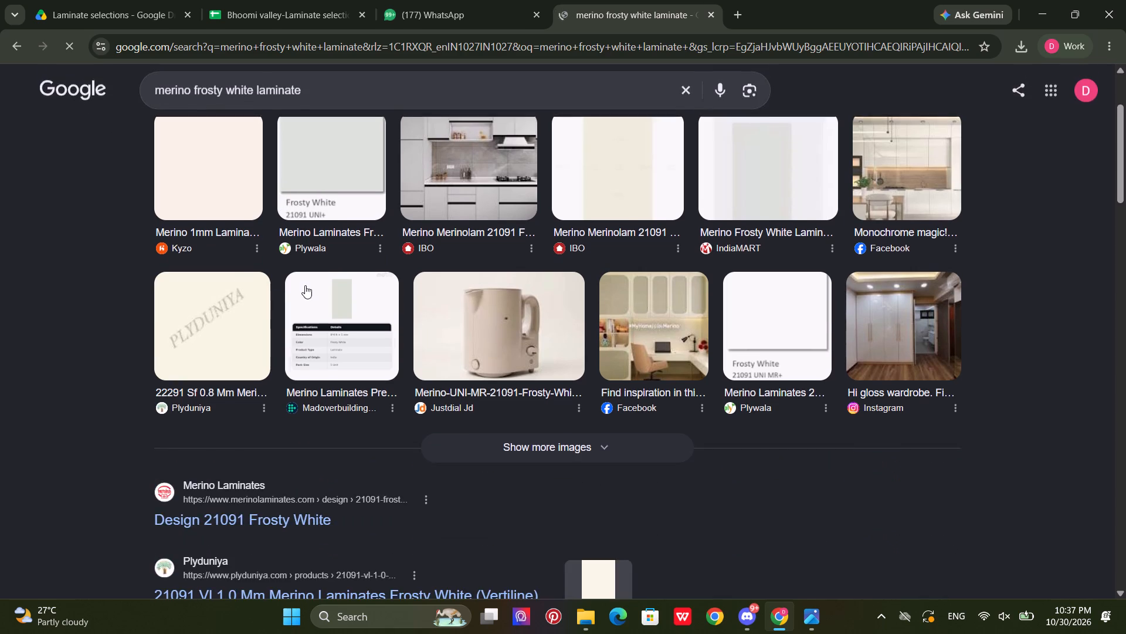
{"action": "scroll", "coordinate": [305, 285], "scroll_direction": "up", "scroll_amount": 3}
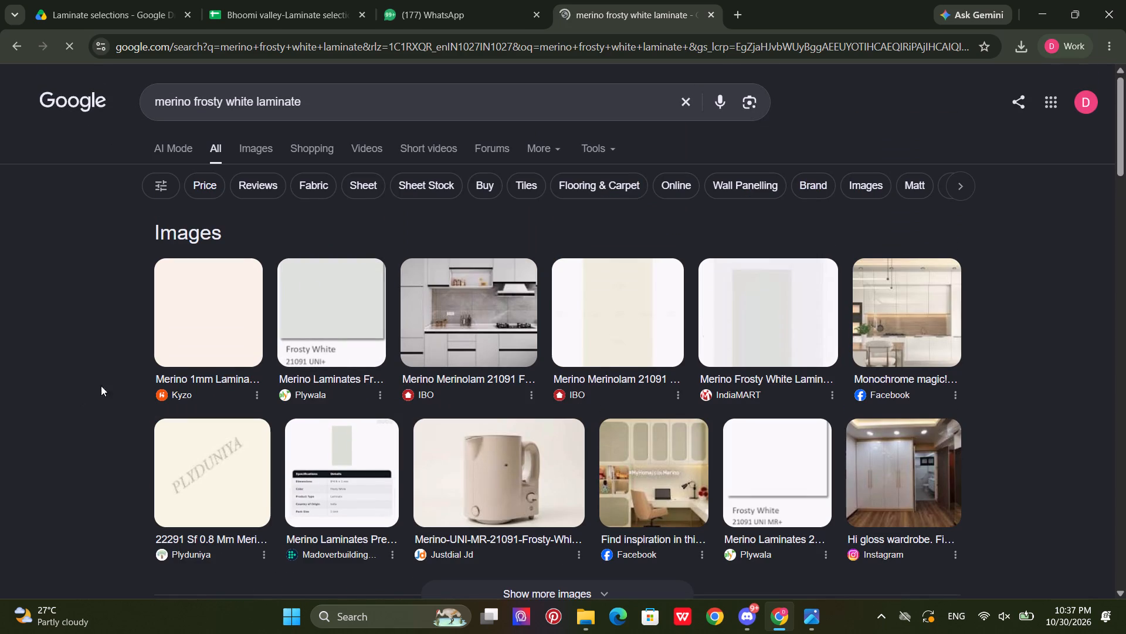
{"action": "left_click", "coordinate": [769, 312]}
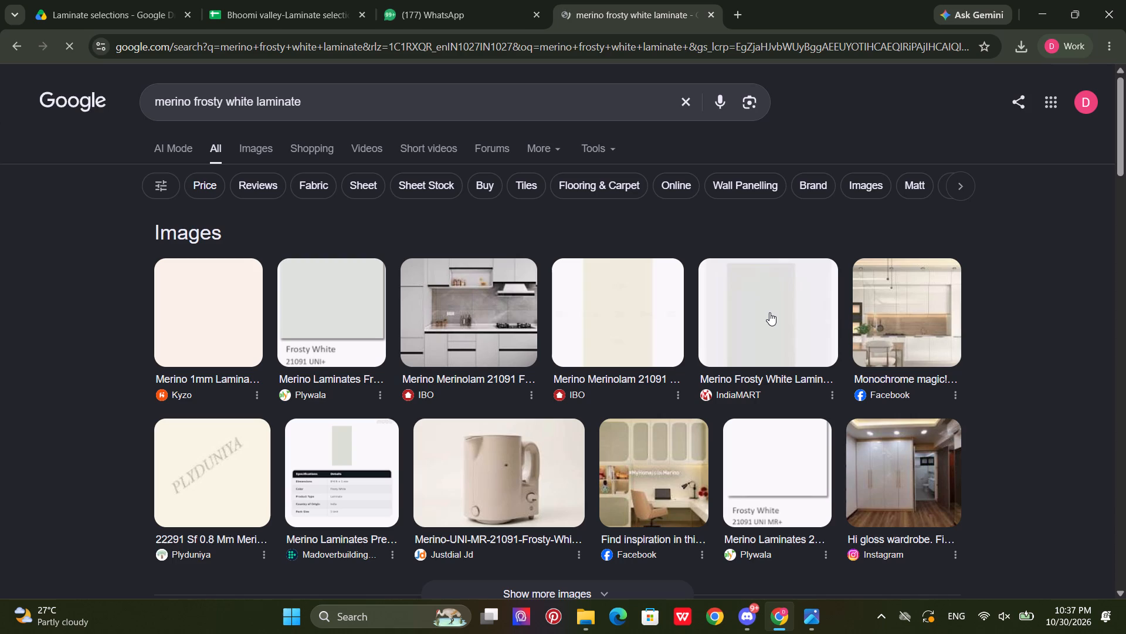
{"action": "left_click", "coordinate": [262, 147]}
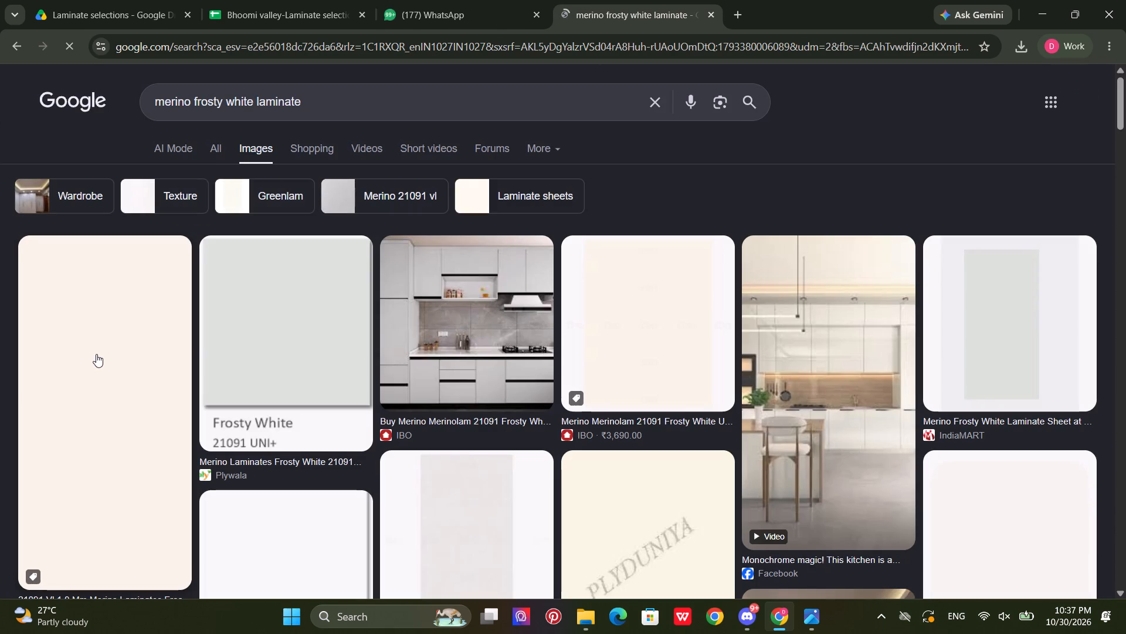
{"action": "scroll", "coordinate": [0, 404], "scroll_direction": "down", "scroll_amount": 1}
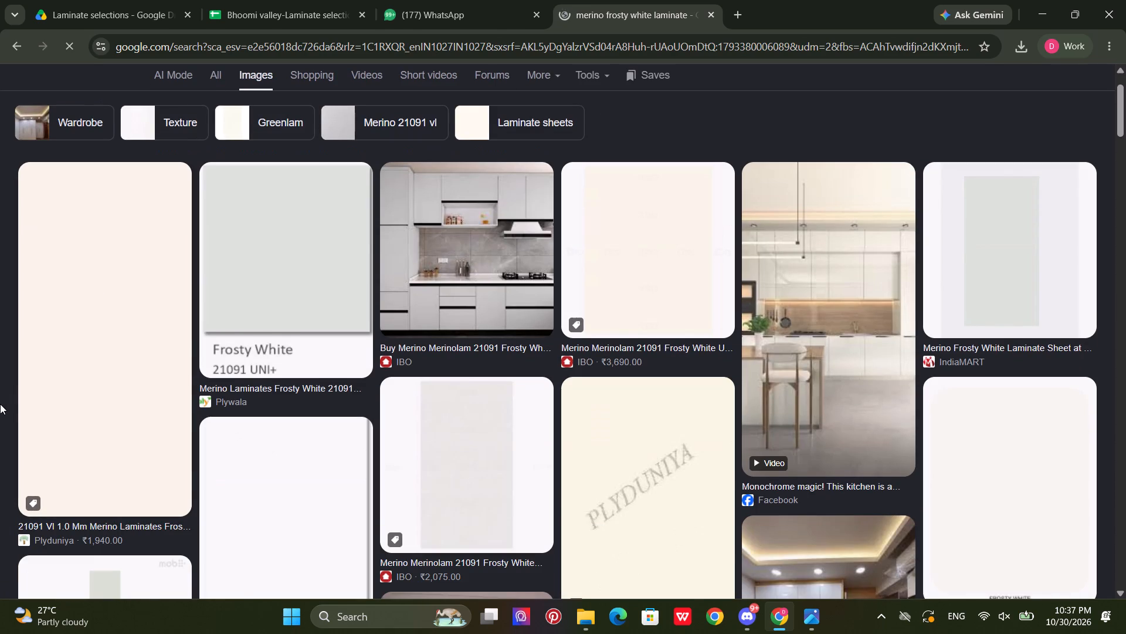
{"action": "scroll", "coordinate": [0, 404], "scroll_direction": "down", "scroll_amount": 2}
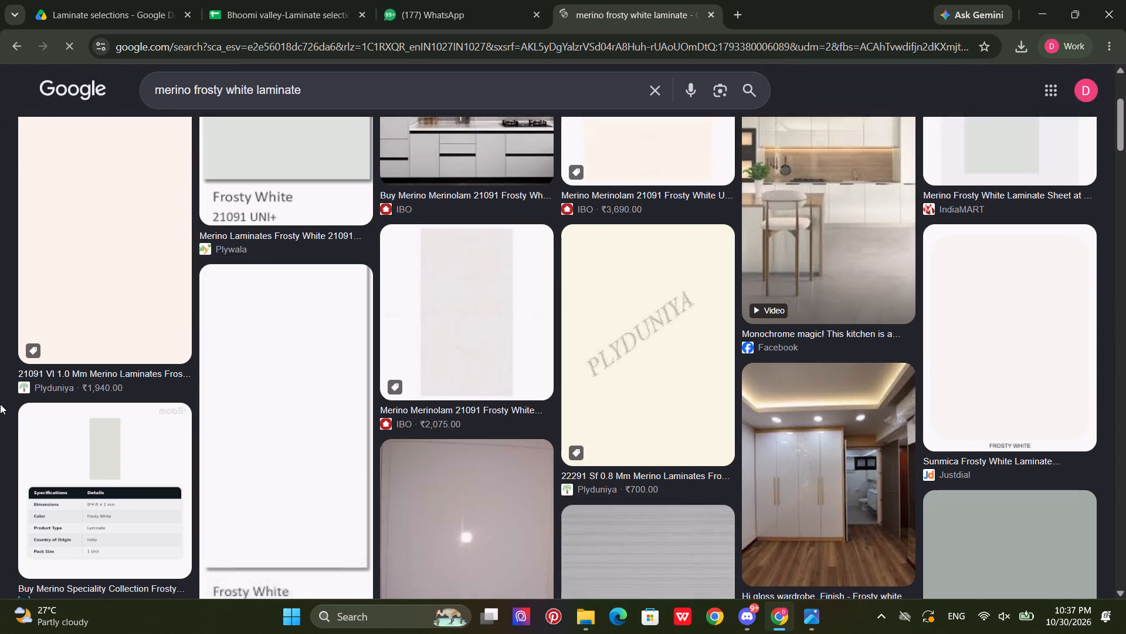
{"action": "scroll", "coordinate": [0, 404], "scroll_direction": "down", "scroll_amount": 3}
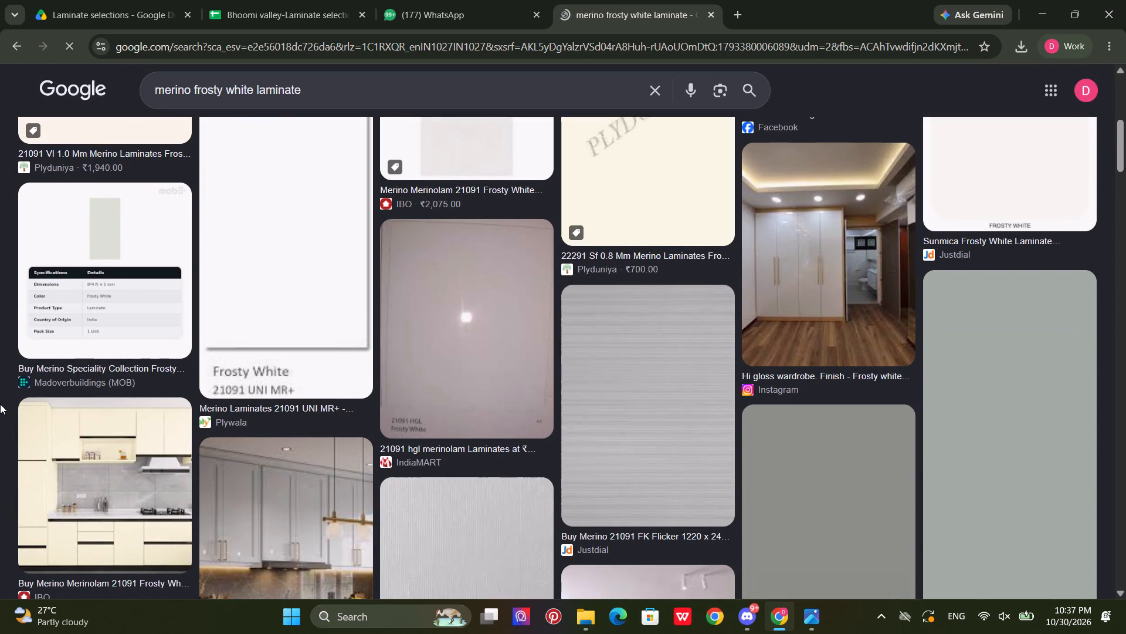
{"action": "scroll", "coordinate": [0, 404], "scroll_direction": "down", "scroll_amount": 3}
{"action": "scroll", "coordinate": [0, 404], "scroll_direction": "up", "scroll_amount": 4}
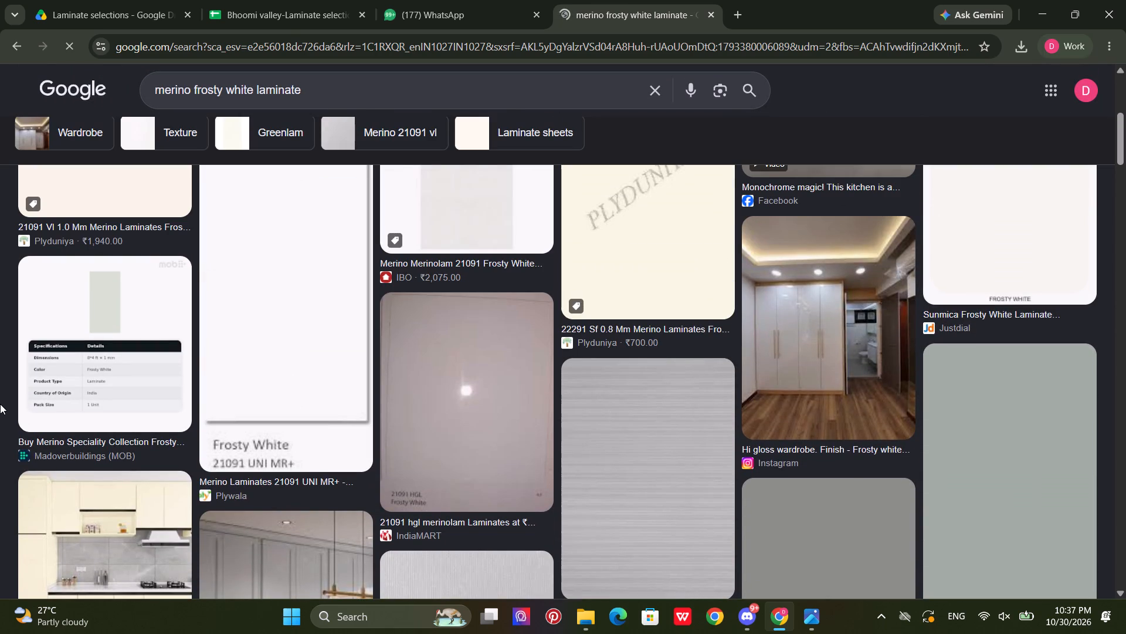
{"action": "scroll", "coordinate": [0, 404], "scroll_direction": "up", "scroll_amount": 1}
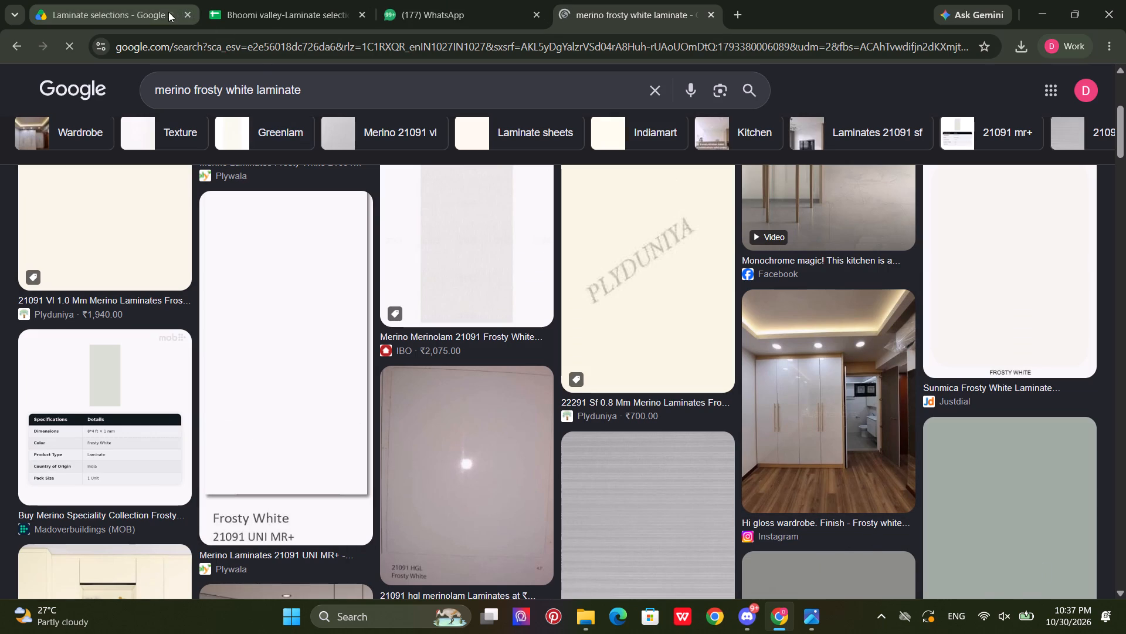
Return to the laminate selections spreadsheet and enlarge the Snow White photo in the half wardrobe and loft row, G16.
{"action": "left_click", "coordinate": [138, 5]}
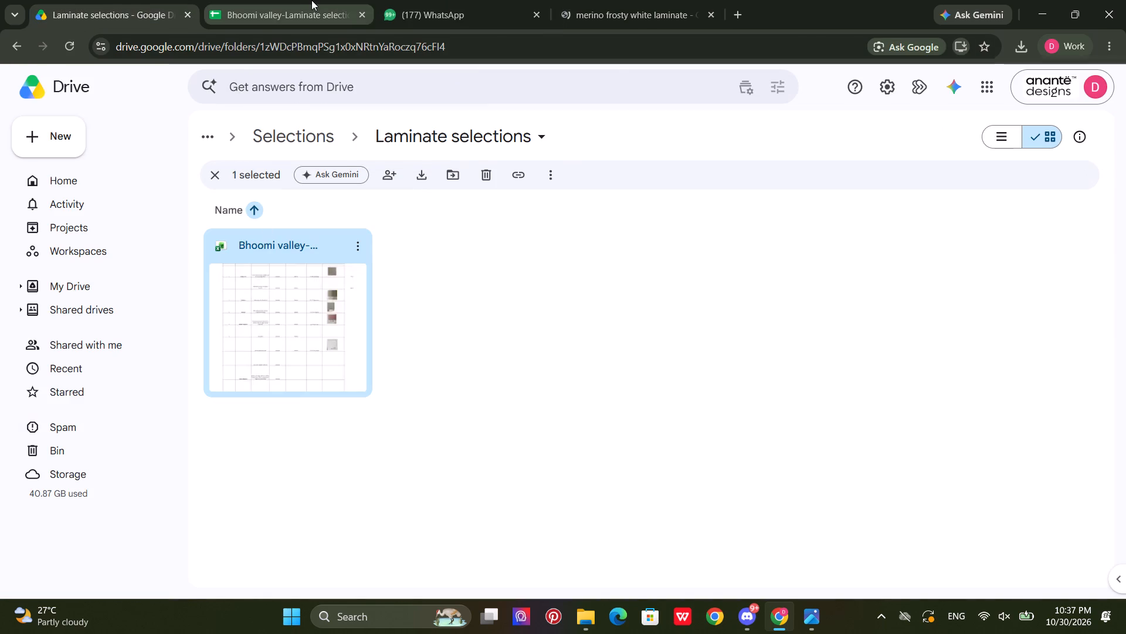
{"action": "left_click", "coordinate": [311, 0]}
{"action": "double_click", "coordinate": [650, 409]}
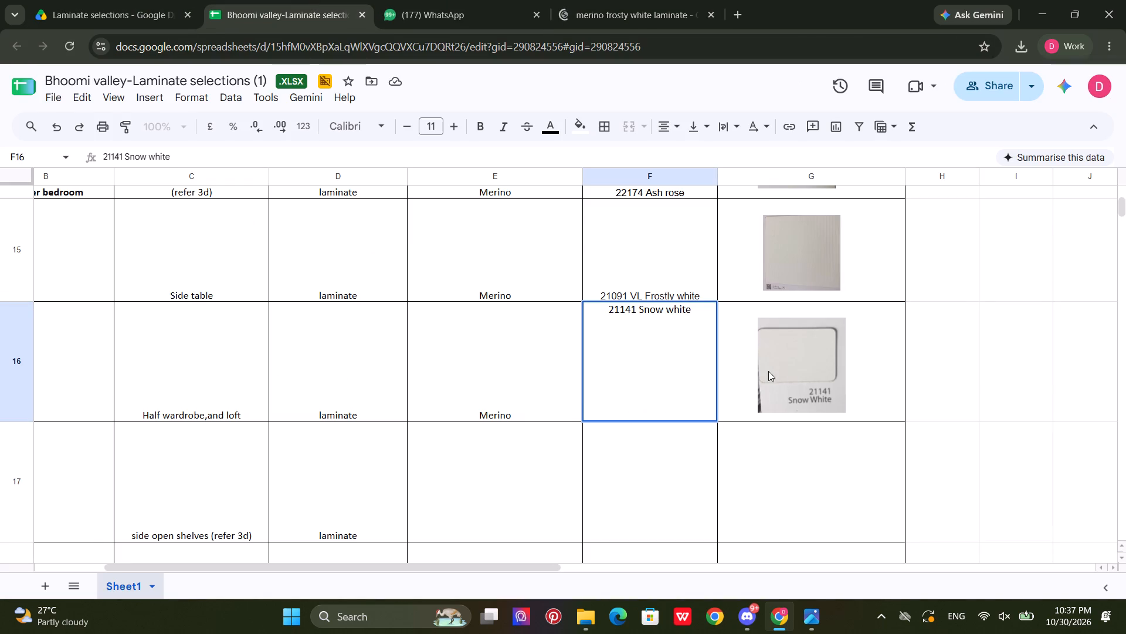
{"action": "left_click", "coordinate": [791, 370]}
{"action": "left_click", "coordinate": [842, 332]}
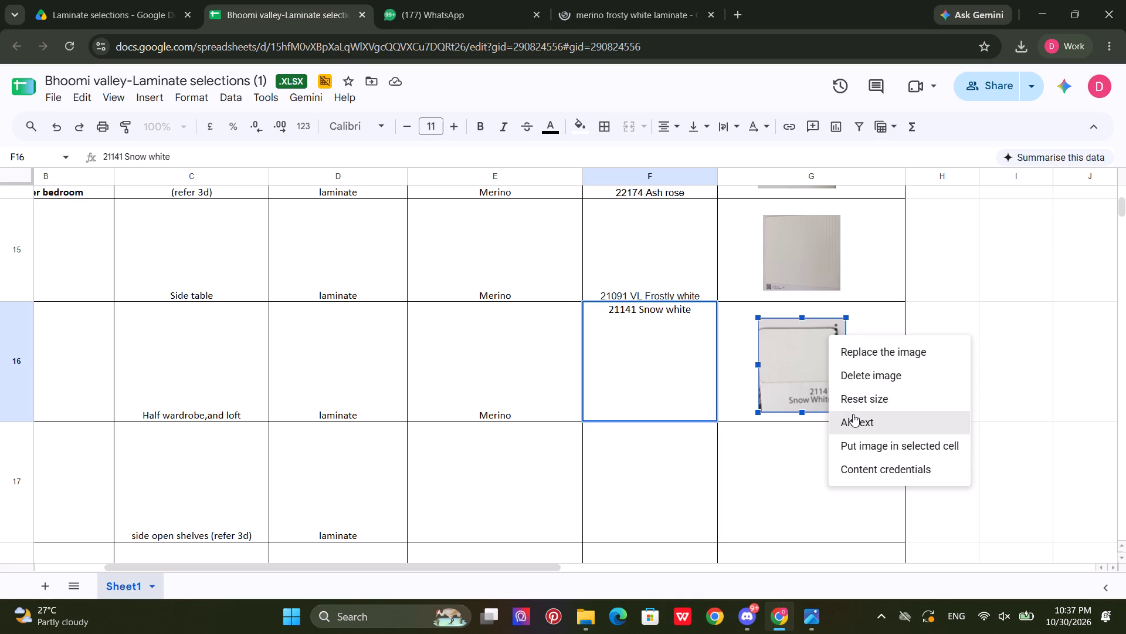
{"action": "key", "text": "Escape"}
{"action": "right_click", "coordinate": [805, 343]}
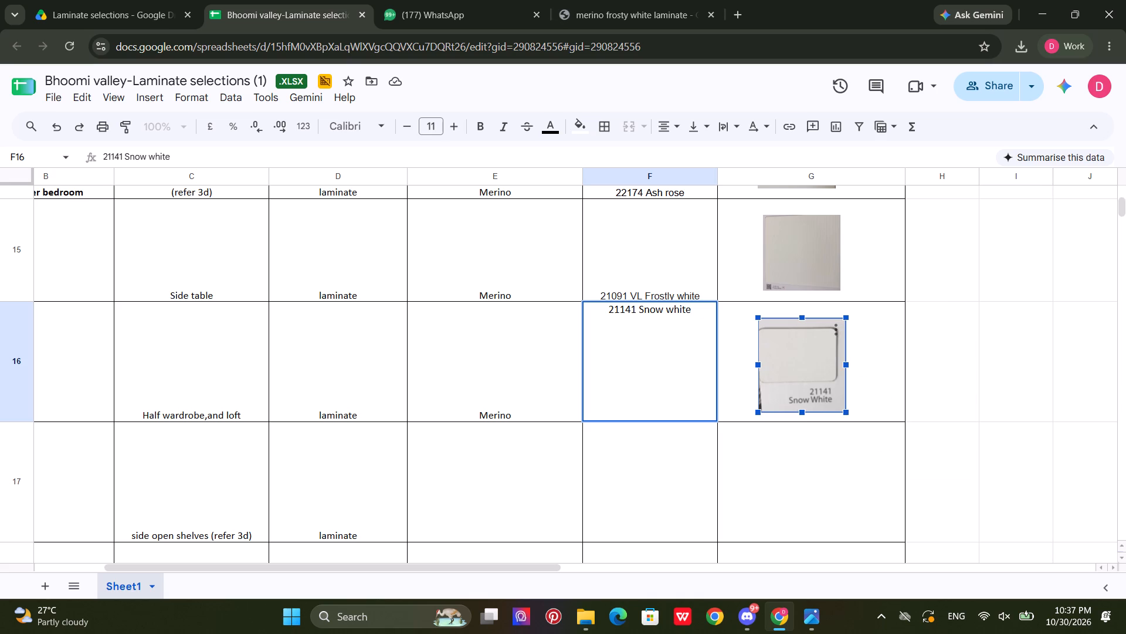
{"action": "double_click", "coordinate": [830, 332]}
{"action": "triple_click", "coordinate": [812, 342]}
{"action": "left_click_drag", "start_coordinate": [843, 411], "coordinate": [938, 491]}
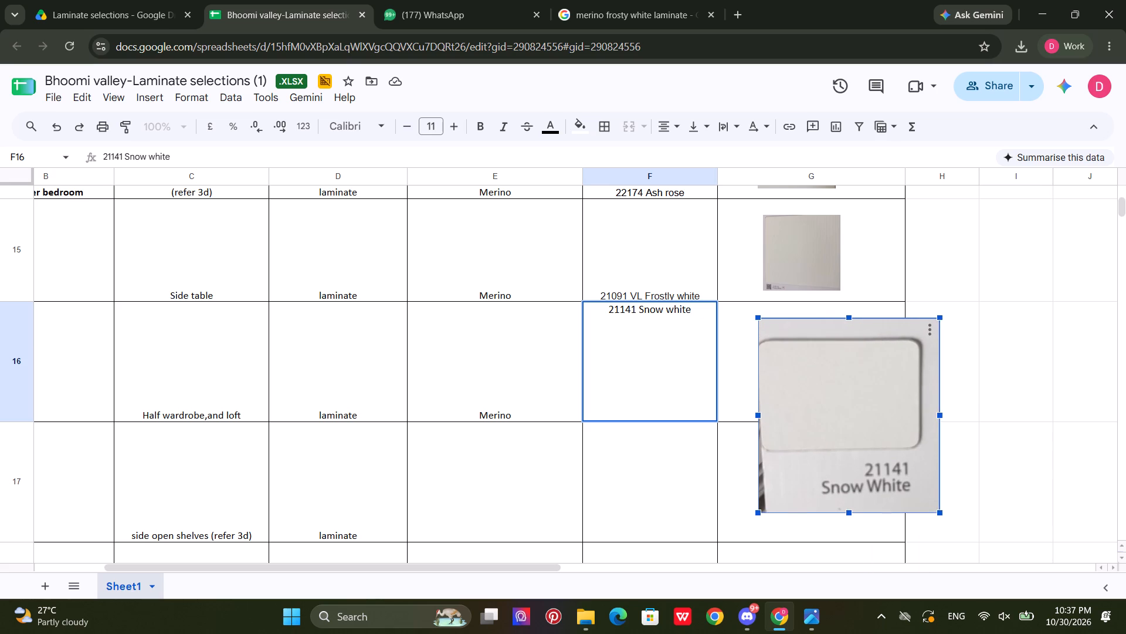
{"action": "left_click_drag", "start_coordinate": [938, 491], "coordinate": [937, 491]}
Replace the half wardrobe and loft row's laminate code in F16 with 21091 Frosty white.
{"action": "left_click", "coordinate": [559, 372]}
{"action": "left_click", "coordinate": [609, 460]}
{"action": "left_click", "coordinate": [616, 403]}
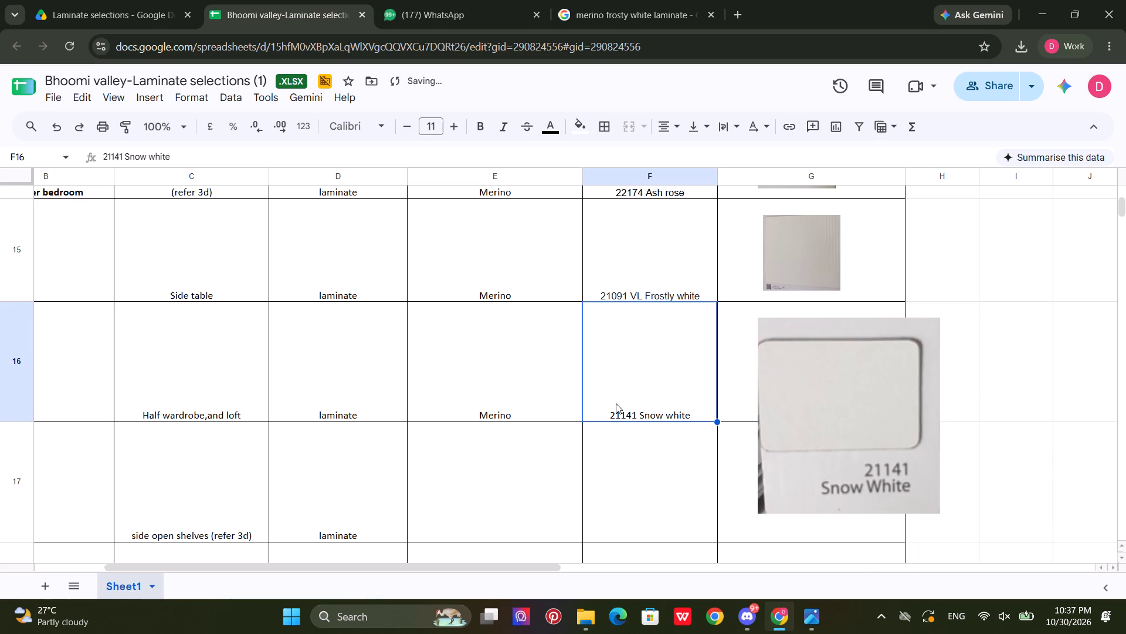
{"action": "key", "text": "BackSpace"}
{"action": "type", "text": "210"}
{"action": "type", "text": "91"}
{"action": "key", "text": "space"}
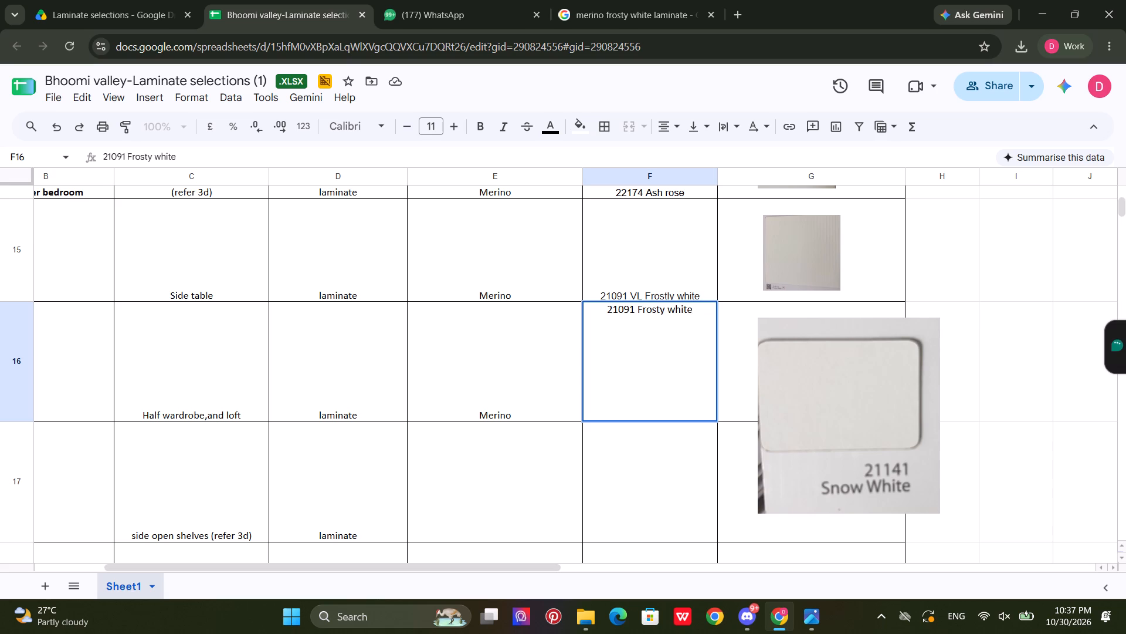
{"action": "left_click", "coordinate": [813, 372]}
{"action": "left_click", "coordinate": [1125, 466]}
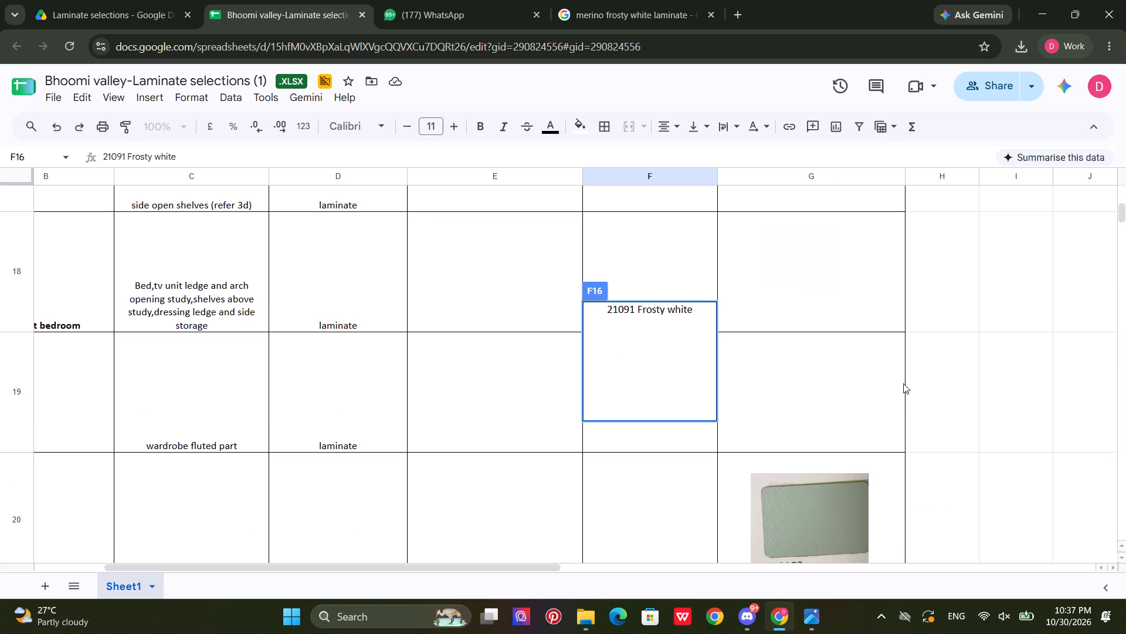
{"action": "left_click", "coordinate": [639, 331]}
{"action": "left_click", "coordinate": [956, 355]}
Use Snipping Tool to capture only the swatch area of the enlarged Snow White photo, excluding its label, and copy the snip.
{"action": "scroll", "coordinate": [951, 360], "scroll_direction": "up", "scroll_amount": 1}
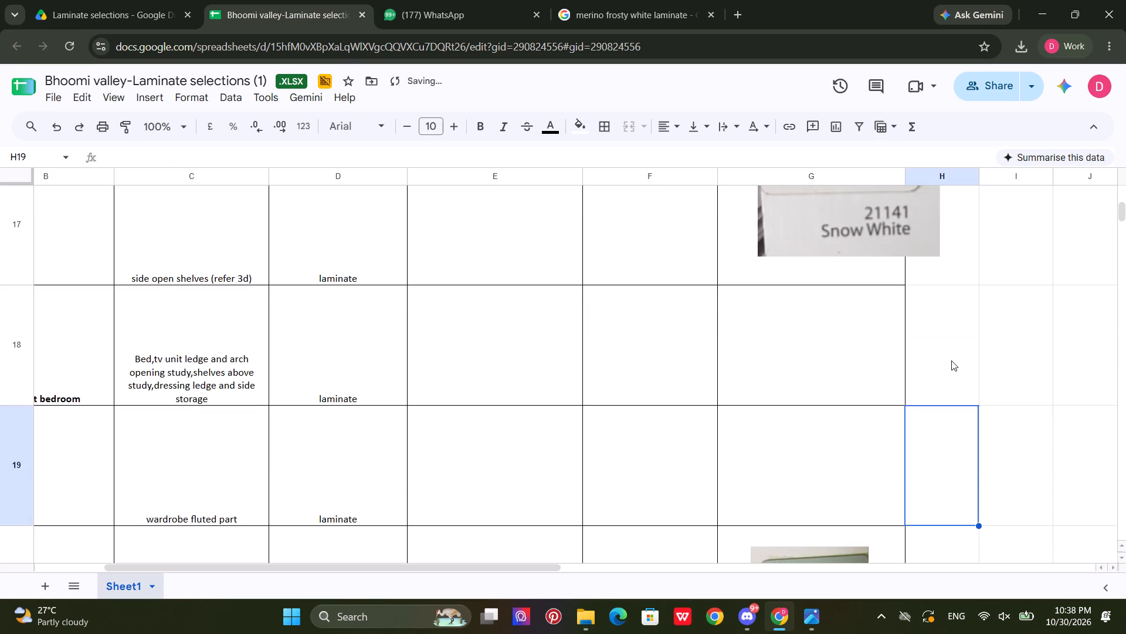
{"action": "scroll", "coordinate": [951, 360], "scroll_direction": "up", "scroll_amount": 3}
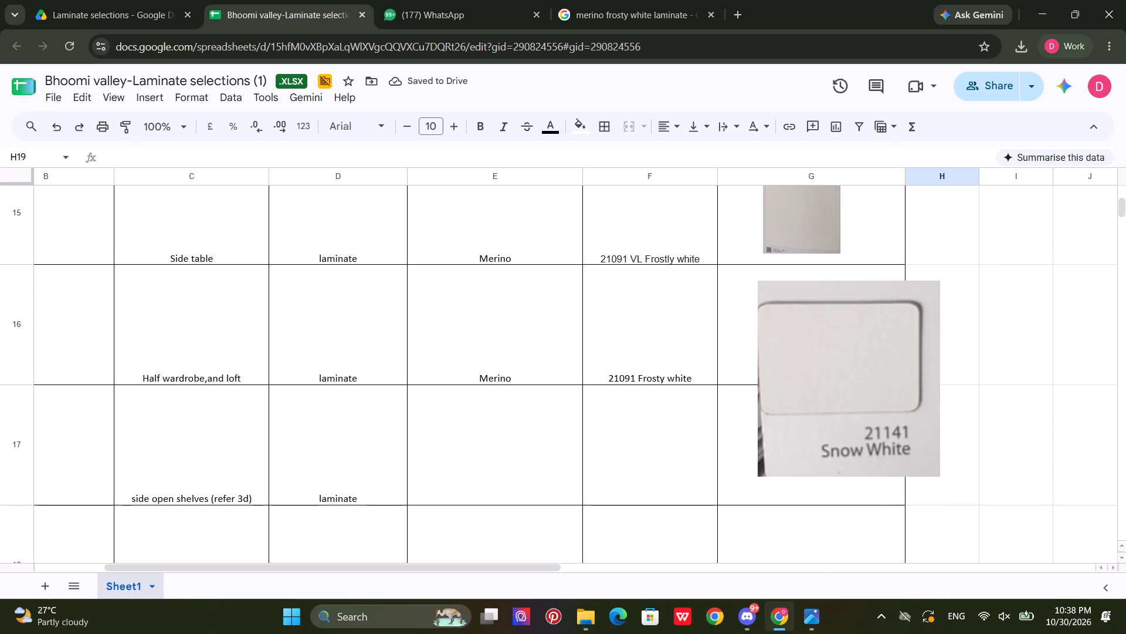
{"action": "left_click", "coordinate": [371, 618]}
{"action": "type", "text": "sb"}
{"action": "key", "text": "BackSpace"}
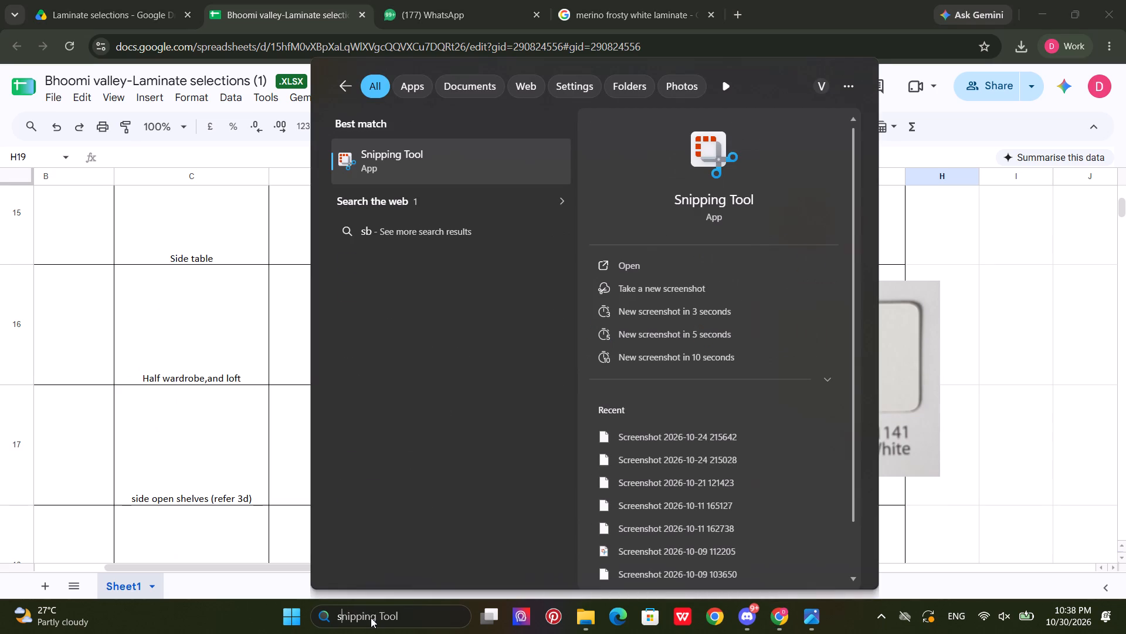
{"action": "key", "text": "m"}
{"action": "key", "text": "BackSpace"}
{"action": "key", "text": "n"}
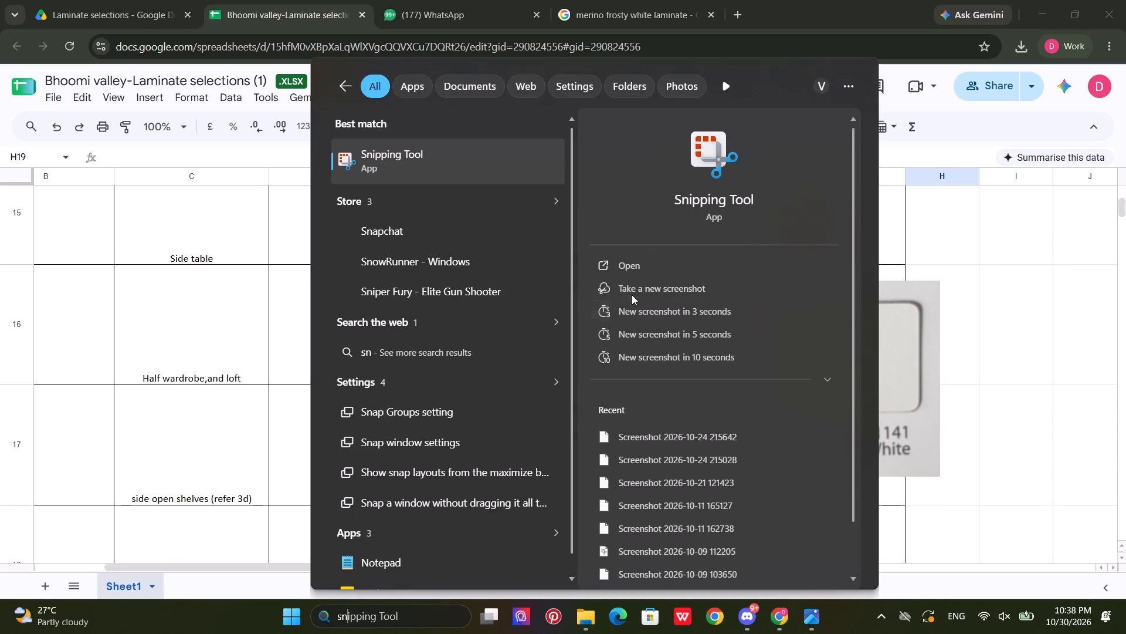
{"action": "left_click", "coordinate": [652, 270]}
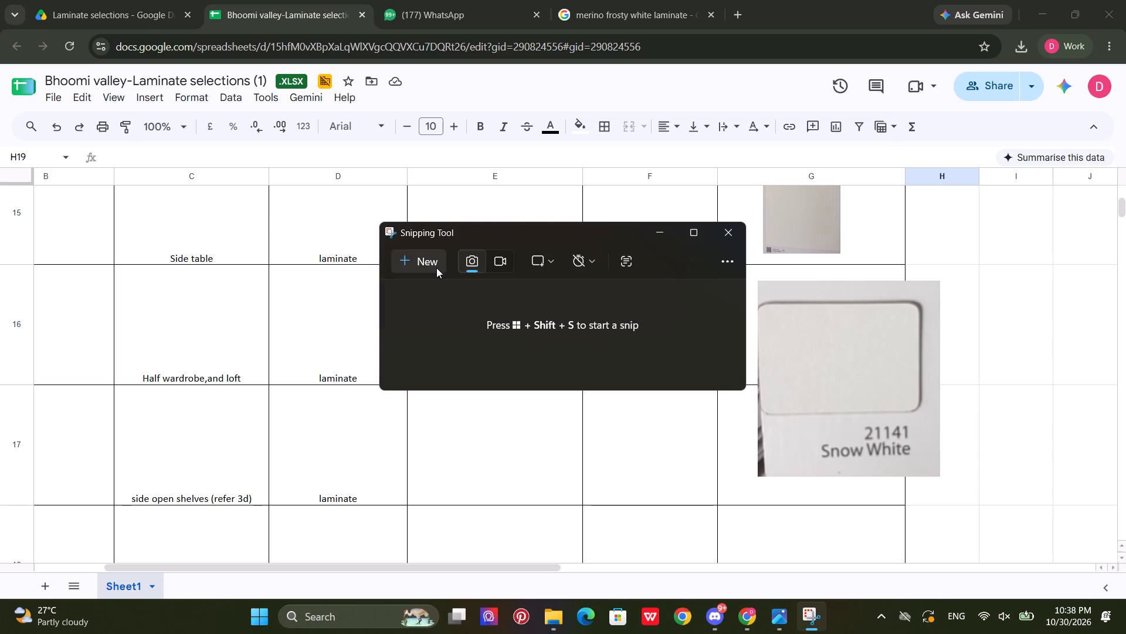
{"action": "left_click", "coordinate": [436, 268]}
{"action": "left_click_drag", "start_coordinate": [759, 292], "coordinate": [871, 436]}
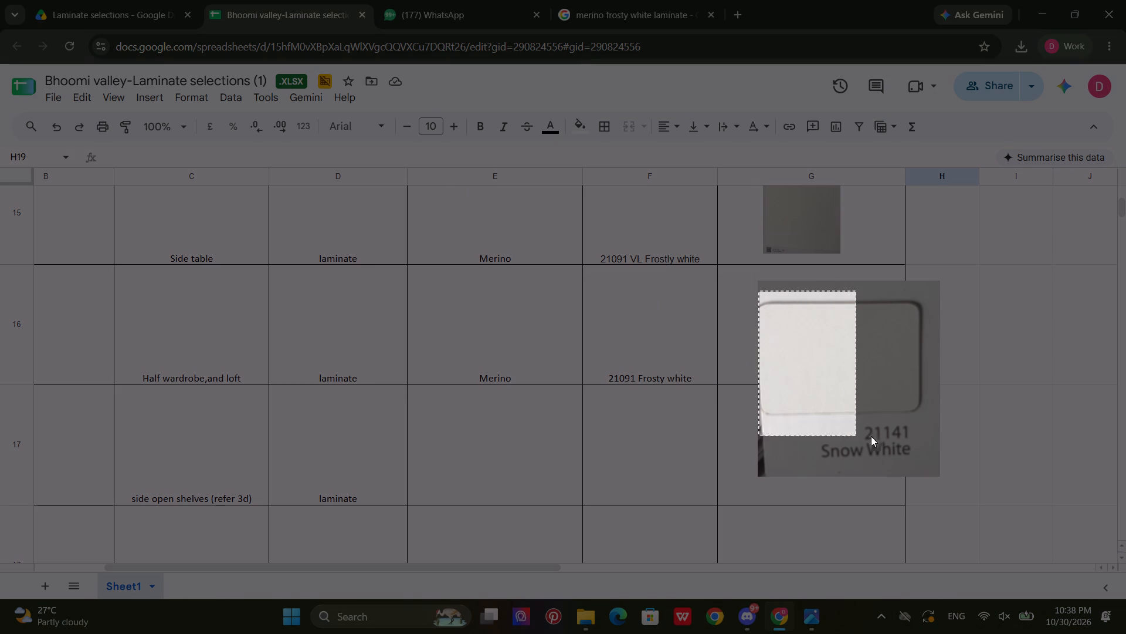
{"action": "left_click_drag", "start_coordinate": [871, 436], "coordinate": [930, 420]}
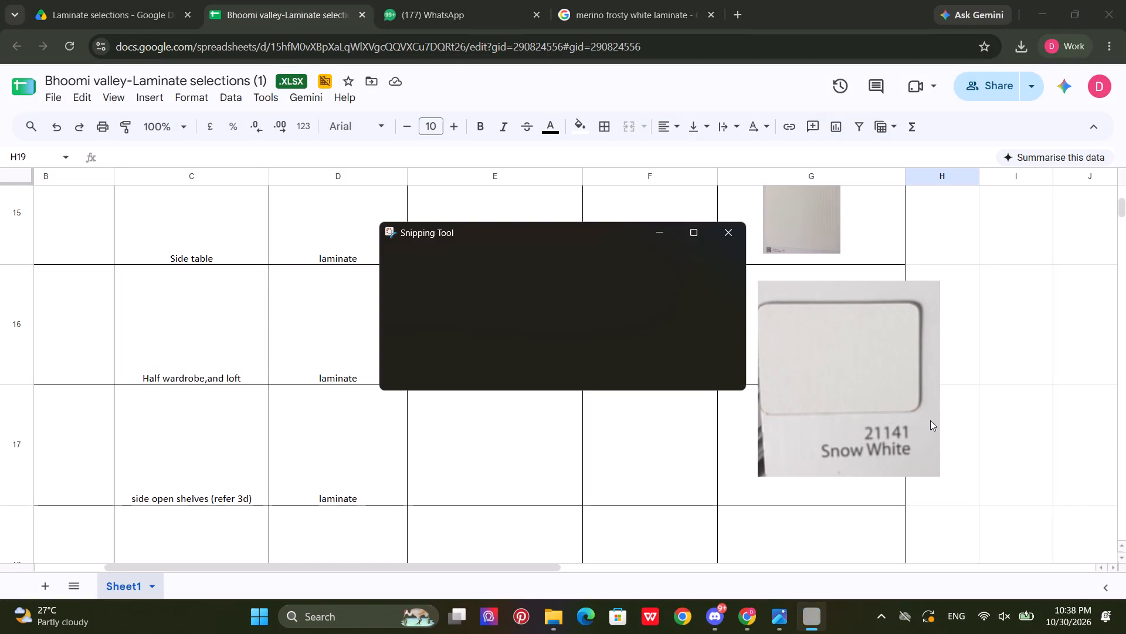
{"action": "key", "text": "ctrl+c"}
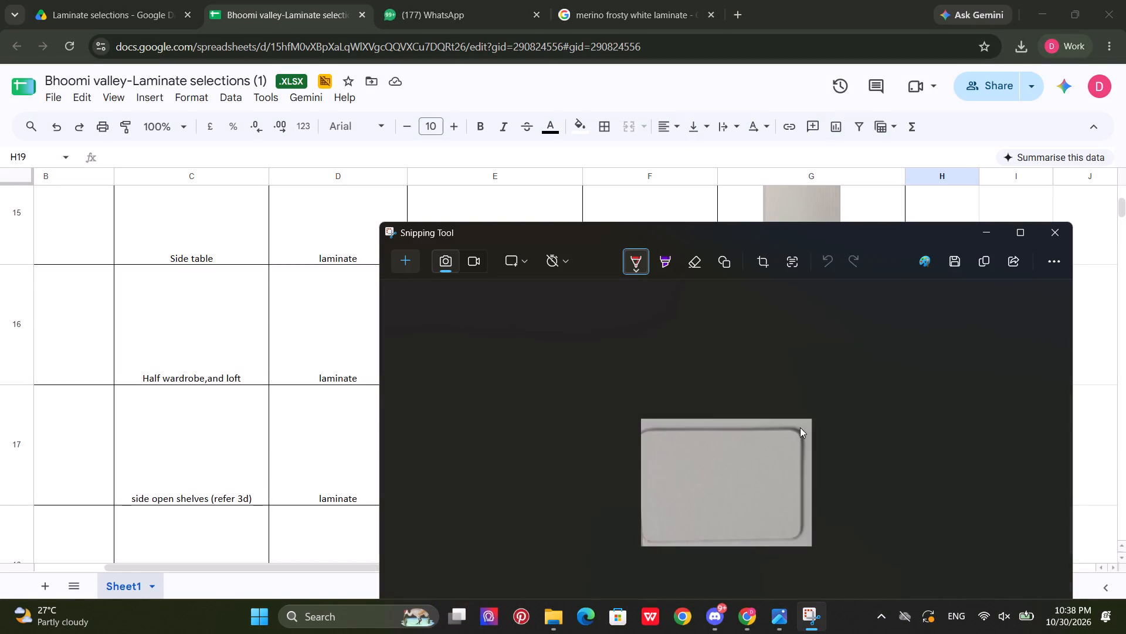
{"action": "left_click", "coordinate": [982, 230]}
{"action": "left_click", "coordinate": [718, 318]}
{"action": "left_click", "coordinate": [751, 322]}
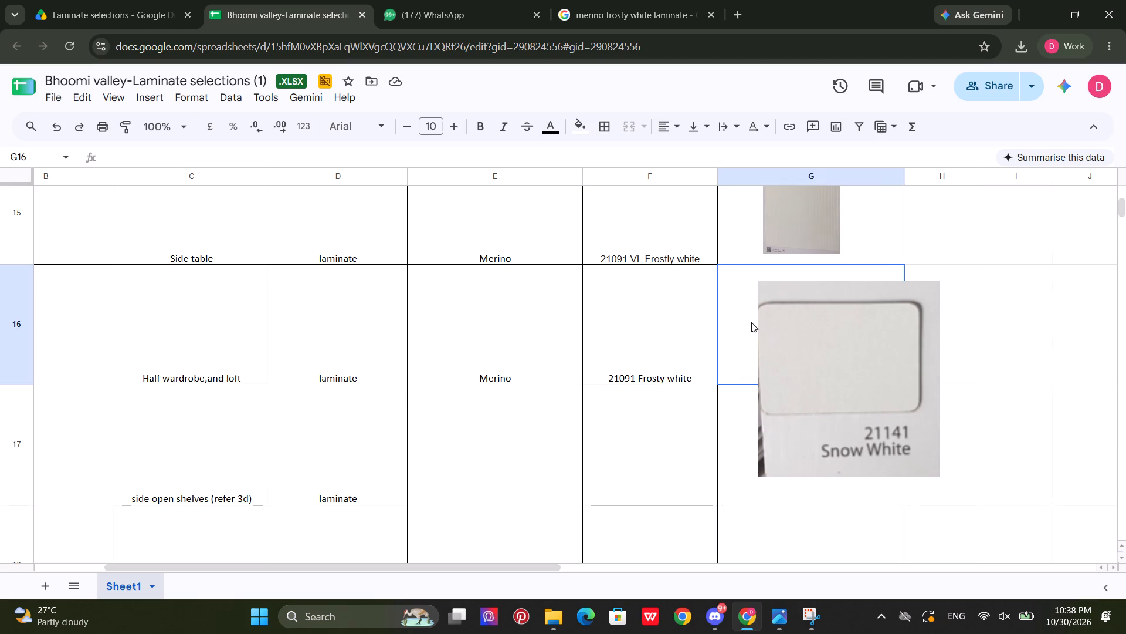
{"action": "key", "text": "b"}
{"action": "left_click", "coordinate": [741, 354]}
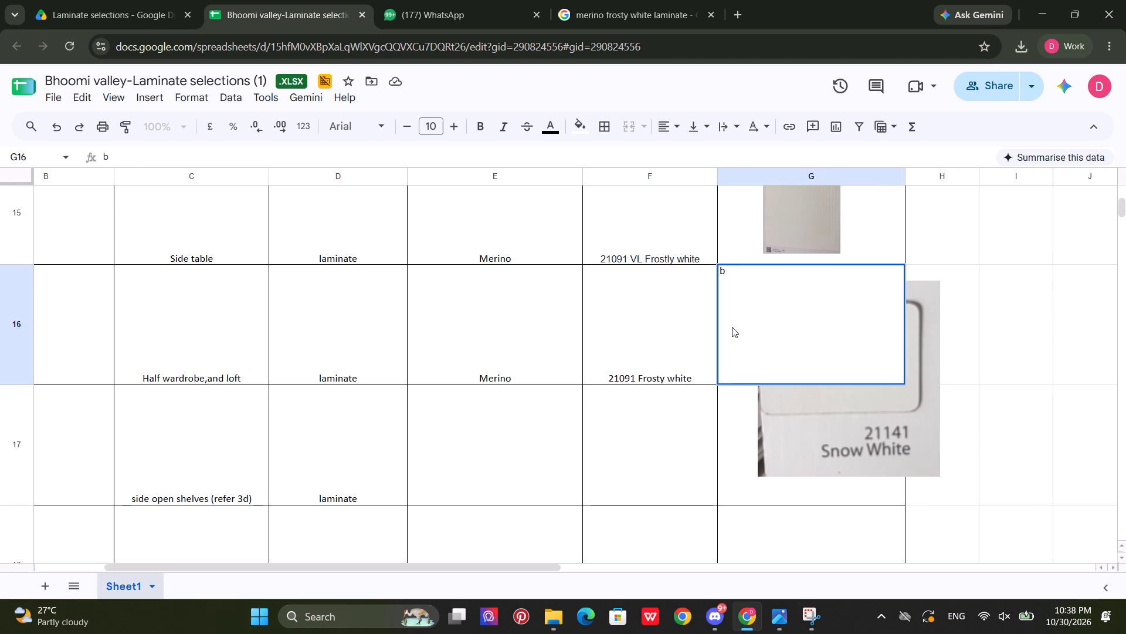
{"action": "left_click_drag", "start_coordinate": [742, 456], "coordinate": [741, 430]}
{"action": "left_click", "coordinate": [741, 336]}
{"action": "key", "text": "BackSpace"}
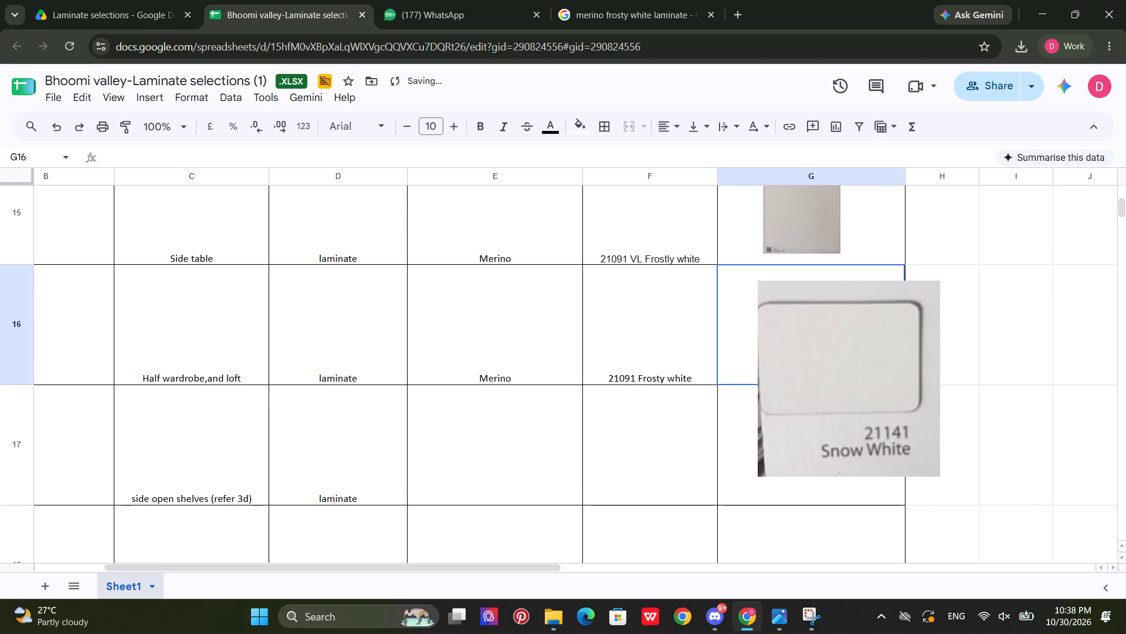
Replace the labelled Snow White photo in the half wardrobe and loft row with the copied unlabelled swatch at G16.
{"action": "key", "text": "ctrl+v"}
{"action": "left_click", "coordinate": [723, 349]}
{"action": "left_click", "coordinate": [853, 475]}
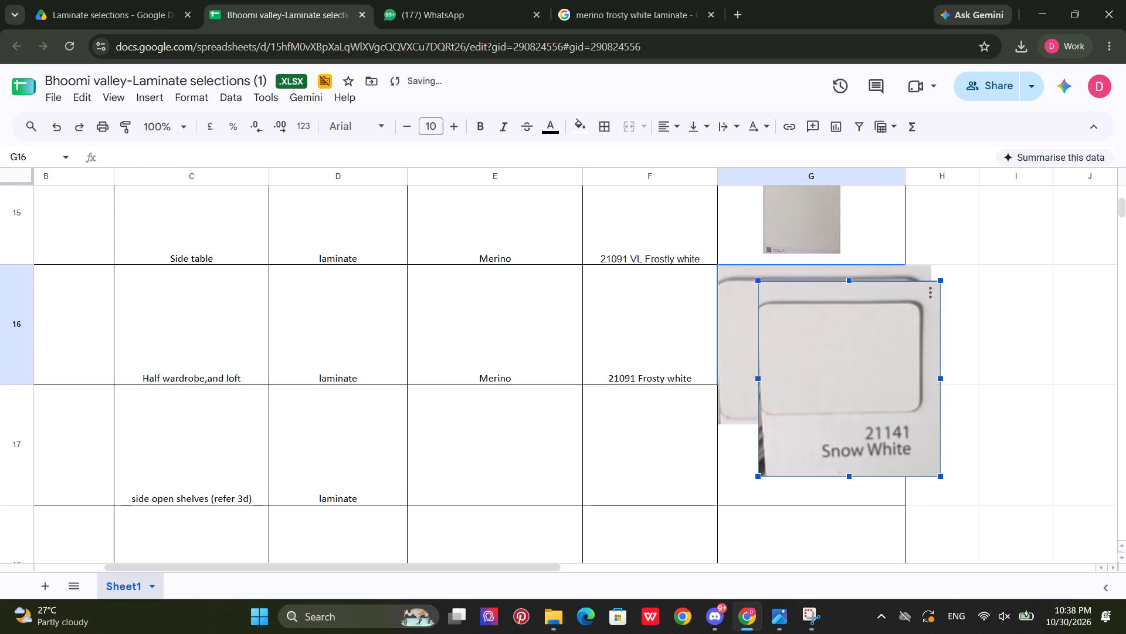
{"action": "key", "text": "Delete"}
Shrink the pasted swatch image and centre it inside the half wardrobe and loft row's Photo cell, G16.
{"action": "left_click", "coordinate": [819, 402]}
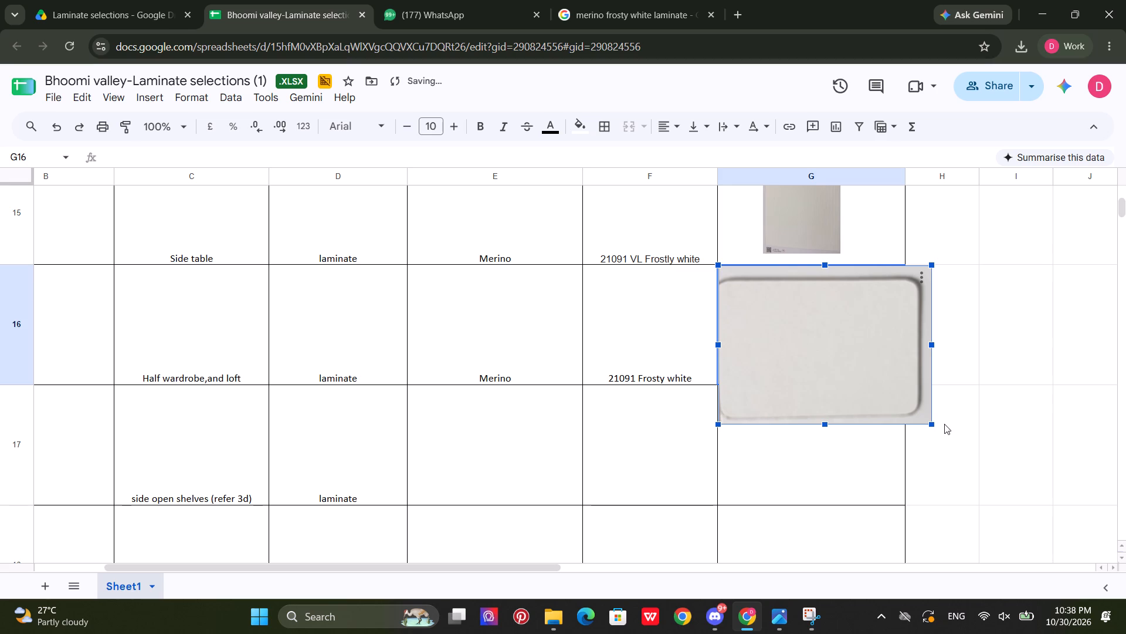
{"action": "left_click_drag", "start_coordinate": [930, 424], "coordinate": [811, 318]}
{"action": "left_click_drag", "start_coordinate": [755, 293], "coordinate": [771, 308]}
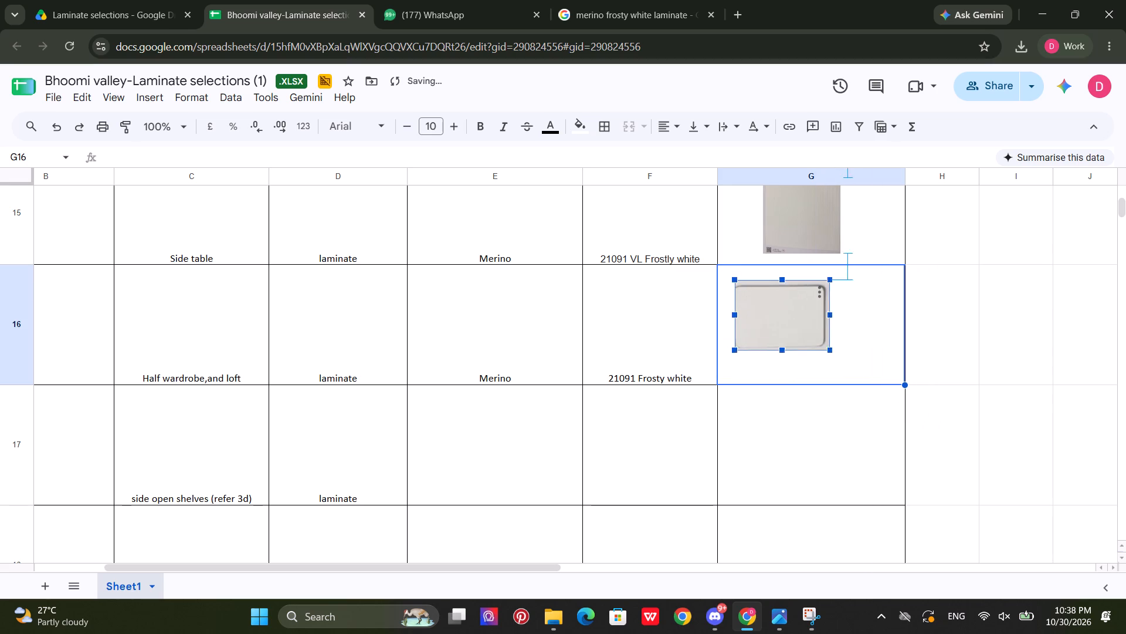
{"action": "left_click_drag", "start_coordinate": [771, 308], "coordinate": [802, 321]}
{"action": "left_click", "coordinate": [789, 402]}
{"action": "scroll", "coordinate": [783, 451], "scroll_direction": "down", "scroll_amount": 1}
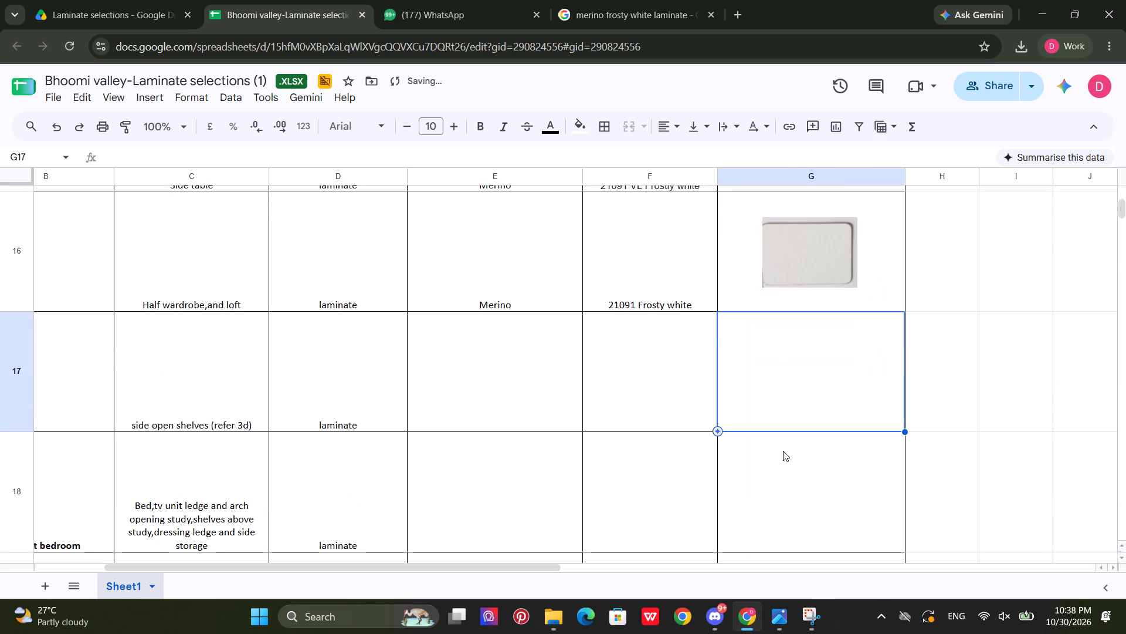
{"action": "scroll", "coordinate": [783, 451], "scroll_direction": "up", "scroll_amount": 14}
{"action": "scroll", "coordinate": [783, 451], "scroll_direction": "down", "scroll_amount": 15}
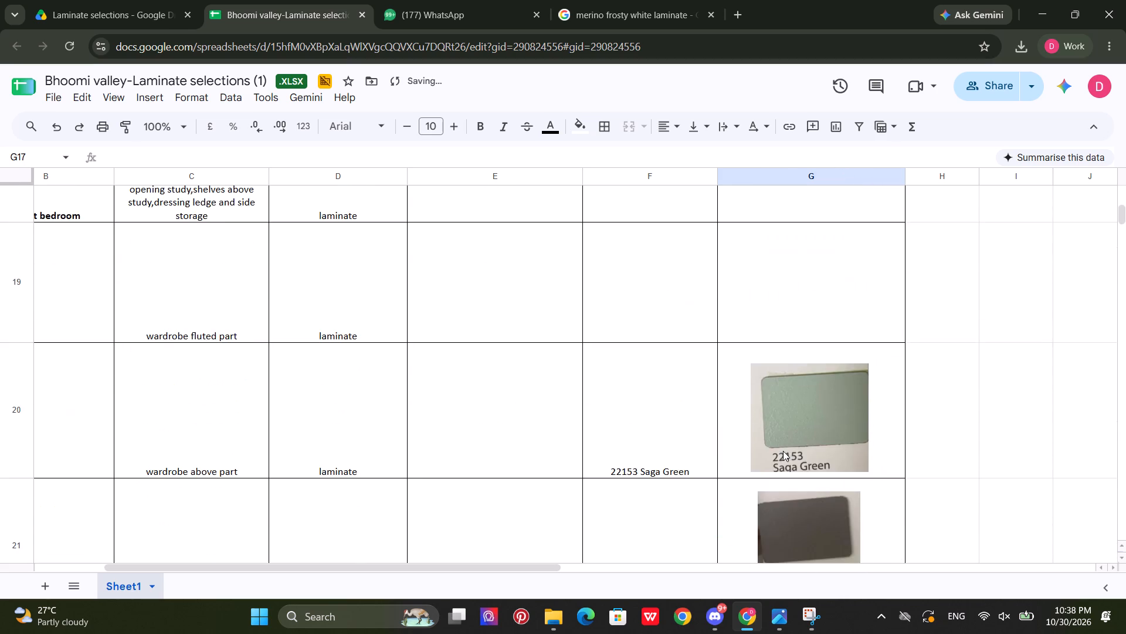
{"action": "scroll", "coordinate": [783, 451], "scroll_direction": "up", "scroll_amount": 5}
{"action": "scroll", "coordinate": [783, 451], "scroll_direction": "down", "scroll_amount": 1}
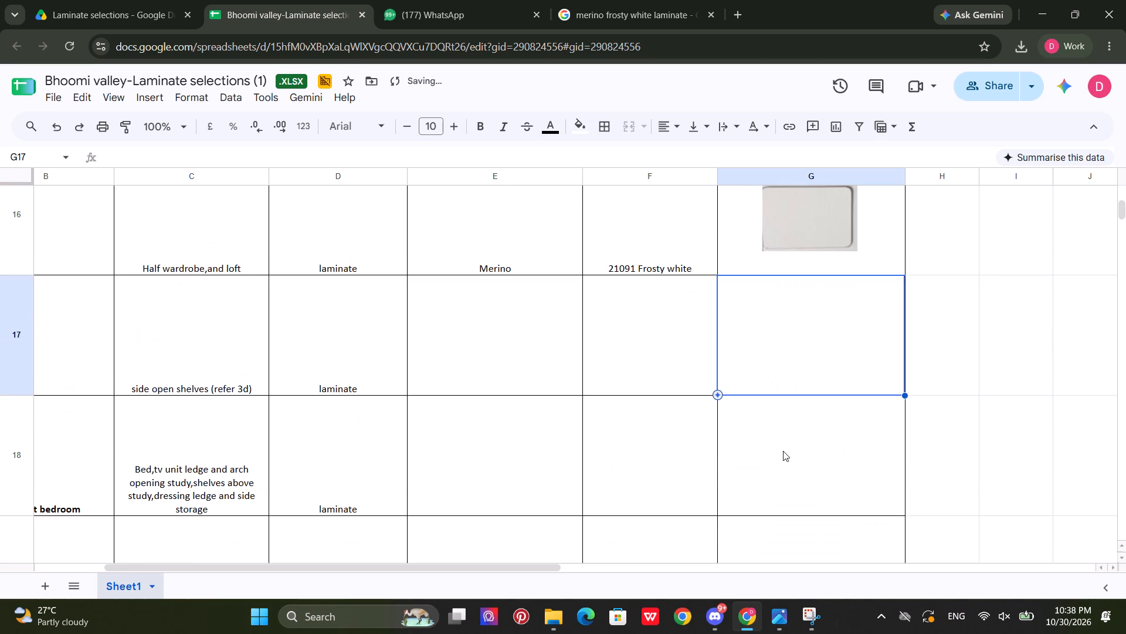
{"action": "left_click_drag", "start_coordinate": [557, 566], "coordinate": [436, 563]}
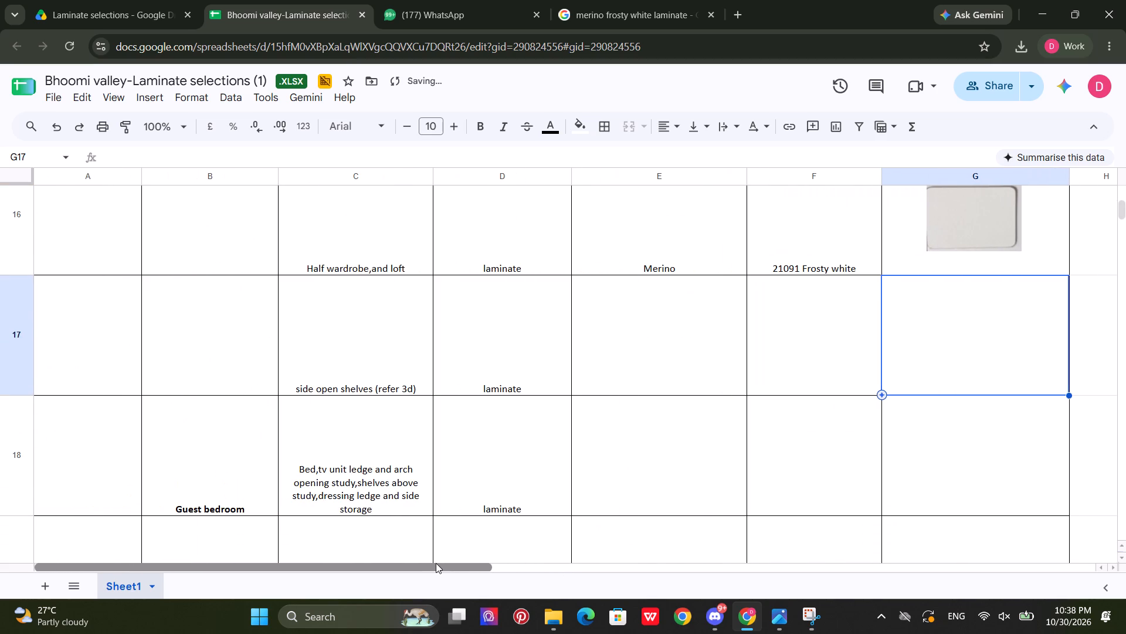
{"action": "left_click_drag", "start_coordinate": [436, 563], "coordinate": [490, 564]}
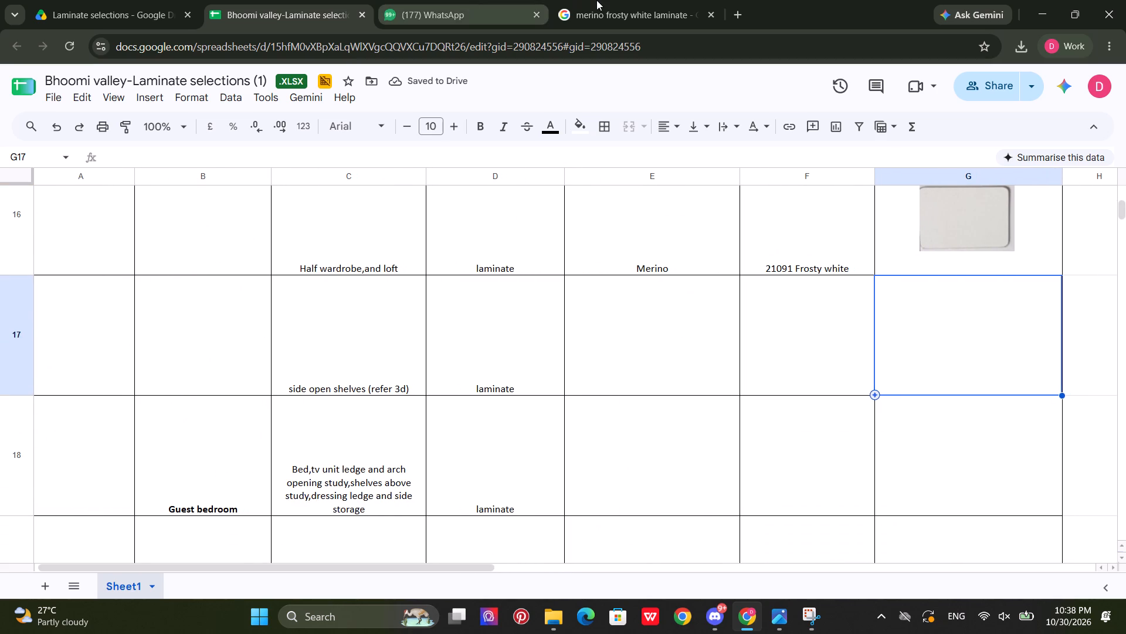
Open Google Drive in a new browser tab and go into the Marvel Arco project folder.
{"action": "left_click", "coordinate": [596, 0]}
{"action": "left_click", "coordinate": [741, 16]}
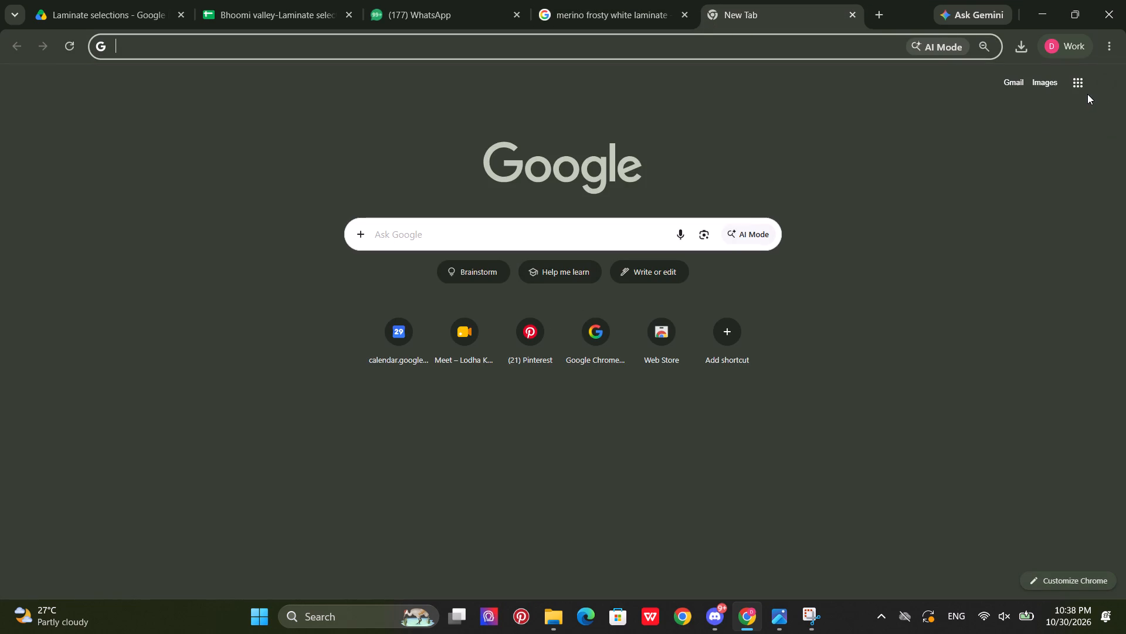
{"action": "left_click", "coordinate": [1075, 87]}
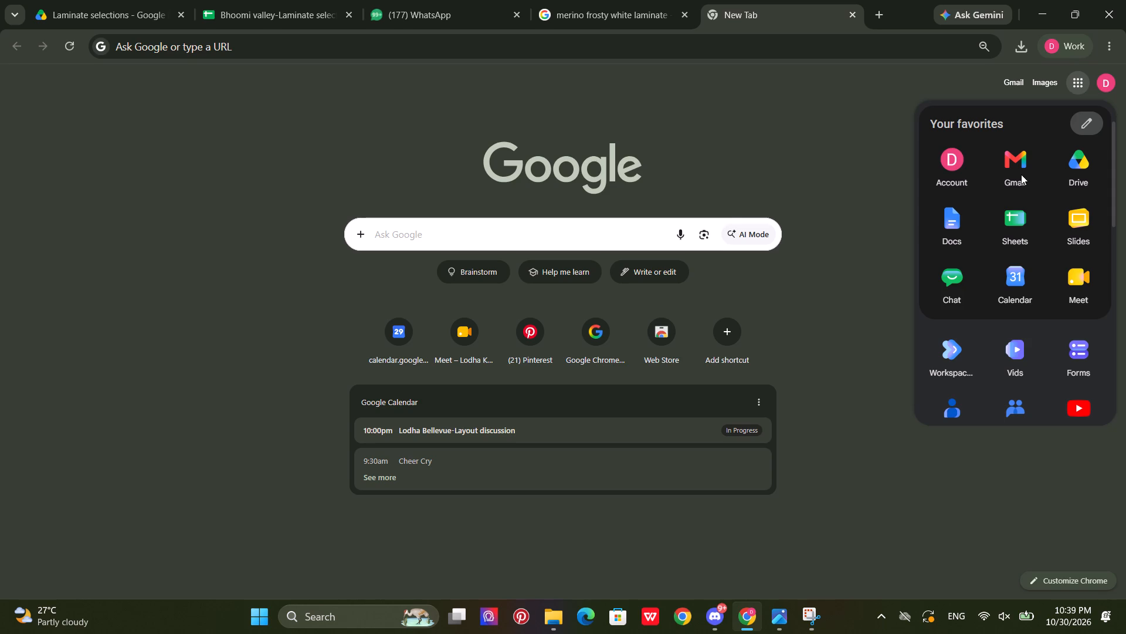
{"action": "left_click", "coordinate": [1068, 155]}
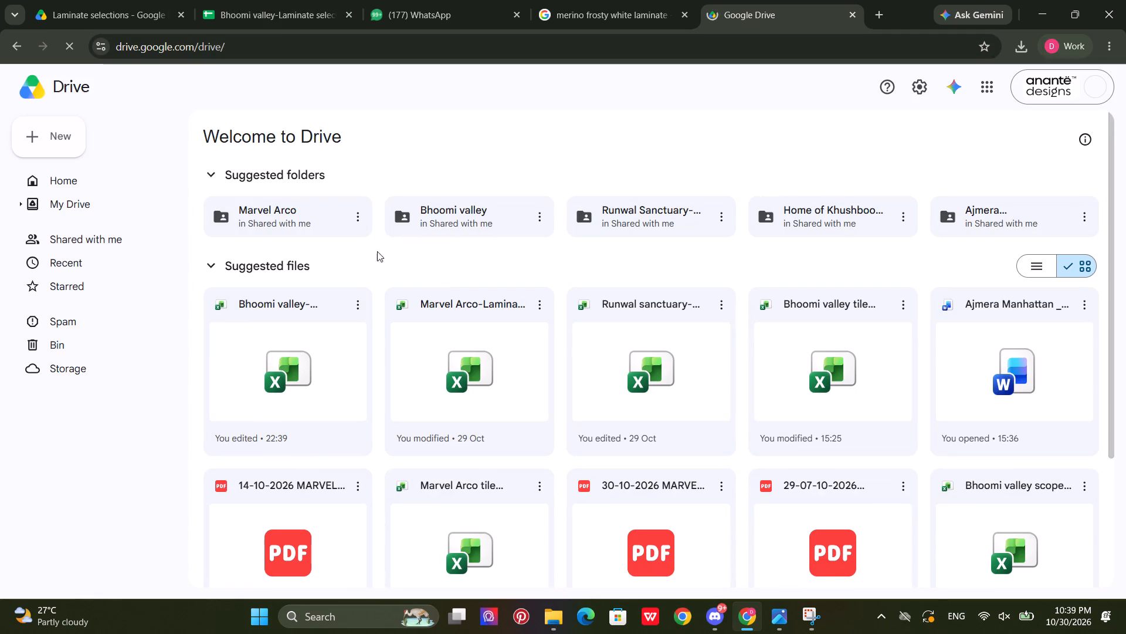
{"action": "double_click", "coordinate": [286, 225]}
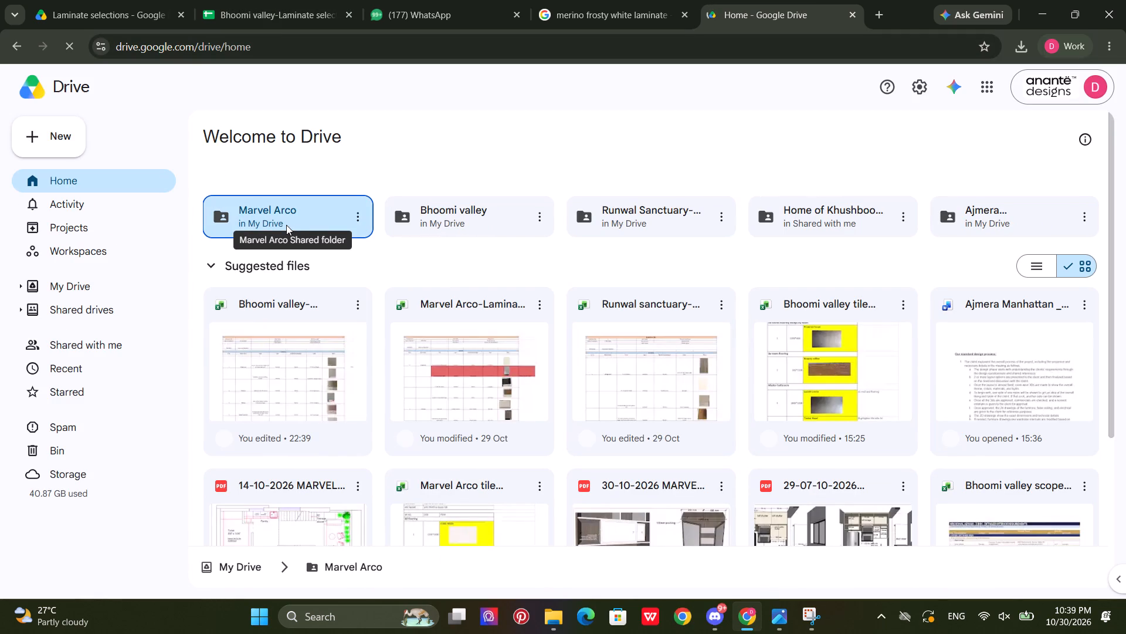
{"action": "double_click", "coordinate": [286, 223]}
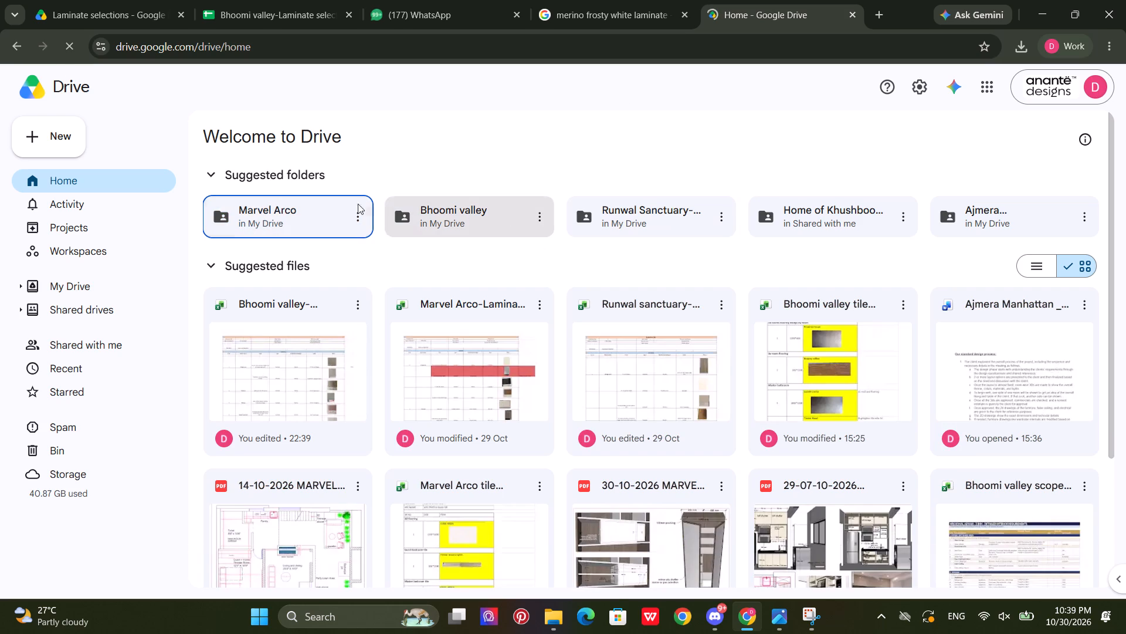
{"action": "left_click", "coordinate": [282, 223]}
{"action": "left_click", "coordinate": [282, 223]}
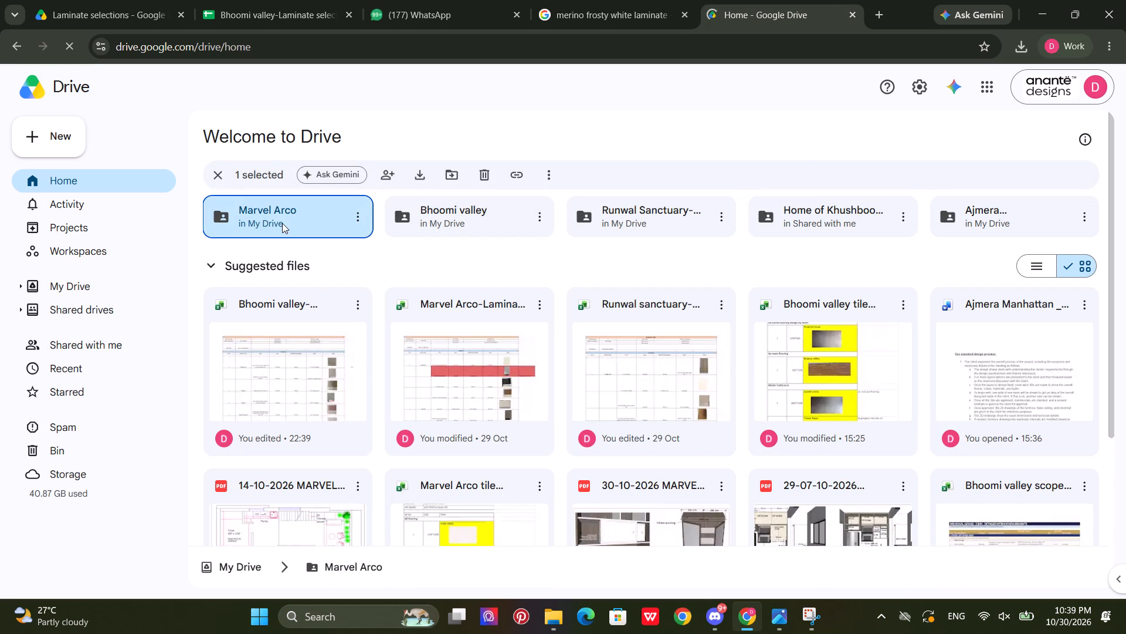
{"action": "double_click", "coordinate": [282, 223]}
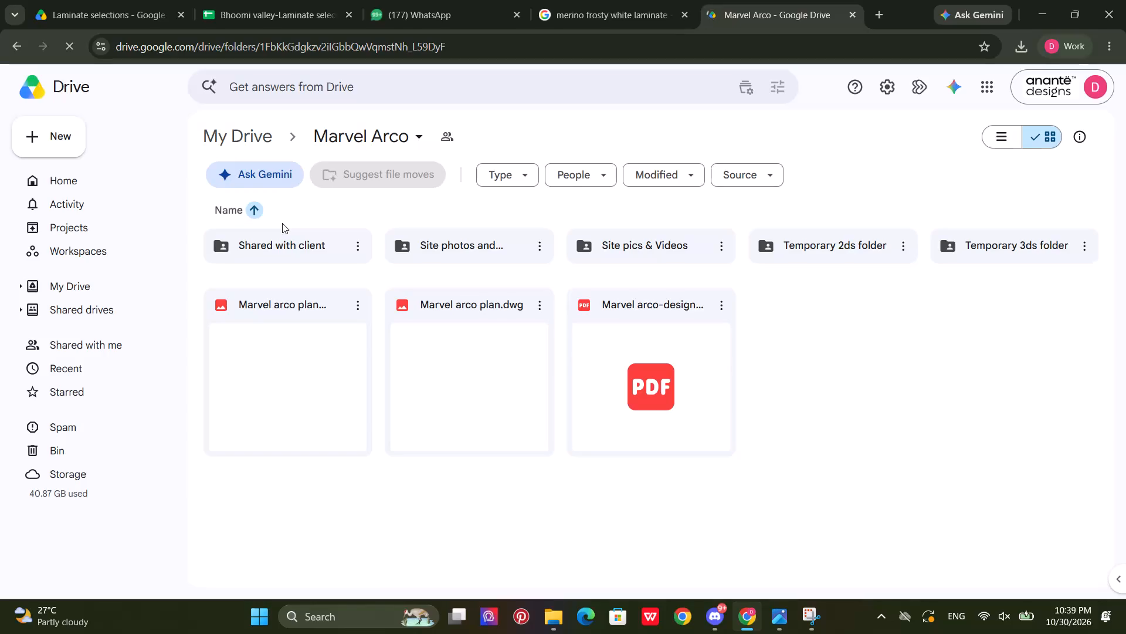
Open the Marvel Arco-Laminate selections _GM spreadsheet from Shared with client > Selections > Laminate selection.
{"action": "left_click", "coordinate": [259, 240]}
{"action": "left_click", "coordinate": [259, 240]}
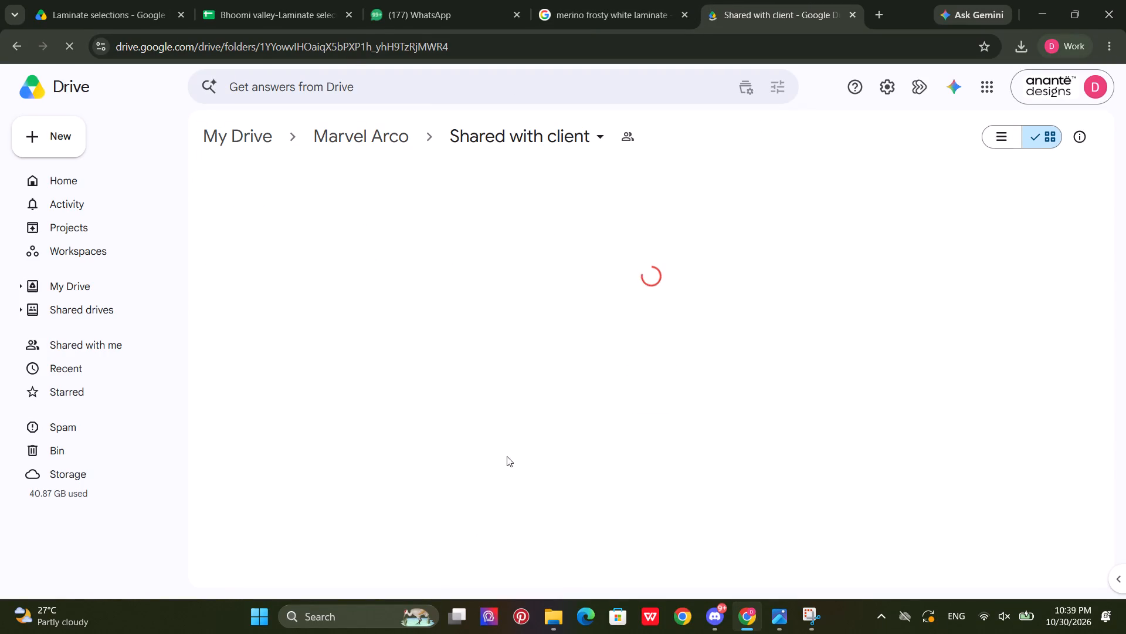
{"action": "double_click", "coordinate": [950, 245]}
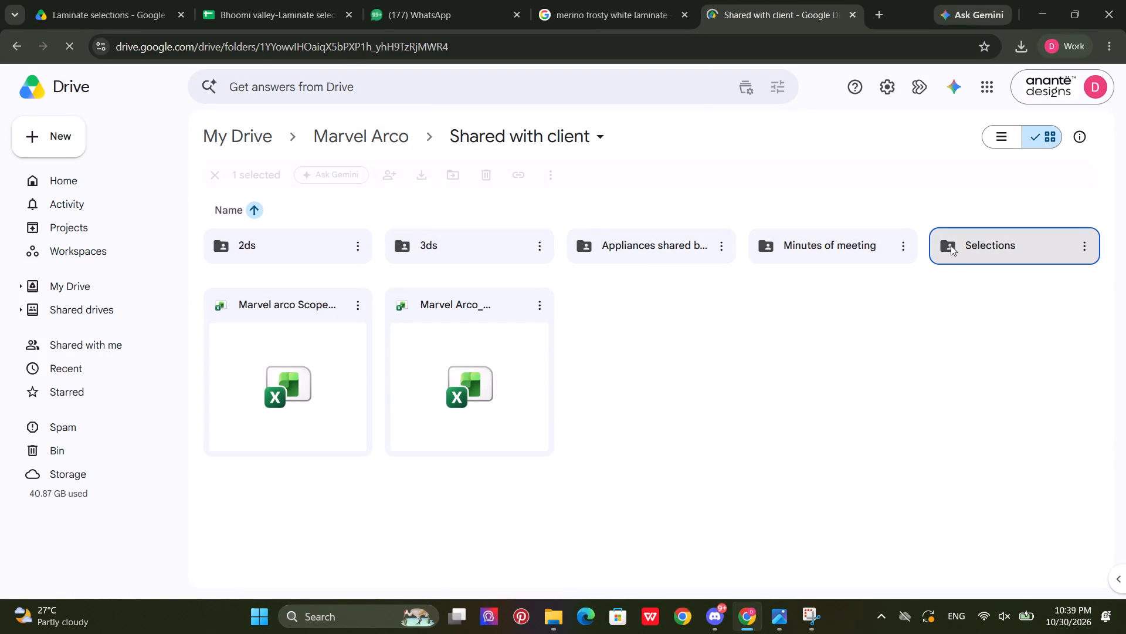
{"action": "double_click", "coordinate": [656, 254]}
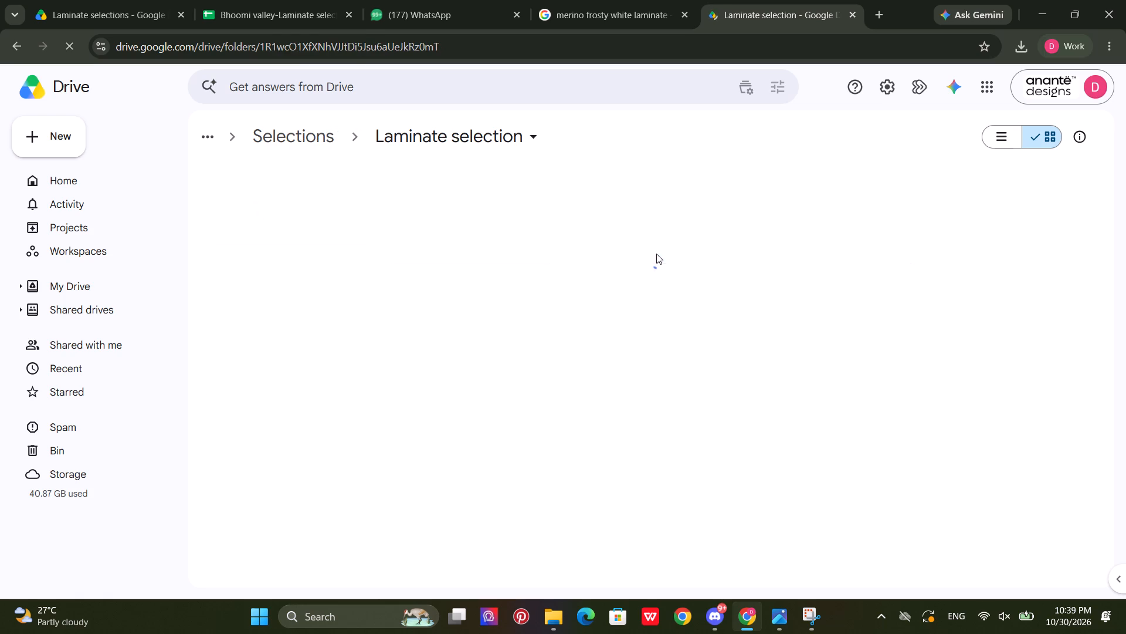
{"action": "double_click", "coordinate": [481, 363]}
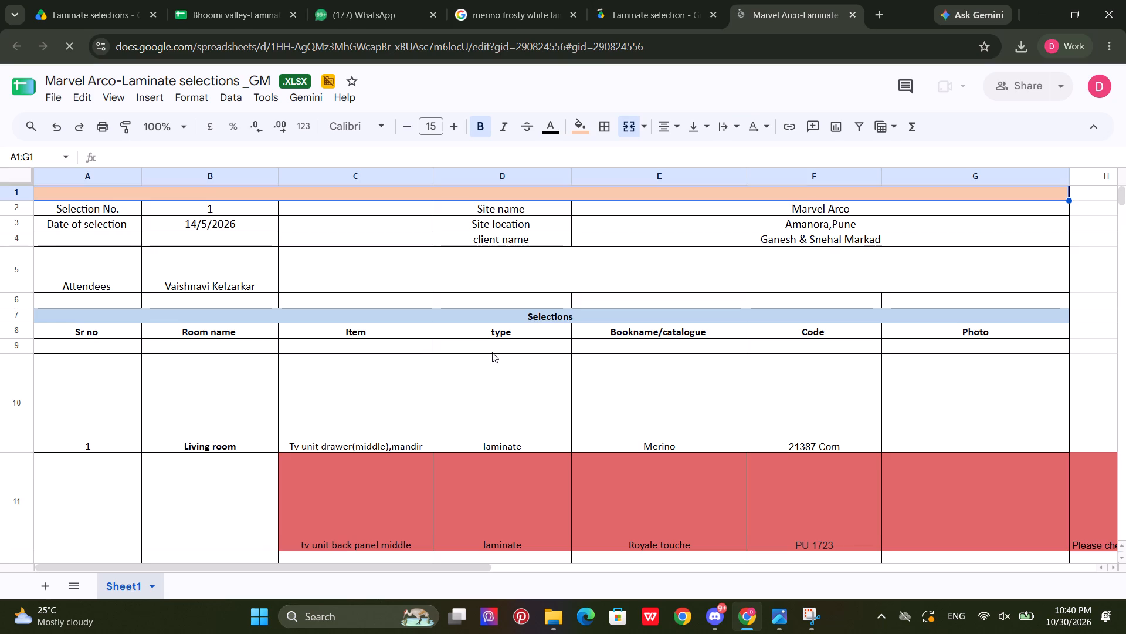
Find the small wardrobe row in the Marvel Arco sheet and copy its laminate code, 10510 FNW Magas walnut bronze, from F19.
{"action": "scroll", "coordinate": [492, 352], "scroll_direction": "down", "scroll_amount": 2}
{"action": "scroll", "coordinate": [493, 353], "scroll_direction": "up", "scroll_amount": 1}
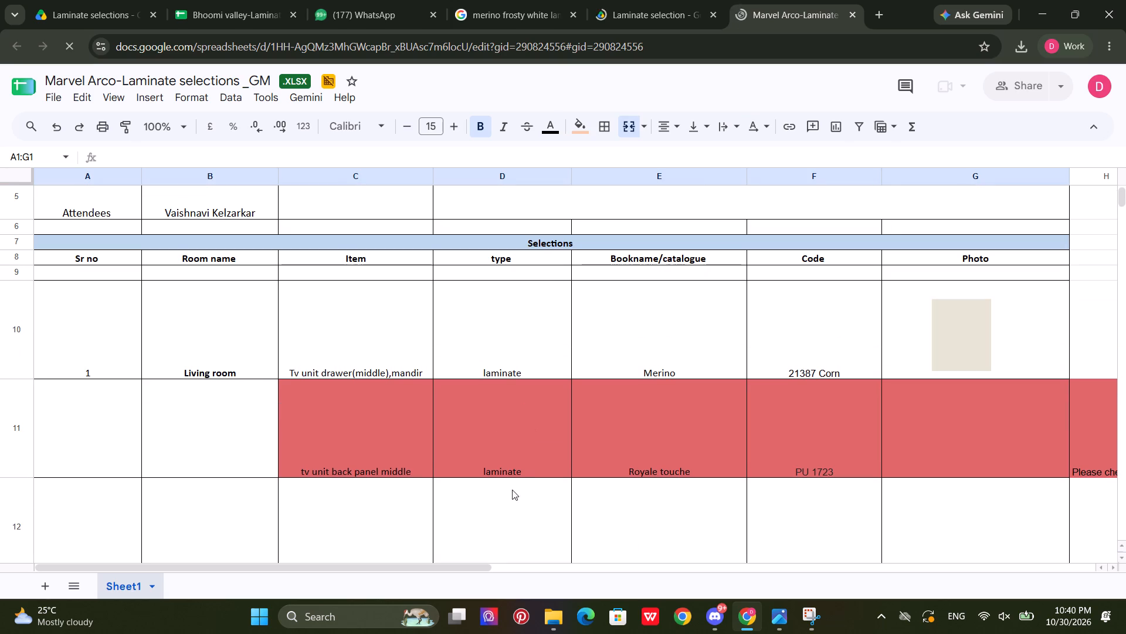
{"action": "left_click_drag", "start_coordinate": [479, 565], "coordinate": [565, 566]}
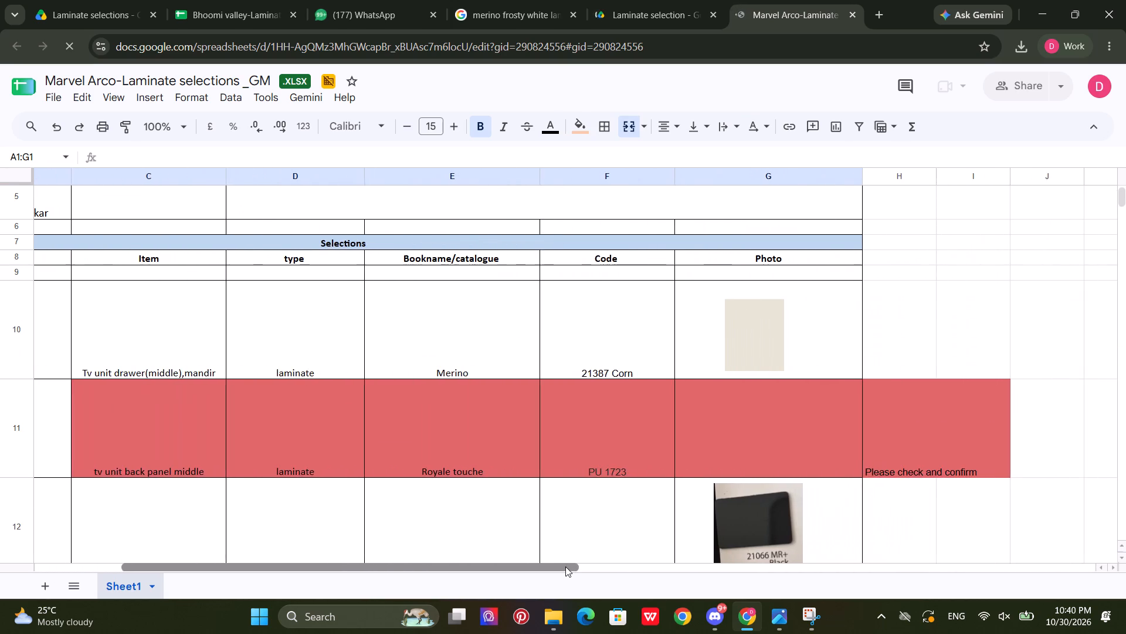
{"action": "left_click_drag", "start_coordinate": [565, 566], "coordinate": [537, 566]}
{"action": "scroll", "coordinate": [584, 455], "scroll_direction": "down", "scroll_amount": 4}
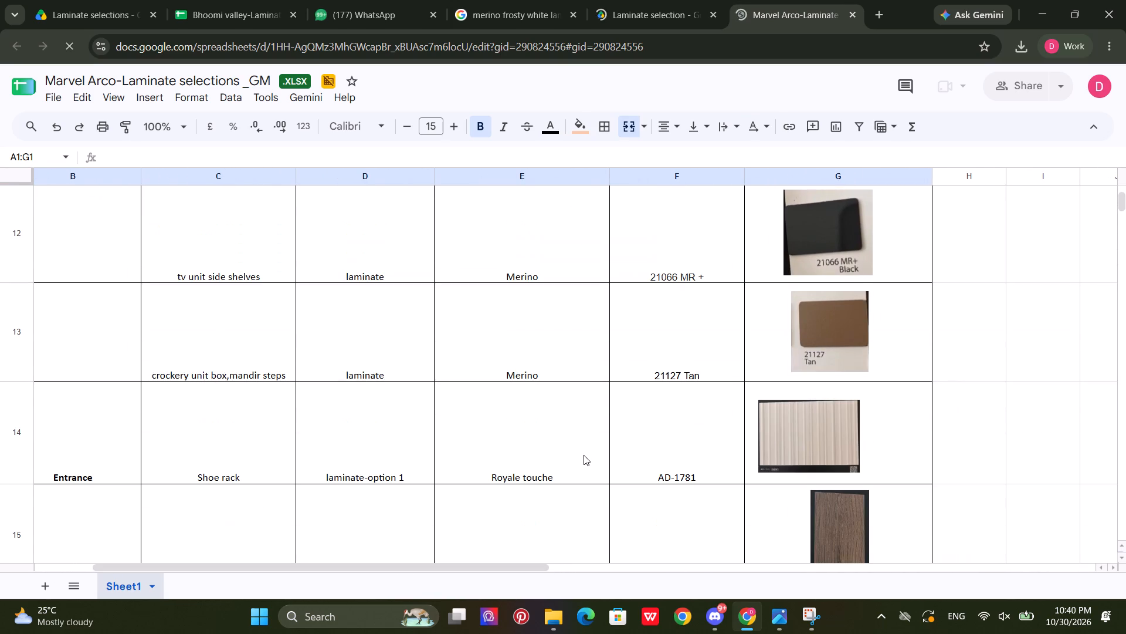
{"action": "scroll", "coordinate": [584, 455], "scroll_direction": "down", "scroll_amount": 7}
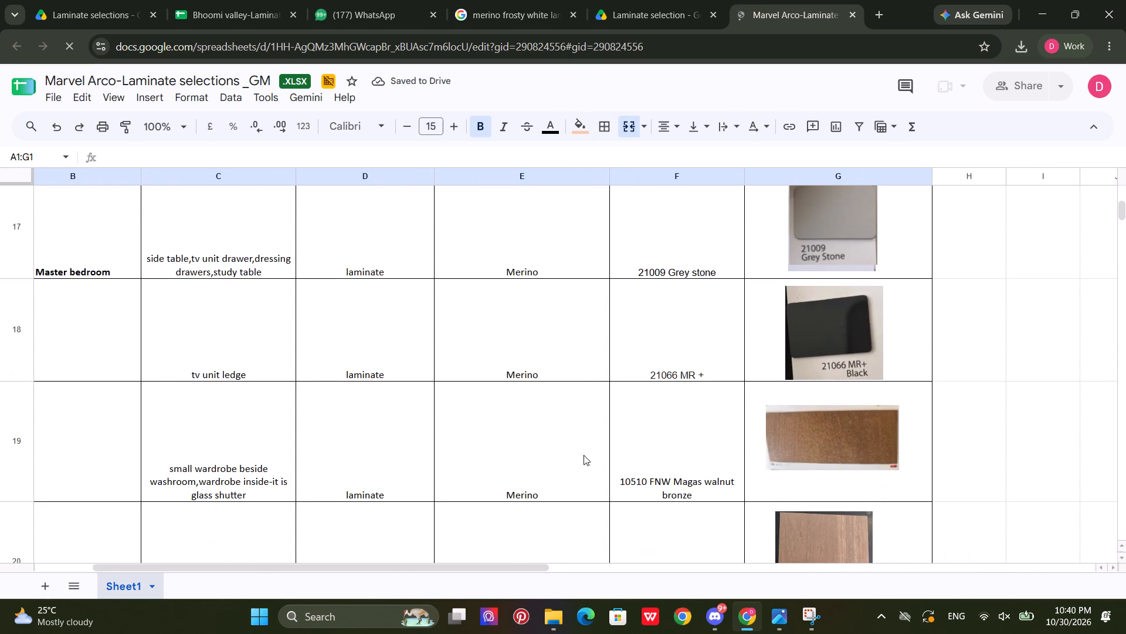
{"action": "scroll", "coordinate": [584, 455], "scroll_direction": "down", "scroll_amount": 1}
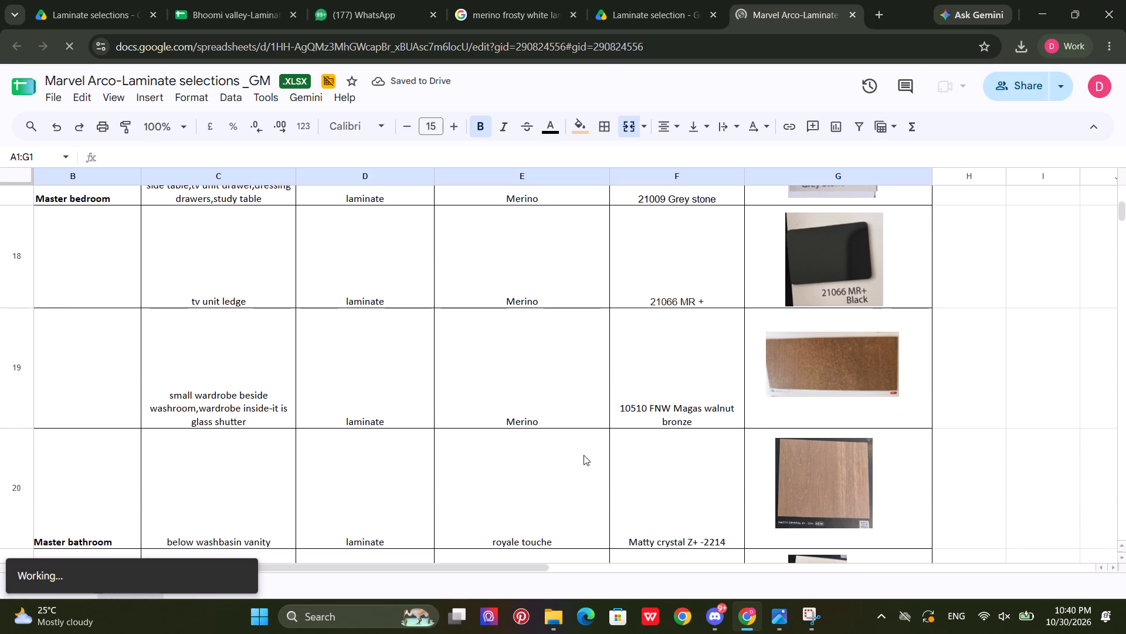
{"action": "scroll", "coordinate": [584, 455], "scroll_direction": "down", "scroll_amount": 1}
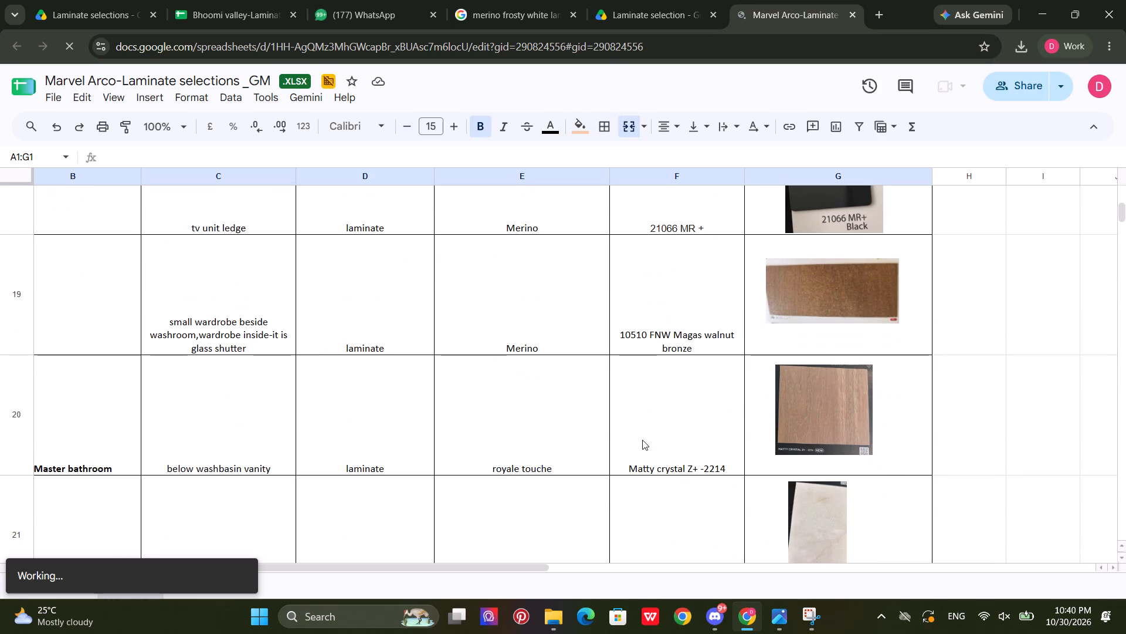
{"action": "left_click", "coordinate": [663, 435]}
{"action": "key", "text": "ctrl+c"}
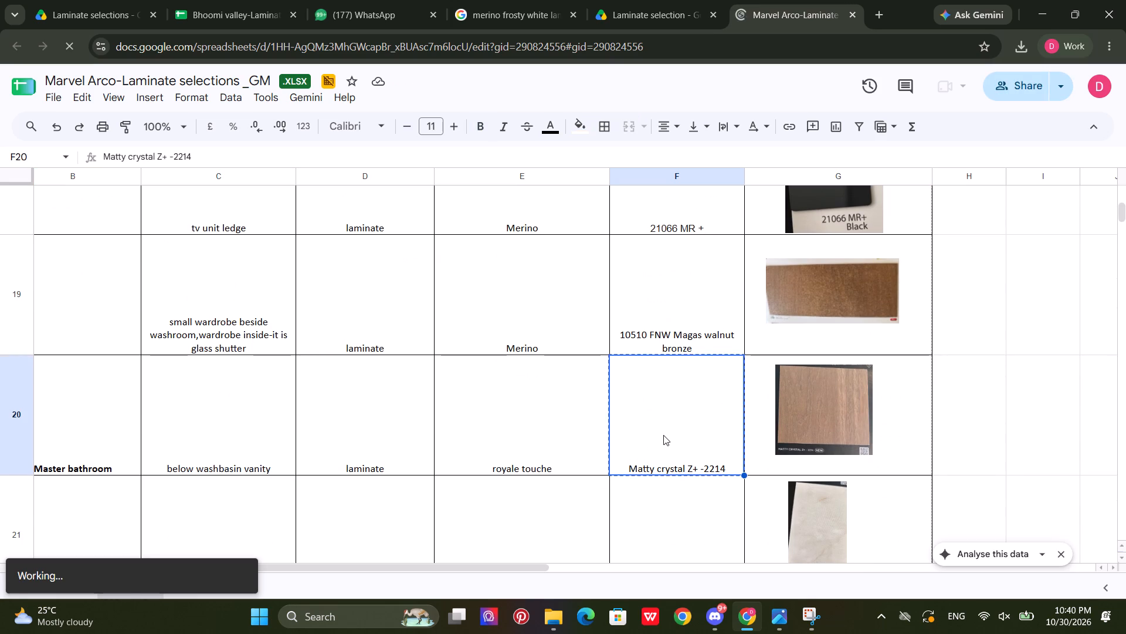
{"action": "left_click", "coordinate": [679, 342]}
{"action": "key", "text": "ctrl+c"}
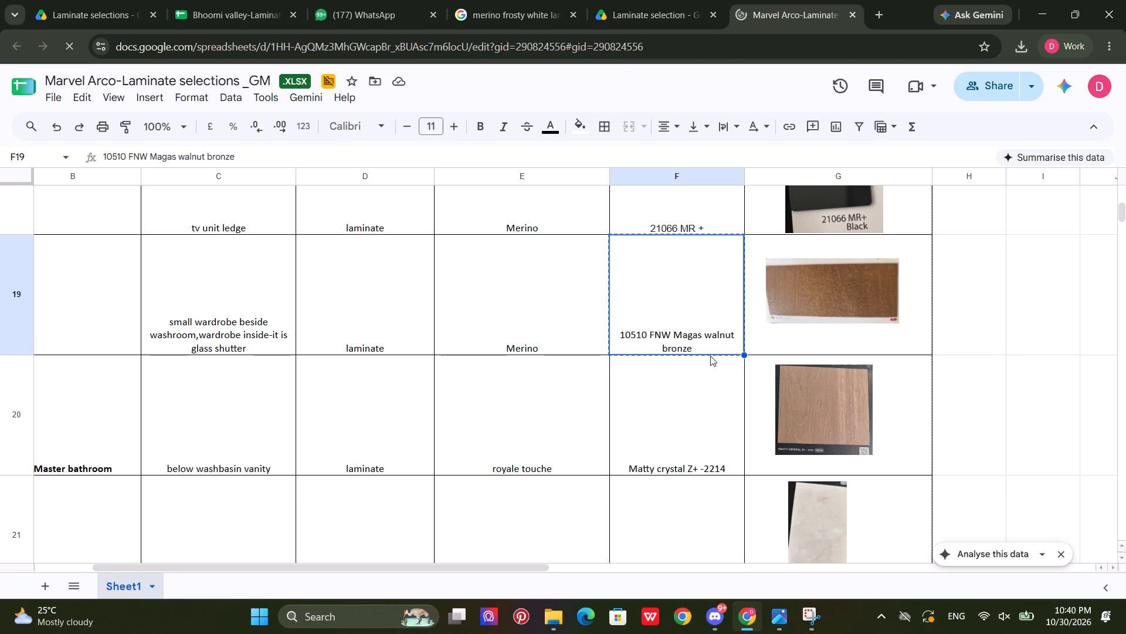
Paste the copied laminate code into F17, the side open shelves row, of the Bhoomi valley laminate selections sheet.
{"action": "left_click", "coordinate": [221, 0]}
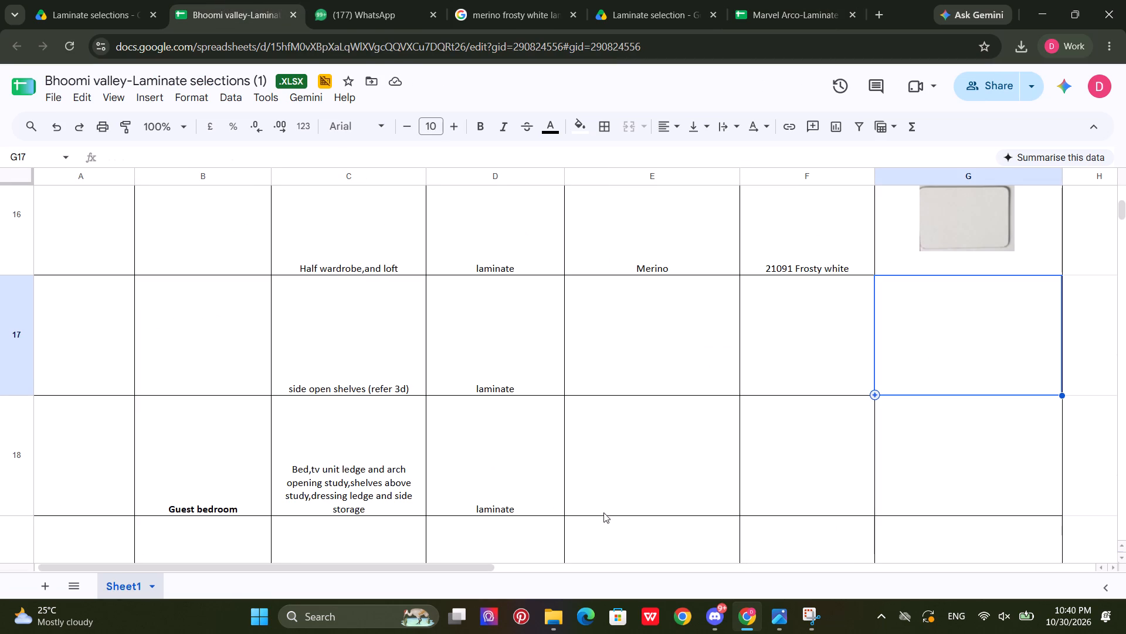
{"action": "left_click", "coordinate": [789, 326]}
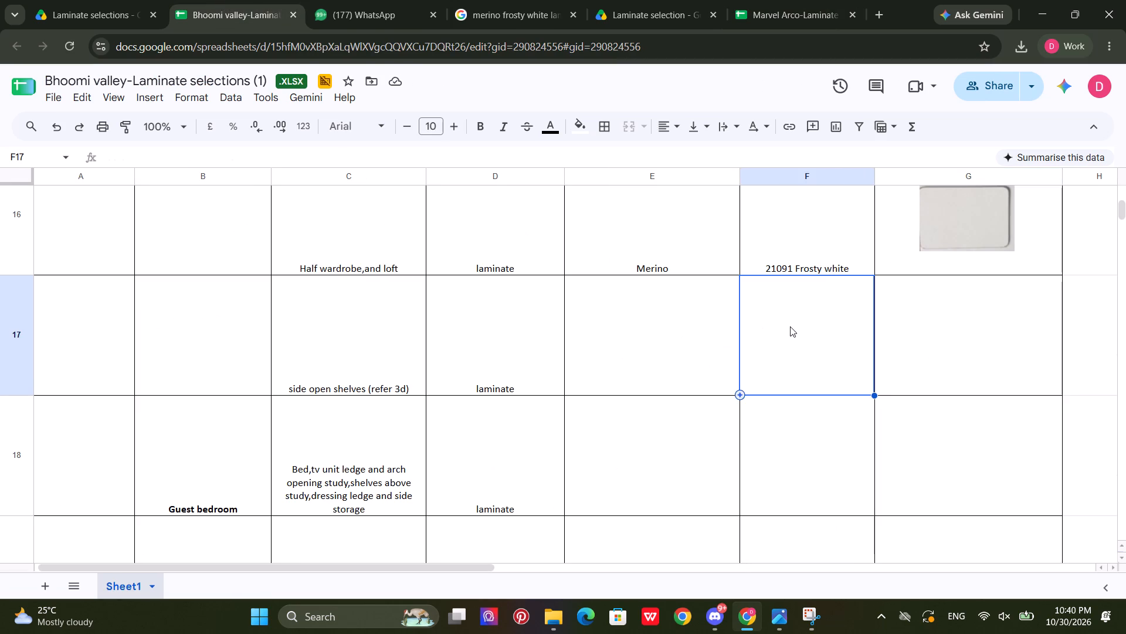
{"action": "key", "text": "ctrl+v"}
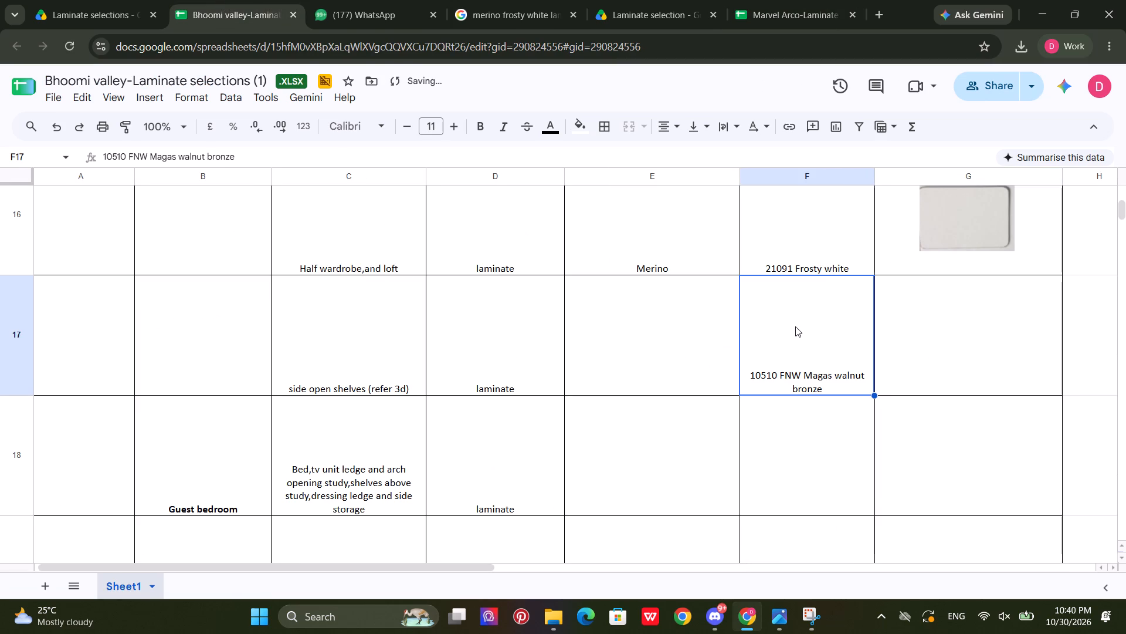
Copy the Merino catalogue name from E16 into the side open shelves row at E17.
{"action": "left_click", "coordinate": [678, 247]}
{"action": "key", "text": "ctrl+c"}
{"action": "left_click", "coordinate": [647, 379]}
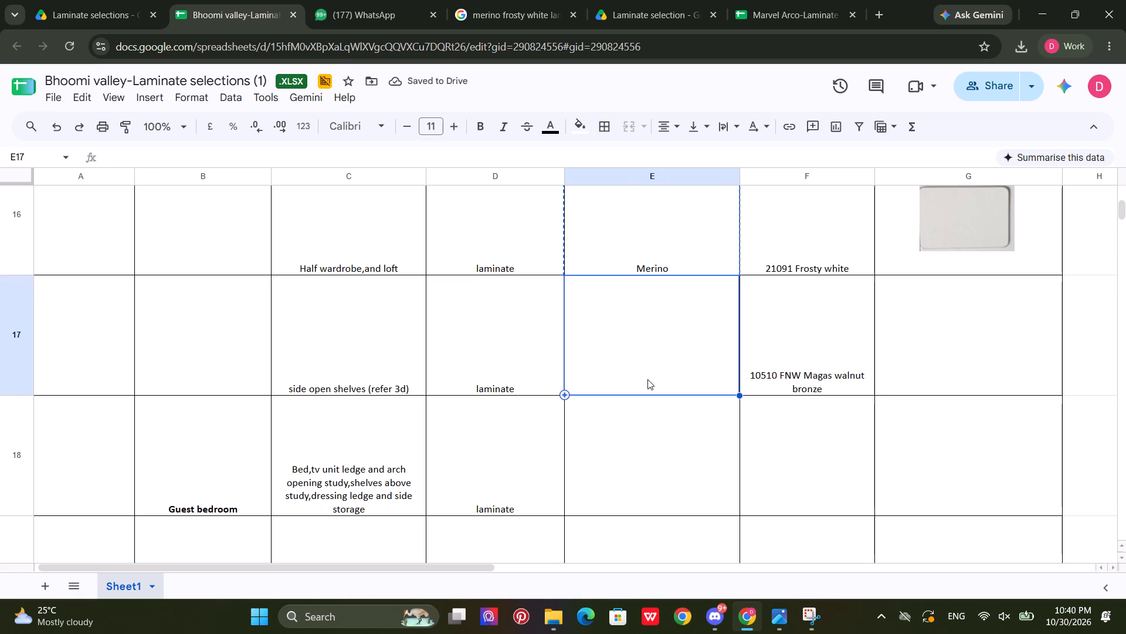
{"action": "key", "text": "ctrl+v"}
Change the item text in C17 to "side open shelves and wardrobe internal (refer 3d)".
{"action": "double_click", "coordinate": [288, 343]}
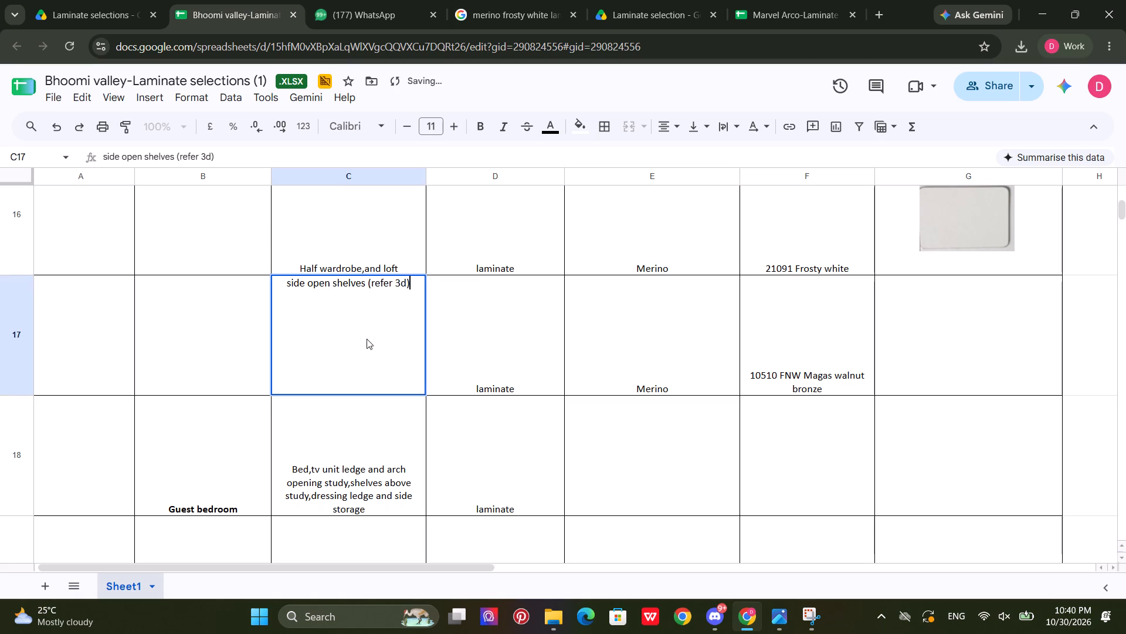
{"action": "left_click", "coordinate": [365, 287]}
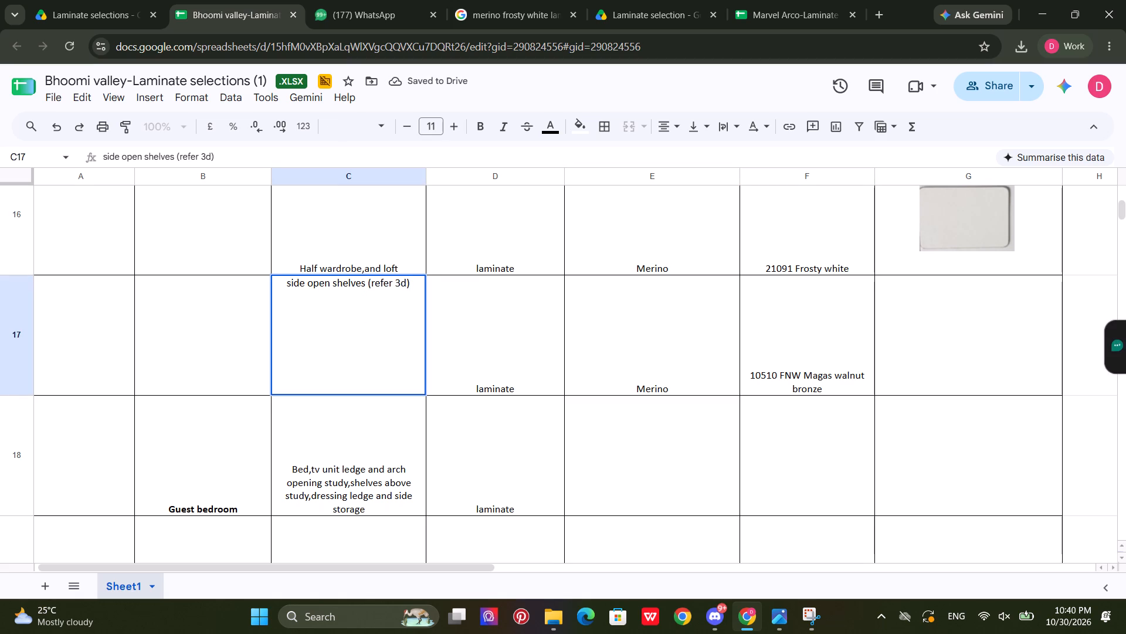
{"action": "type", "text": "a"}
{"action": "key", "text": "space"}
{"action": "key", "text": "BackSpace"}
{"action": "key", "text": "BackSpace"}
{"action": "key", "text": "space"}
{"action": "type", "text": "and wardrobe internal"}
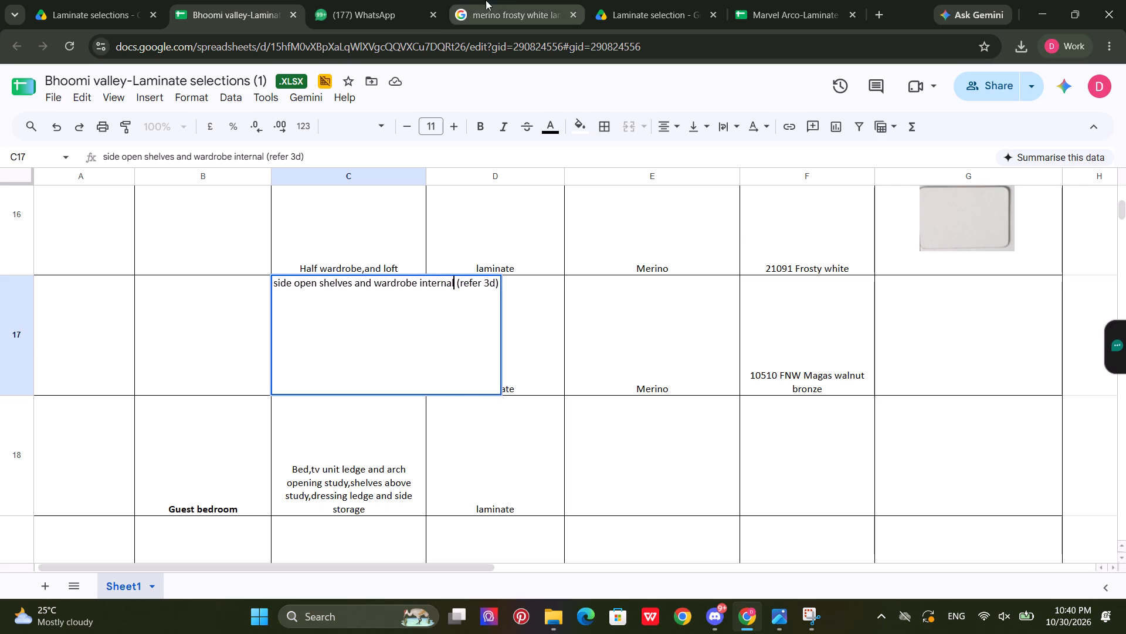
{"action": "left_click", "coordinate": [644, 533]}
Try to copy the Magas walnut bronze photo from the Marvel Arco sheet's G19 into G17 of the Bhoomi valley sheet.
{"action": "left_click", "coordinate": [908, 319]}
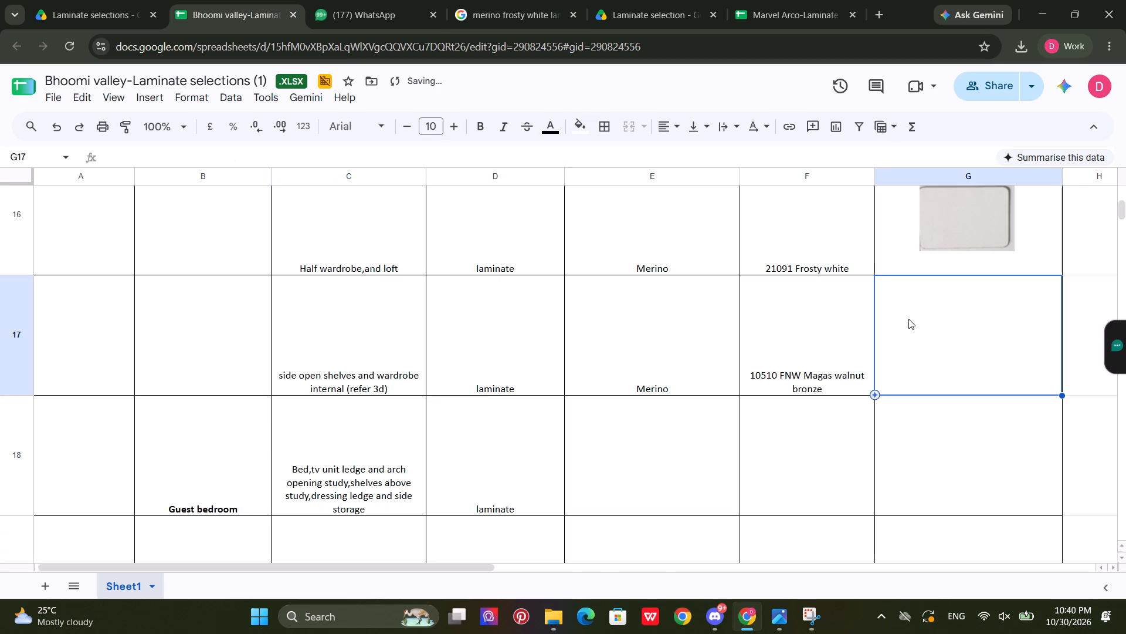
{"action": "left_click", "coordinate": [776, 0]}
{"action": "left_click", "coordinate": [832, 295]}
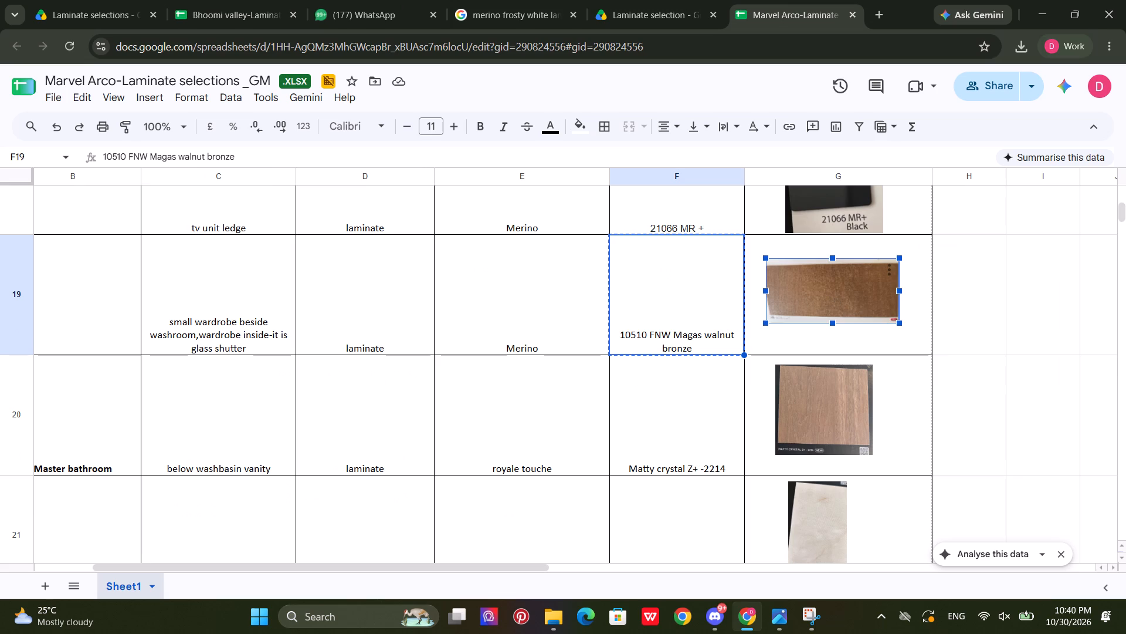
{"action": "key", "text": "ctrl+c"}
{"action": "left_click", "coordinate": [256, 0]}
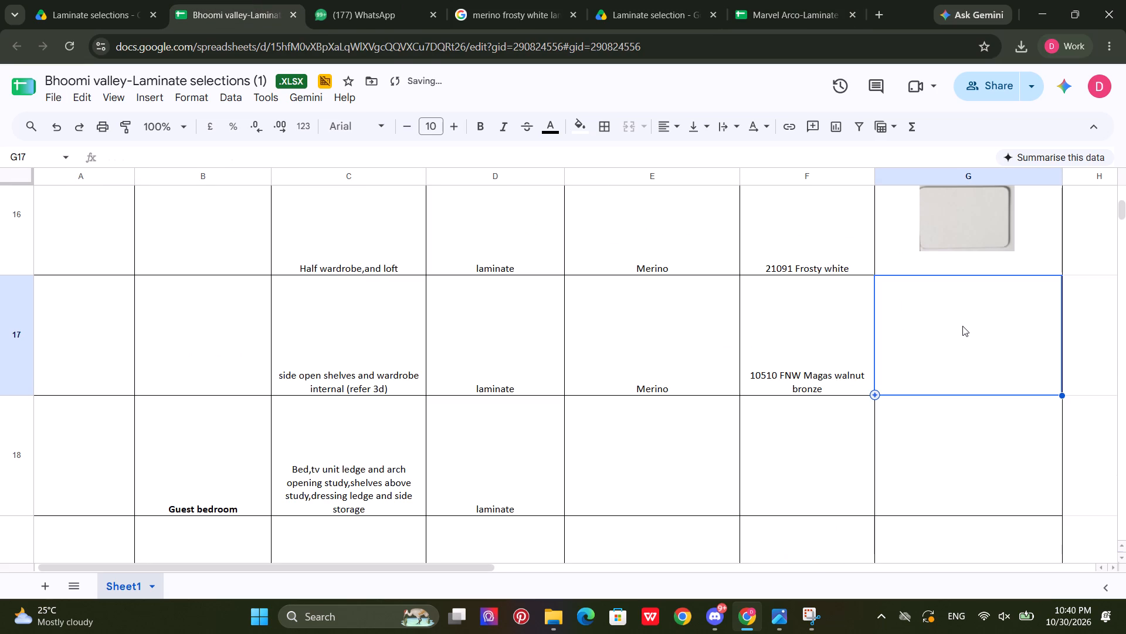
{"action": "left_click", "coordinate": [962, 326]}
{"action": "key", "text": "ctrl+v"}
Snip the Magas walnut bronze swatch photo from G19 of the Marvel Arco sheet with Snipping Tool and copy the capture.
{"action": "left_click", "coordinate": [744, 0]}
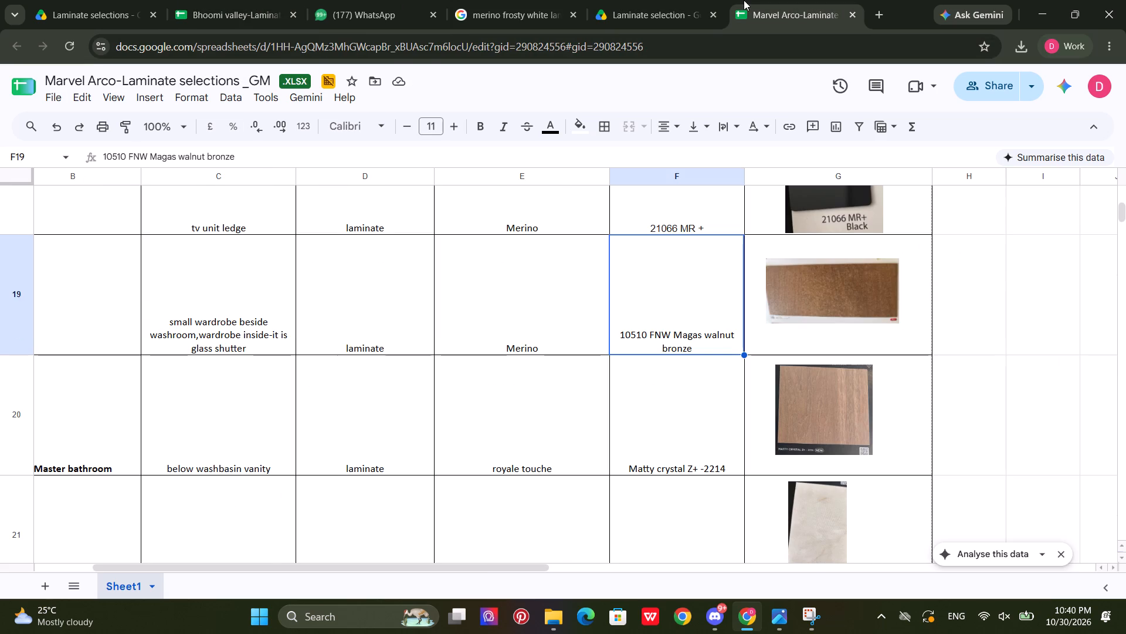
{"action": "left_click", "coordinate": [796, 633]}
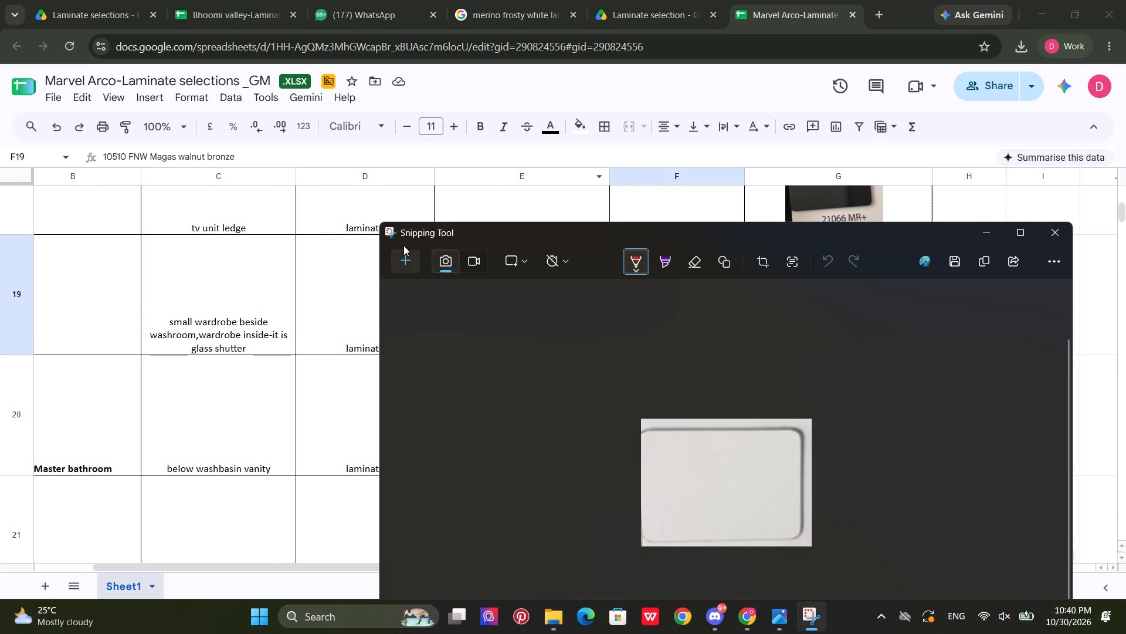
{"action": "left_click", "coordinate": [401, 257]}
{"action": "left_click_drag", "start_coordinate": [766, 261], "coordinate": [843, 318]}
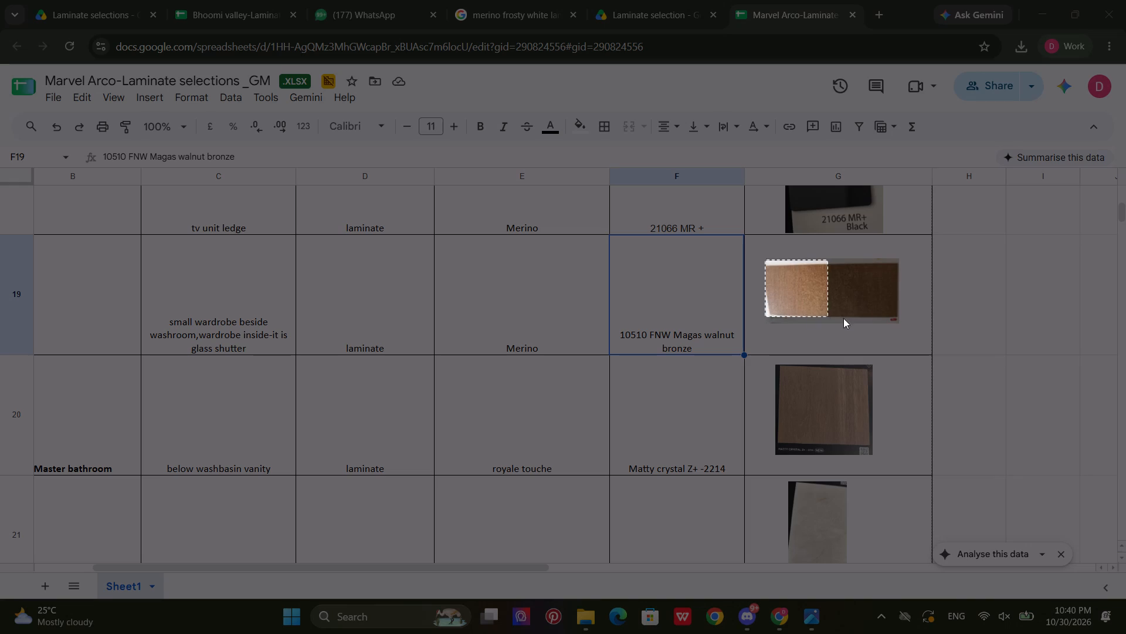
{"action": "left_click_drag", "start_coordinate": [843, 318], "coordinate": [897, 321]}
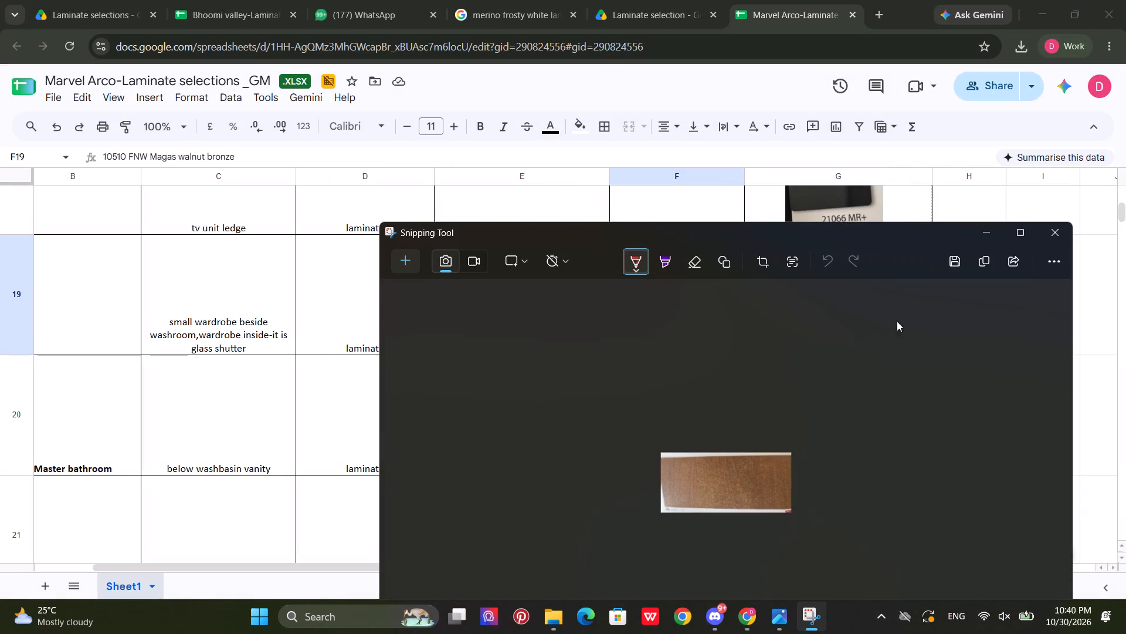
{"action": "key", "text": "ctrl+c"}
{"action": "left_click", "coordinate": [978, 231]}
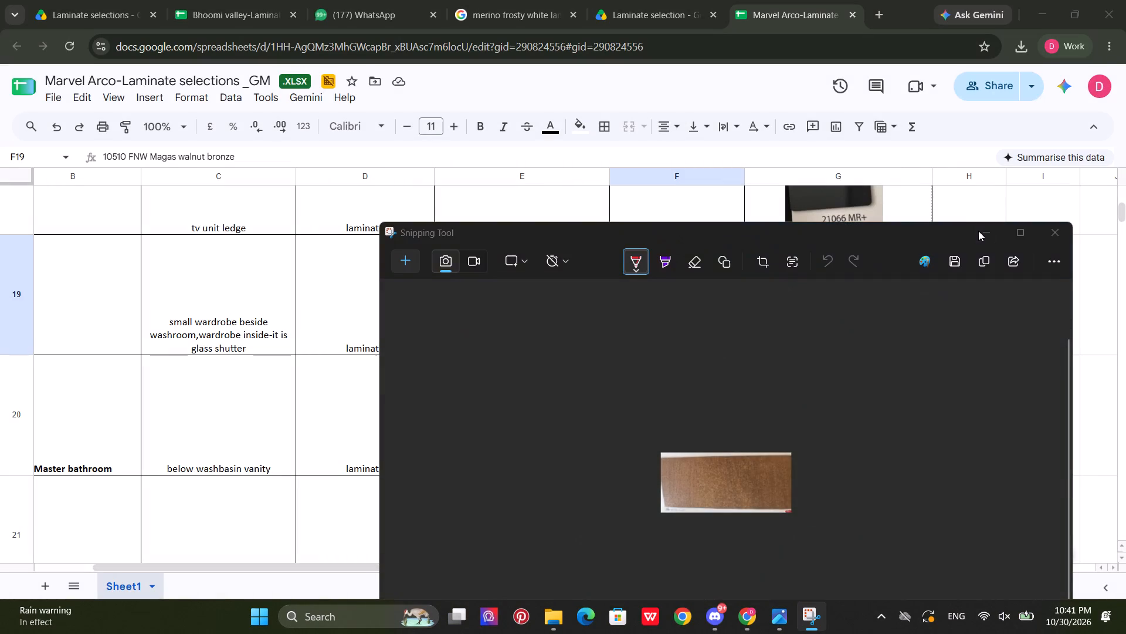
Paste the captured swatch into G17 of the Bhoomi valley sheet and centre it within the cell.
{"action": "left_click", "coordinate": [224, 6]}
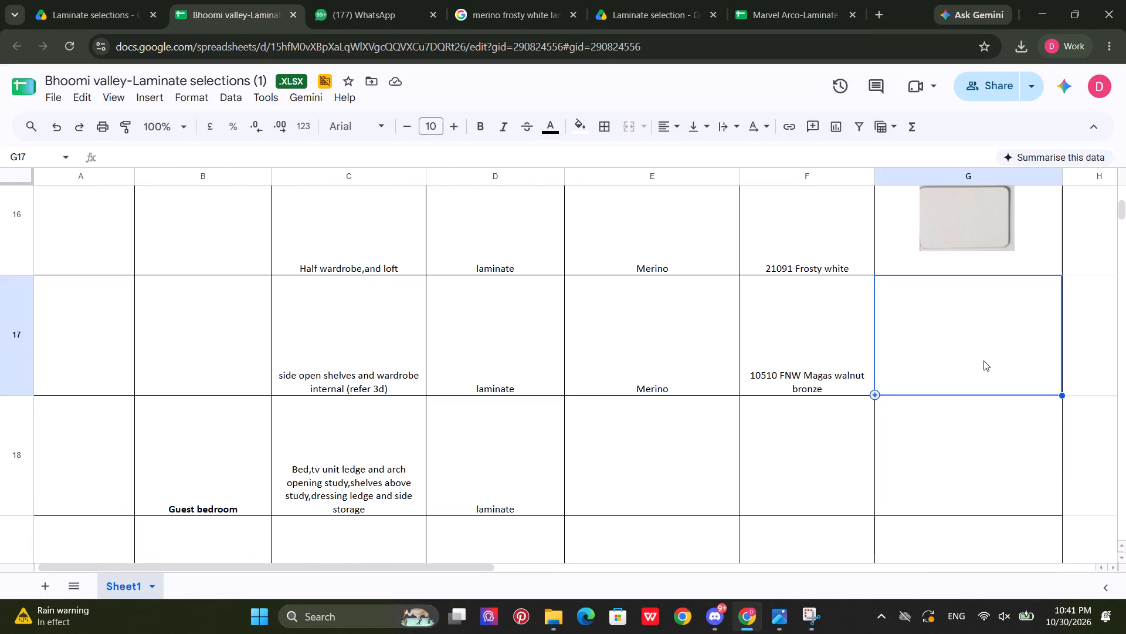
{"action": "left_click", "coordinate": [983, 360]}
{"action": "key", "text": "ctrl+v"}
{"action": "left_click", "coordinate": [974, 336]}
{"action": "left_click_drag", "start_coordinate": [954, 325], "coordinate": [958, 330]}
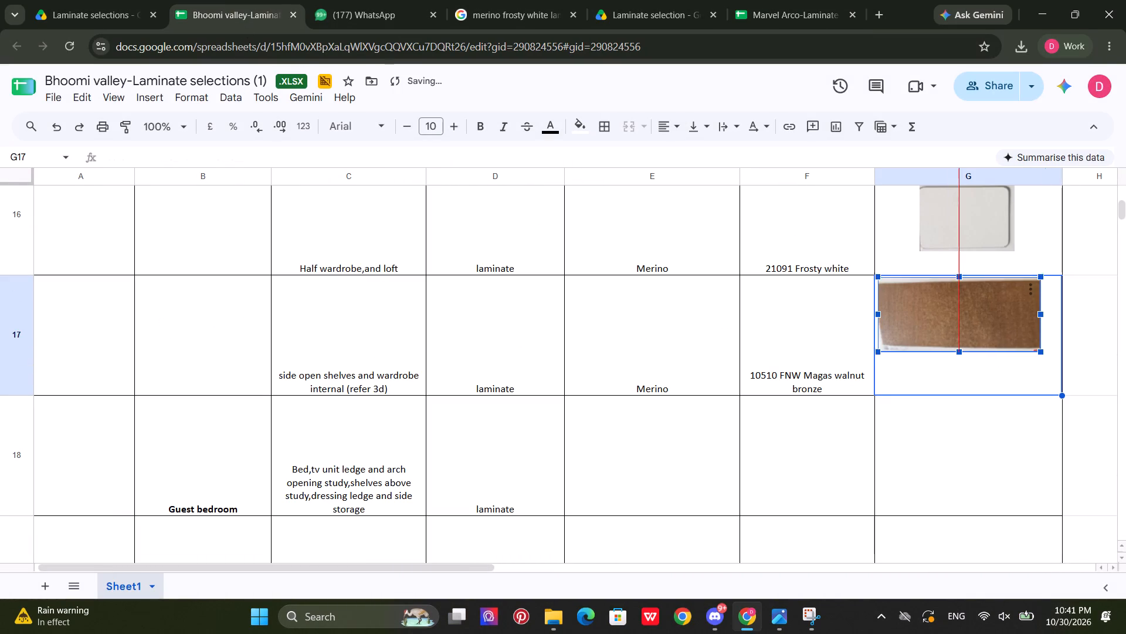
{"action": "left_click_drag", "start_coordinate": [958, 330], "coordinate": [969, 351]}
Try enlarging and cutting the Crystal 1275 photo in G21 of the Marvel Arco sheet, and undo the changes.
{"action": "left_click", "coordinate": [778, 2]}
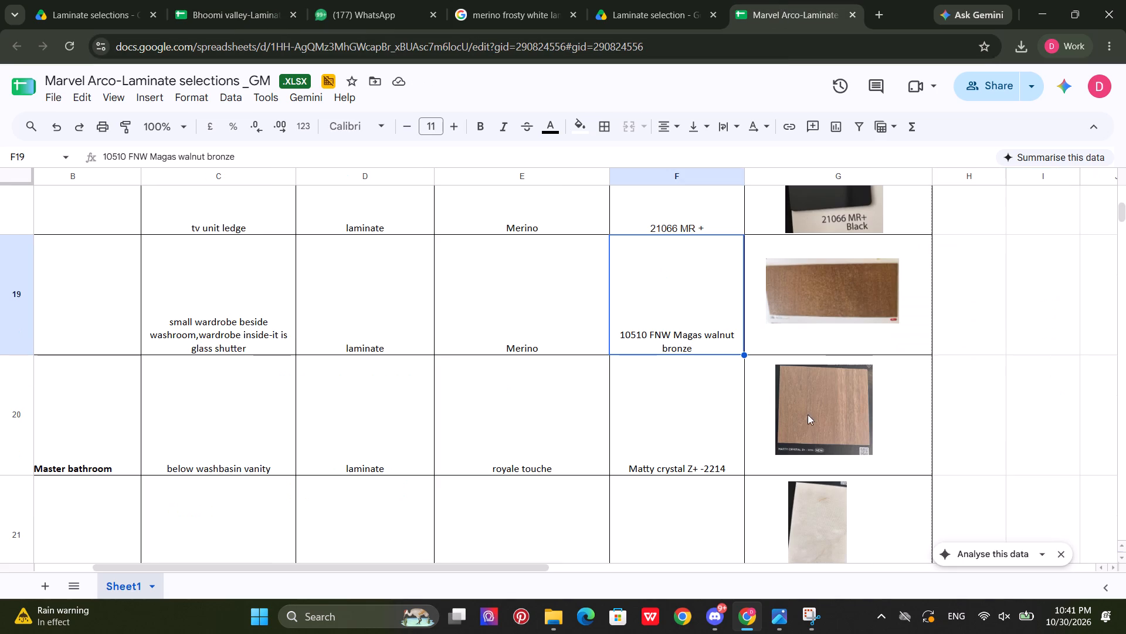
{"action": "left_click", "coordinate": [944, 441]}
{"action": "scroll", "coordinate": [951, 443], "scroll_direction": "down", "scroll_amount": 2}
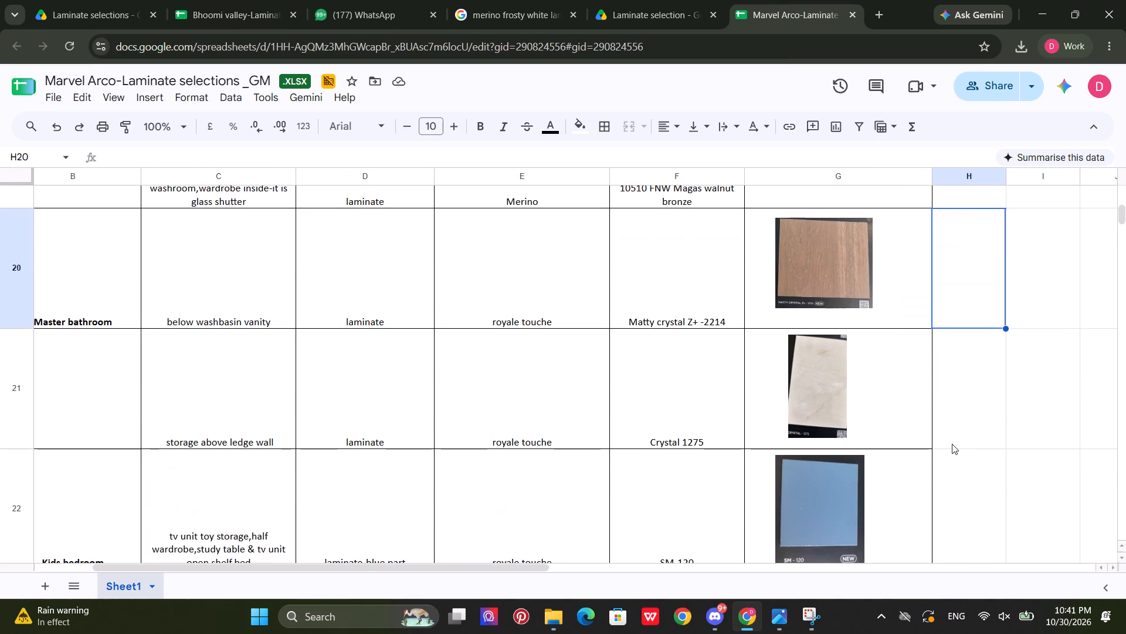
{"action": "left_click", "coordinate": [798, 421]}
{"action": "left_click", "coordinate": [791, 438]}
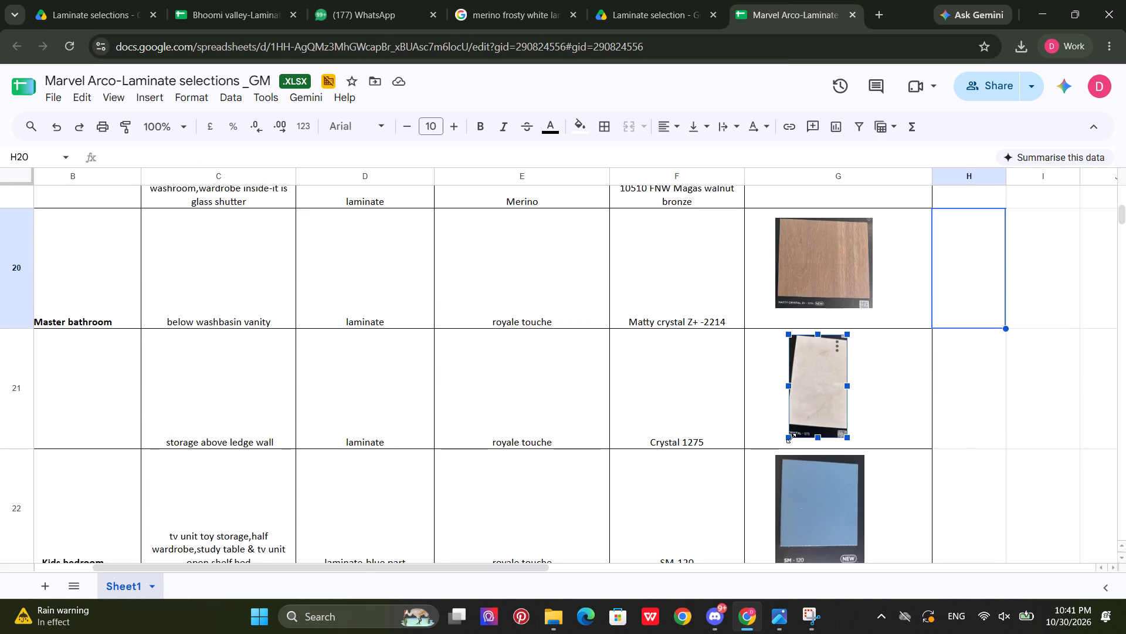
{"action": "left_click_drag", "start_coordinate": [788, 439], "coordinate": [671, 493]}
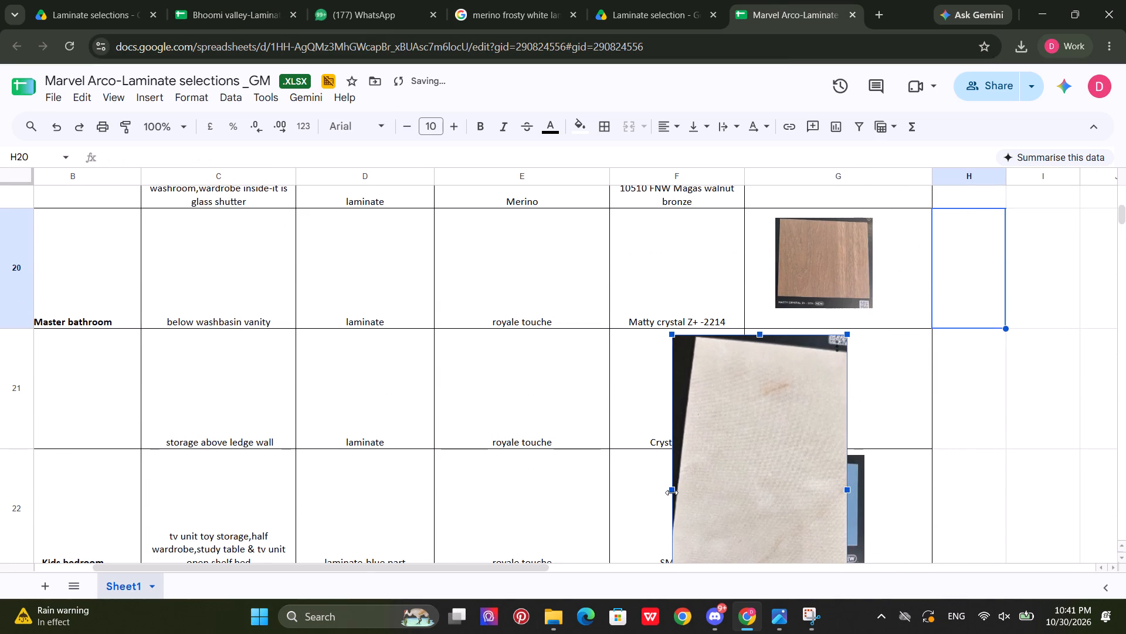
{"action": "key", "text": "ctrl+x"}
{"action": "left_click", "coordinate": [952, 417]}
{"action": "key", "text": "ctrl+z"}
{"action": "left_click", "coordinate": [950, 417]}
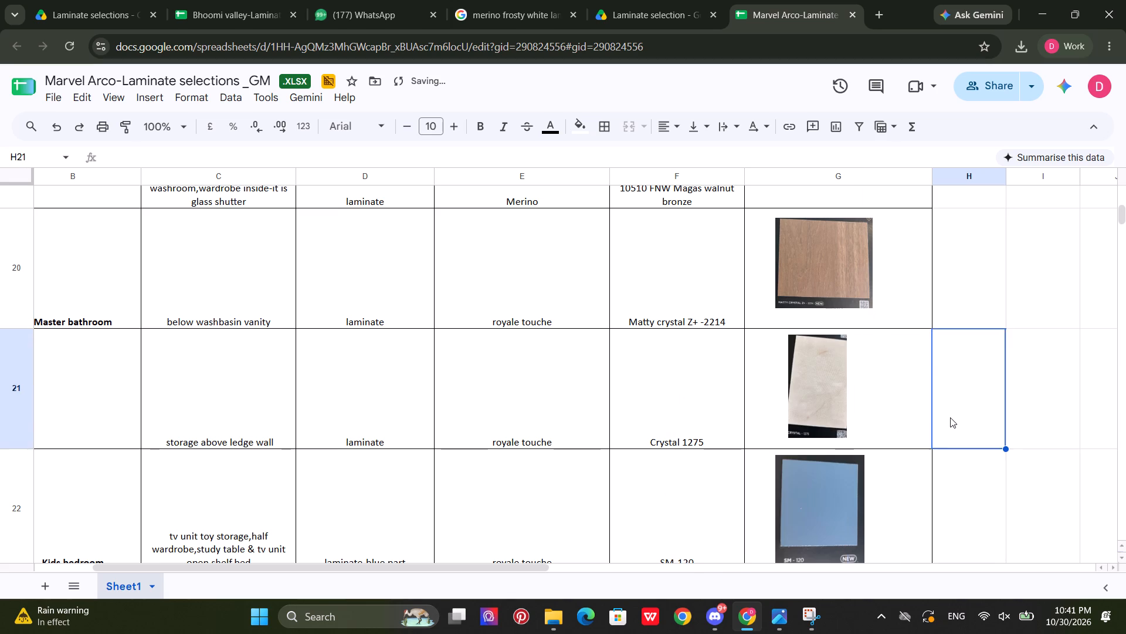
Look through the remaining Marvel Arco laminate selections, from the kids bedroom rows down to the fluted panelling rows.
{"action": "scroll", "coordinate": [951, 417], "scroll_direction": "down", "scroll_amount": 14}
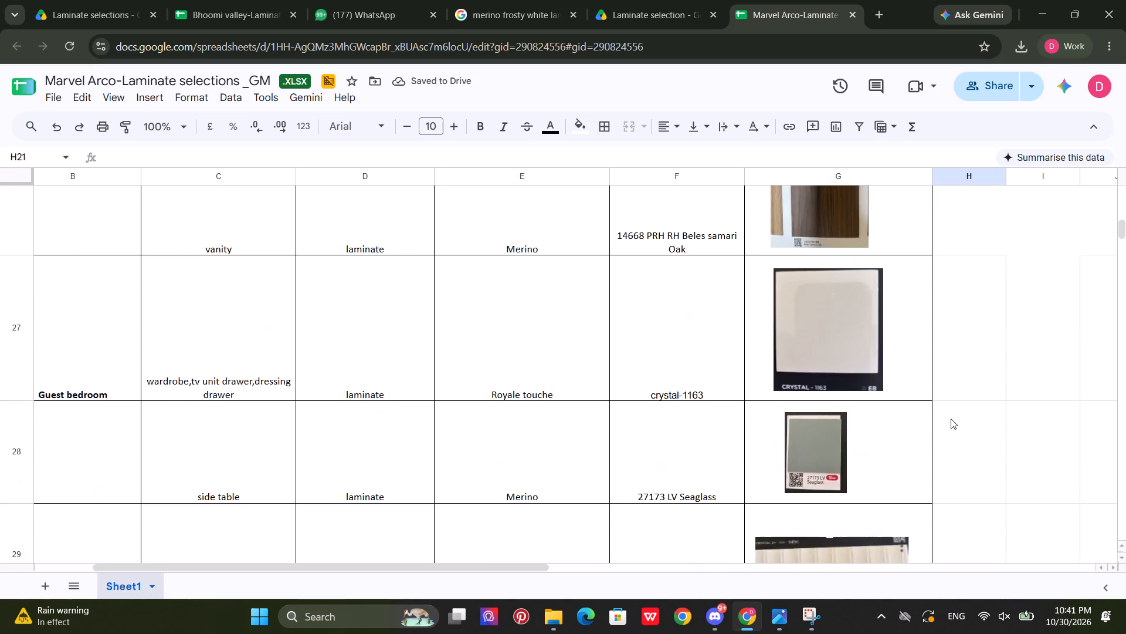
{"action": "scroll", "coordinate": [951, 419], "scroll_direction": "down", "scroll_amount": 8}
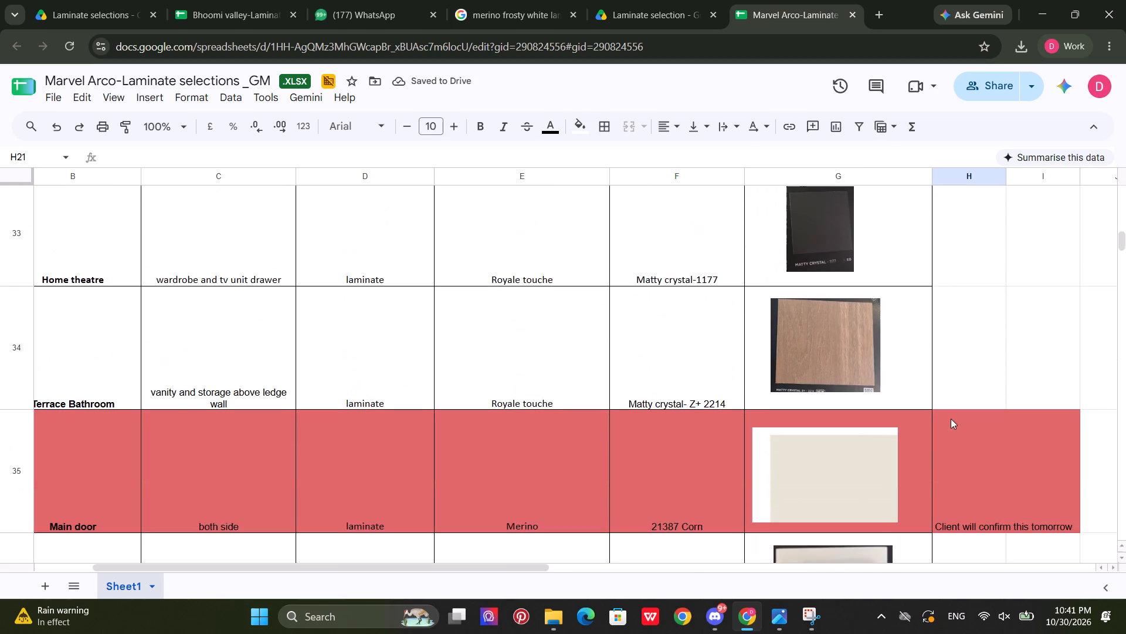
{"action": "scroll", "coordinate": [951, 419], "scroll_direction": "down", "scroll_amount": 14}
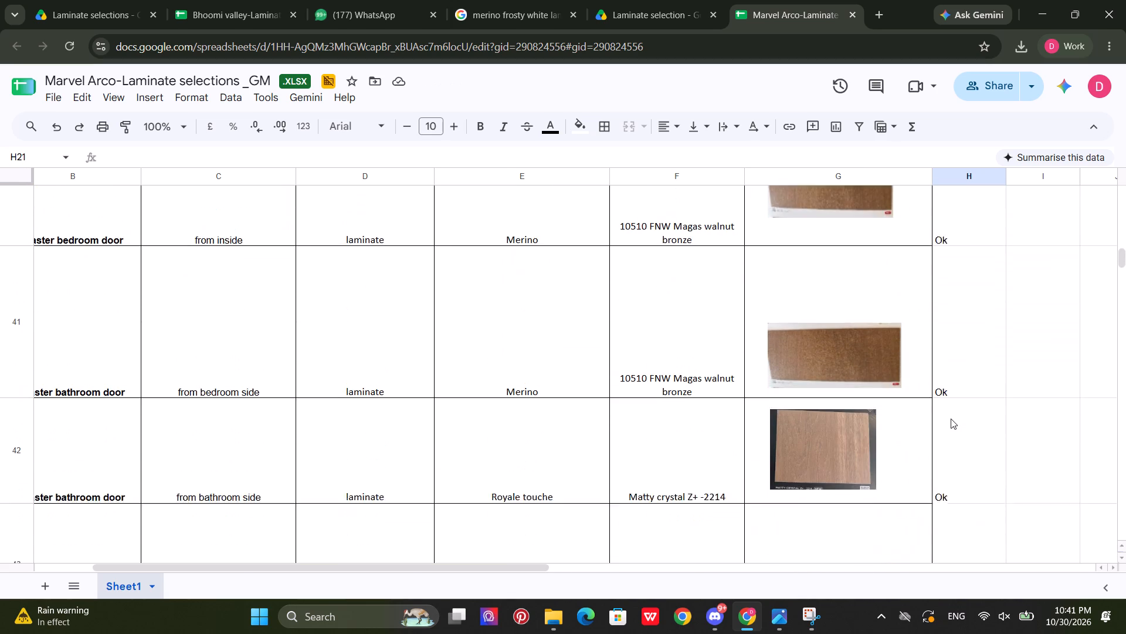
{"action": "scroll", "coordinate": [951, 419], "scroll_direction": "down", "scroll_amount": 13}
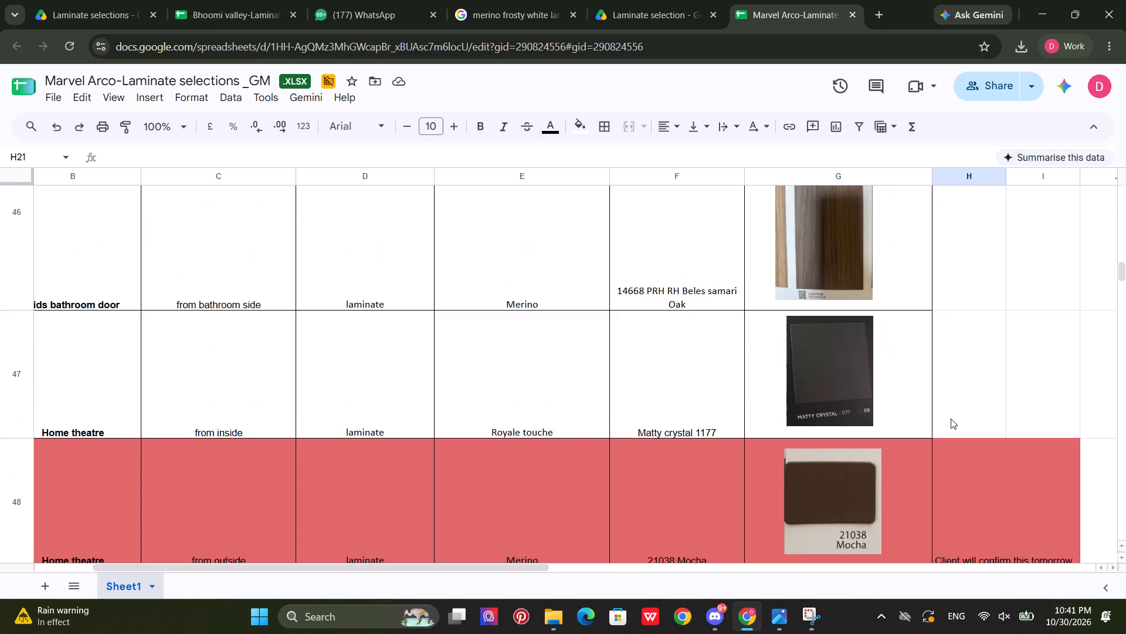
{"action": "scroll", "coordinate": [951, 419], "scroll_direction": "down", "scroll_amount": 15}
{"action": "scroll", "coordinate": [951, 419], "scroll_direction": "up", "scroll_amount": 4}
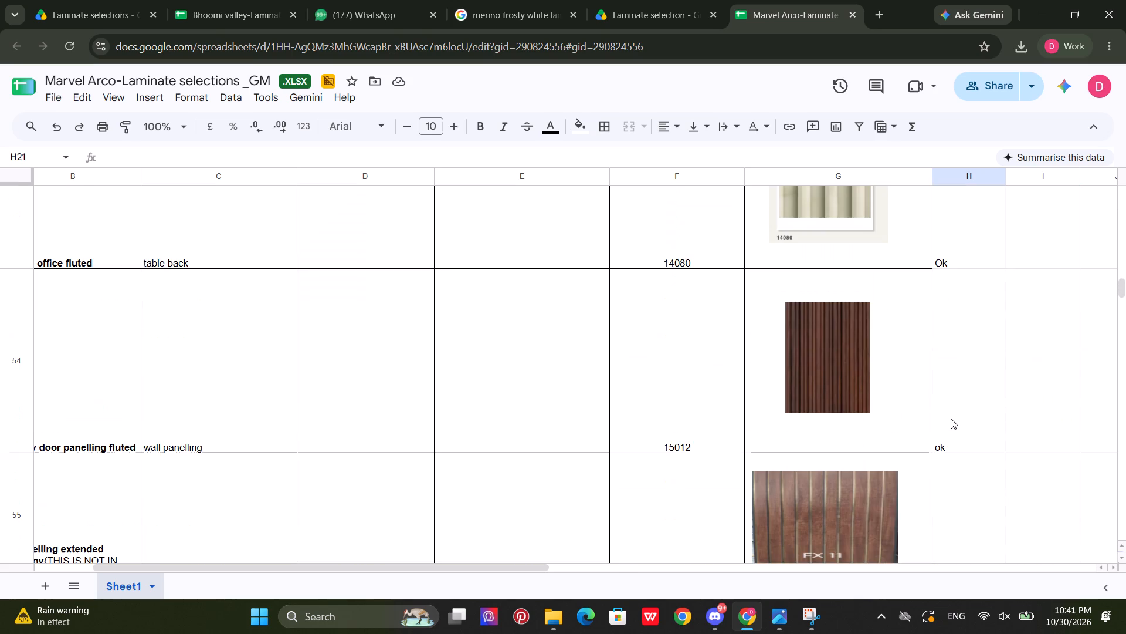
Review the guest bedroom rows 18 to 20 of the Bhoomi valley sheet for missing laminate selections.
{"action": "left_click", "coordinate": [634, 0]}
{"action": "left_click", "coordinate": [257, 2]}
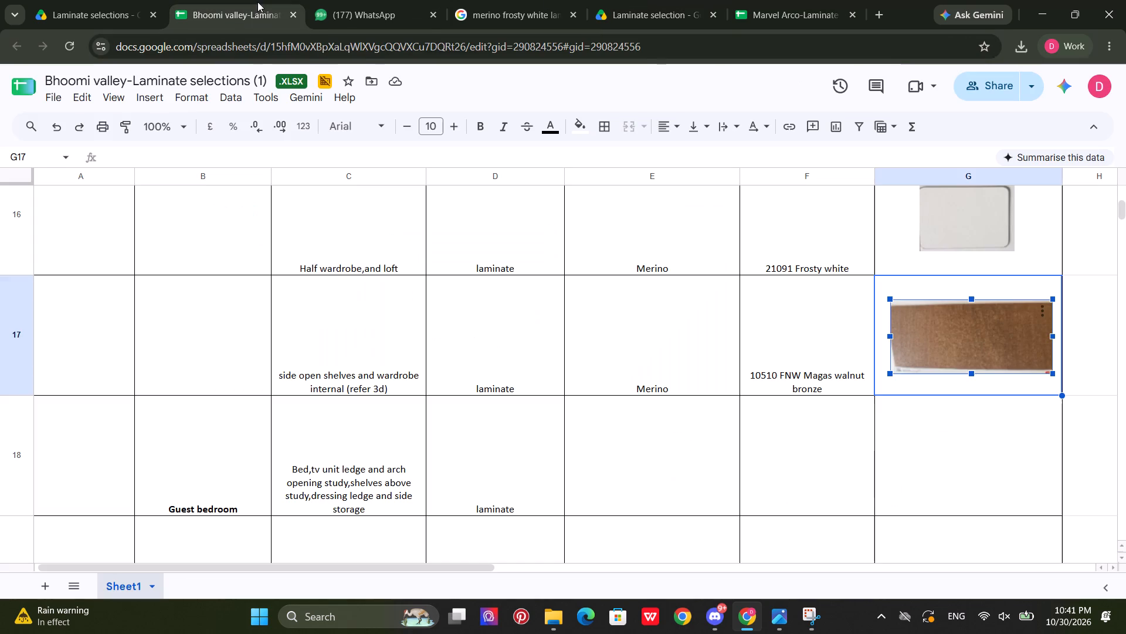
{"action": "left_click", "coordinate": [844, 439]}
{"action": "scroll", "coordinate": [844, 439], "scroll_direction": "down", "scroll_amount": 2}
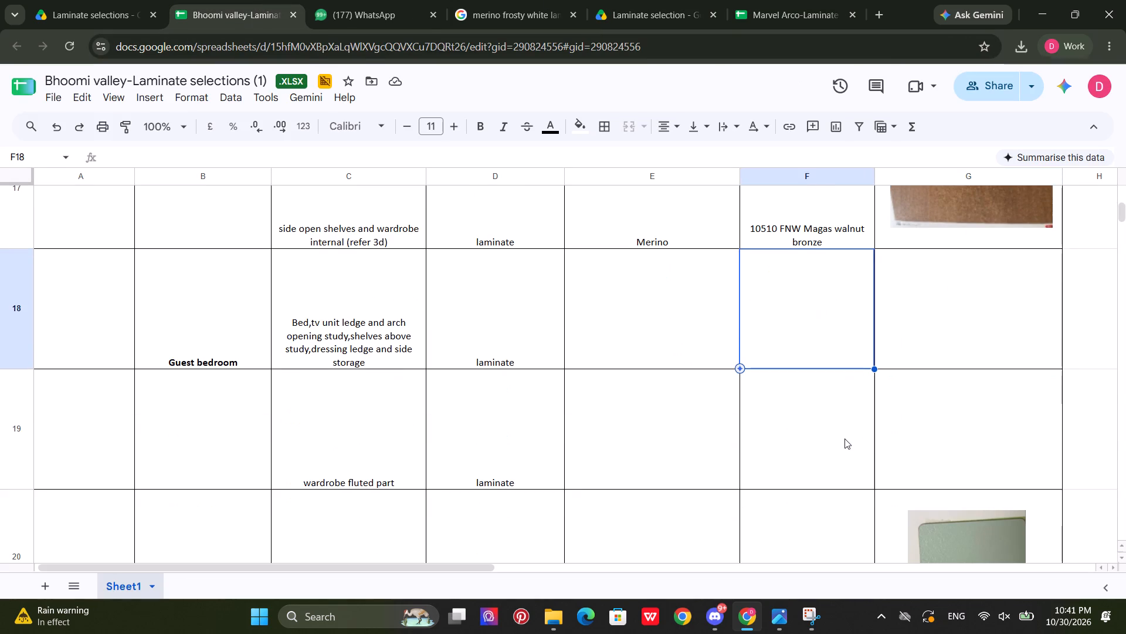
{"action": "left_click", "coordinate": [846, 439]}
{"action": "scroll", "coordinate": [846, 439], "scroll_direction": "down", "scroll_amount": 1}
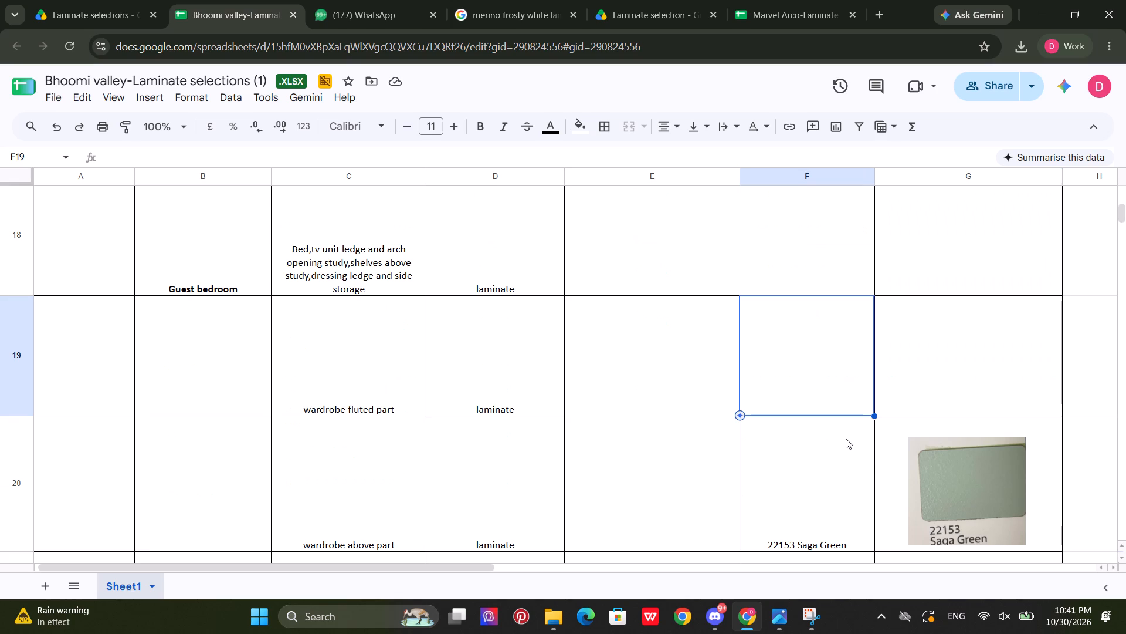
{"action": "scroll", "coordinate": [846, 437], "scroll_direction": "up", "scroll_amount": 1}
{"action": "left_click", "coordinate": [724, 0]}
{"action": "left_click", "coordinate": [781, 0]}
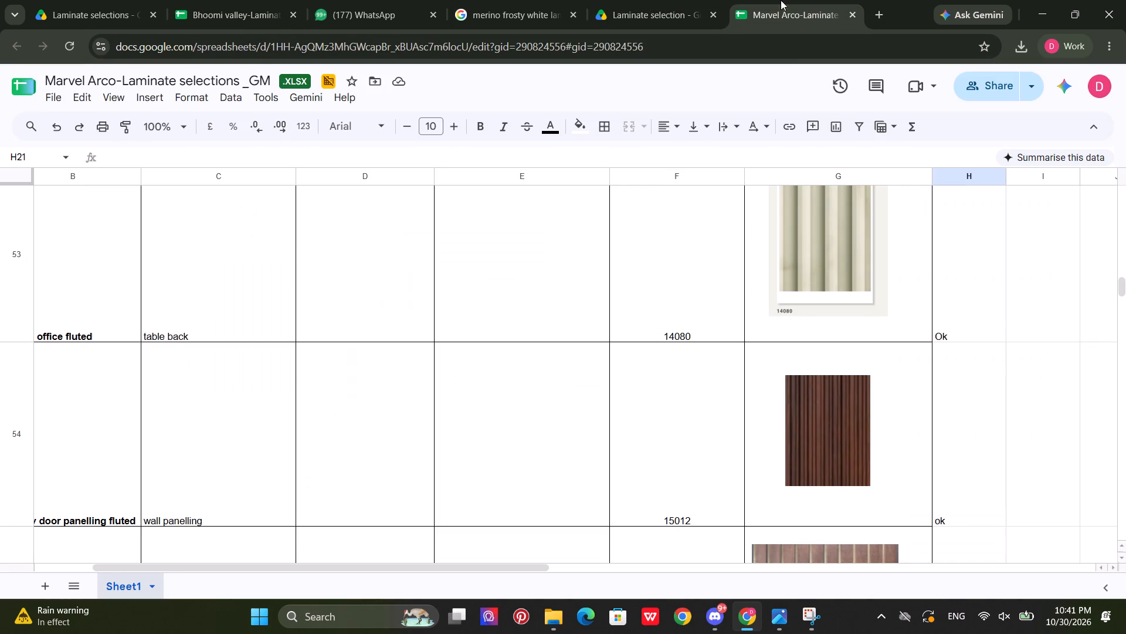
{"action": "left_click", "coordinate": [680, 1]}
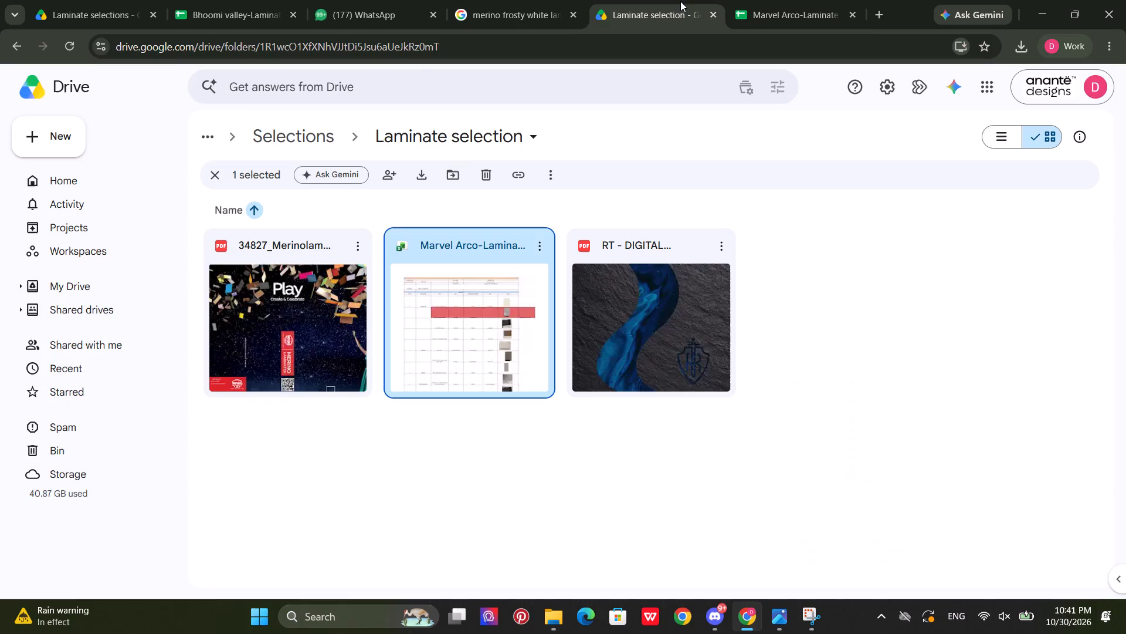
{"action": "left_click", "coordinate": [251, 87]}
{"action": "type", "text": "omkar"}
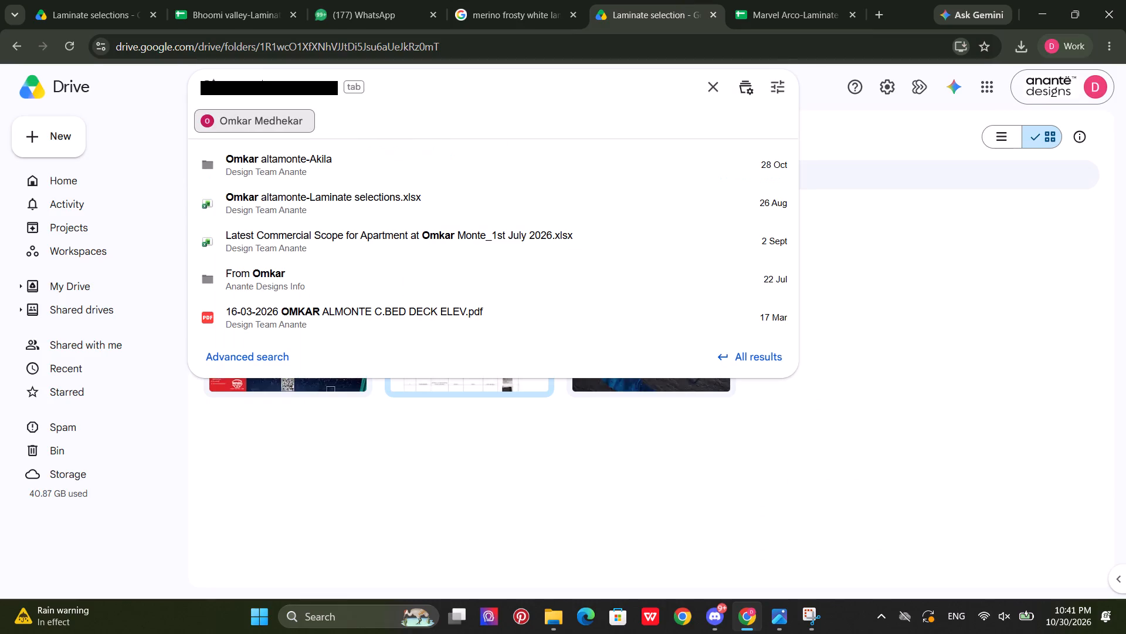
{"action": "left_click", "coordinate": [314, 160]}
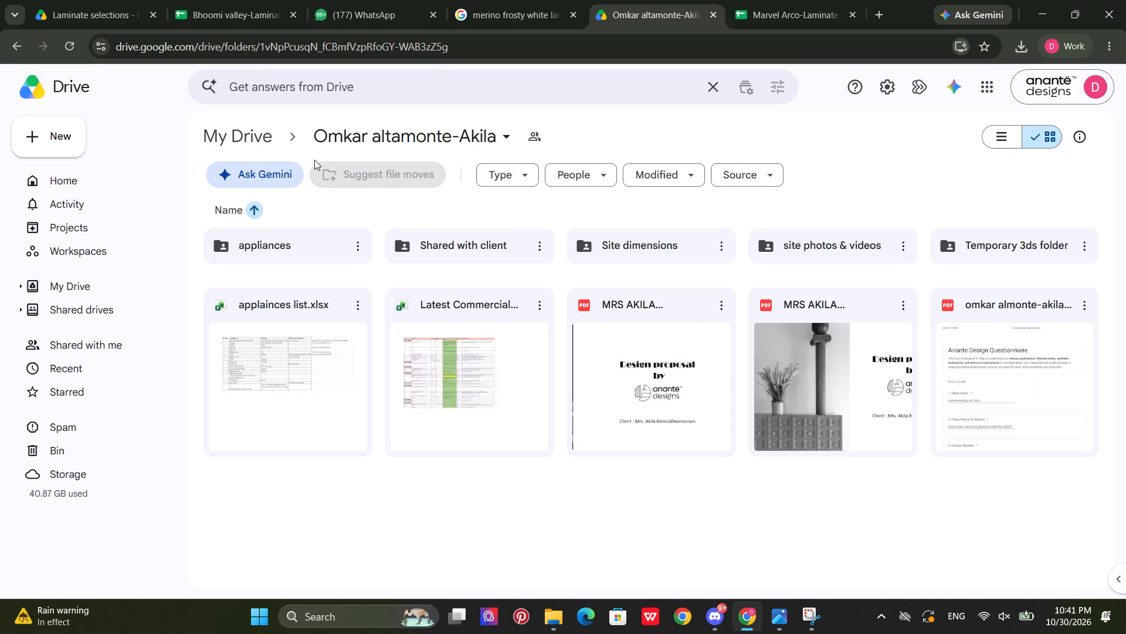
{"action": "double_click", "coordinate": [437, 239]}
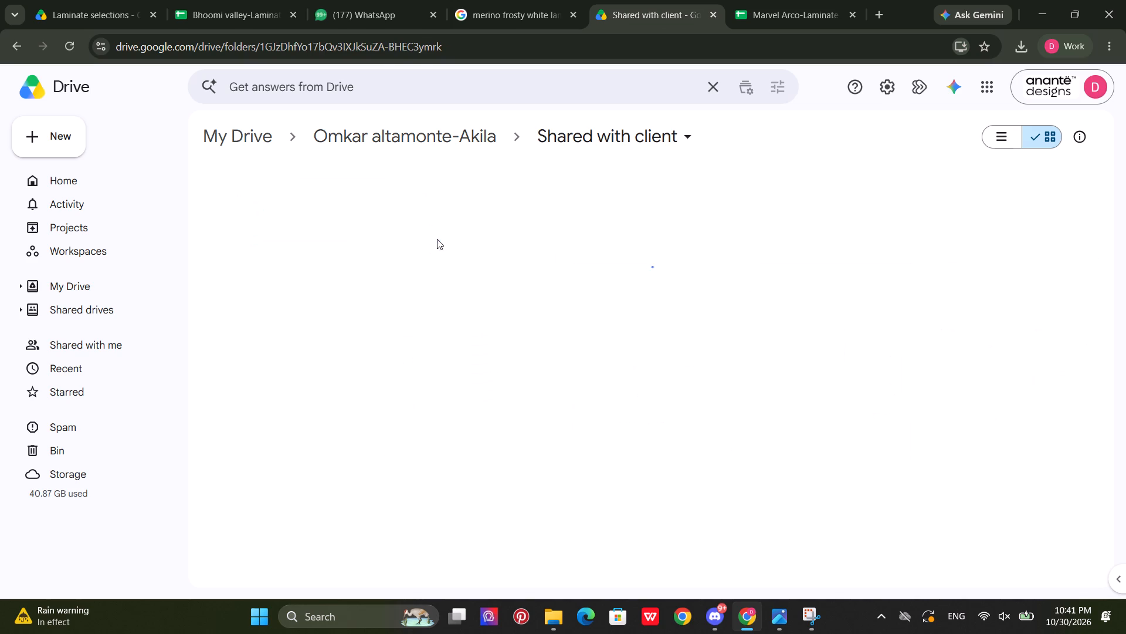
{"action": "double_click", "coordinate": [1009, 248]}
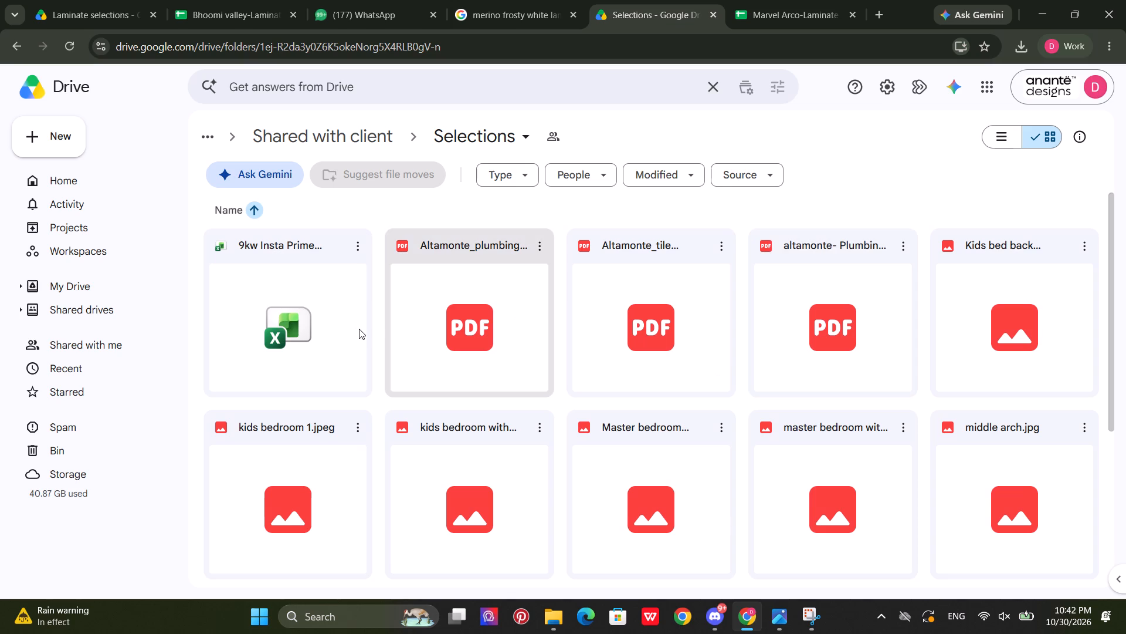
{"action": "scroll", "coordinate": [596, 331], "scroll_direction": "down", "scroll_amount": 5}
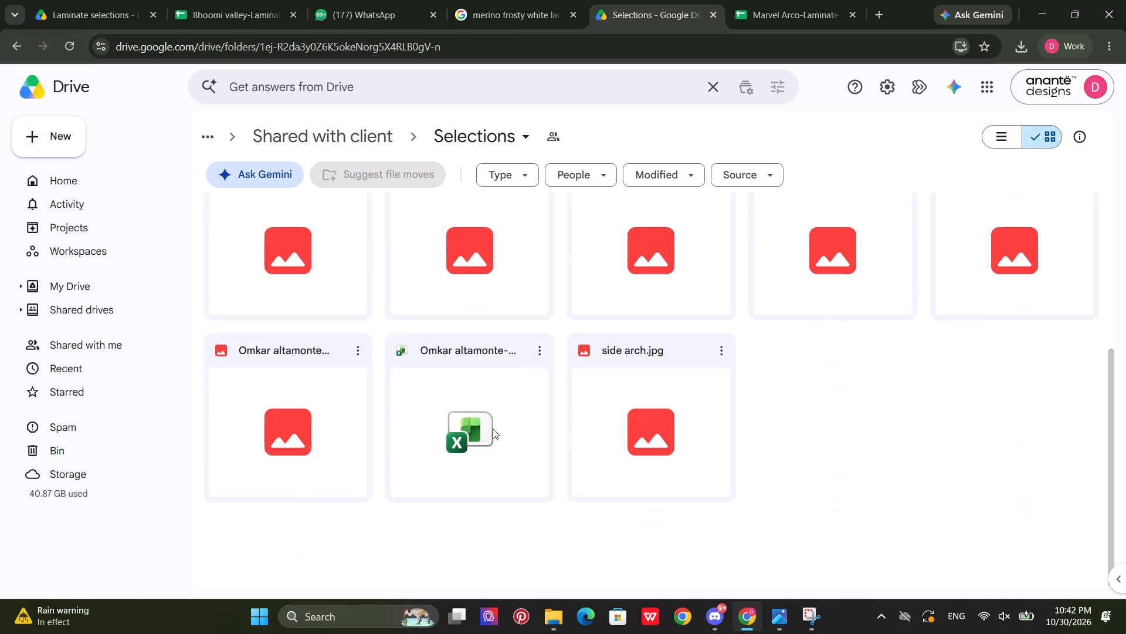
{"action": "scroll", "coordinate": [493, 429], "scroll_direction": "up", "scroll_amount": 5}
{"action": "scroll", "coordinate": [493, 429], "scroll_direction": "down", "scroll_amount": 4}
{"action": "double_click", "coordinate": [493, 429]}
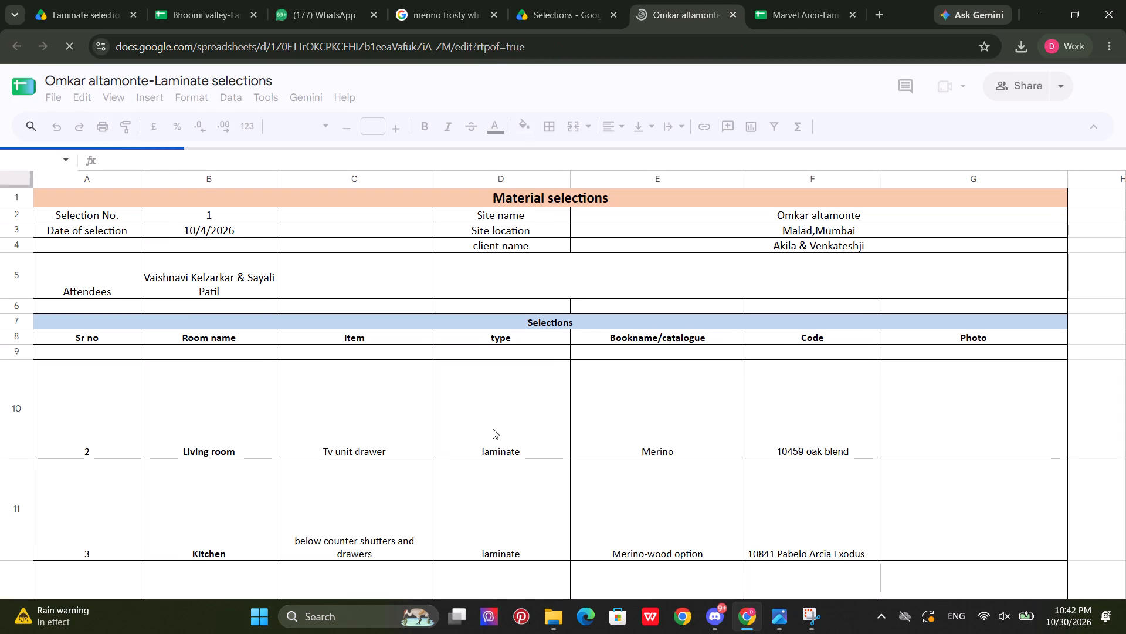
Look through the Omkar altamonte laminate codes and swatch photos for a suitable guest bedroom laminate.
{"action": "scroll", "coordinate": [493, 429], "scroll_direction": "down", "scroll_amount": 2}
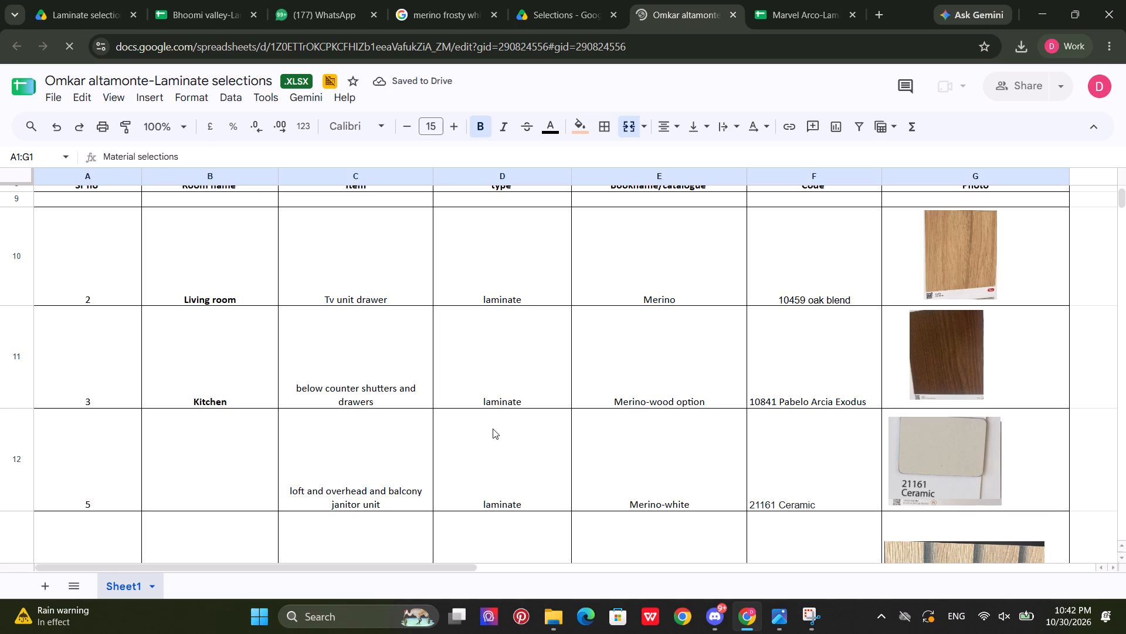
{"action": "scroll", "coordinate": [791, 396], "scroll_direction": "down", "scroll_amount": 2}
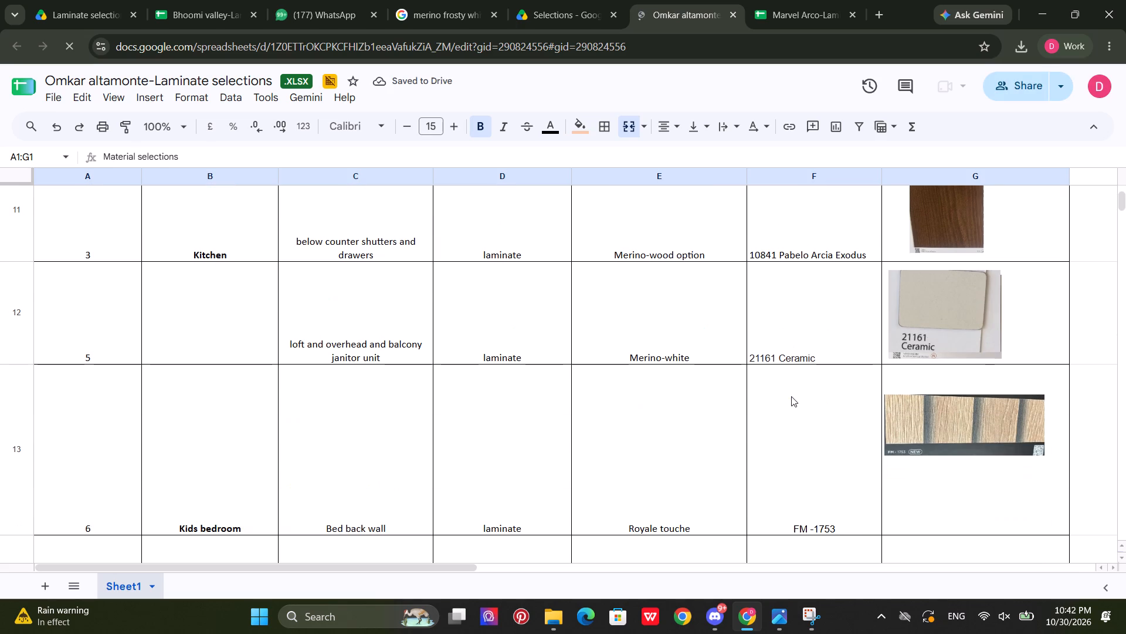
{"action": "scroll", "coordinate": [791, 396], "scroll_direction": "down", "scroll_amount": 3}
{"action": "scroll", "coordinate": [791, 396], "scroll_direction": "up", "scroll_amount": 1}
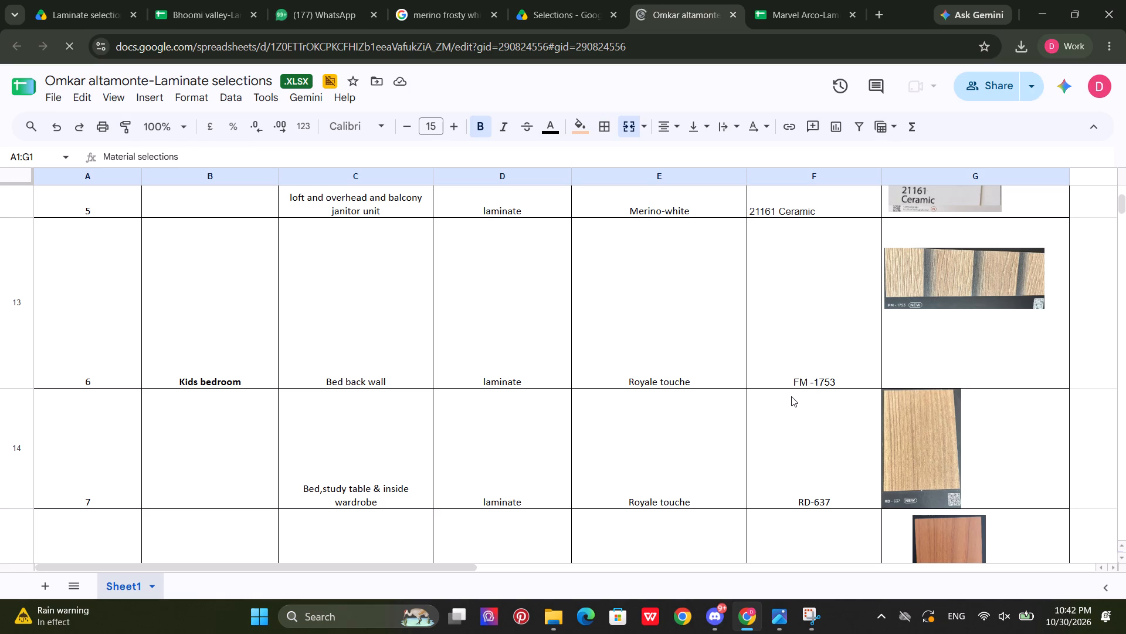
{"action": "scroll", "coordinate": [791, 396], "scroll_direction": "down", "scroll_amount": 5}
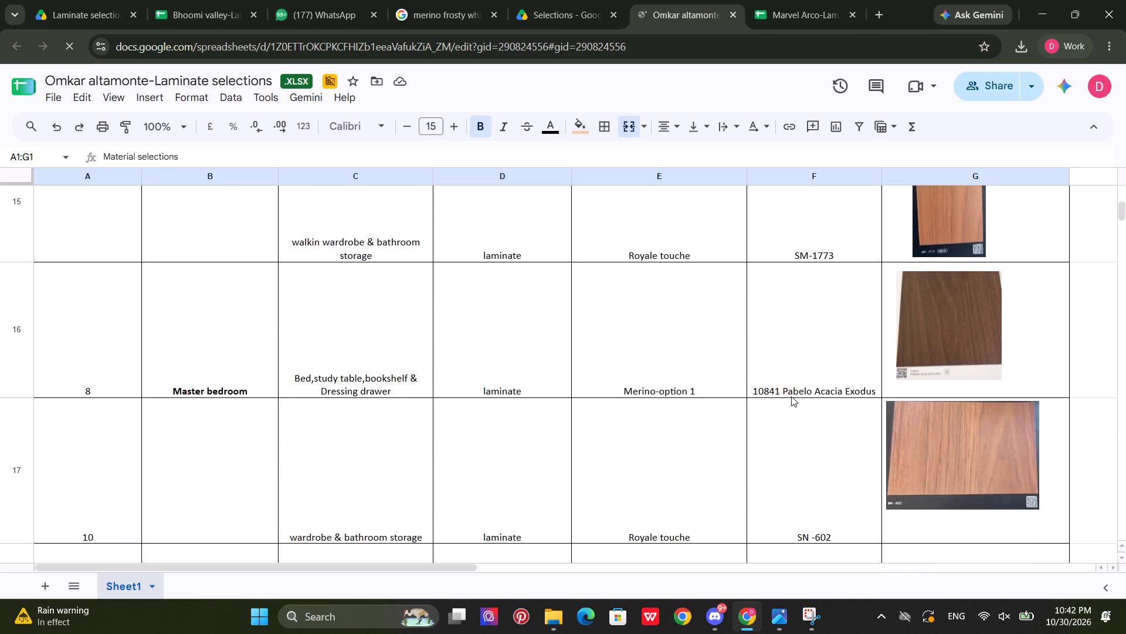
{"action": "scroll", "coordinate": [791, 396], "scroll_direction": "down", "scroll_amount": 15}
{"action": "scroll", "coordinate": [791, 396], "scroll_direction": "up", "scroll_amount": 20}
{"action": "scroll", "coordinate": [791, 396], "scroll_direction": "up", "scroll_amount": 1}
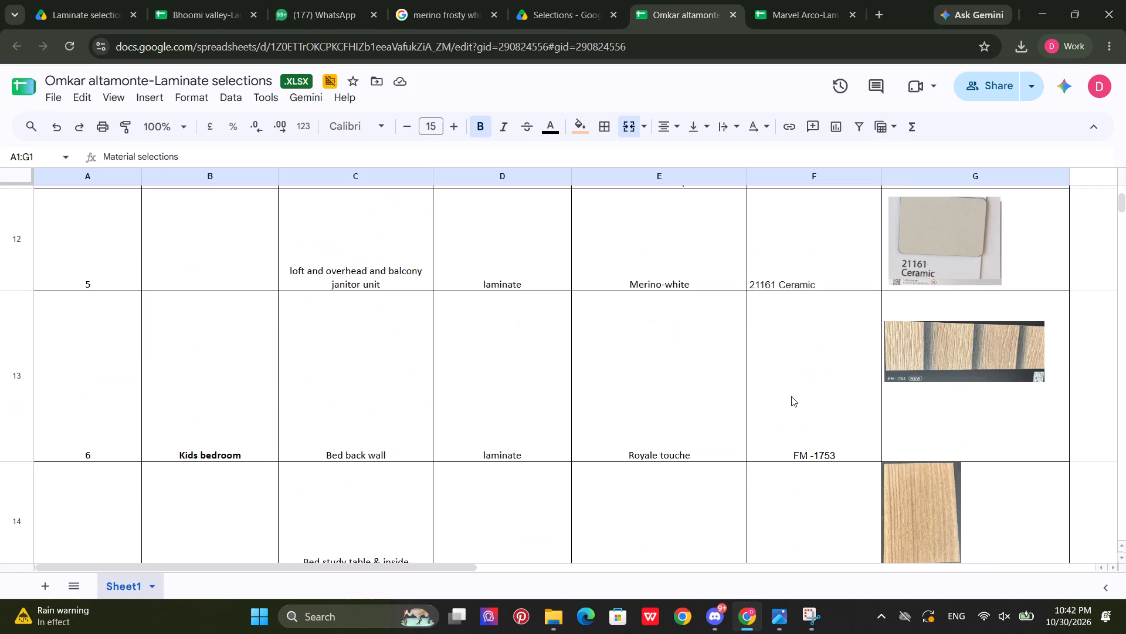
{"action": "scroll", "coordinate": [791, 396], "scroll_direction": "down", "scroll_amount": 3}
Copy the laminate code RD-637 from F14, the bed, study table and inside wardrobe row, of the Omkar altamonte sheet.
{"action": "left_click", "coordinate": [934, 284]}
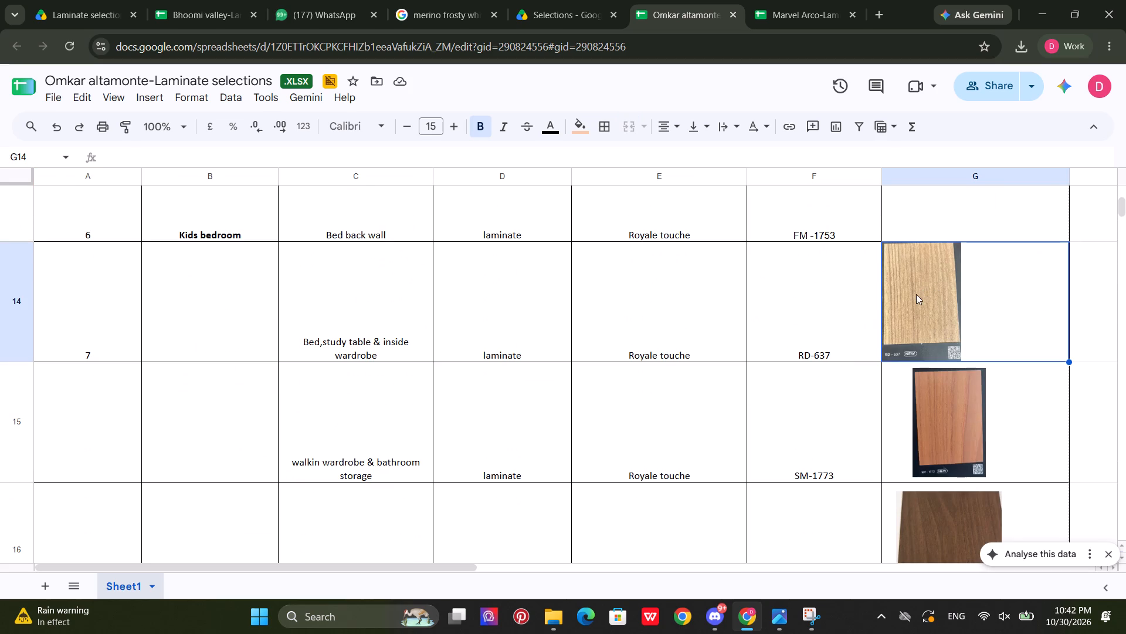
{"action": "left_click", "coordinate": [874, 315]}
{"action": "key", "text": "ctrl+c"}
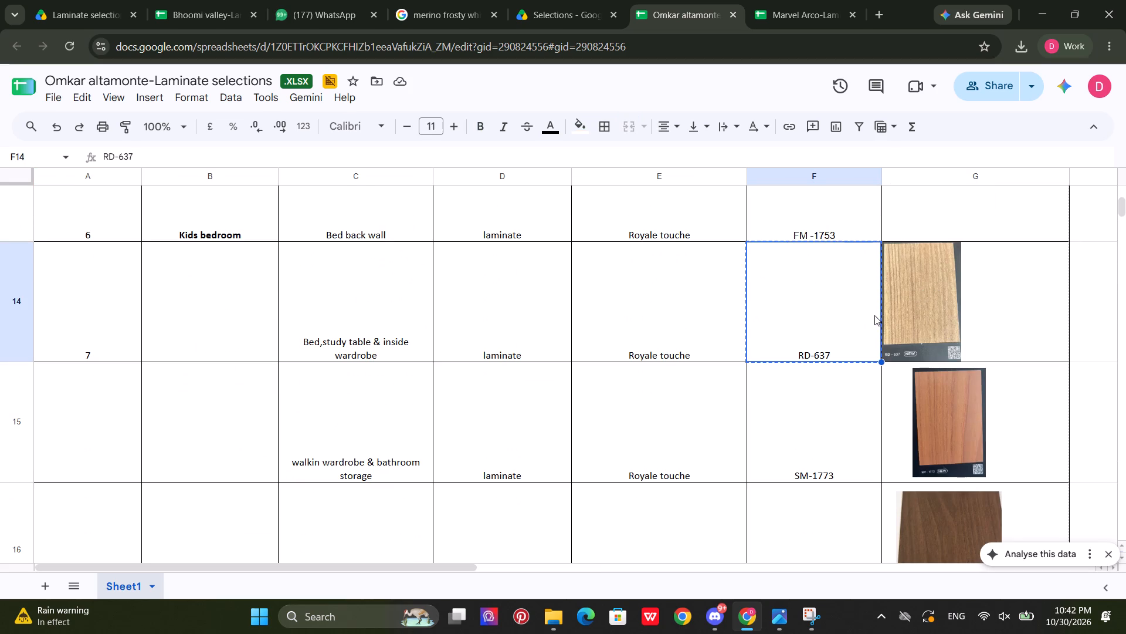
Look through all the laminate rows and swatch photos of the Omkar altamonte sheet for reusable selections.
{"action": "left_click", "coordinate": [959, 362]}
{"action": "scroll", "coordinate": [959, 362], "scroll_direction": "up", "scroll_amount": 1}
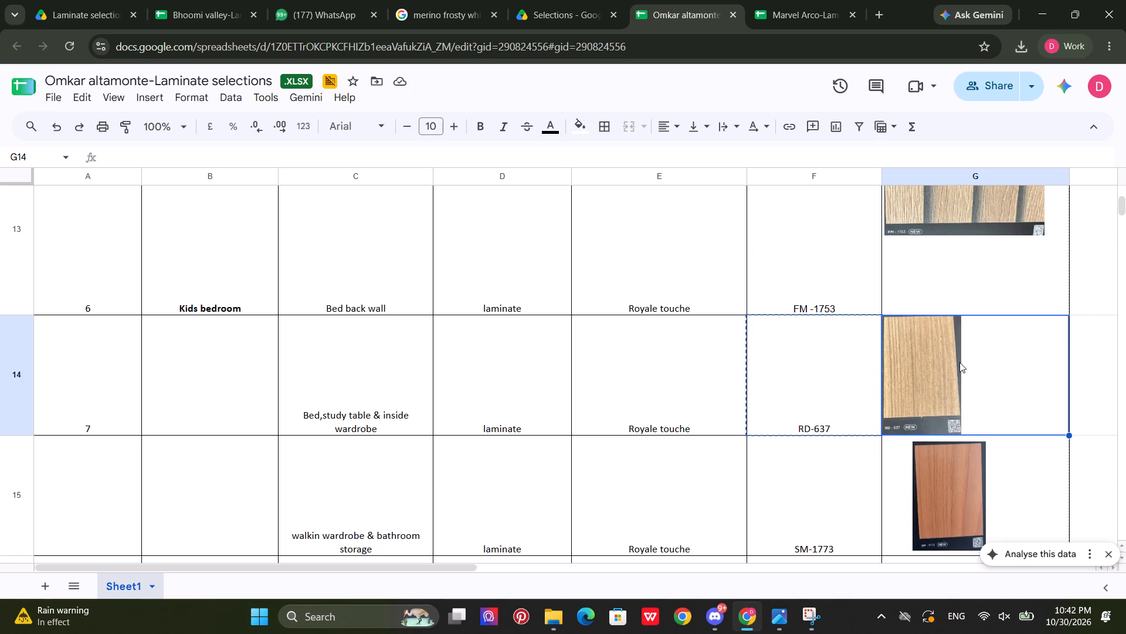
{"action": "scroll", "coordinate": [959, 362], "scroll_direction": "down", "scroll_amount": 7}
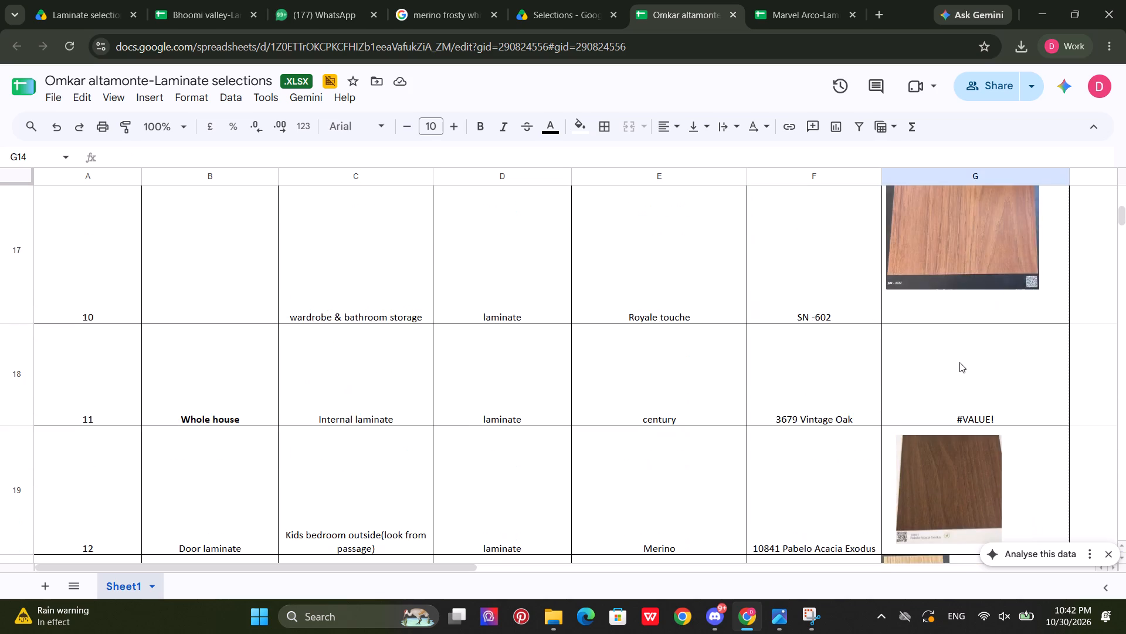
{"action": "scroll", "coordinate": [959, 362], "scroll_direction": "down", "scroll_amount": 19}
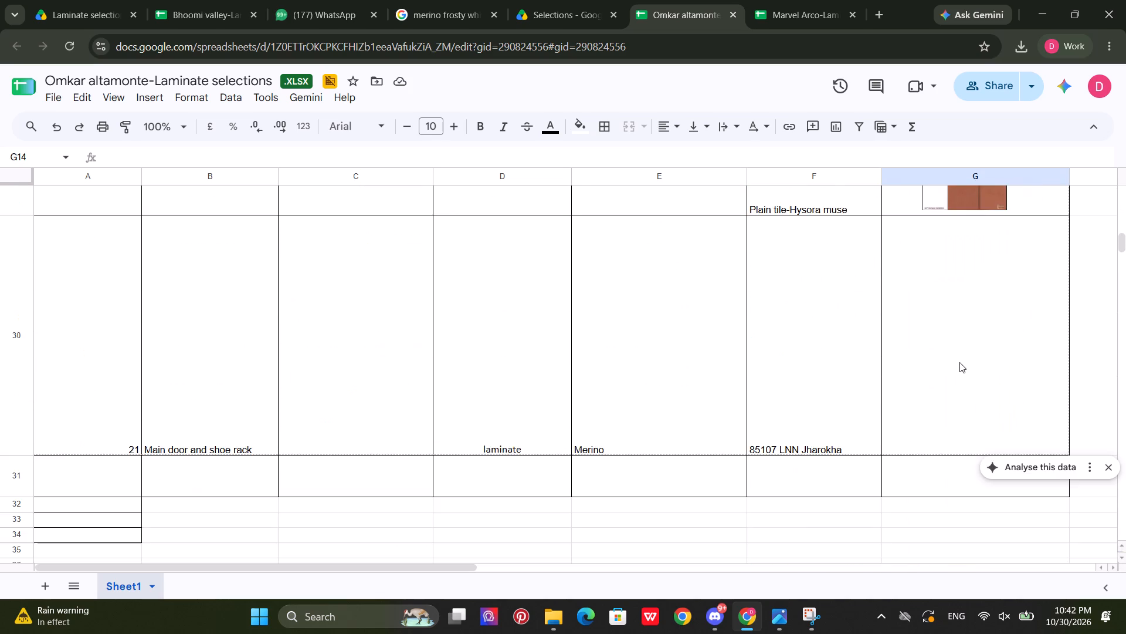
{"action": "scroll", "coordinate": [959, 362], "scroll_direction": "up", "scroll_amount": 20}
{"action": "scroll", "coordinate": [959, 362], "scroll_direction": "up", "scroll_amount": 9}
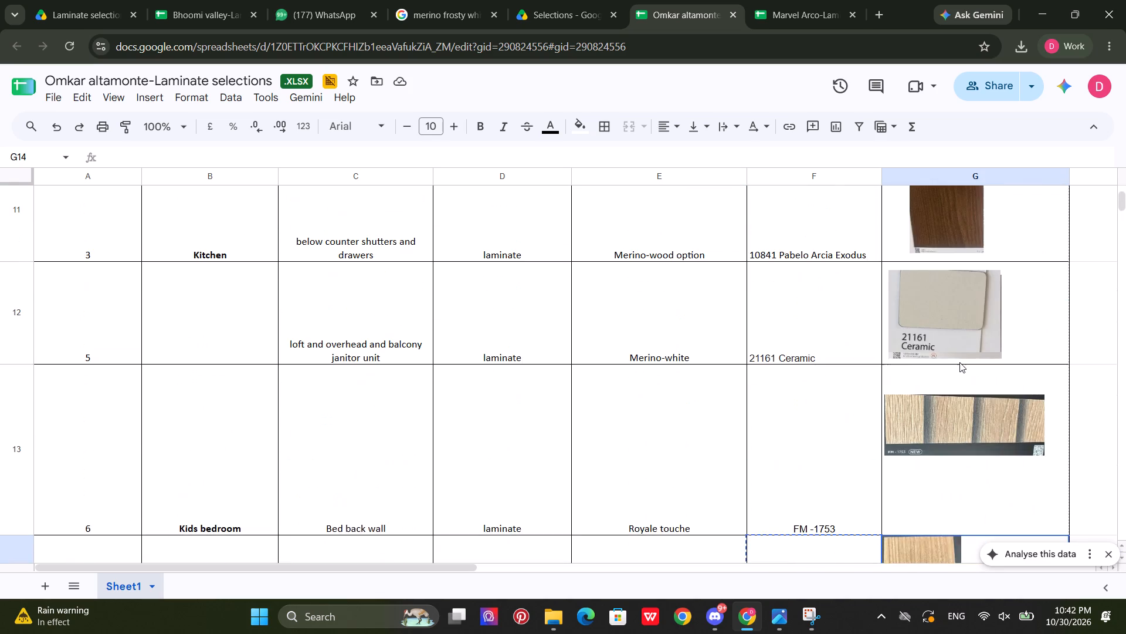
{"action": "scroll", "coordinate": [959, 362], "scroll_direction": "up", "scroll_amount": 5}
{"action": "scroll", "coordinate": [959, 362], "scroll_direction": "down", "scroll_amount": 1}
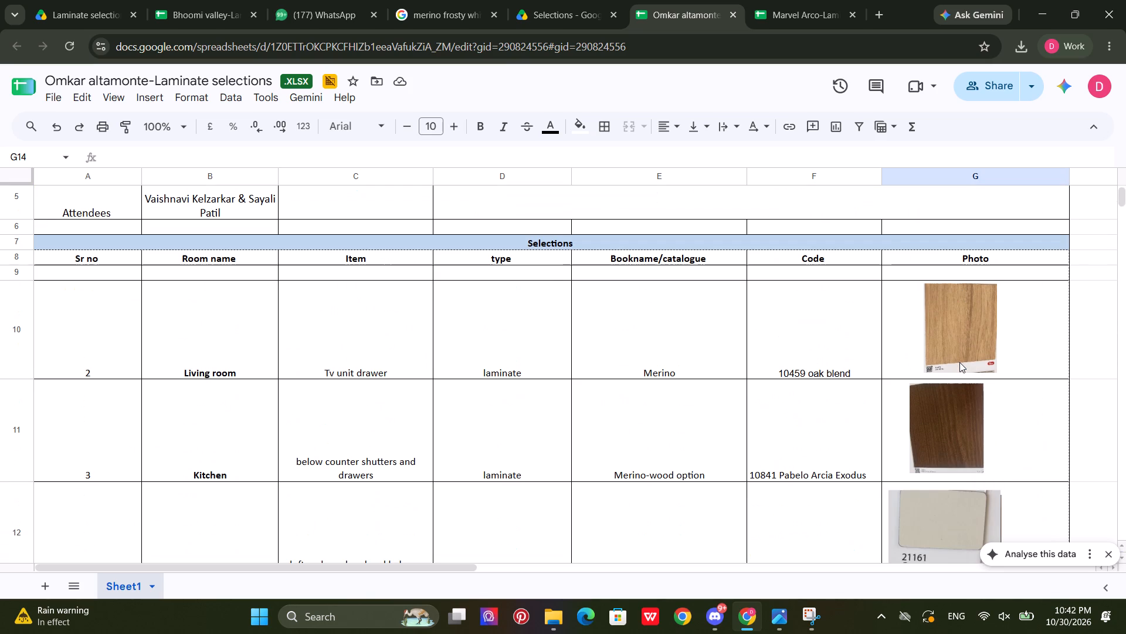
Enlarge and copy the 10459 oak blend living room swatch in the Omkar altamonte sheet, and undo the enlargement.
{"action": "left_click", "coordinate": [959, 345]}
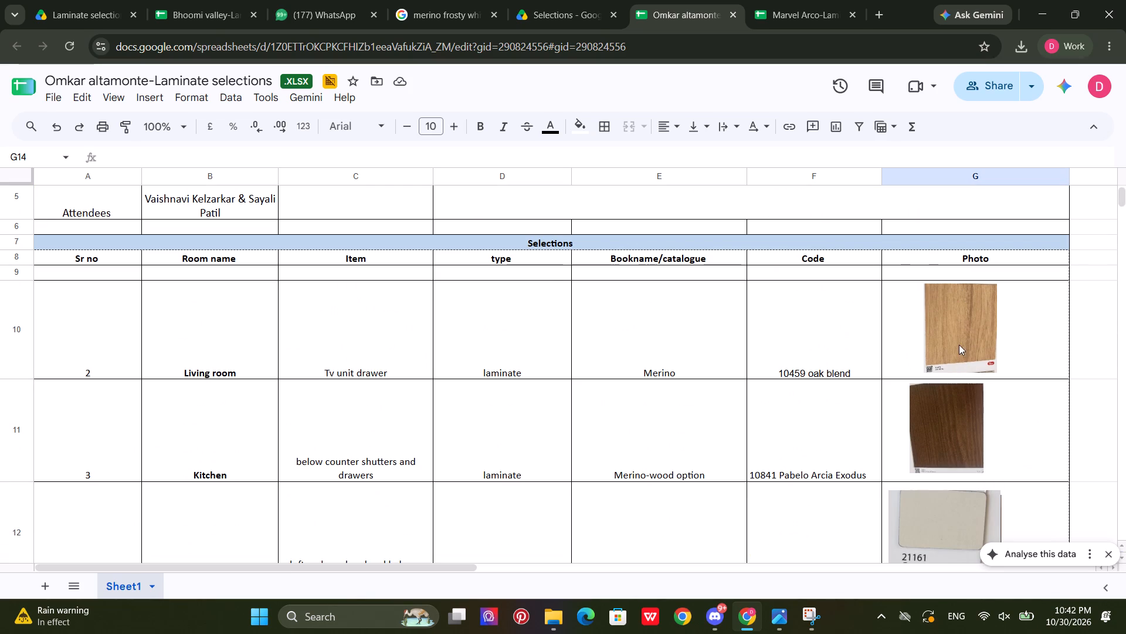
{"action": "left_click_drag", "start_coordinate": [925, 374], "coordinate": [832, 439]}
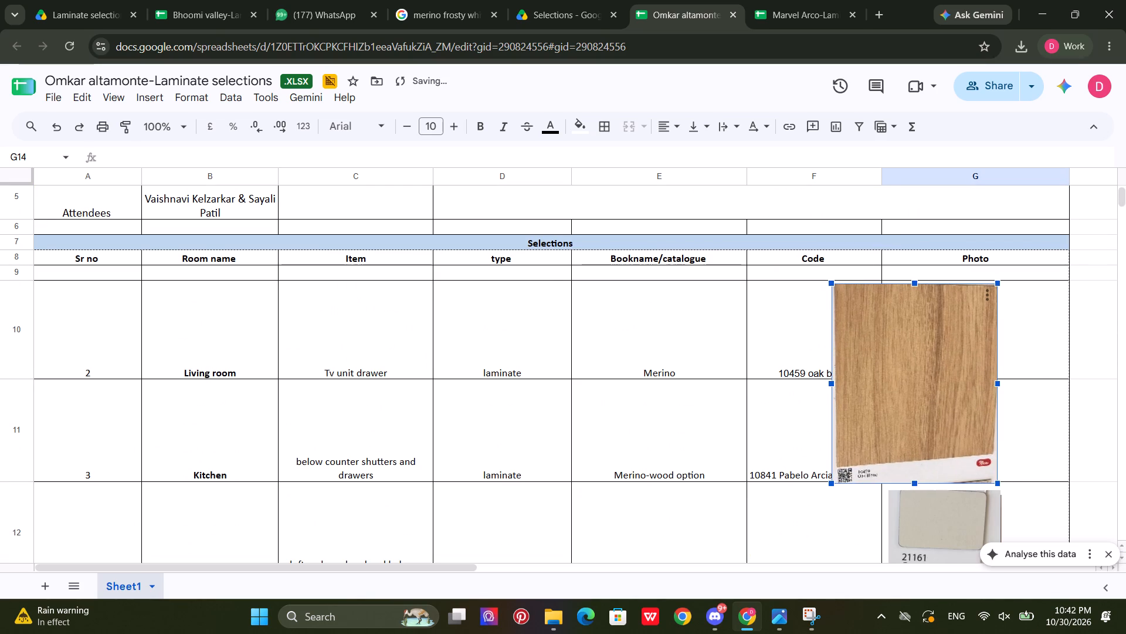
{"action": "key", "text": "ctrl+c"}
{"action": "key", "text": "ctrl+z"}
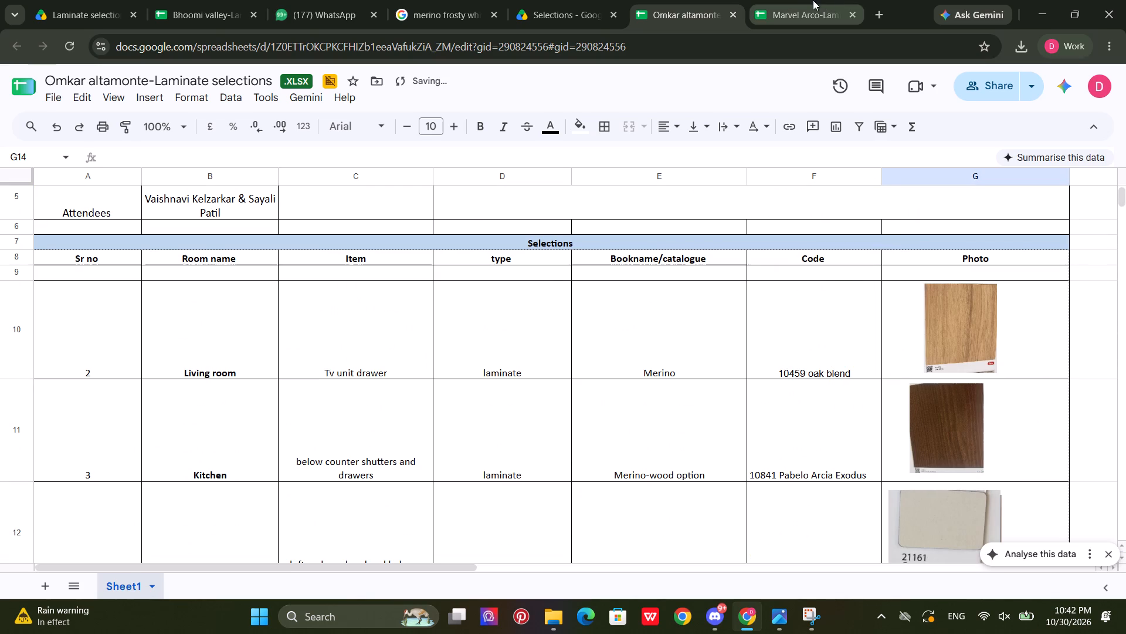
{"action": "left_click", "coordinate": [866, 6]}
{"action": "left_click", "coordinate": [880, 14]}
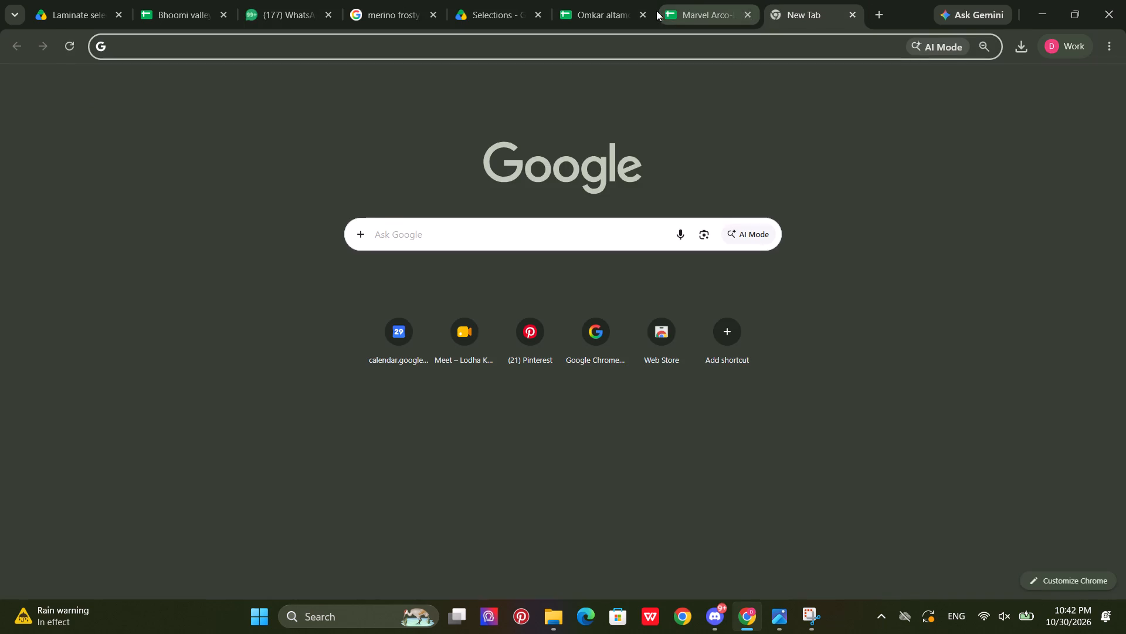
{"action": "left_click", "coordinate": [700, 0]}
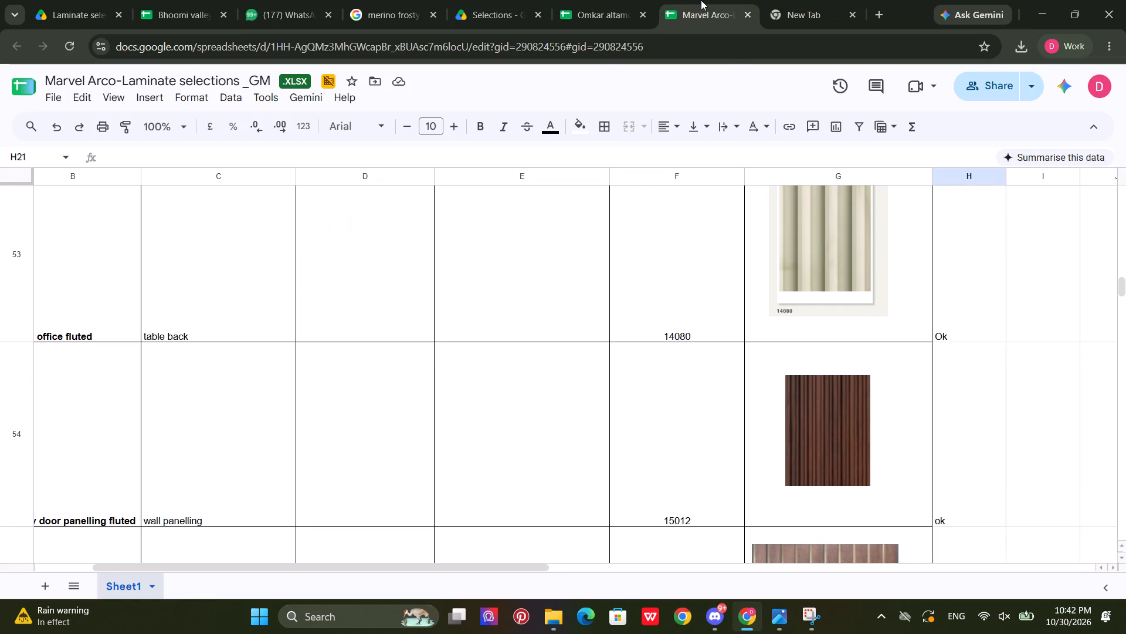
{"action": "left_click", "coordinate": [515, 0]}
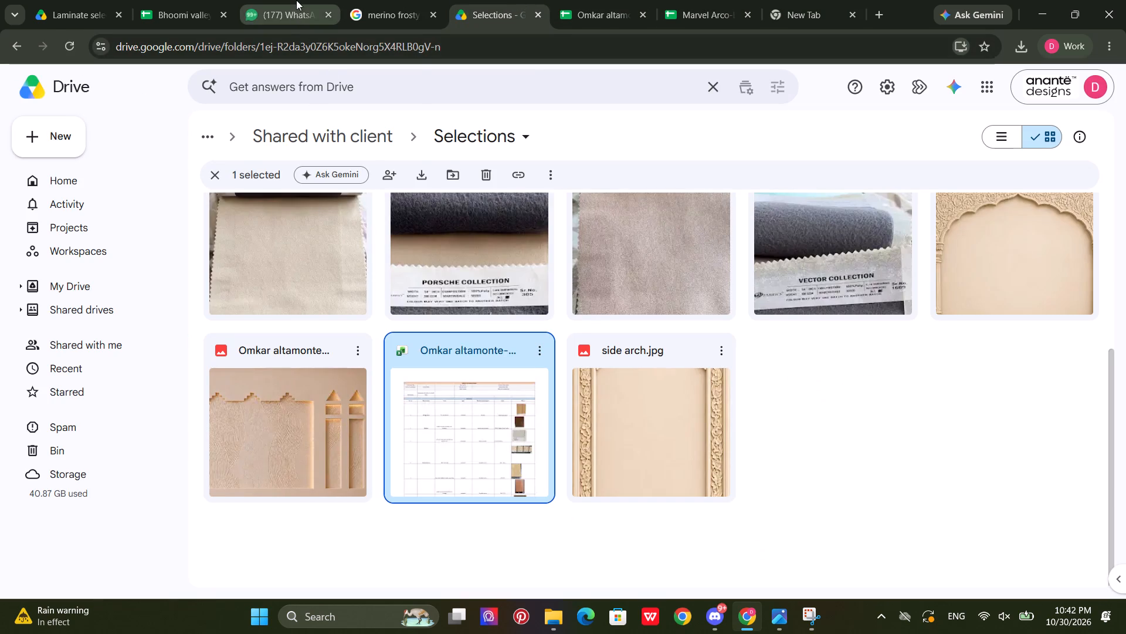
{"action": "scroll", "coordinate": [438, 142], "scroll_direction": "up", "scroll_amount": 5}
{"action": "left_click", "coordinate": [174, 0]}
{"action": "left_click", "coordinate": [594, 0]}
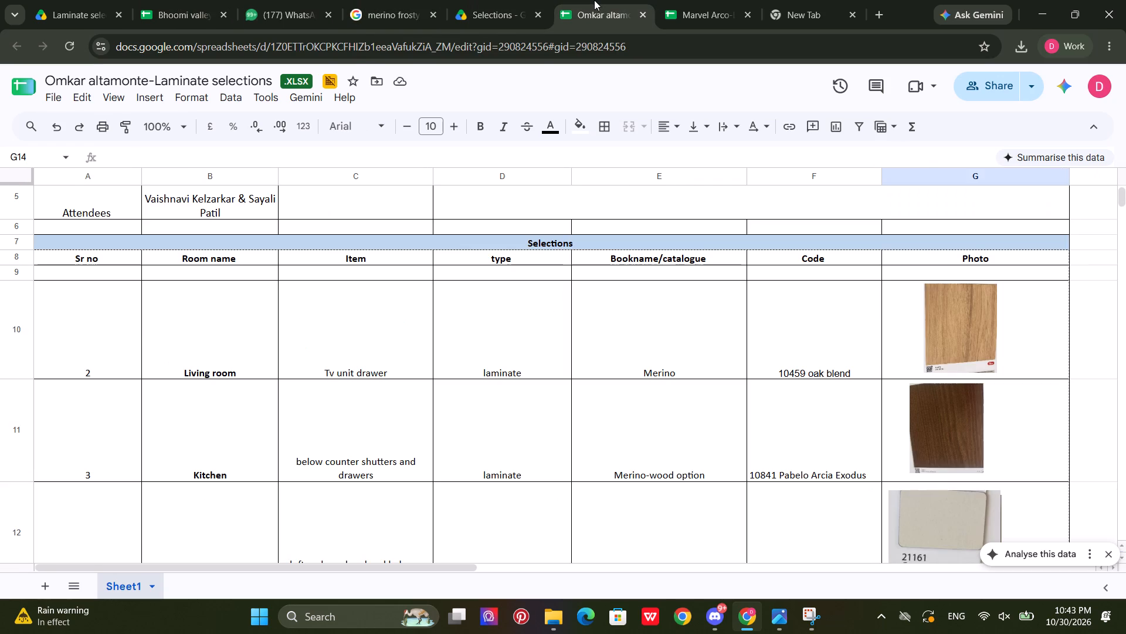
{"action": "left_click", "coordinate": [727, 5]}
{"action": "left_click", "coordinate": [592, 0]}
Return to the Drive folder holding the Marvel Arco laminate selections and open the 34827_Merinolam Folder PDF catalogue, dismissing its AI summary.
{"action": "left_click", "coordinate": [547, 1]}
{"action": "left_click", "coordinate": [489, 4]}
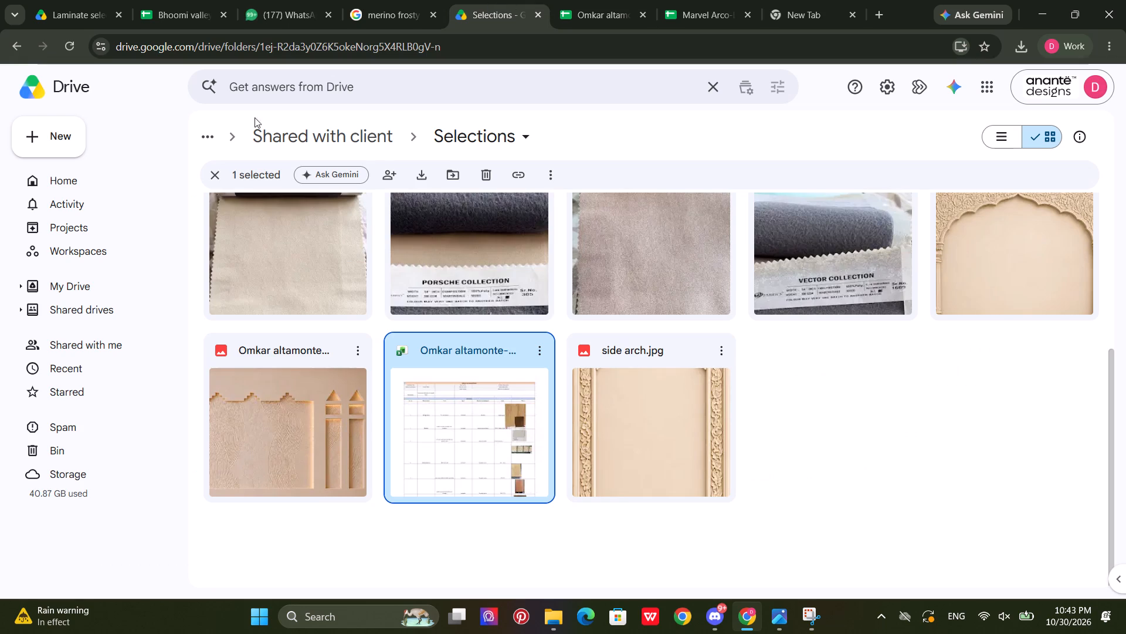
{"action": "left_click", "coordinate": [13, 49]}
{"action": "left_click", "coordinate": [13, 49]}
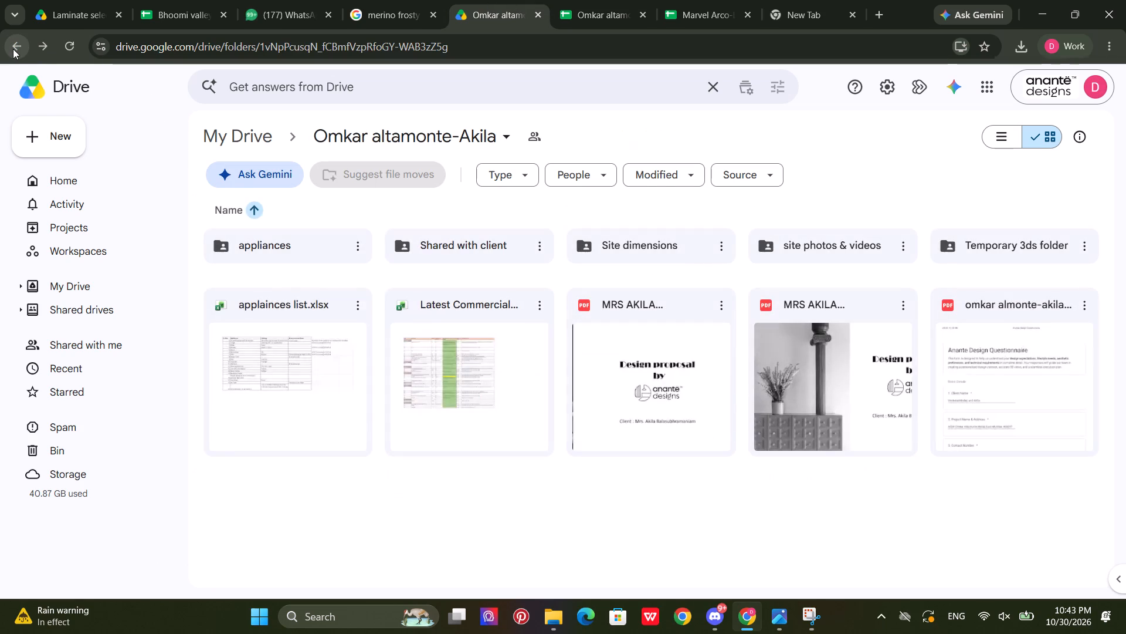
{"action": "left_click", "coordinate": [13, 49]}
{"action": "left_click", "coordinate": [13, 49]}
{"action": "left_click", "coordinate": [36, 47]}
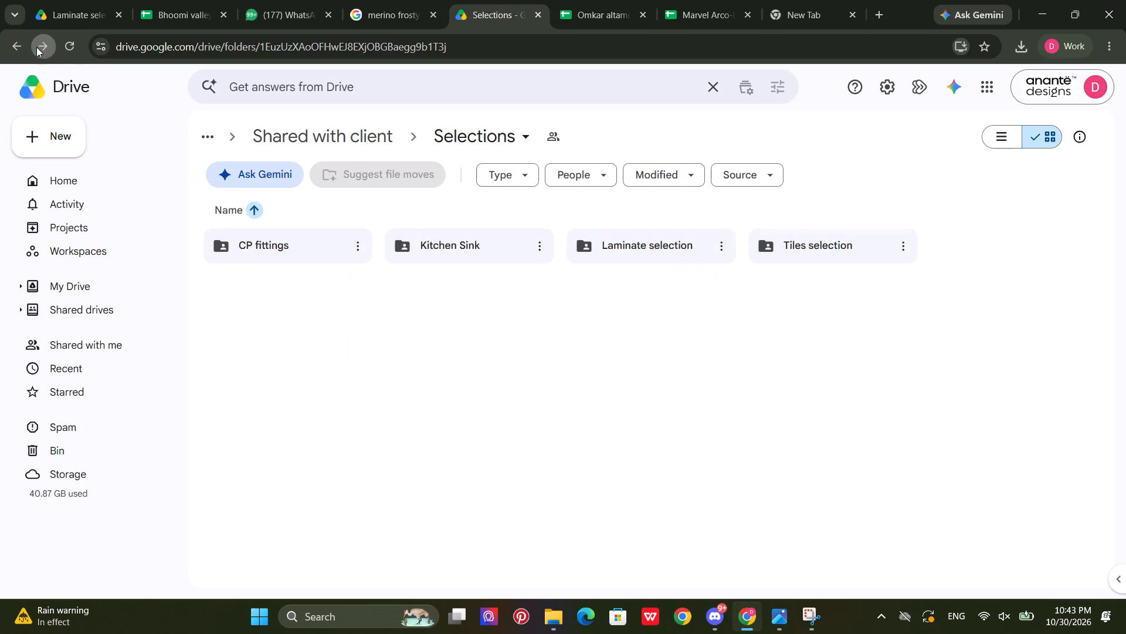
{"action": "double_click", "coordinate": [320, 328]}
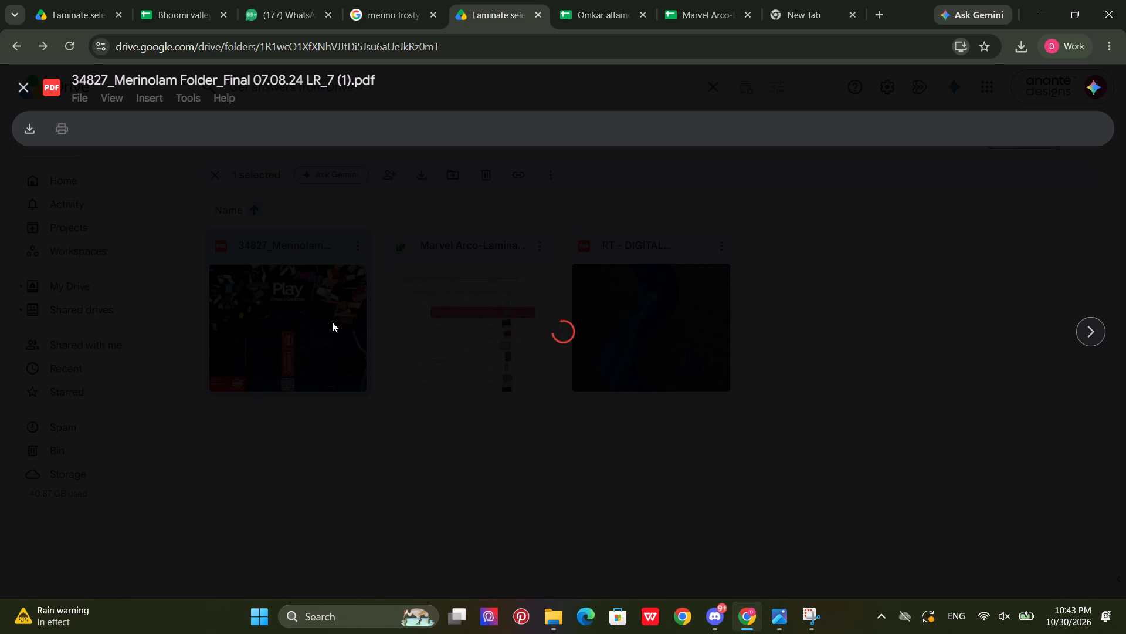
{"action": "scroll", "coordinate": [460, 399], "scroll_direction": "down", "scroll_amount": 5}
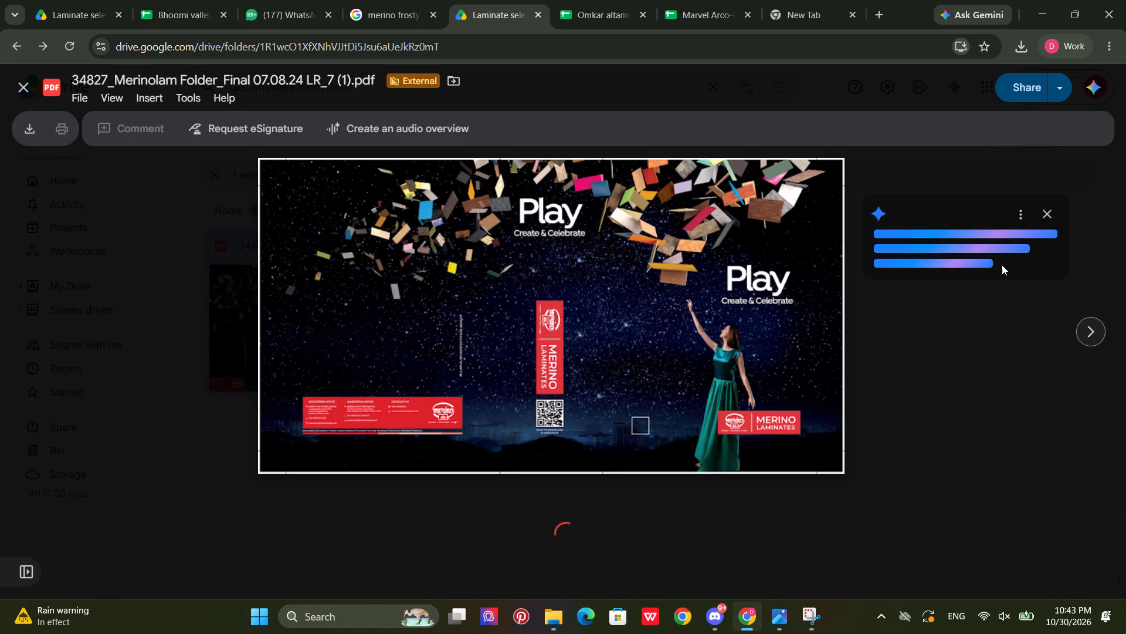
{"action": "left_click", "coordinate": [1052, 216]}
Look through the first 15 pages of the Merinolam catalogue for suitable laminates.
{"action": "scroll", "coordinate": [592, 363], "scroll_direction": "down", "scroll_amount": 7}
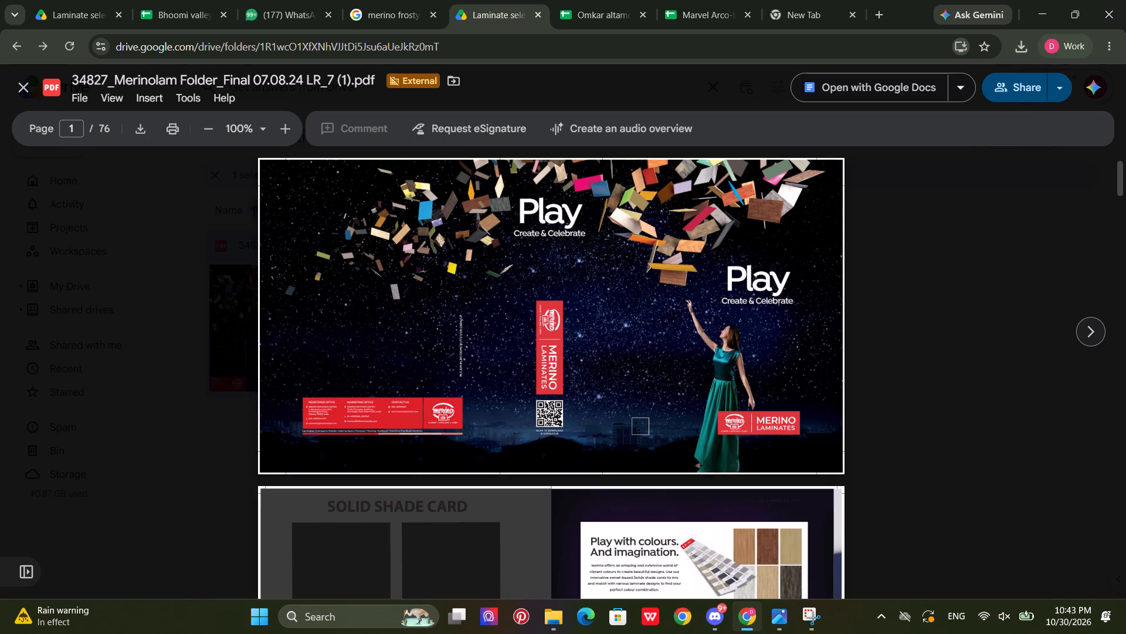
{"action": "scroll", "coordinate": [579, 453], "scroll_direction": "down", "scroll_amount": 4}
{"action": "scroll", "coordinate": [428, 461], "scroll_direction": "down", "scroll_amount": 14}
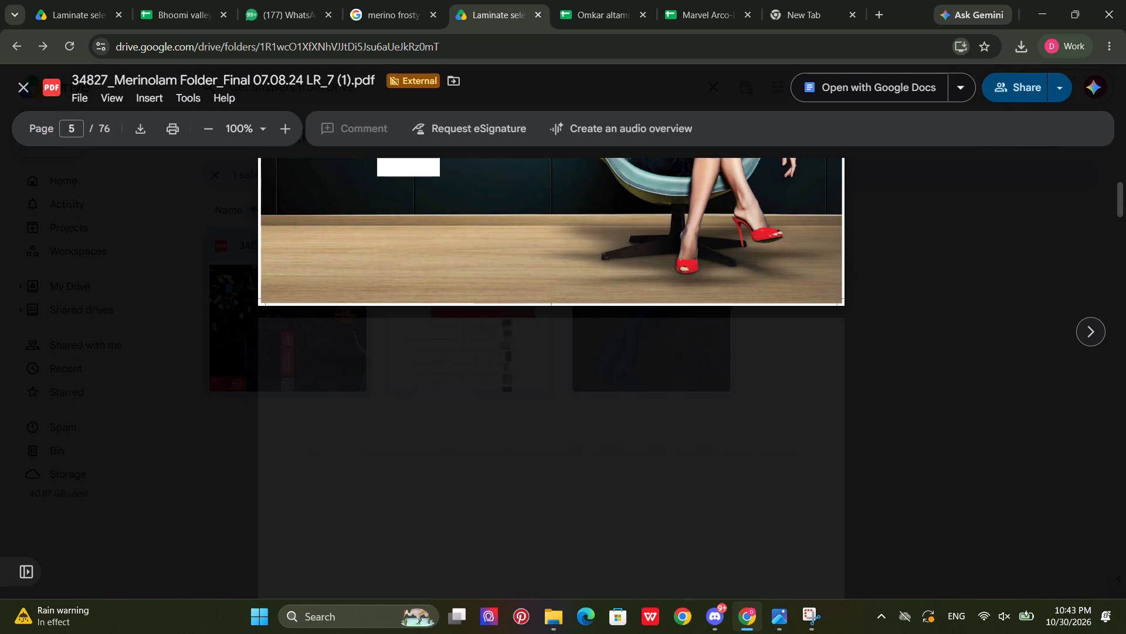
{"action": "scroll", "coordinate": [456, 437], "scroll_direction": "down", "scroll_amount": 6}
{"action": "scroll", "coordinate": [458, 435], "scroll_direction": "up", "scroll_amount": 5}
{"action": "scroll", "coordinate": [458, 435], "scroll_direction": "down", "scroll_amount": 2}
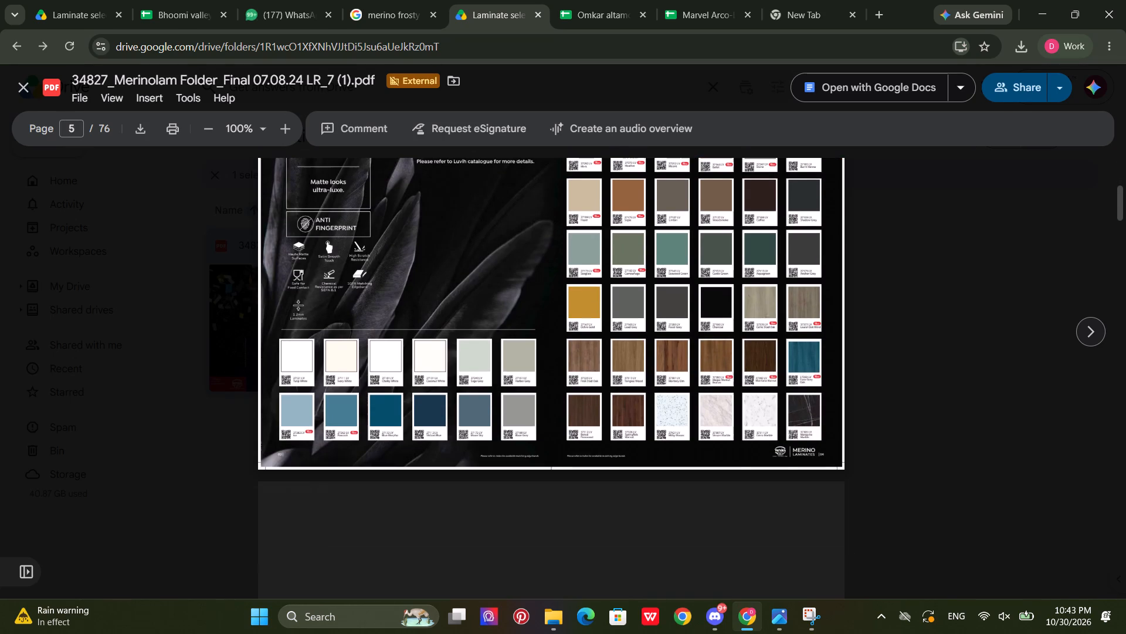
{"action": "scroll", "coordinate": [458, 435], "scroll_direction": "up", "scroll_amount": 1}
{"action": "scroll", "coordinate": [458, 435], "scroll_direction": "down", "scroll_amount": 10}
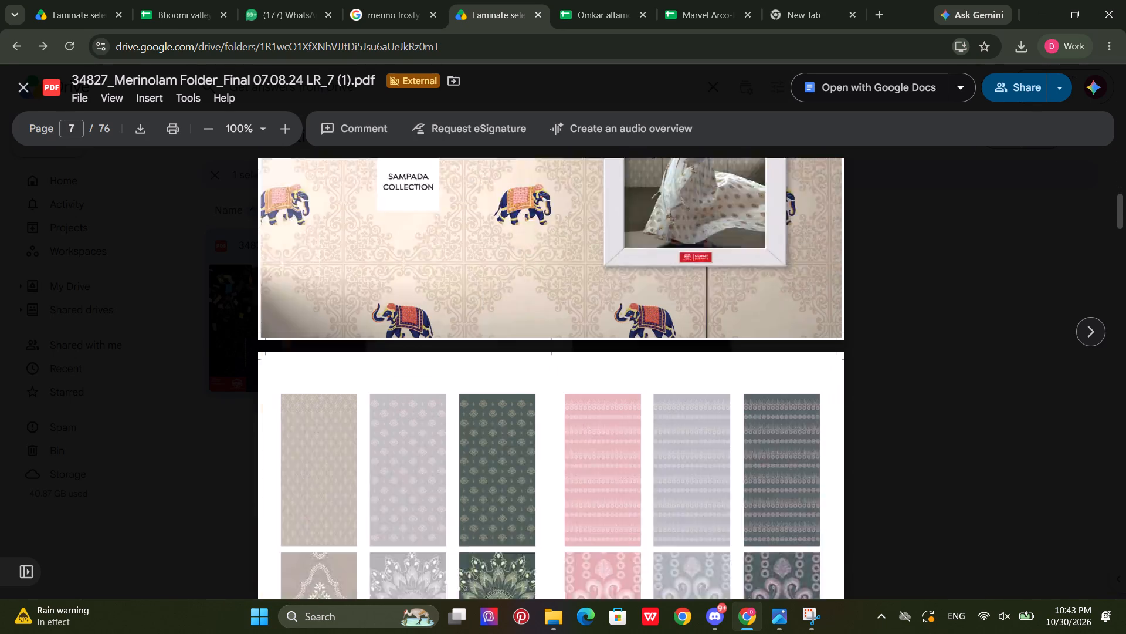
{"action": "scroll", "coordinate": [458, 435], "scroll_direction": "down", "scroll_amount": 18}
{"action": "scroll", "coordinate": [458, 435], "scroll_direction": "up", "scroll_amount": 3}
{"action": "scroll", "coordinate": [458, 435], "scroll_direction": "down", "scroll_amount": 6}
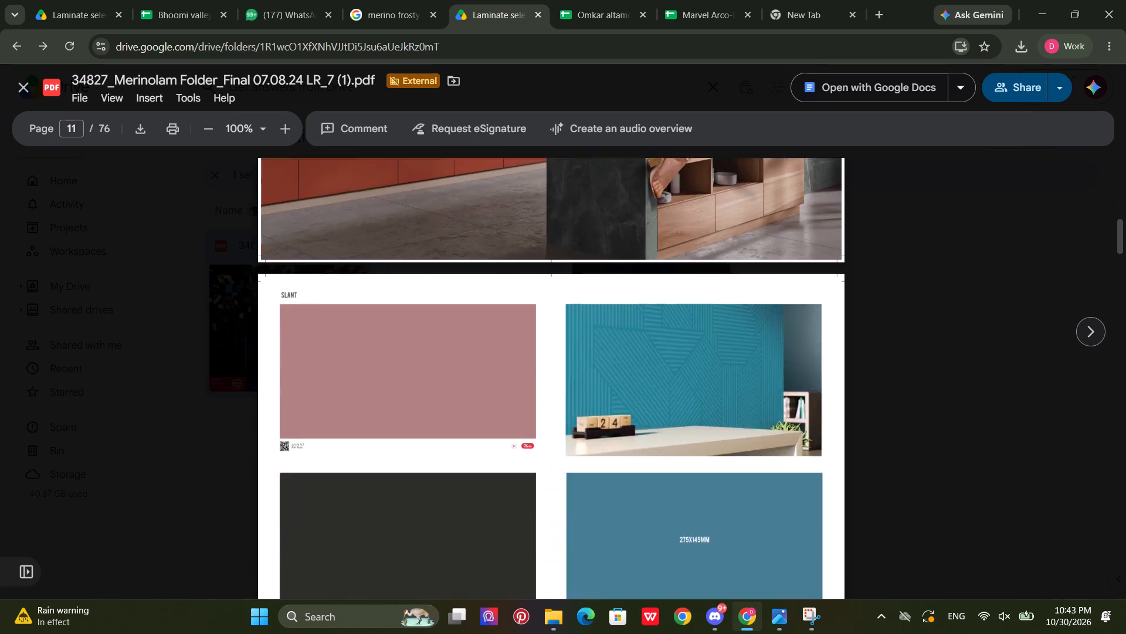
{"action": "scroll", "coordinate": [458, 435], "scroll_direction": "down", "scroll_amount": 10}
{"action": "scroll", "coordinate": [458, 435], "scroll_direction": "up", "scroll_amount": 5}
{"action": "scroll", "coordinate": [458, 435], "scroll_direction": "down", "scroll_amount": 4}
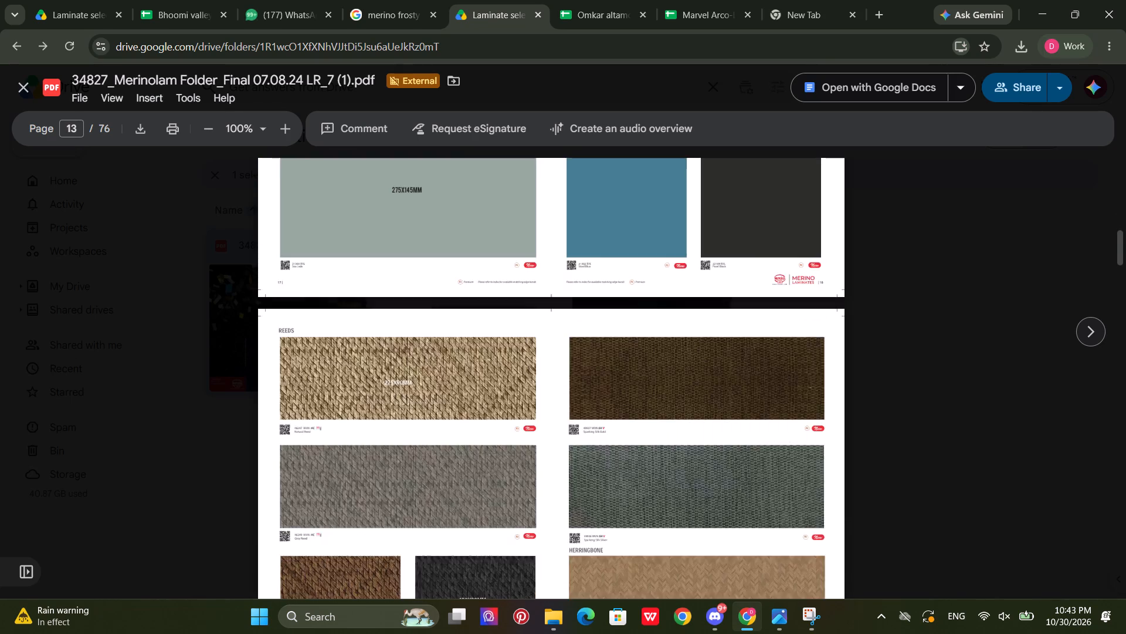
{"action": "scroll", "coordinate": [458, 435], "scroll_direction": "down", "scroll_amount": 12}
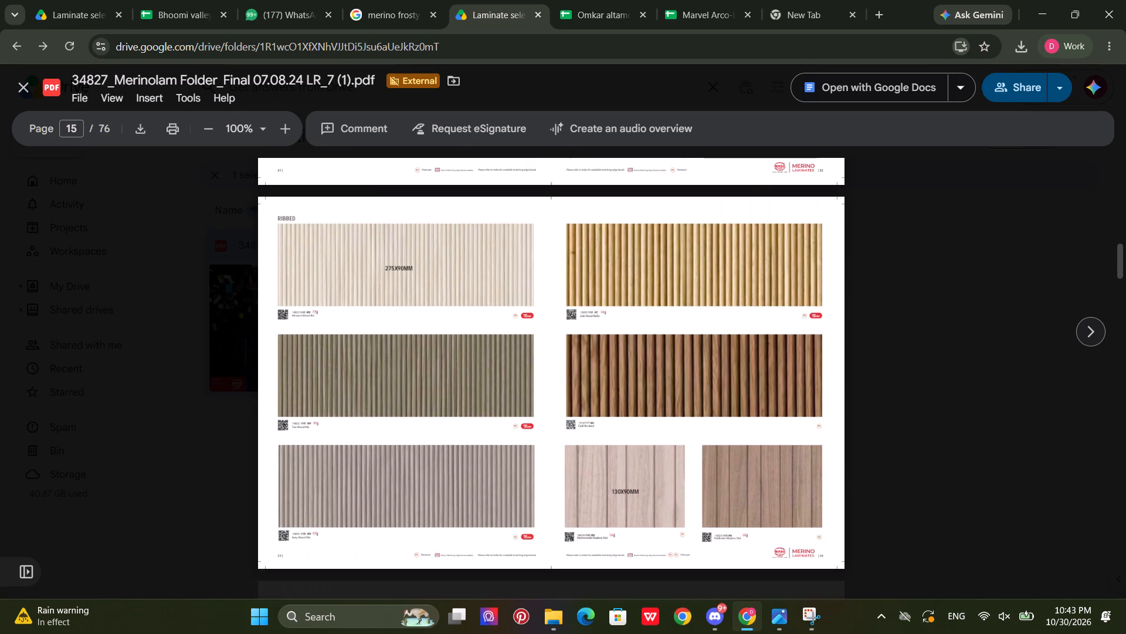
Examine the fluted and ribbed laminates on catalogue pages 14 and 15 at 200% zoom.
{"action": "triple_click", "coordinate": [294, 137]}
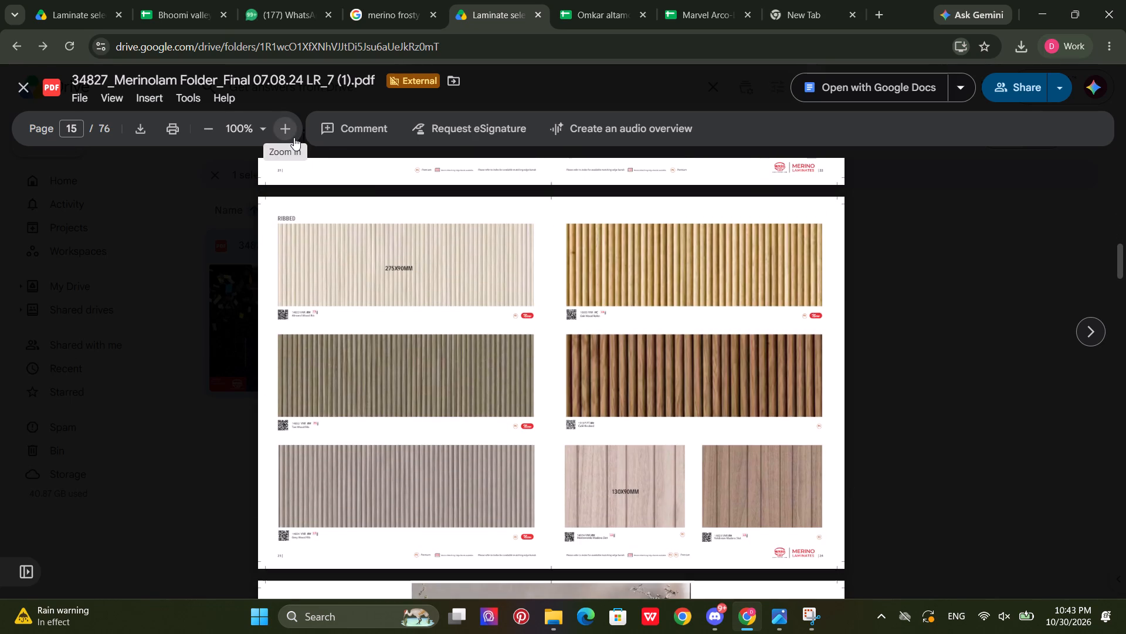
{"action": "left_click", "coordinate": [294, 137]}
{"action": "scroll", "coordinate": [740, 478], "scroll_direction": "up", "scroll_amount": 5}
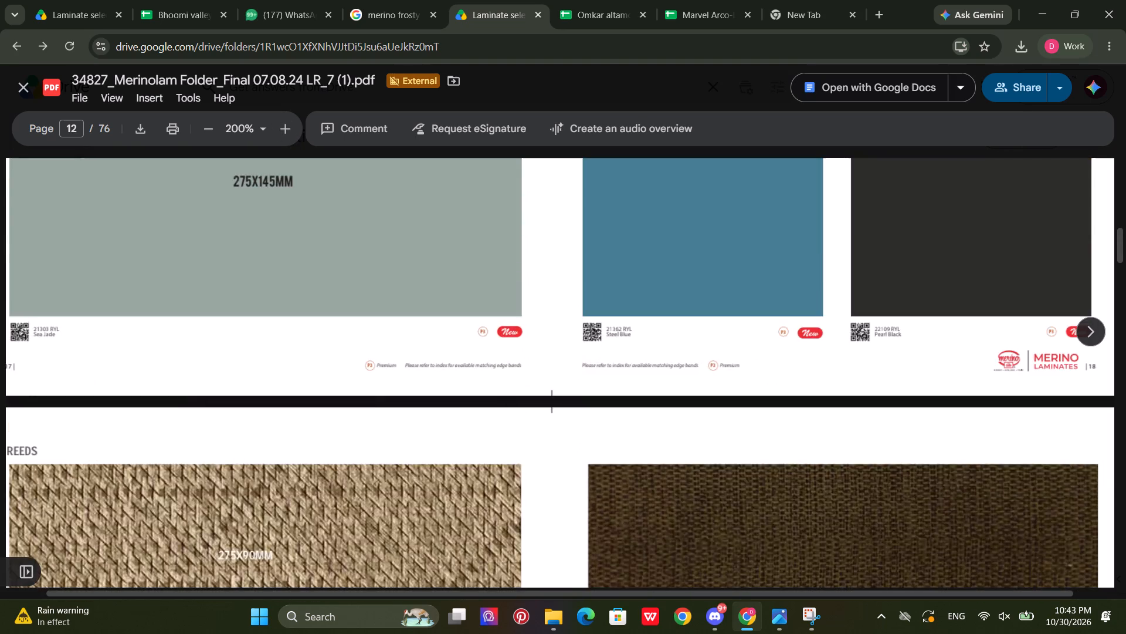
{"action": "scroll", "coordinate": [742, 479], "scroll_direction": "up", "scroll_amount": 1}
{"action": "scroll", "coordinate": [742, 479], "scroll_direction": "down", "scroll_amount": 13}
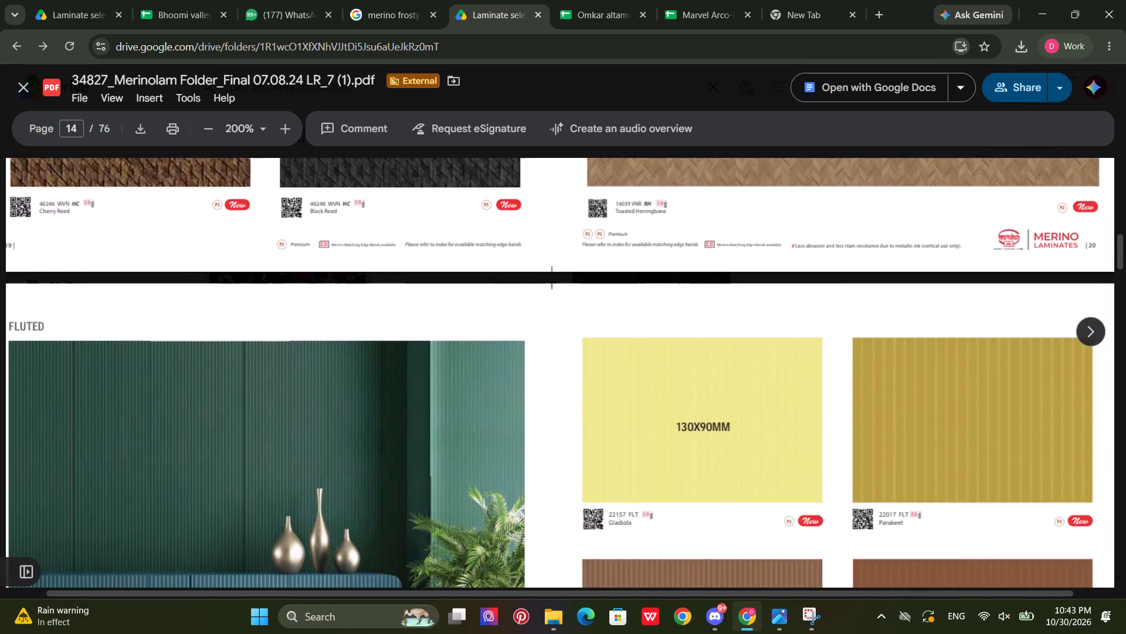
{"action": "scroll", "coordinate": [742, 479], "scroll_direction": "down", "scroll_amount": 13}
{"action": "scroll", "coordinate": [742, 479], "scroll_direction": "up", "scroll_amount": 1}
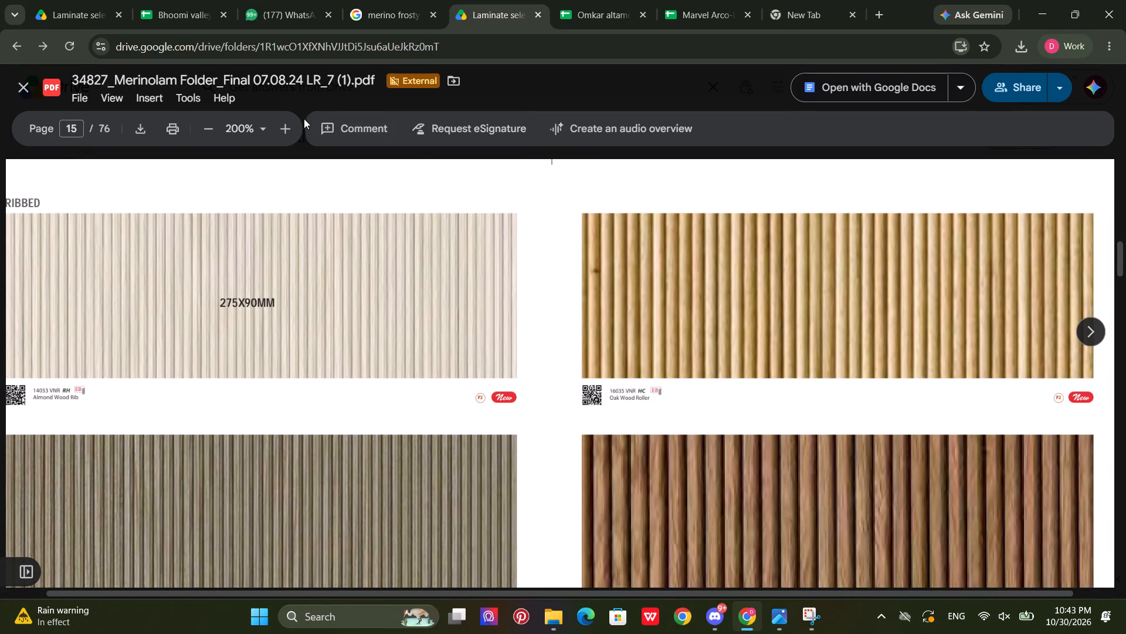
{"action": "scroll", "coordinate": [394, 380], "scroll_direction": "down", "scroll_amount": 3}
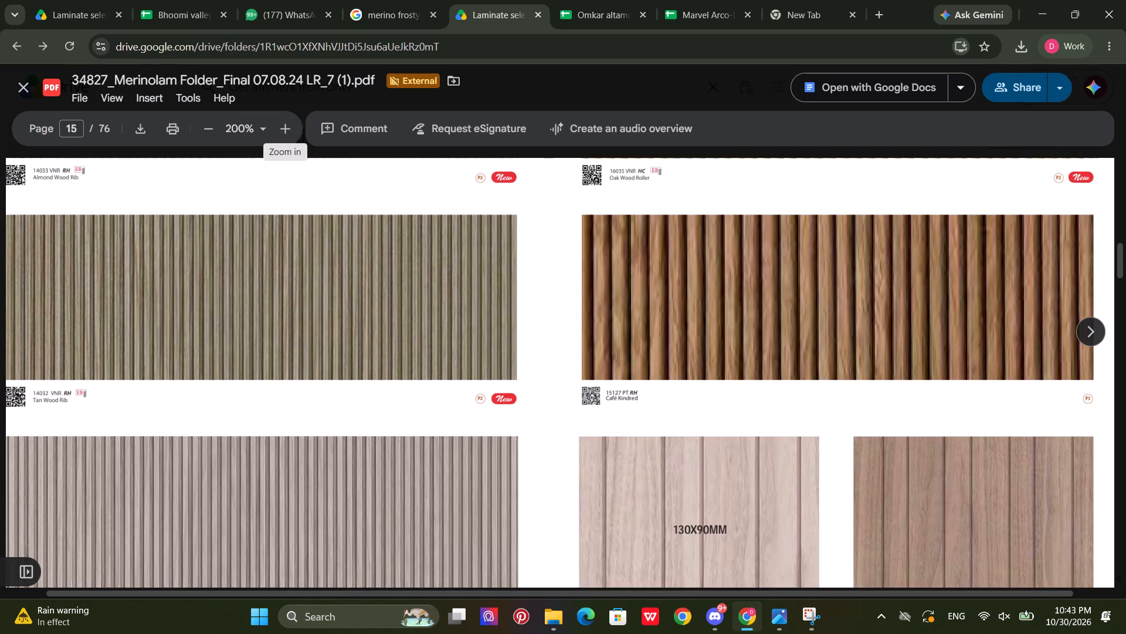
{"action": "scroll", "coordinate": [394, 380], "scroll_direction": "down", "scroll_amount": 2}
{"action": "scroll", "coordinate": [394, 380], "scroll_direction": "up", "scroll_amount": 5}
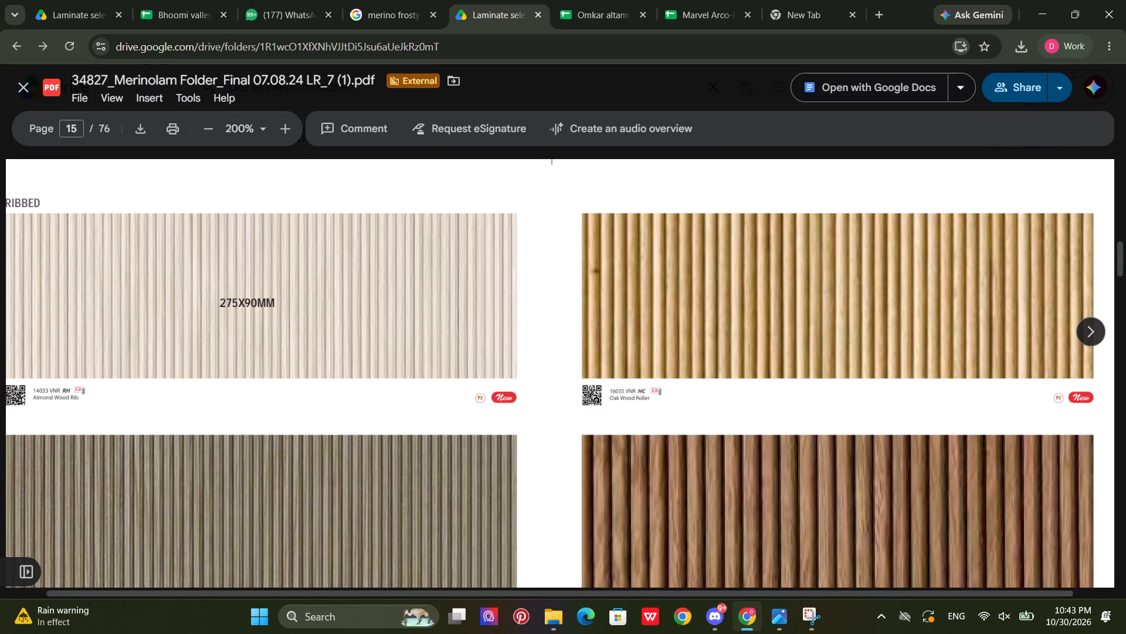
Enlarge catalogue page 15 to 325% and snip part of the 15127 PT RH Café Kindred ribbed swatch with its label, copying the snip.
{"action": "triple_click", "coordinate": [294, 133]}
{"action": "double_click", "coordinate": [294, 133]}
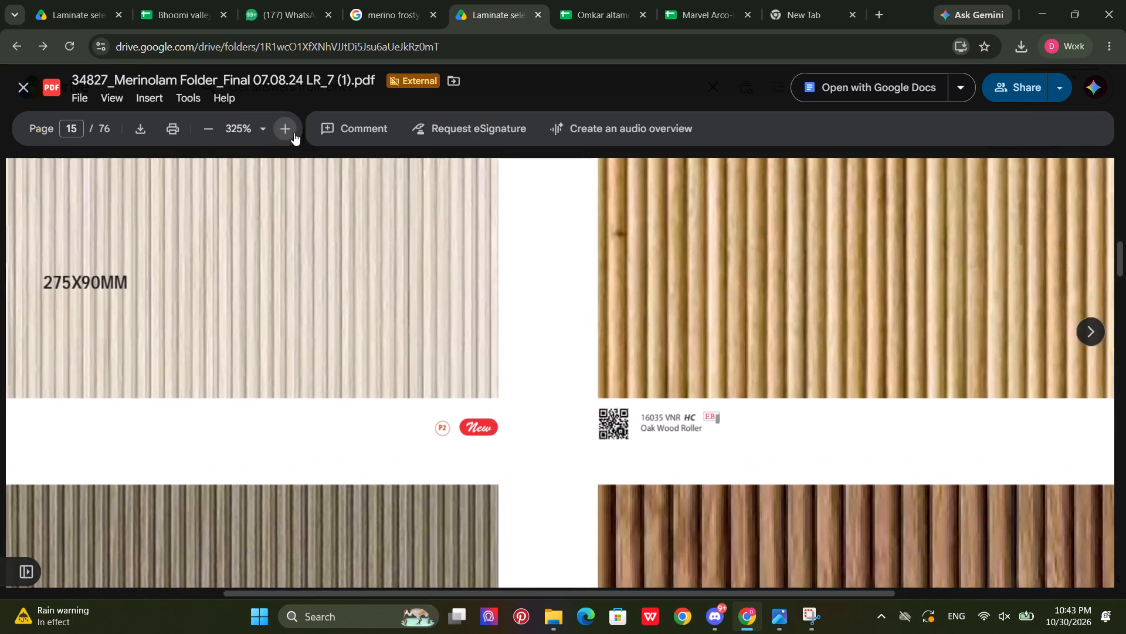
{"action": "left_click_drag", "start_coordinate": [561, 593], "coordinate": [606, 593]}
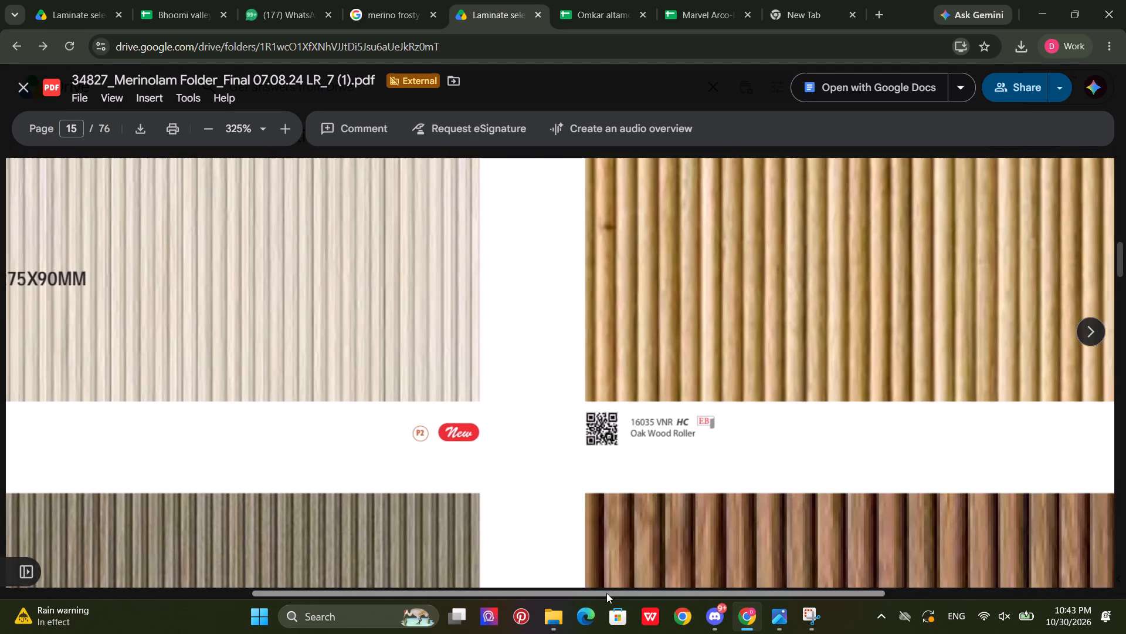
{"action": "left_click_drag", "start_coordinate": [606, 593], "coordinate": [713, 592]}
{"action": "scroll", "coordinate": [516, 493], "scroll_direction": "up", "scroll_amount": 1}
{"action": "scroll", "coordinate": [517, 494], "scroll_direction": "down", "scroll_amount": 3}
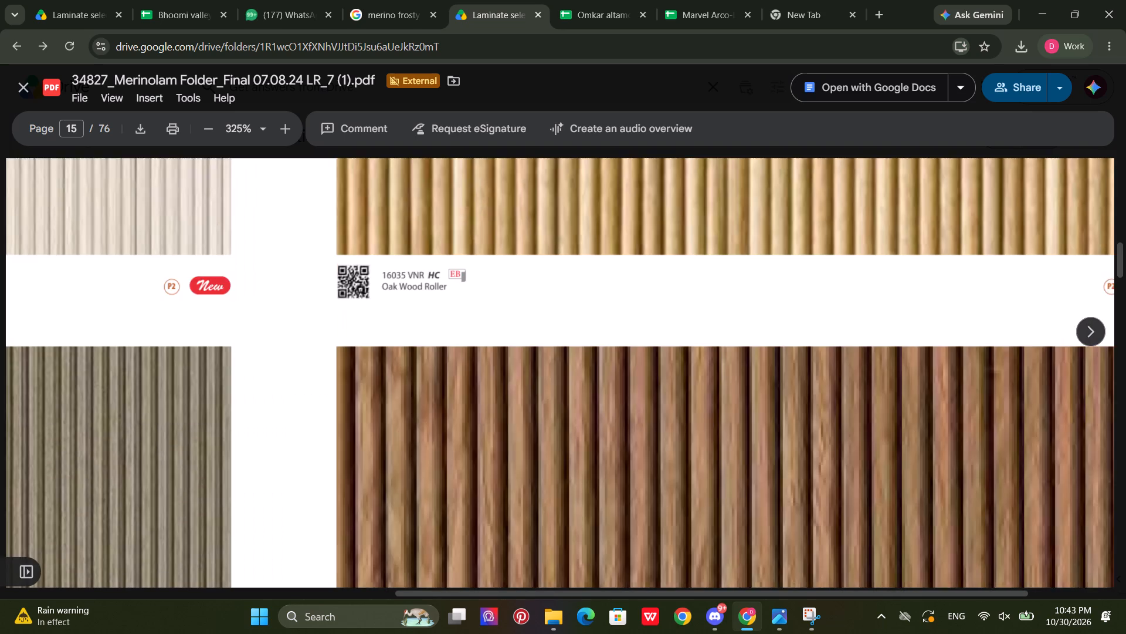
{"action": "scroll", "coordinate": [517, 494], "scroll_direction": "down", "scroll_amount": 3}
{"action": "scroll", "coordinate": [517, 494], "scroll_direction": "up", "scroll_amount": 1}
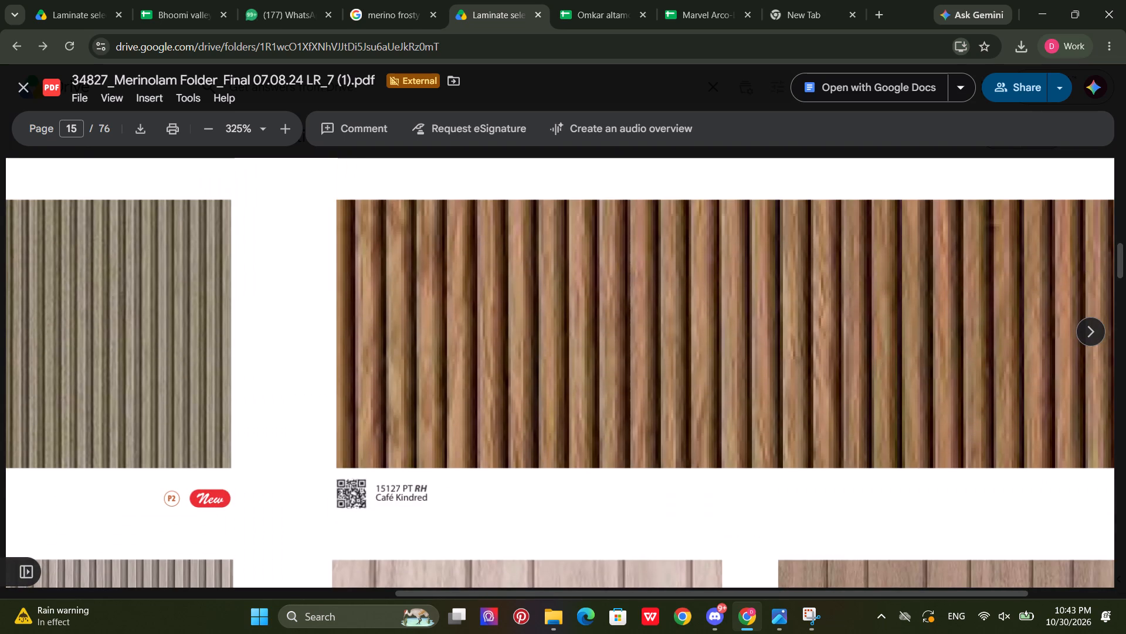
{"action": "left_click", "coordinate": [798, 619]}
{"action": "left_click", "coordinate": [804, 616]}
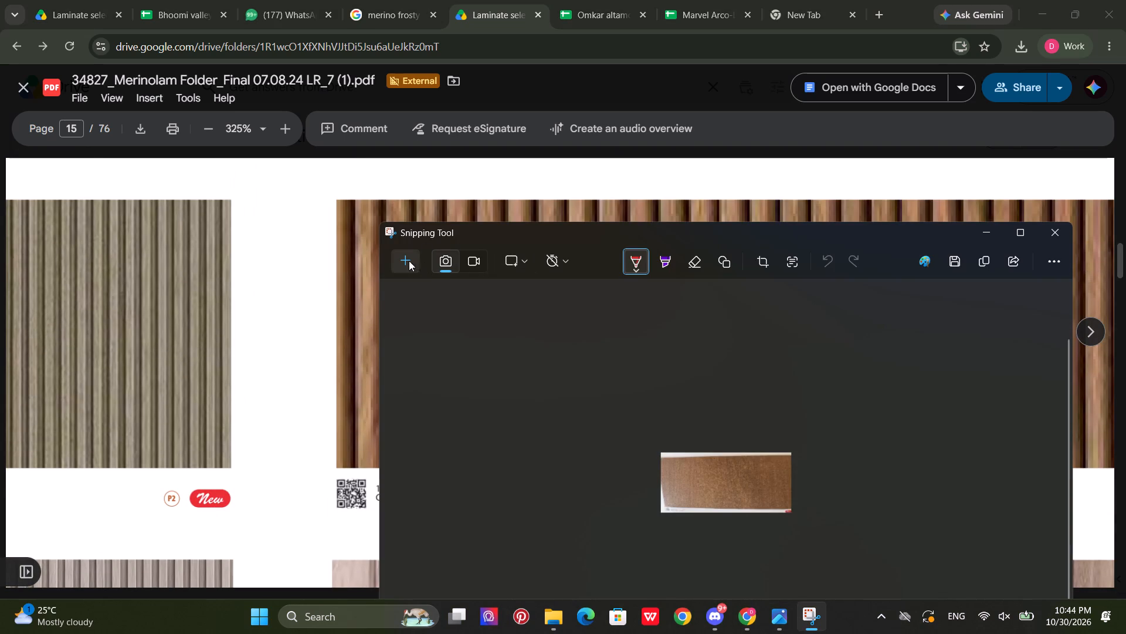
{"action": "left_click", "coordinate": [409, 261]}
{"action": "left_click_drag", "start_coordinate": [308, 178], "coordinate": [564, 517]}
{"action": "key", "text": "ctrl+c"}
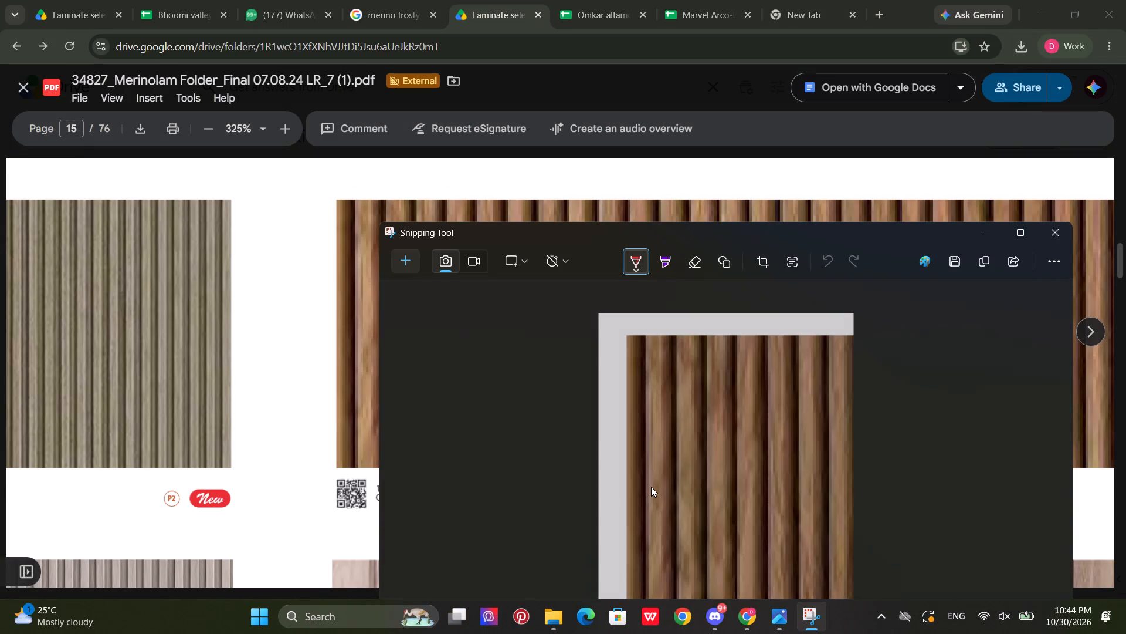
Paste the swatch into cell G19 of the Bhoomi valley sheet and move it until its printed code and name can be read.
{"action": "left_click", "coordinate": [196, 0]}
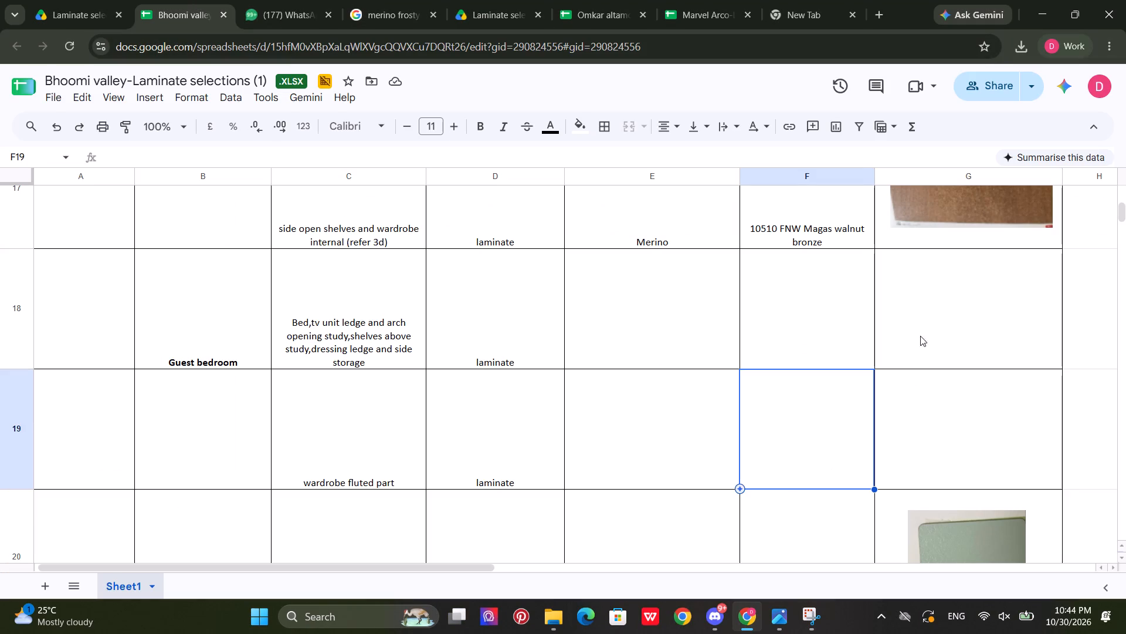
{"action": "left_click", "coordinate": [942, 448]}
{"action": "key", "text": "ctrl+v"}
{"action": "left_click", "coordinate": [942, 448]}
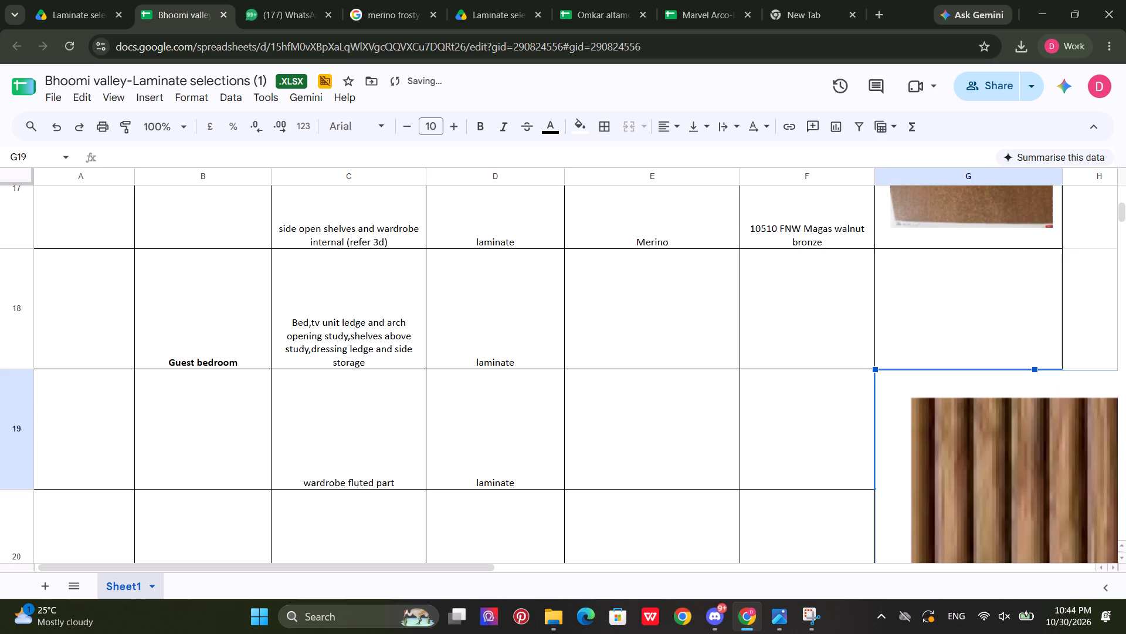
{"action": "left_click_drag", "start_coordinate": [955, 454], "coordinate": [752, 236]}
{"action": "left_click_drag", "start_coordinate": [755, 456], "coordinate": [893, 349]}
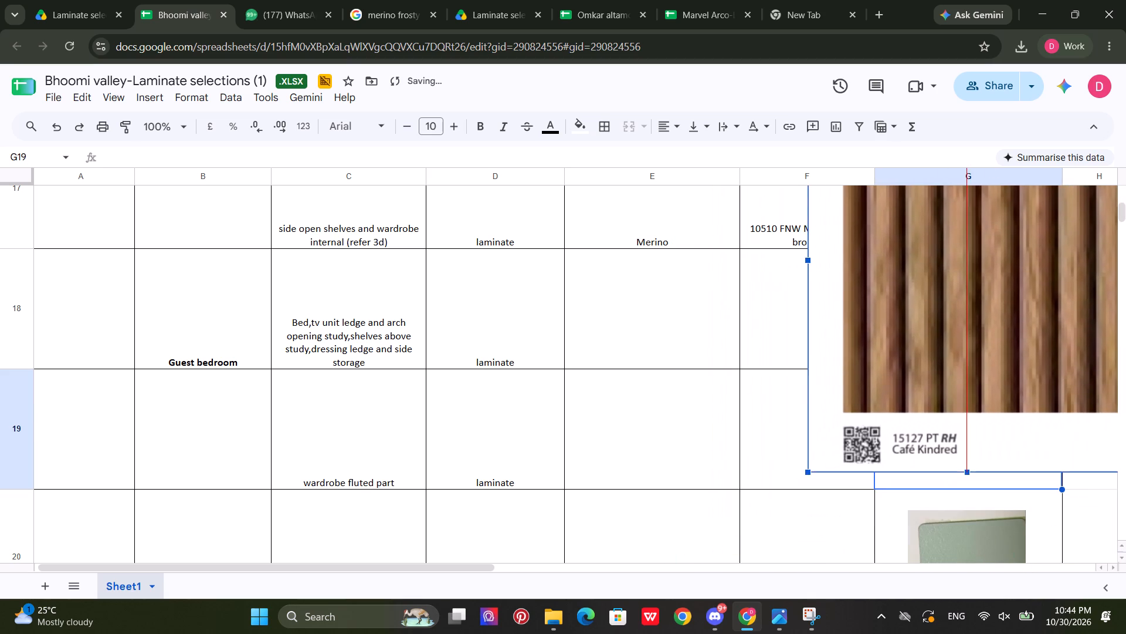
{"action": "left_click_drag", "start_coordinate": [893, 349], "coordinate": [899, 349]}
Enter 15127 PT RH Cafe Kindred as the laminate code for the guest bedroom's wardrobe fluted part, in cell F19.
{"action": "left_click", "coordinate": [795, 416]}
{"action": "type", "text": "15127"}
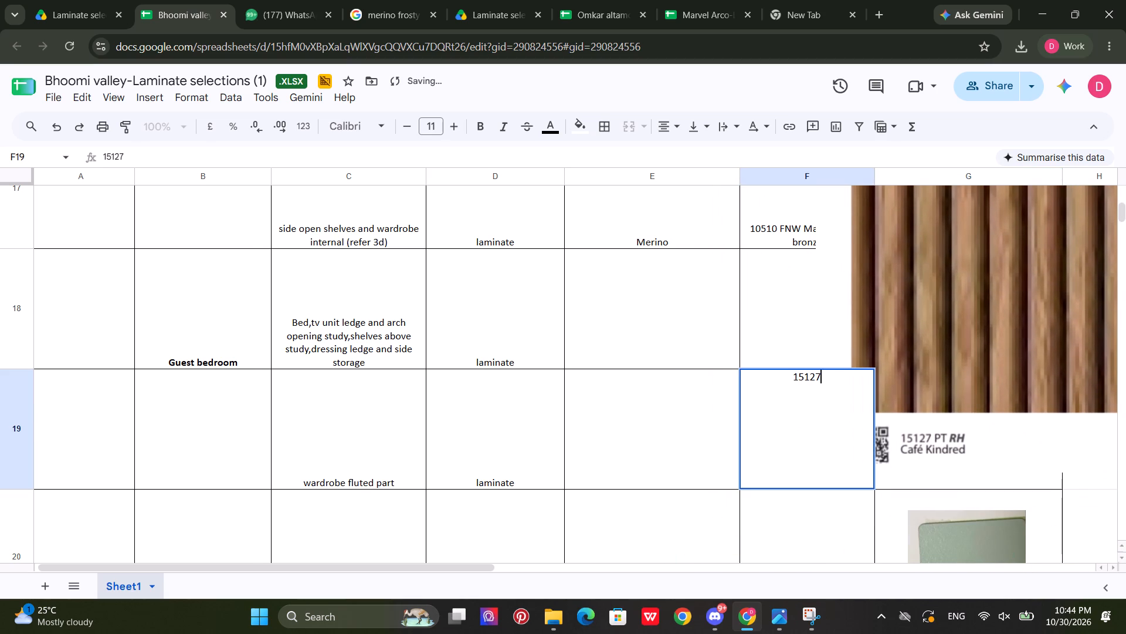
{"action": "key", "text": "space"}
{"action": "type", "text": "PT RH"}
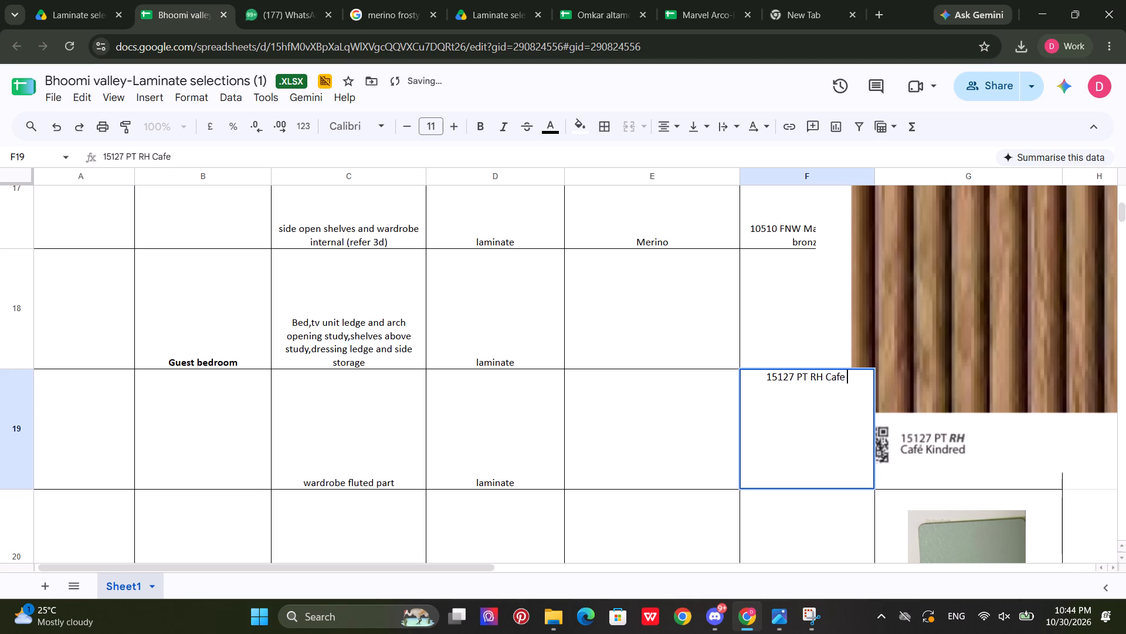
{"action": "type", "text": "dred"}
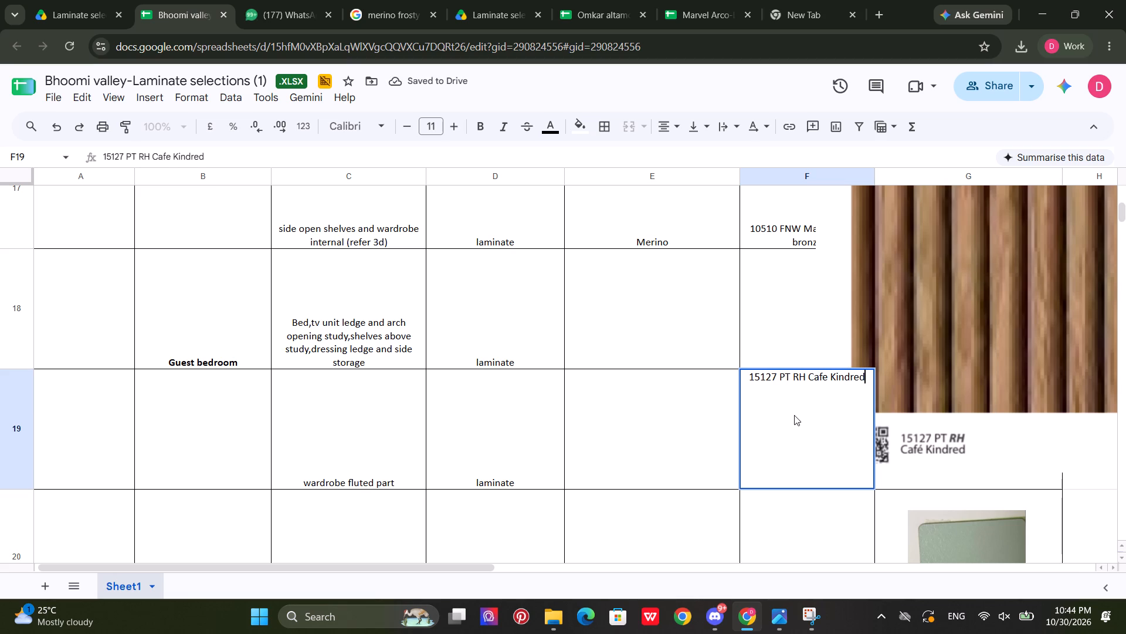
{"action": "left_click", "coordinate": [937, 366]}
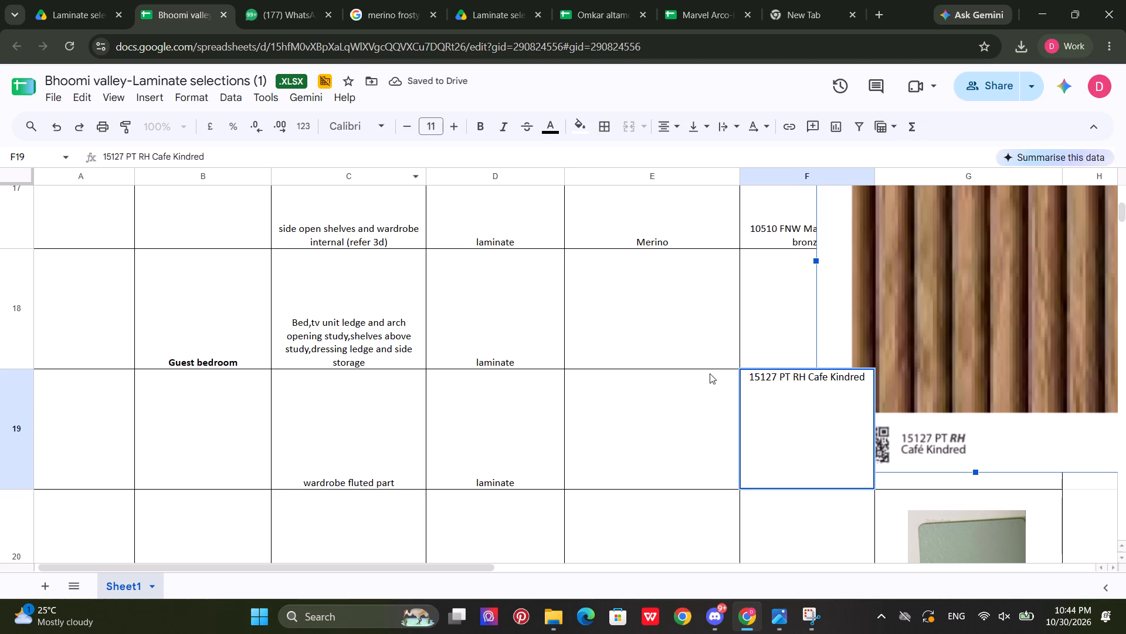
{"action": "left_click", "coordinate": [710, 373]}
Shrink the Café Kindred swatch to fit within one row and place it in the wardrobe fluted part's photo cell, G19.
{"action": "left_click", "coordinate": [968, 355]}
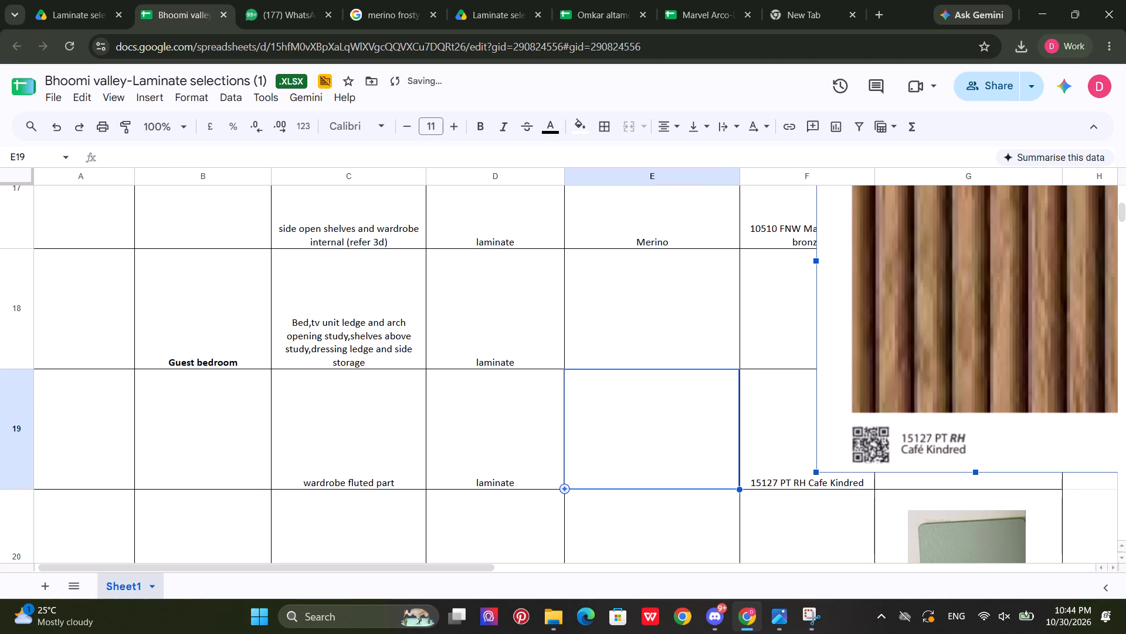
{"action": "left_click_drag", "start_coordinate": [816, 473], "coordinate": [940, 308]}
{"action": "left_click_drag", "start_coordinate": [970, 269], "coordinate": [628, 447]}
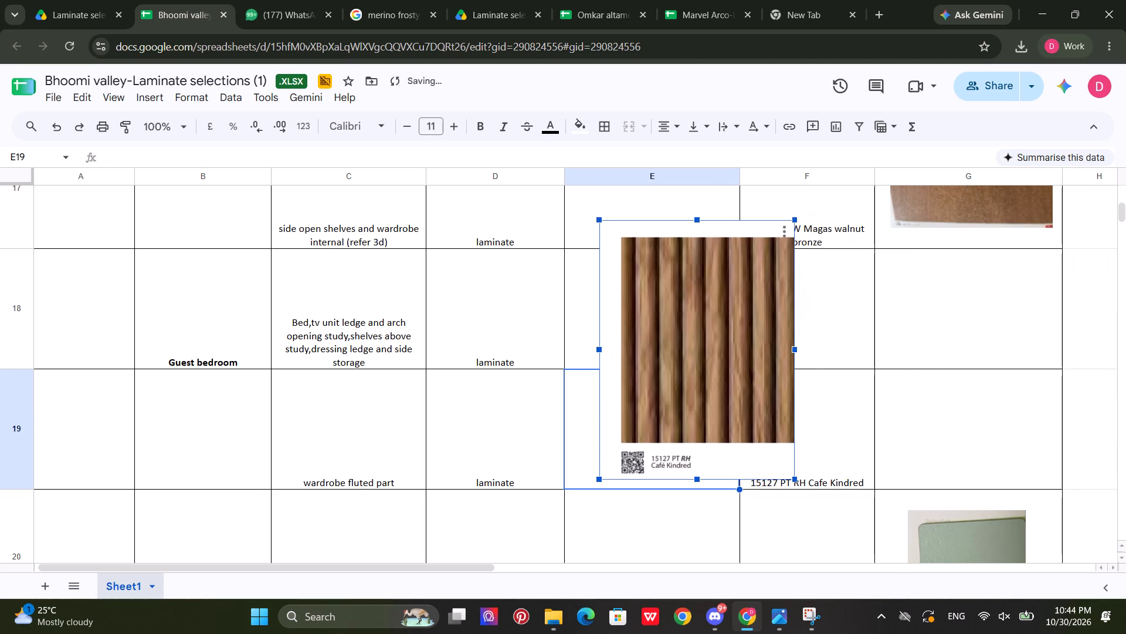
{"action": "left_click_drag", "start_coordinate": [796, 220], "coordinate": [669, 387]}
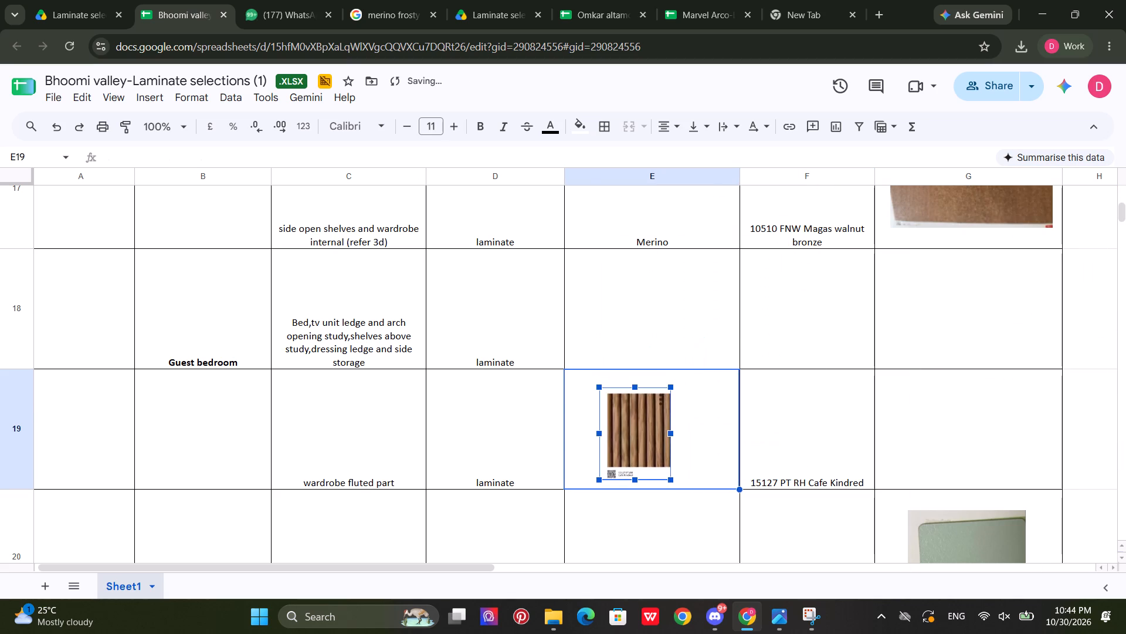
{"action": "left_click_drag", "start_coordinate": [652, 422], "coordinate": [969, 414]}
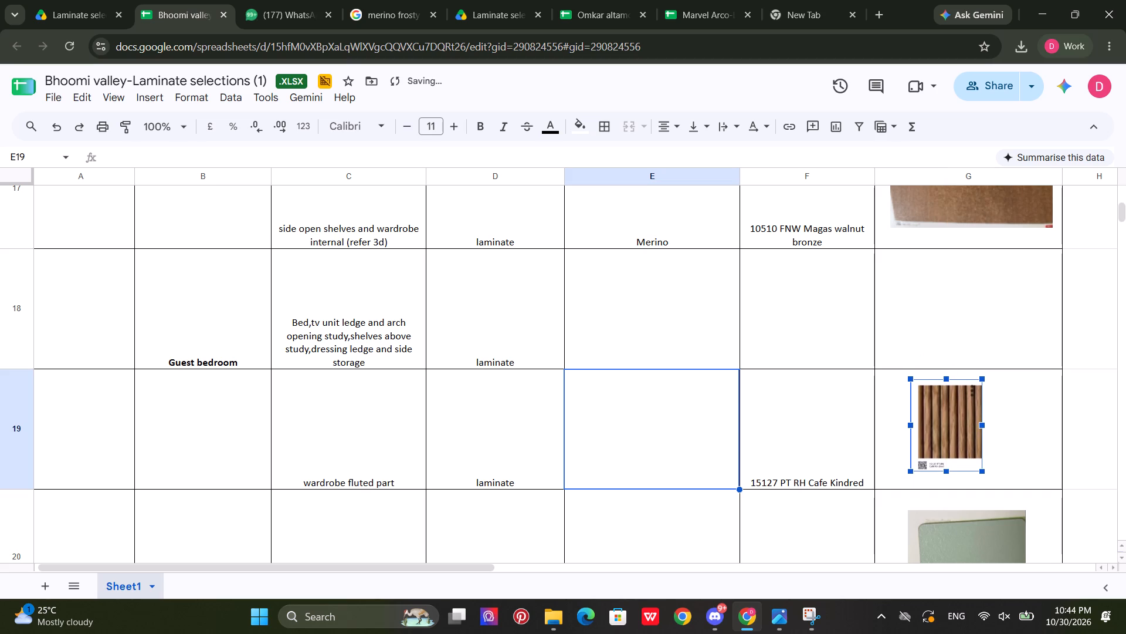
Copy the number 15127 from cell F19 and start a Google search with it in the empty browser tab.
{"action": "left_click", "coordinate": [871, 471]}
{"action": "double_click", "coordinate": [846, 471]}
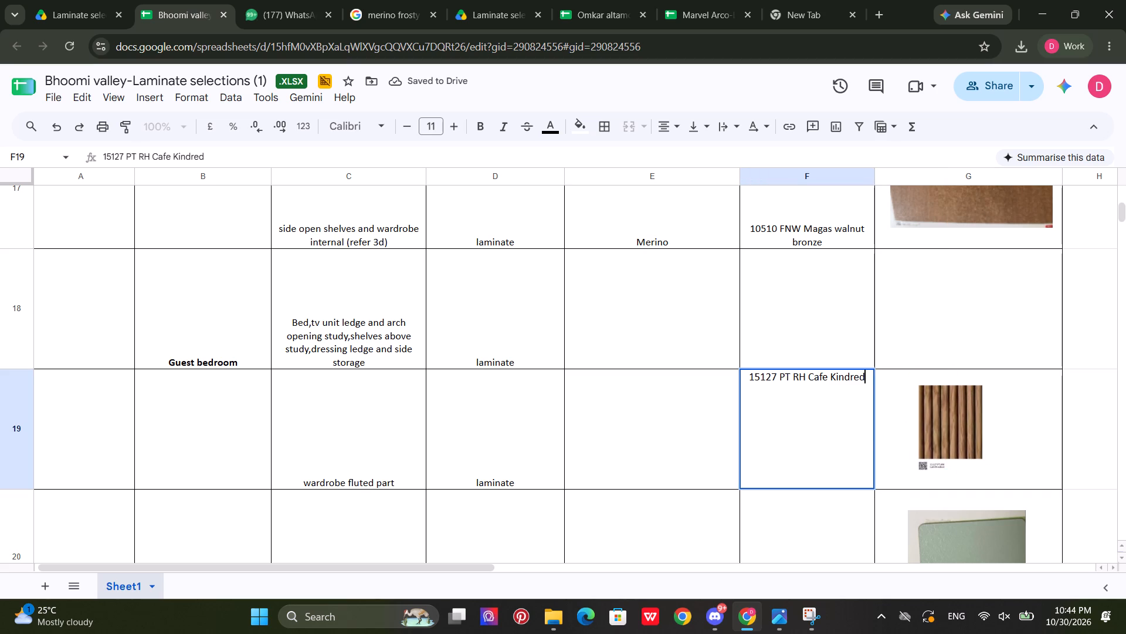
{"action": "left_click_drag", "start_coordinate": [866, 380], "coordinate": [803, 377]}
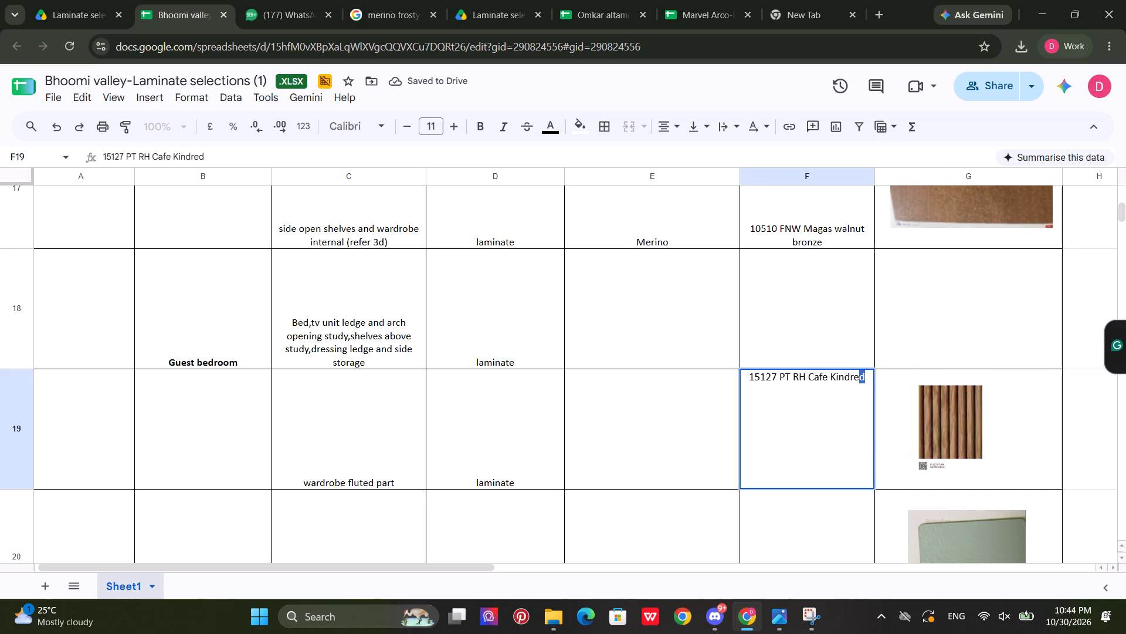
{"action": "left_click_drag", "start_coordinate": [789, 404], "coordinate": [788, 399]}
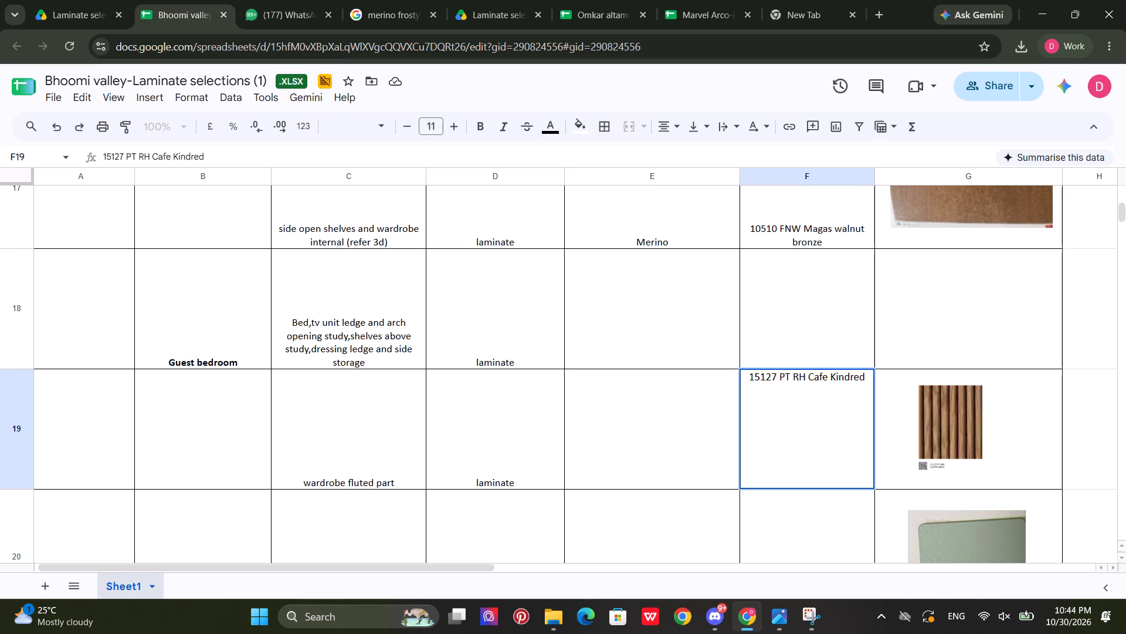
{"action": "left_click_drag", "start_coordinate": [778, 375], "coordinate": [748, 379]}
{"action": "key", "text": "ctrl+c"}
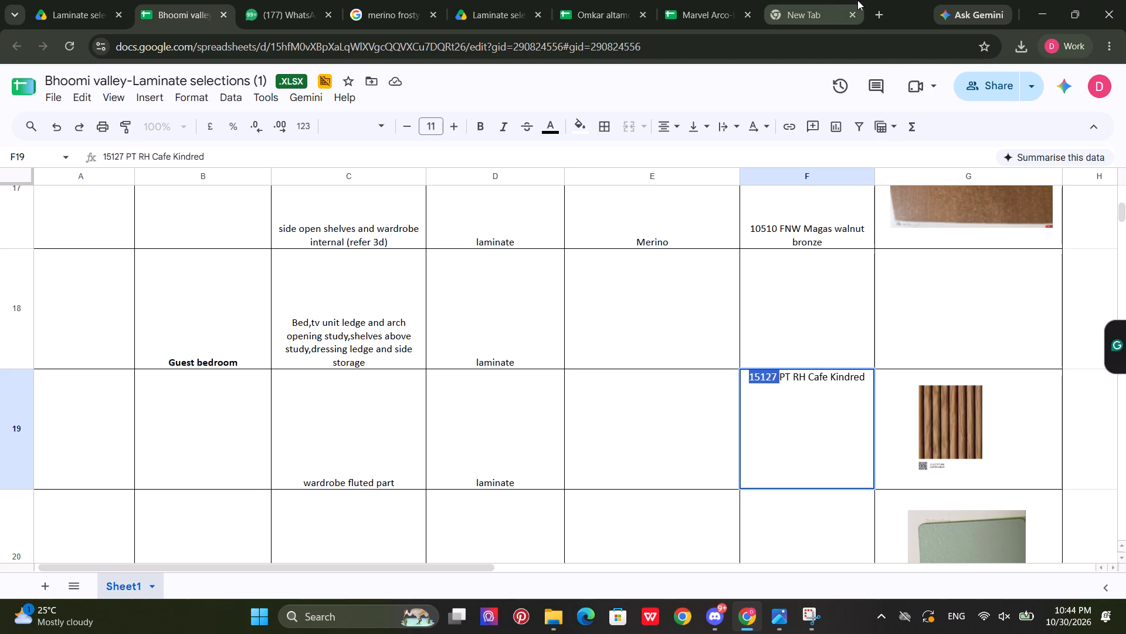
{"action": "left_click", "coordinate": [857, 0]}
{"action": "left_click", "coordinate": [580, 238]}
{"action": "key", "text": "ctrl+v"}
{"action": "key", "text": "space"}
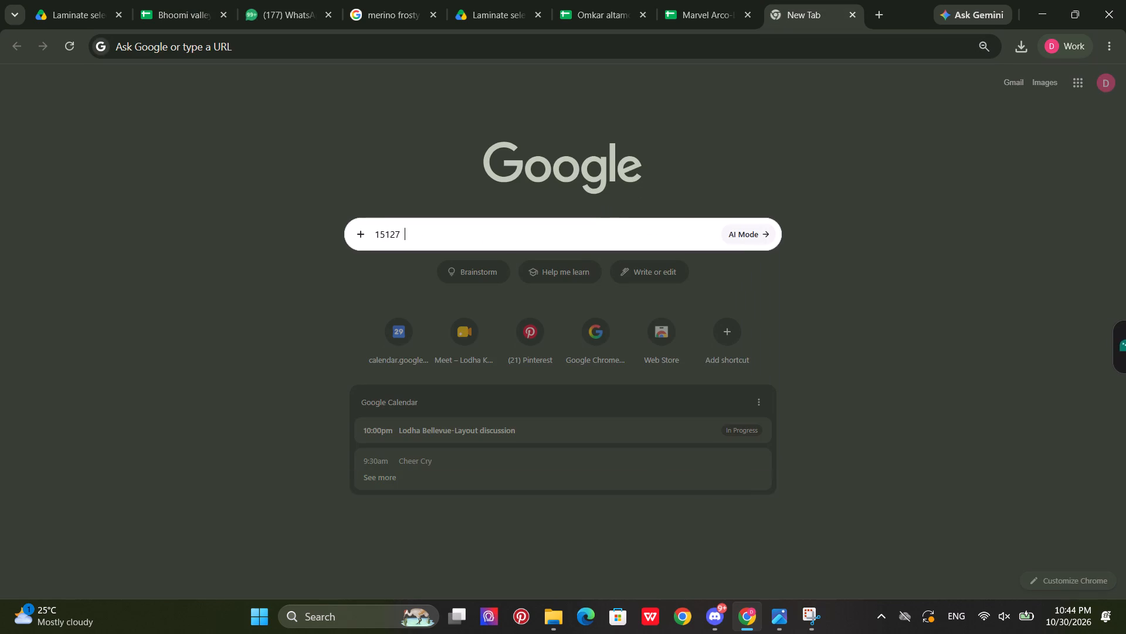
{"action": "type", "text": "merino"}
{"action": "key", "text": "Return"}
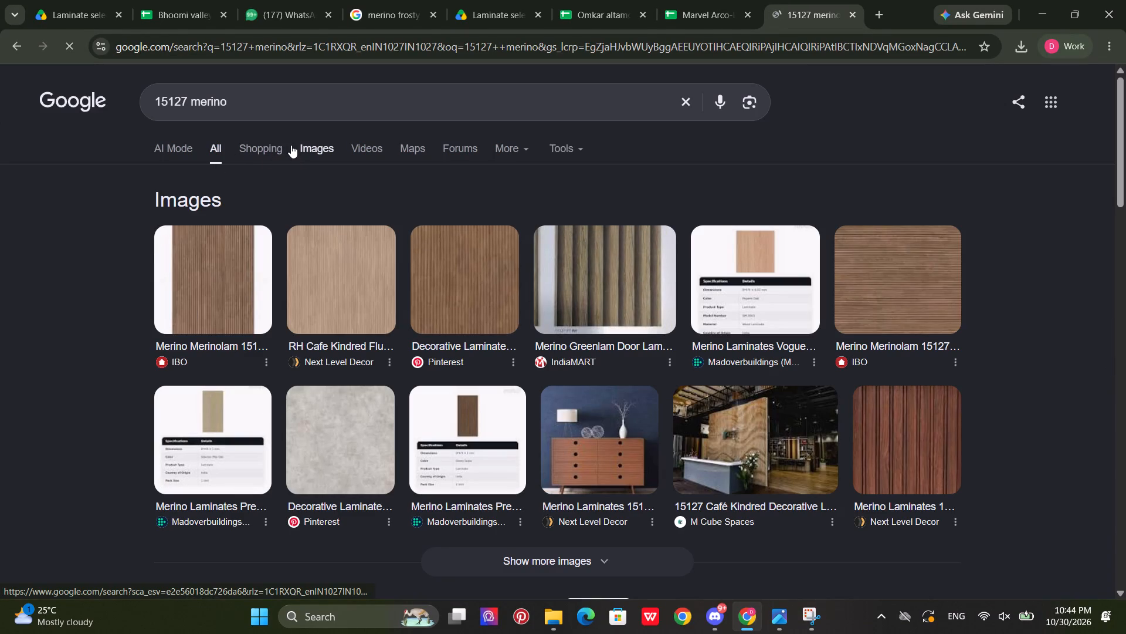
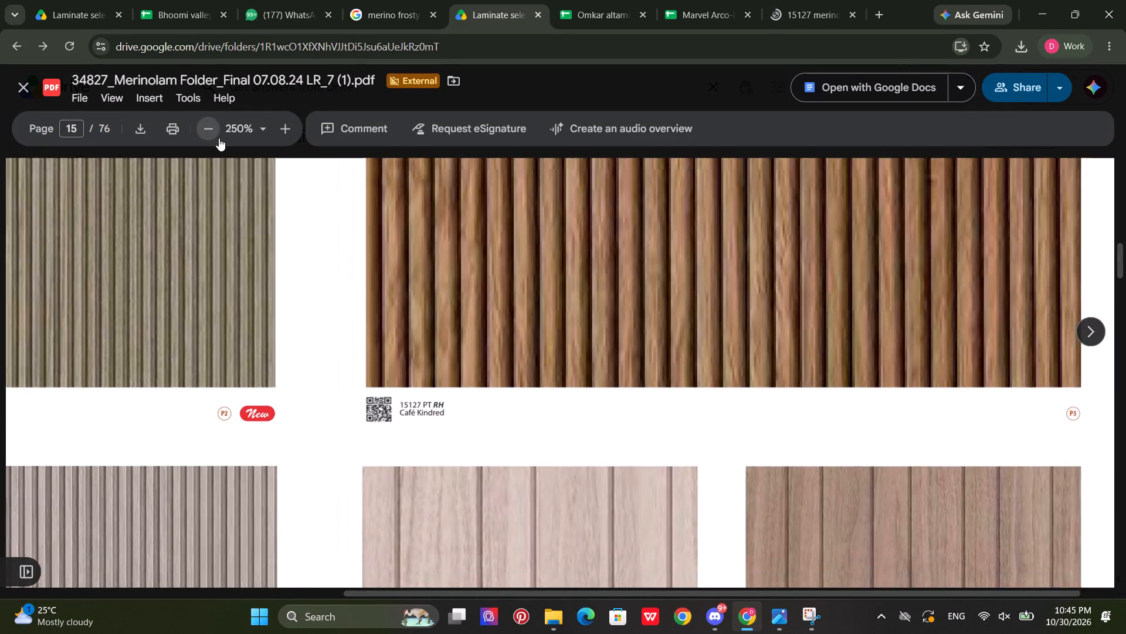
Look through pages 15 to 17 of the Merinolam catalogue at 150% zoom, examining the fluted laminates around Café Kindred.
{"action": "left_click", "coordinate": [219, 138]}
{"action": "scroll", "coordinate": [448, 355], "scroll_direction": "up", "scroll_amount": 4}
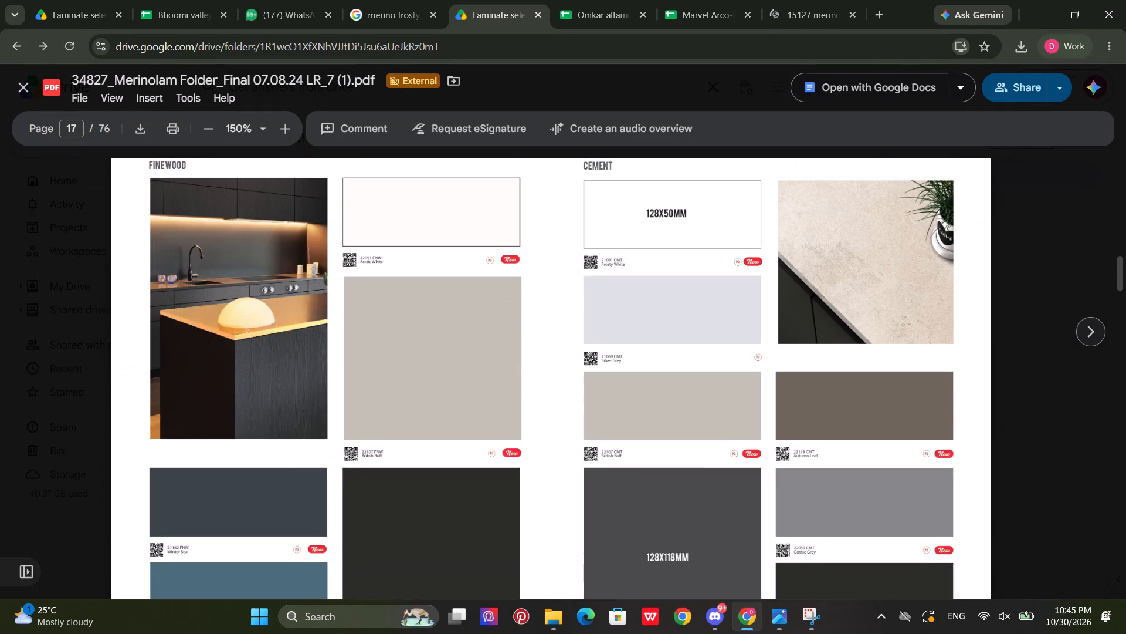
{"action": "scroll", "coordinate": [449, 355], "scroll_direction": "down", "scroll_amount": 12}
{"action": "scroll", "coordinate": [449, 356], "scroll_direction": "up", "scroll_amount": 20}
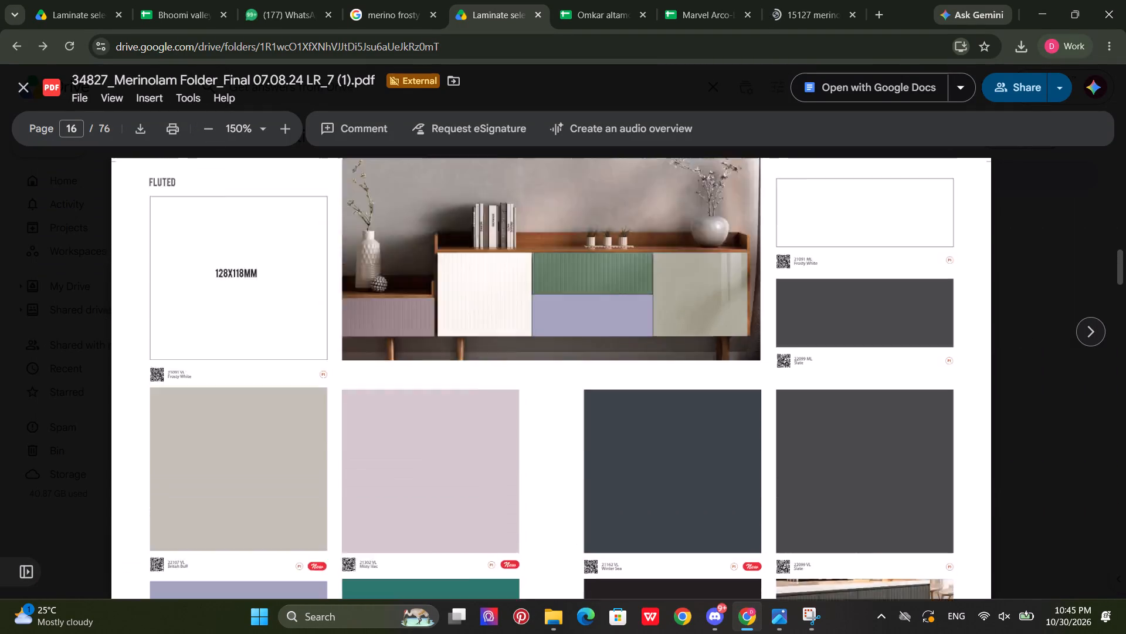
{"action": "scroll", "coordinate": [449, 357], "scroll_direction": "up", "scroll_amount": 1}
{"action": "scroll", "coordinate": [924, 272], "scroll_direction": "up", "scroll_amount": 6}
{"action": "scroll", "coordinate": [881, 393], "scroll_direction": "down", "scroll_amount": 1}
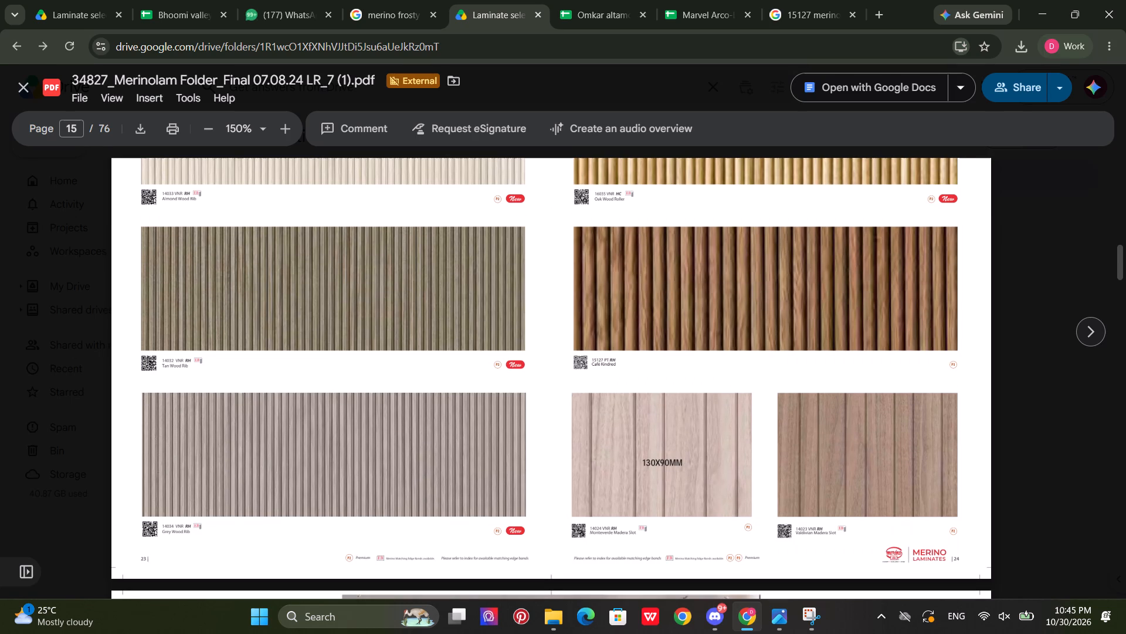
Look through the Merinolam catalogue from page 15 to the Ontario Oak page for a wood laminate for the guest bedroom.
{"action": "scroll", "coordinate": [881, 393], "scroll_direction": "up", "scroll_amount": 3}
{"action": "scroll", "coordinate": [881, 393], "scroll_direction": "down", "scroll_amount": 19}
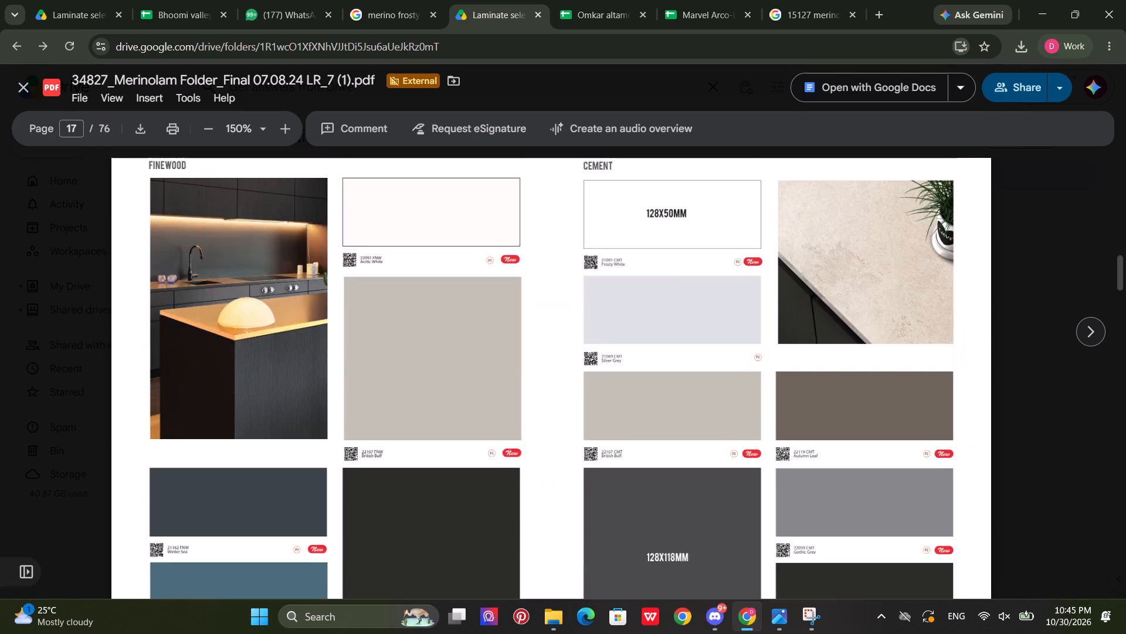
{"action": "scroll", "coordinate": [881, 393], "scroll_direction": "down", "scroll_amount": 18}
{"action": "scroll", "coordinate": [881, 393], "scroll_direction": "down", "scroll_amount": 5}
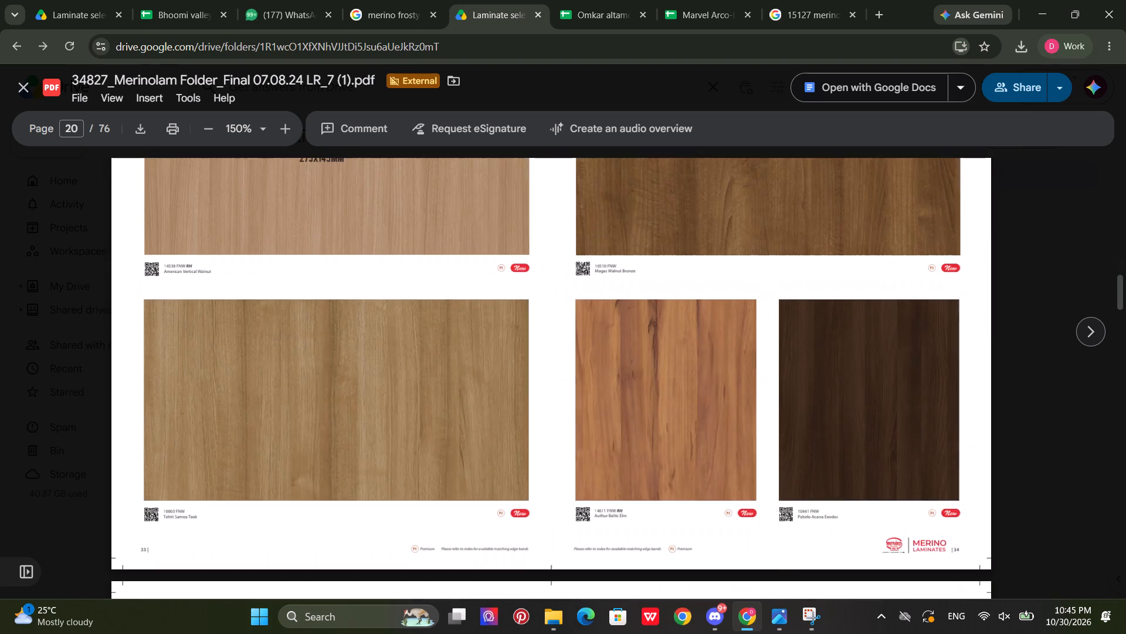
{"action": "scroll", "coordinate": [881, 393], "scroll_direction": "down", "scroll_amount": 4}
{"action": "scroll", "coordinate": [881, 393], "scroll_direction": "up", "scroll_amount": 3}
{"action": "scroll", "coordinate": [881, 393], "scroll_direction": "down", "scroll_amount": 12}
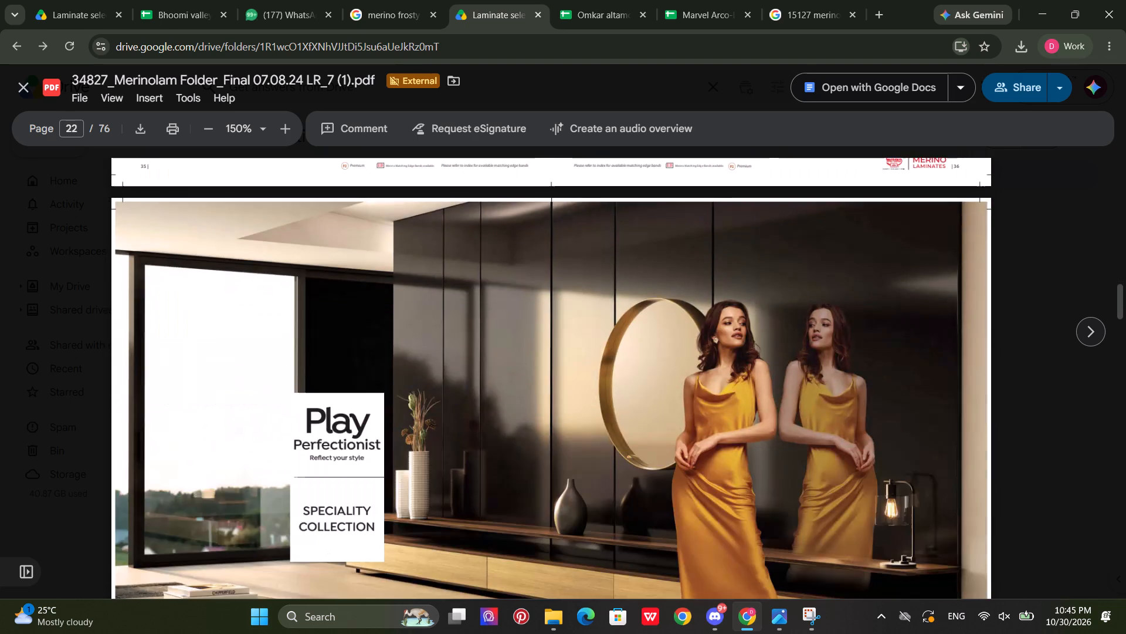
{"action": "scroll", "coordinate": [881, 393], "scroll_direction": "up", "scroll_amount": 6}
{"action": "scroll", "coordinate": [881, 393], "scroll_direction": "down", "scroll_amount": 6}
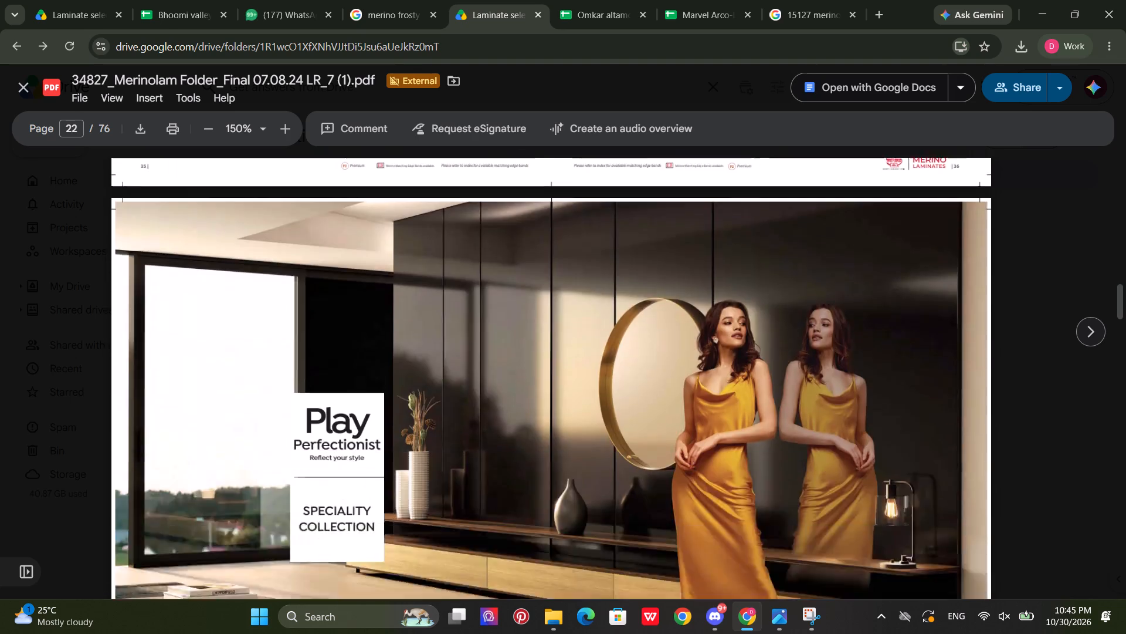
{"action": "scroll", "coordinate": [881, 393], "scroll_direction": "down", "scroll_amount": 18}
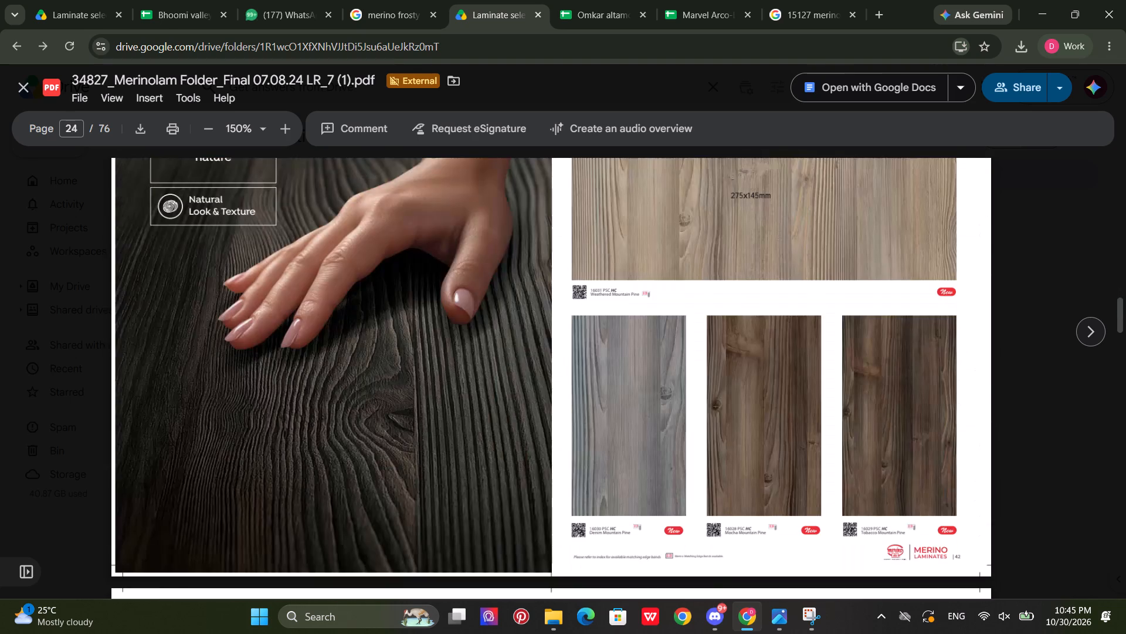
{"action": "scroll", "coordinate": [881, 393], "scroll_direction": "down", "scroll_amount": 6}
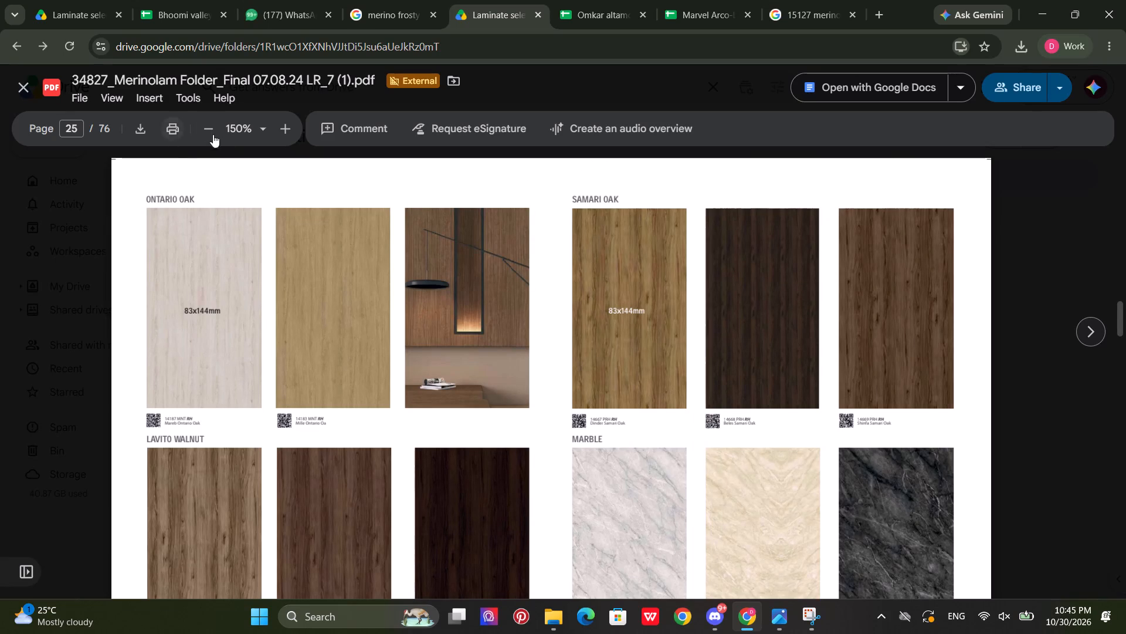
Enlarge the catalogue to 225% and examine the Ontario Oak, Samari Oak and Lavito Walnut swatches and codes on page 25.
{"action": "triple_click", "coordinate": [273, 124]}
{"action": "scroll", "coordinate": [337, 217], "scroll_direction": "down", "scroll_amount": 3}
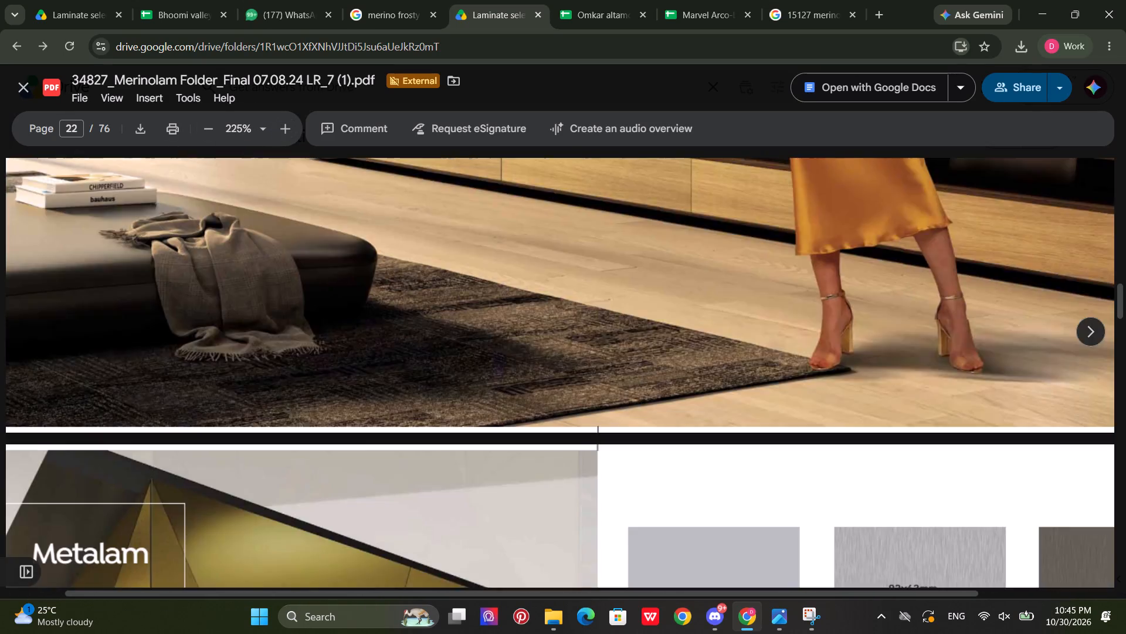
{"action": "scroll", "coordinate": [365, 301], "scroll_direction": "down", "scroll_amount": 15}
{"action": "scroll", "coordinate": [367, 321], "scroll_direction": "down", "scroll_amount": 14}
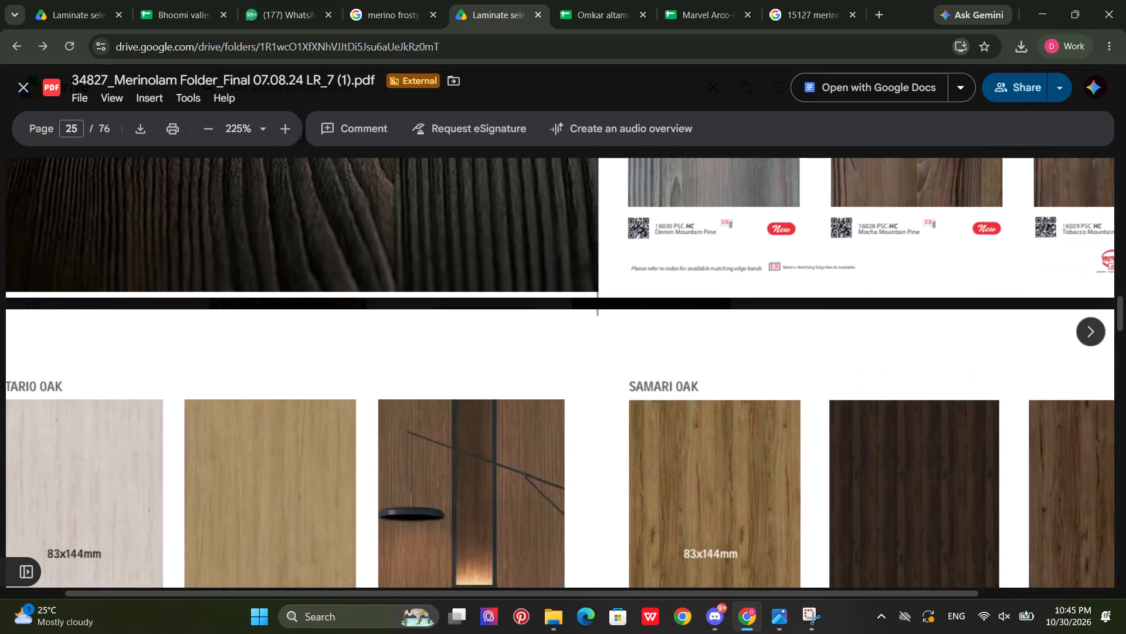
{"action": "scroll", "coordinate": [367, 321], "scroll_direction": "down", "scroll_amount": 4}
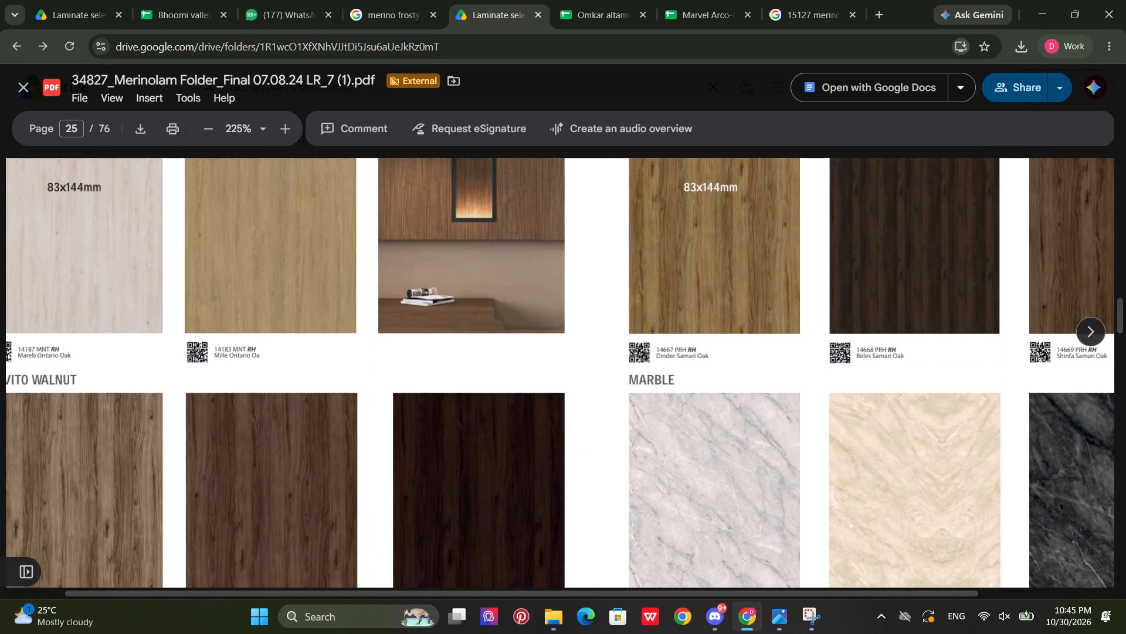
{"action": "scroll", "coordinate": [367, 321], "scroll_direction": "up", "scroll_amount": 2}
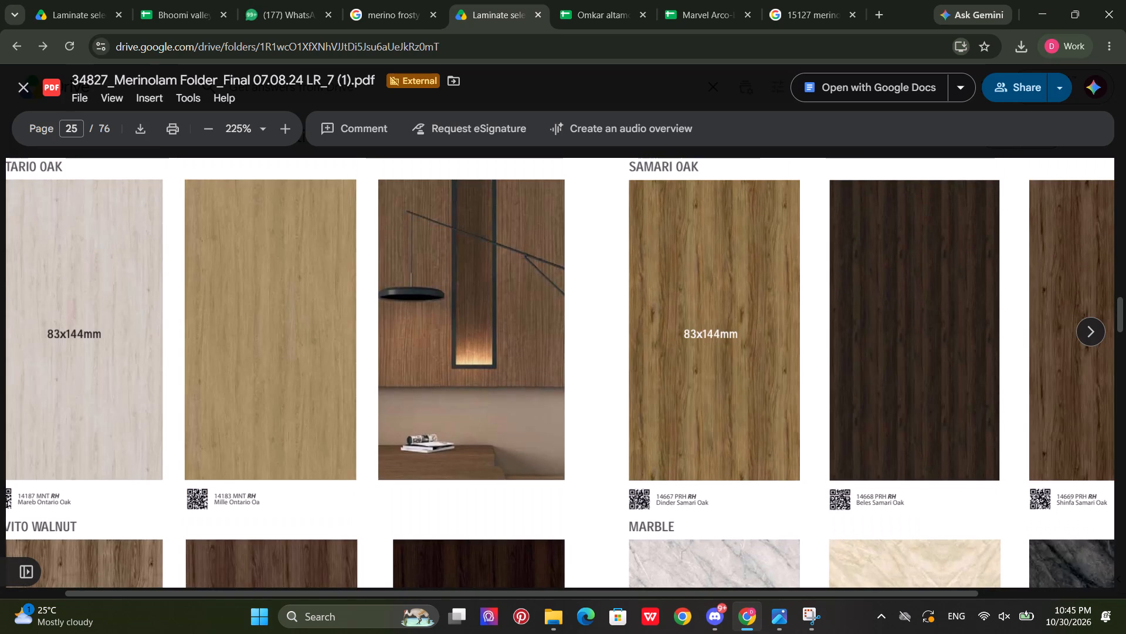
Browse the catalogue's MR+ and Feather Touch pages up to page 33 at 125%, and go back to page 25 comparing swatches.
{"action": "scroll", "coordinate": [367, 321], "scroll_direction": "down", "scroll_amount": 15}
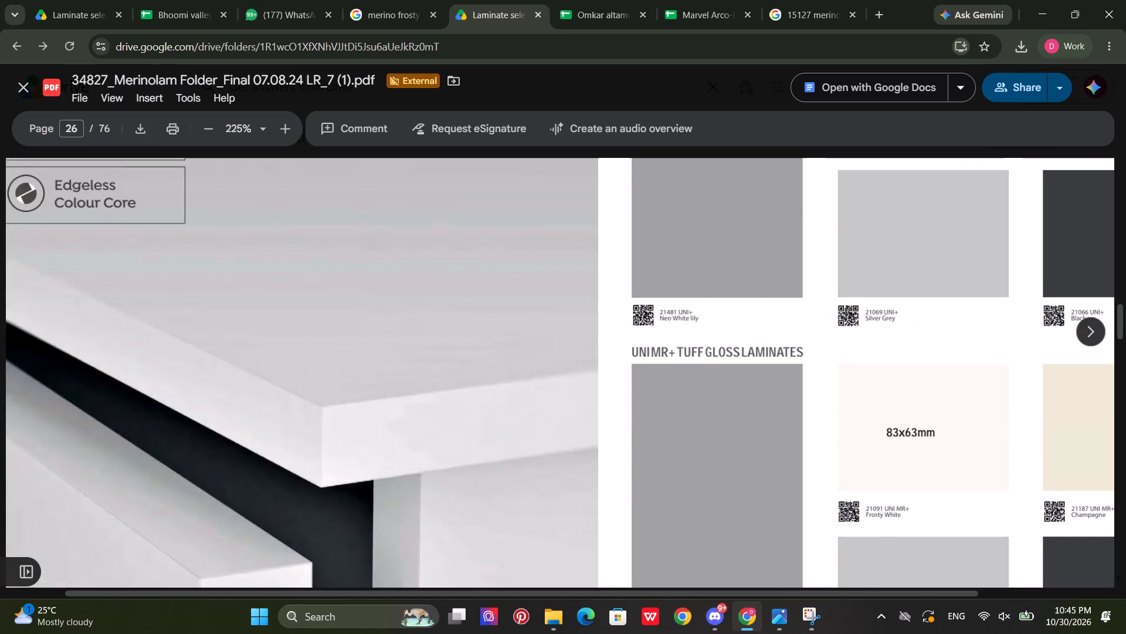
{"action": "scroll", "coordinate": [367, 321], "scroll_direction": "down", "scroll_amount": 20}
{"action": "scroll", "coordinate": [367, 321], "scroll_direction": "down", "scroll_amount": 3}
{"action": "scroll", "coordinate": [367, 321], "scroll_direction": "up", "scroll_amount": 3}
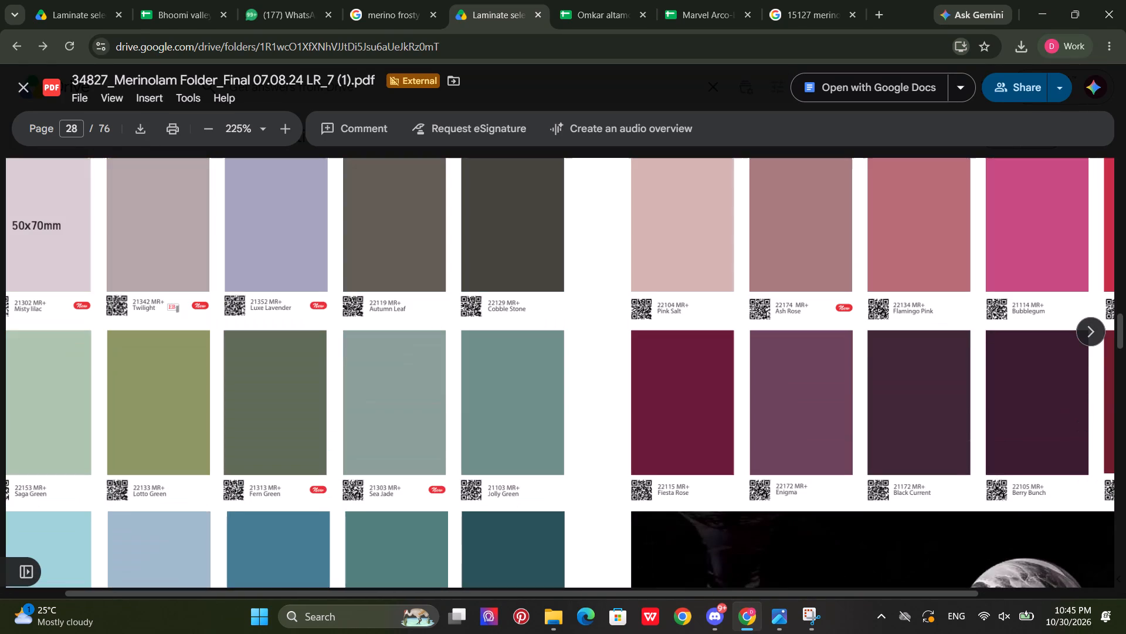
{"action": "triple_click", "coordinate": [212, 121]}
{"action": "left_click", "coordinate": [212, 121]}
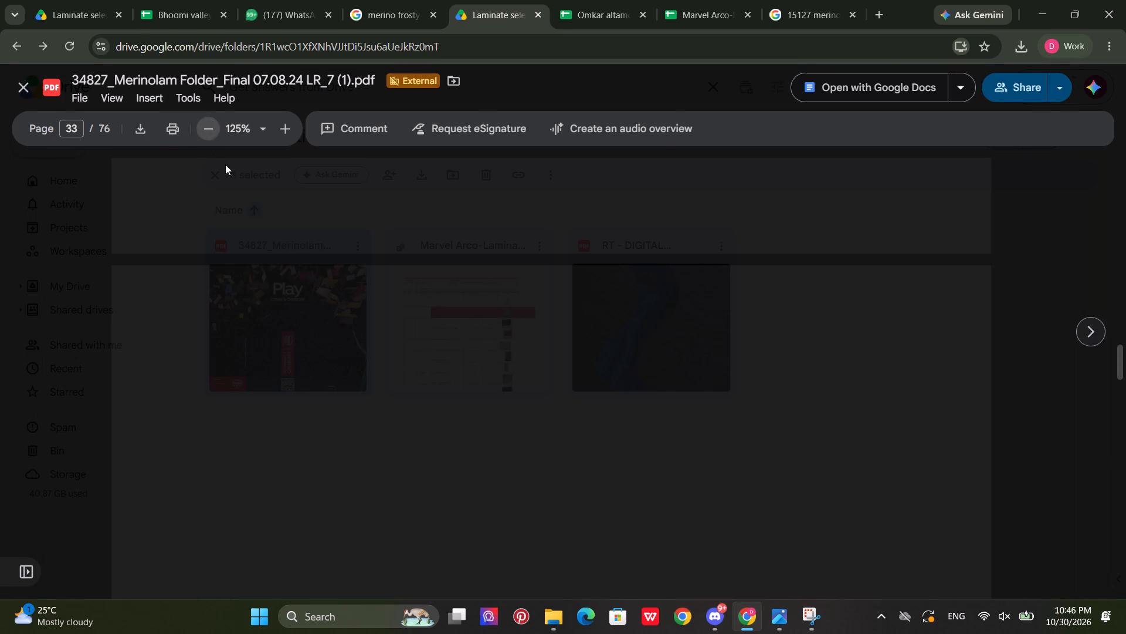
{"action": "scroll", "coordinate": [360, 338], "scroll_direction": "down", "scroll_amount": 3}
{"action": "scroll", "coordinate": [360, 338], "scroll_direction": "up", "scroll_amount": 3}
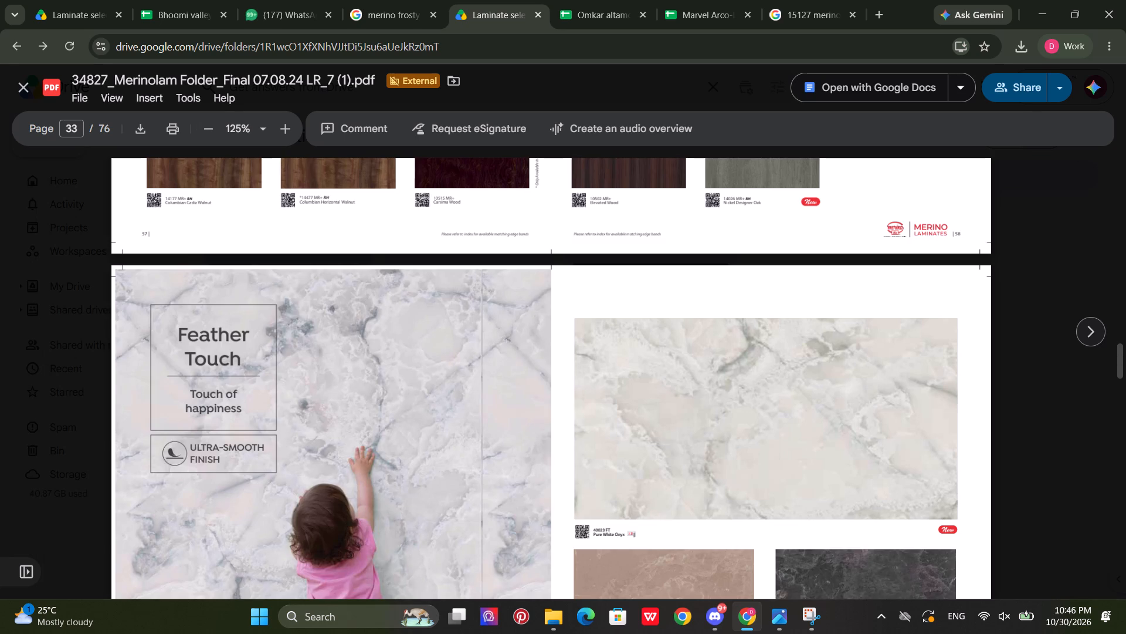
{"action": "scroll", "coordinate": [365, 339], "scroll_direction": "down", "scroll_amount": 4}
{"action": "scroll", "coordinate": [361, 325], "scroll_direction": "up", "scroll_amount": 8}
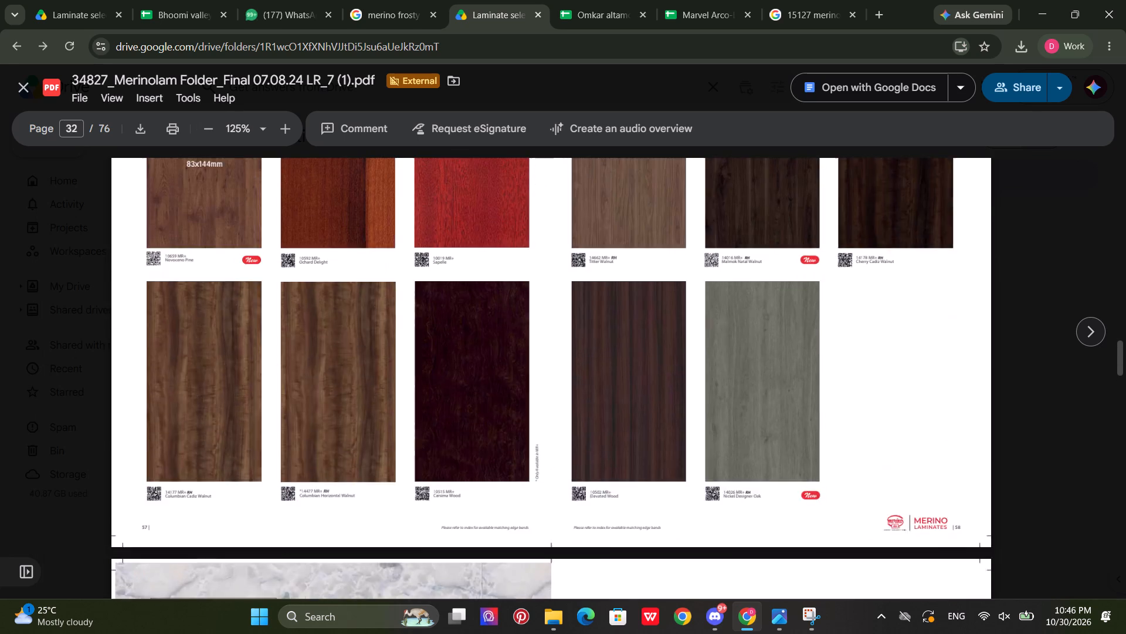
{"action": "scroll", "coordinate": [361, 325], "scroll_direction": "up", "scroll_amount": 17}
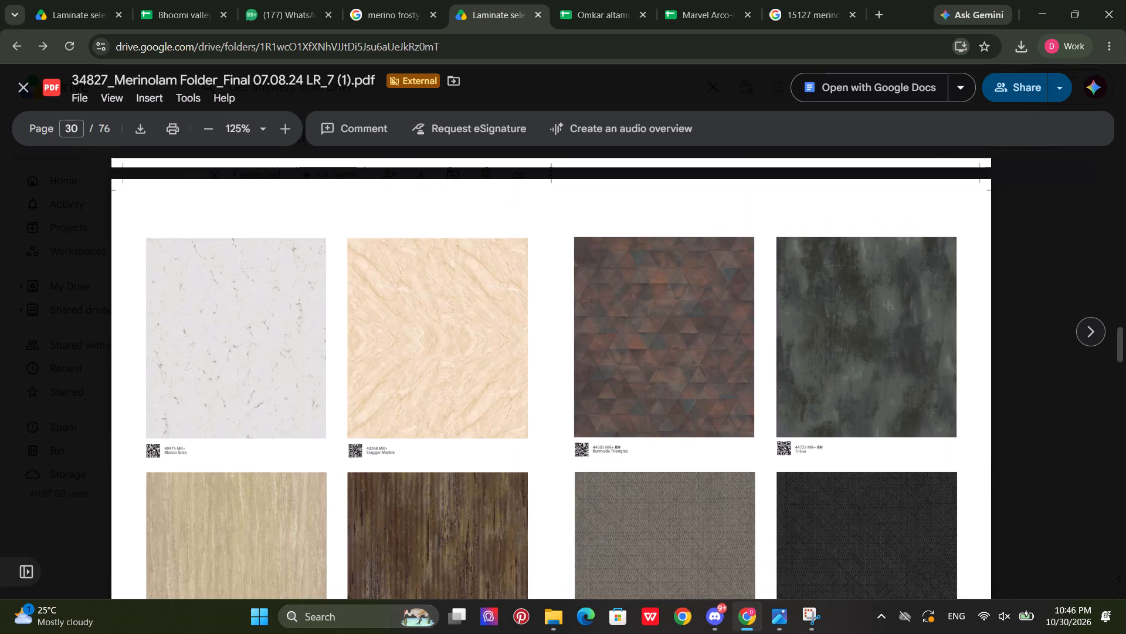
{"action": "scroll", "coordinate": [365, 319], "scroll_direction": "up", "scroll_amount": 7}
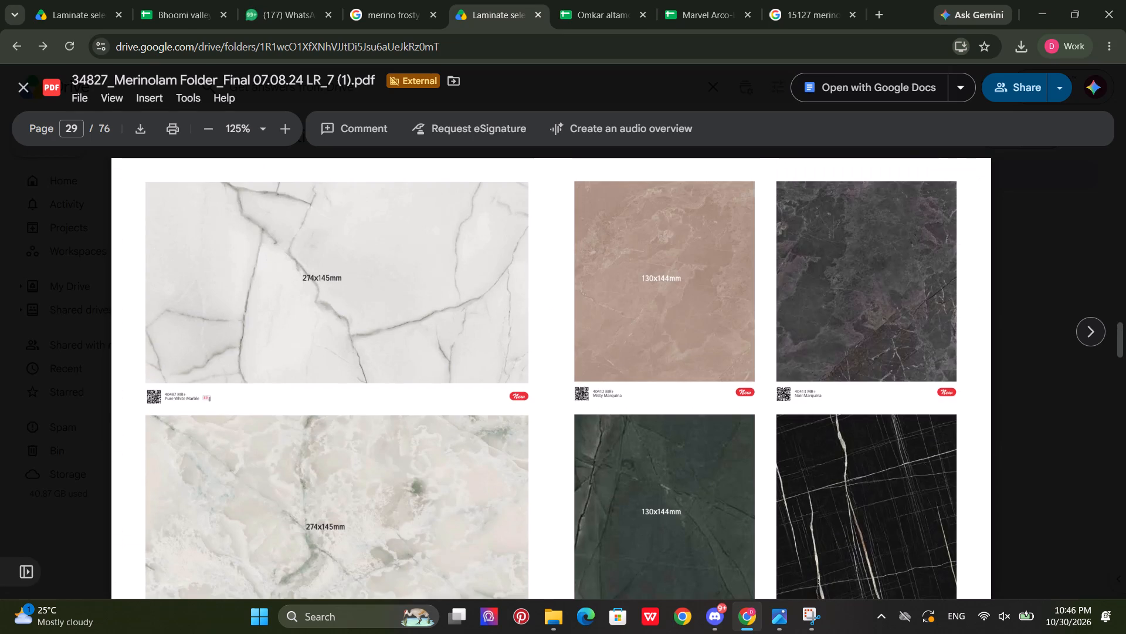
{"action": "scroll", "coordinate": [365, 319], "scroll_direction": "up", "scroll_amount": 9}
{"action": "scroll", "coordinate": [365, 319], "scroll_direction": "up", "scroll_amount": 13}
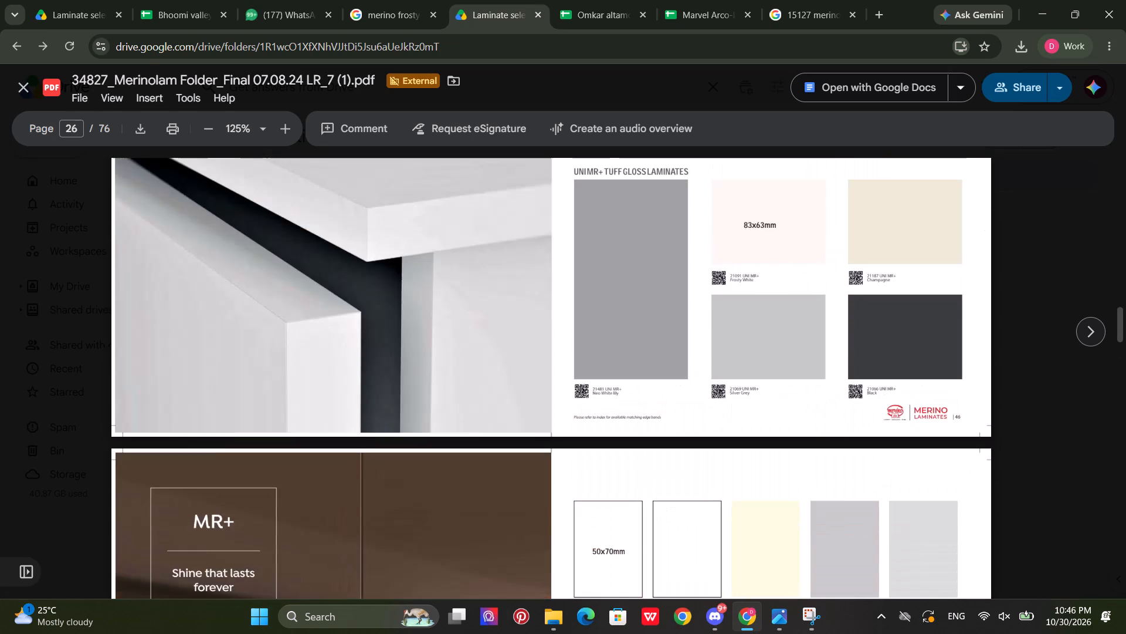
{"action": "scroll", "coordinate": [365, 319], "scroll_direction": "up", "scroll_amount": 12}
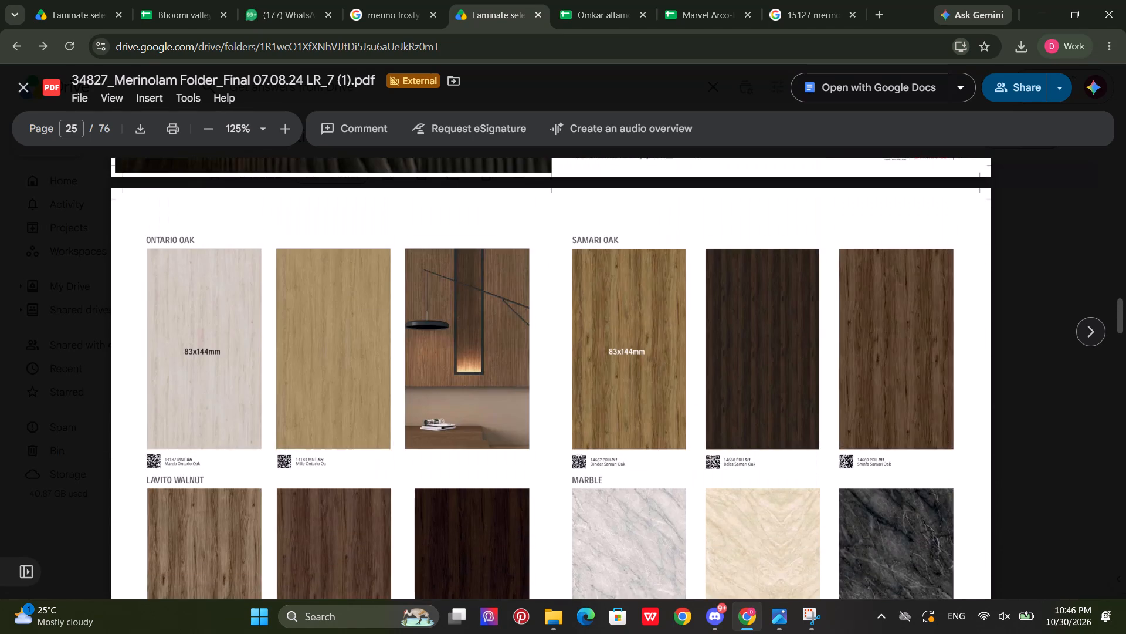
Look through the catalogue from page 25 past Feather Touch and Frosted Glass to the Woodgrains section on page 42.
{"action": "scroll", "coordinate": [365, 319], "scroll_direction": "down", "scroll_amount": 20}
{"action": "scroll", "coordinate": [365, 319], "scroll_direction": "down", "scroll_amount": 20}
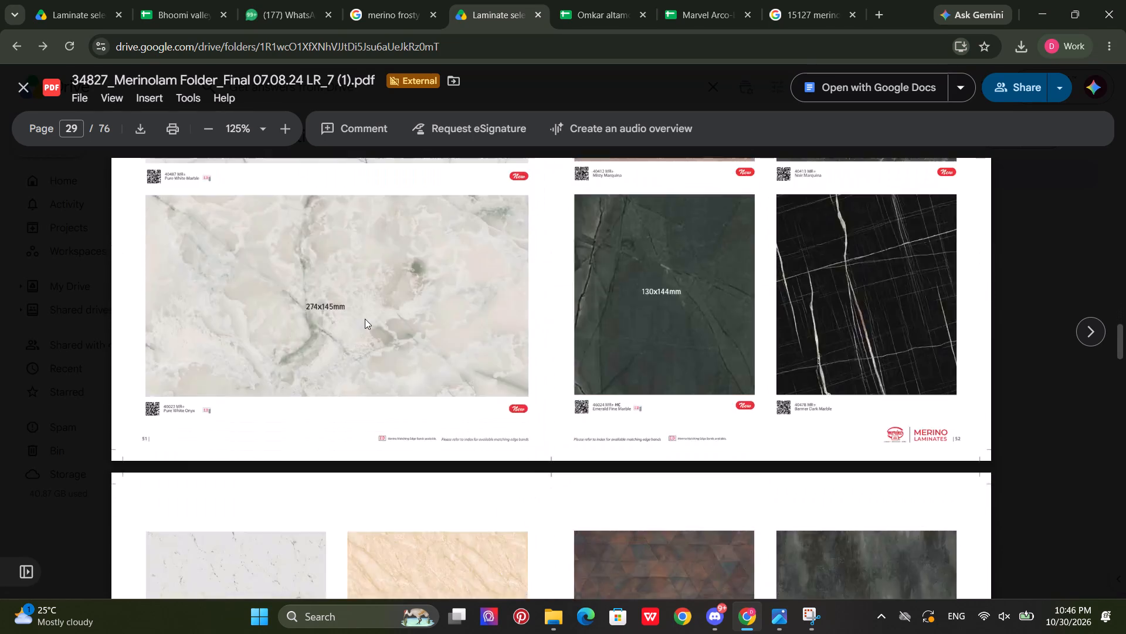
{"action": "scroll", "coordinate": [365, 319], "scroll_direction": "down", "scroll_amount": 18}
{"action": "scroll", "coordinate": [365, 319], "scroll_direction": "down", "scroll_amount": 6}
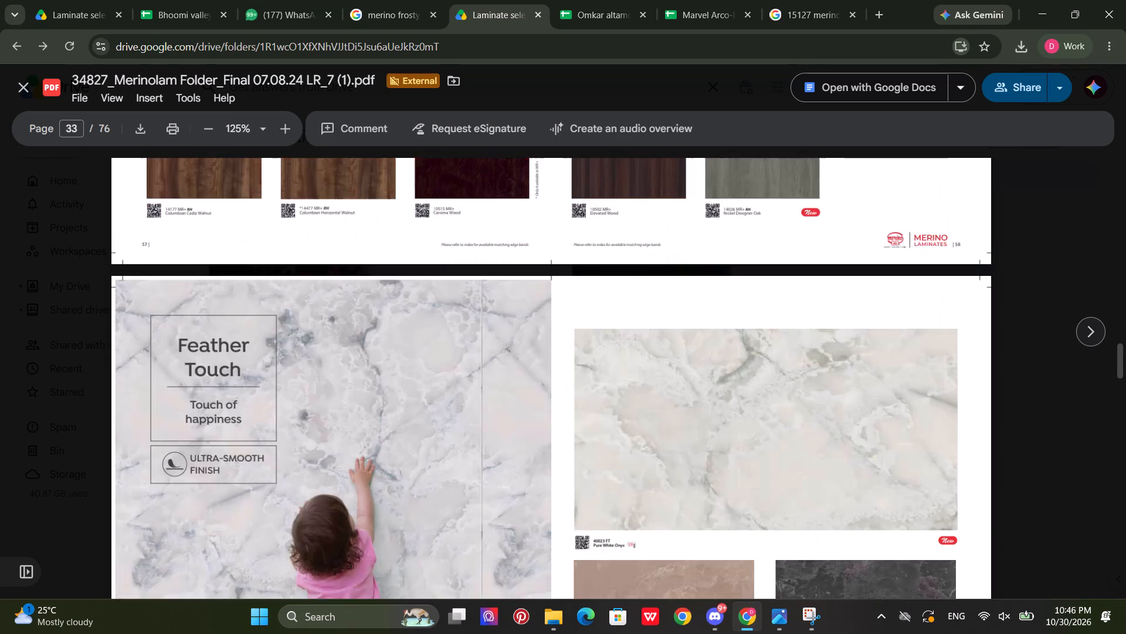
{"action": "scroll", "coordinate": [365, 319], "scroll_direction": "down", "scroll_amount": 11}
{"action": "scroll", "coordinate": [365, 319], "scroll_direction": "up", "scroll_amount": 2}
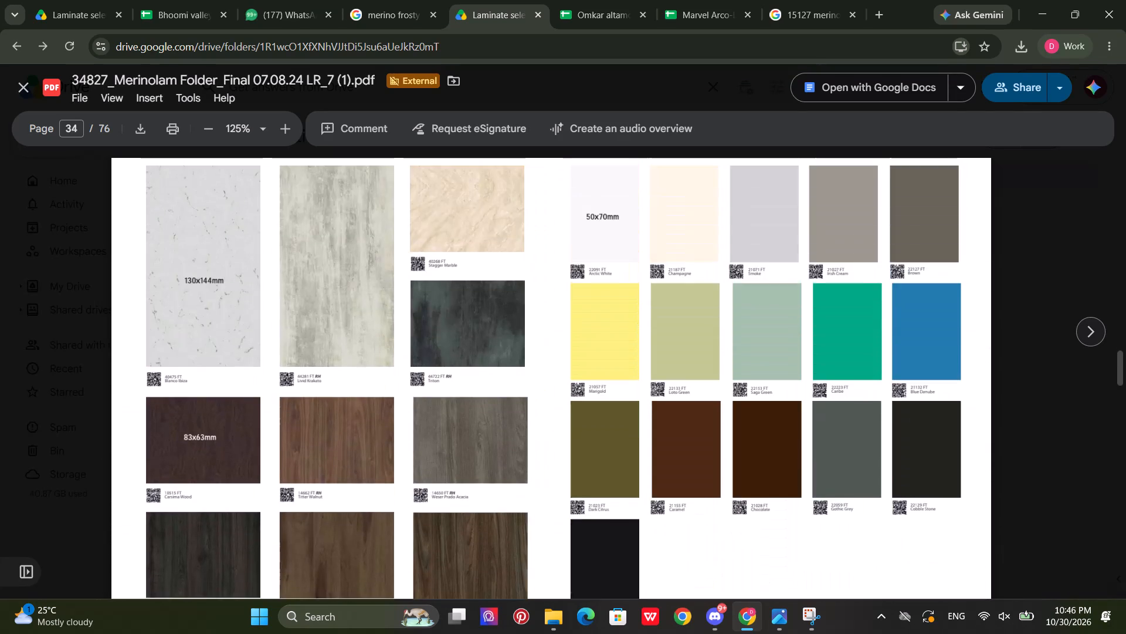
{"action": "scroll", "coordinate": [365, 319], "scroll_direction": "down", "scroll_amount": 6}
{"action": "scroll", "coordinate": [365, 319], "scroll_direction": "down", "scroll_amount": 20}
{"action": "scroll", "coordinate": [365, 319], "scroll_direction": "down", "scroll_amount": 11}
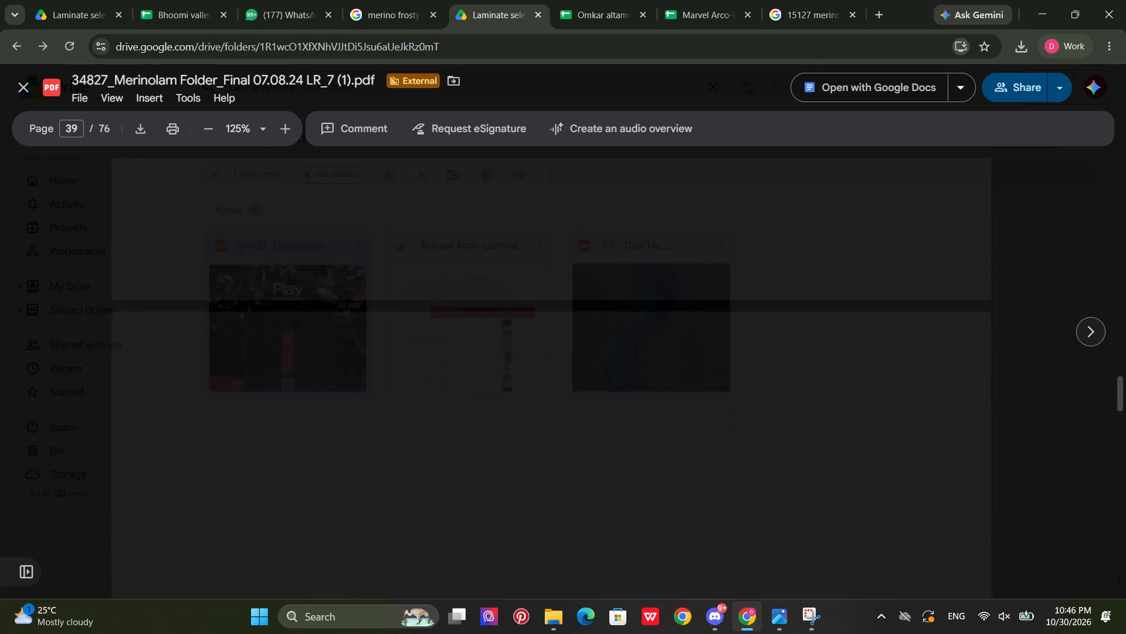
{"action": "scroll", "coordinate": [365, 319], "scroll_direction": "down", "scroll_amount": 5}
{"action": "scroll", "coordinate": [365, 319], "scroll_direction": "up", "scroll_amount": 5}
{"action": "scroll", "coordinate": [365, 319], "scroll_direction": "down", "scroll_amount": 20}
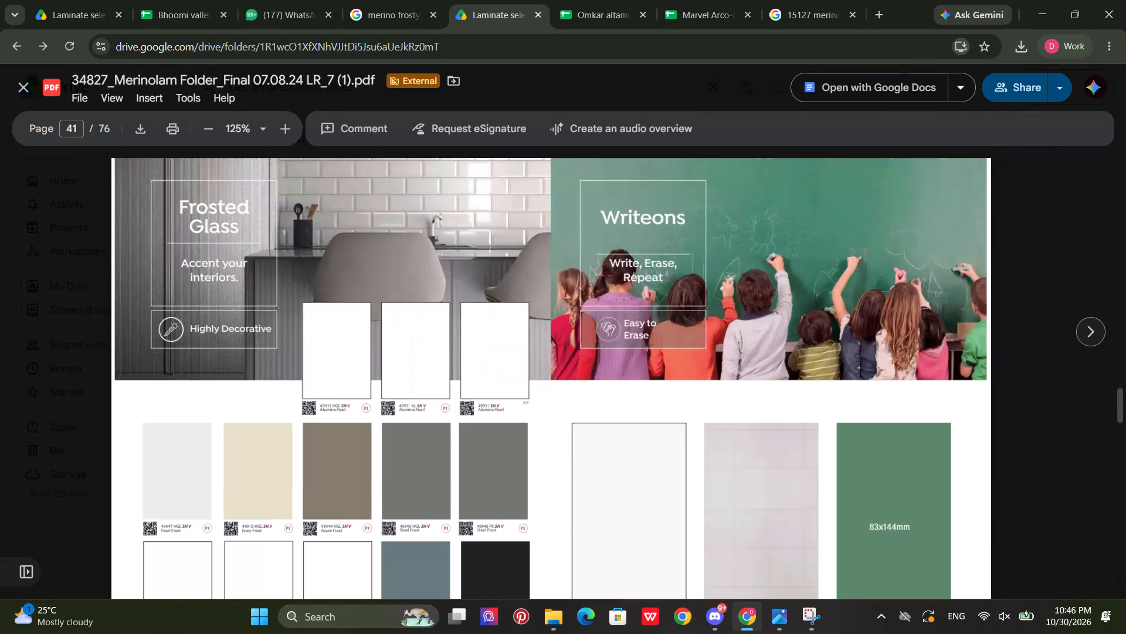
{"action": "scroll", "coordinate": [365, 319], "scroll_direction": "down", "scroll_amount": 10}
{"action": "scroll", "coordinate": [365, 319], "scroll_direction": "up", "scroll_amount": 6}
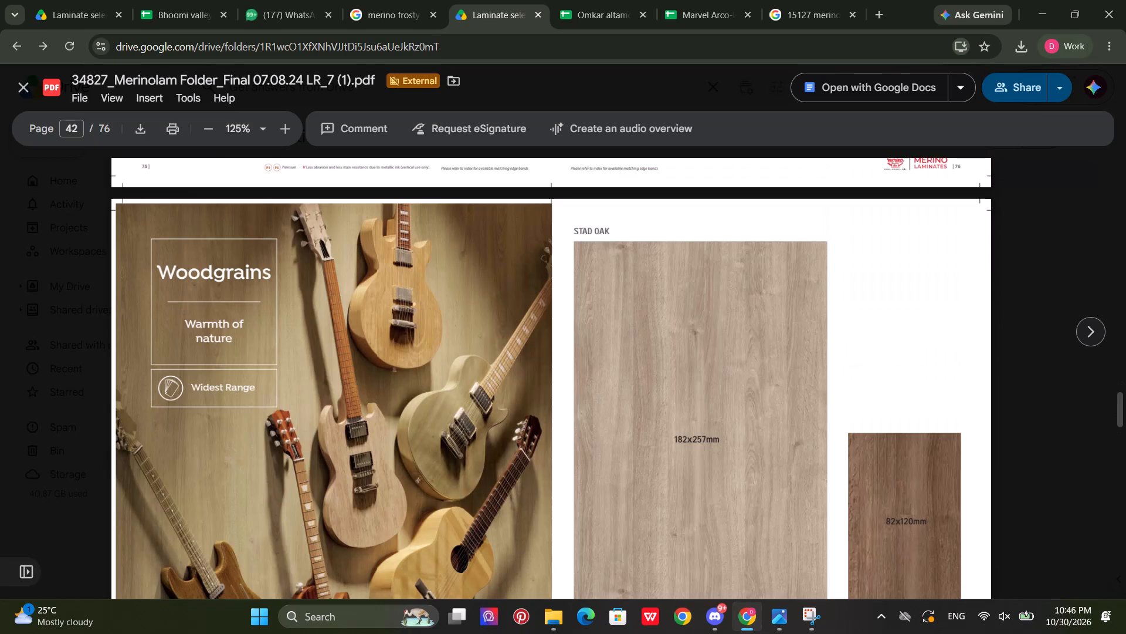
Examine the Stad Oak swatches on page 42, enlarging the catalogue to 250% so the code under the large swatch can be read.
{"action": "scroll", "coordinate": [365, 319], "scroll_direction": "up", "scroll_amount": 1}
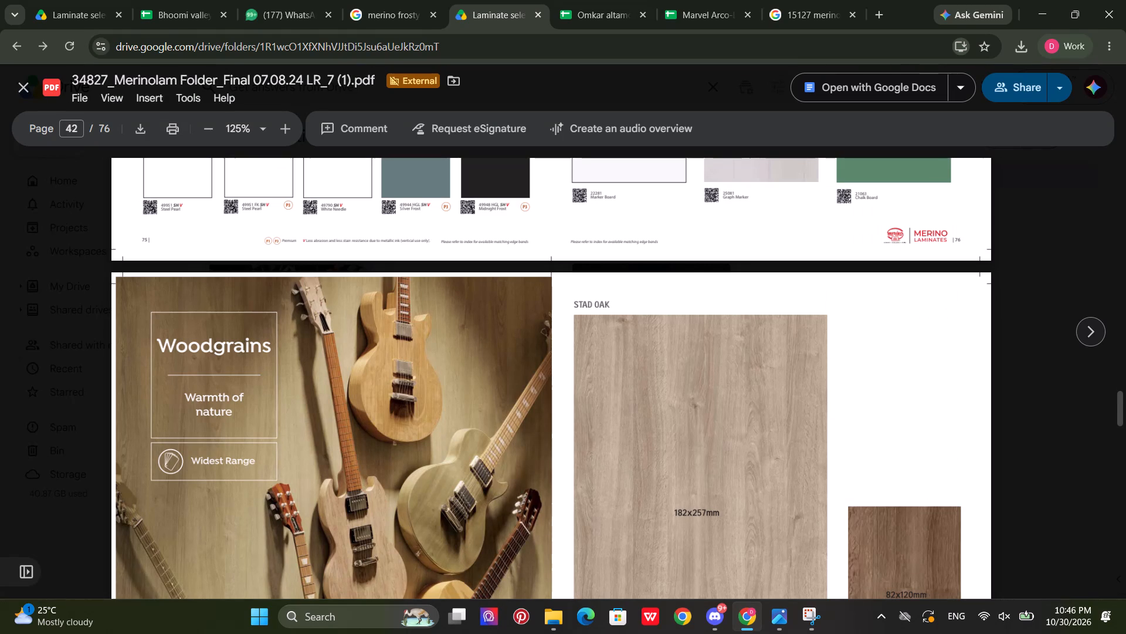
{"action": "scroll", "coordinate": [330, 464], "scroll_direction": "down", "scroll_amount": 4}
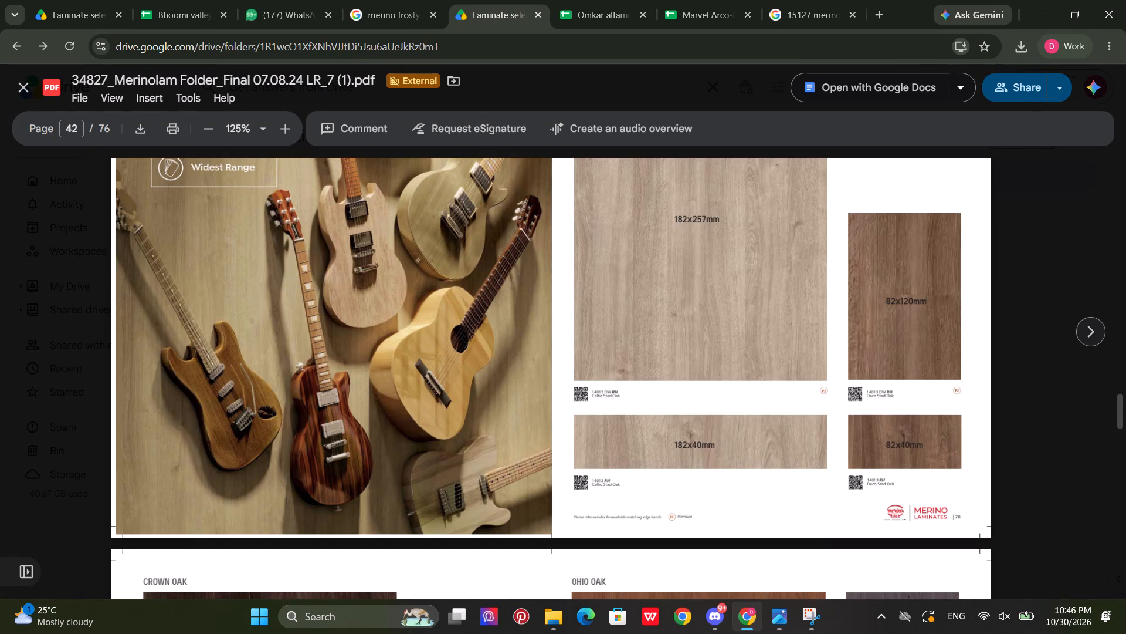
{"action": "scroll", "coordinate": [652, 466], "scroll_direction": "up", "scroll_amount": 1}
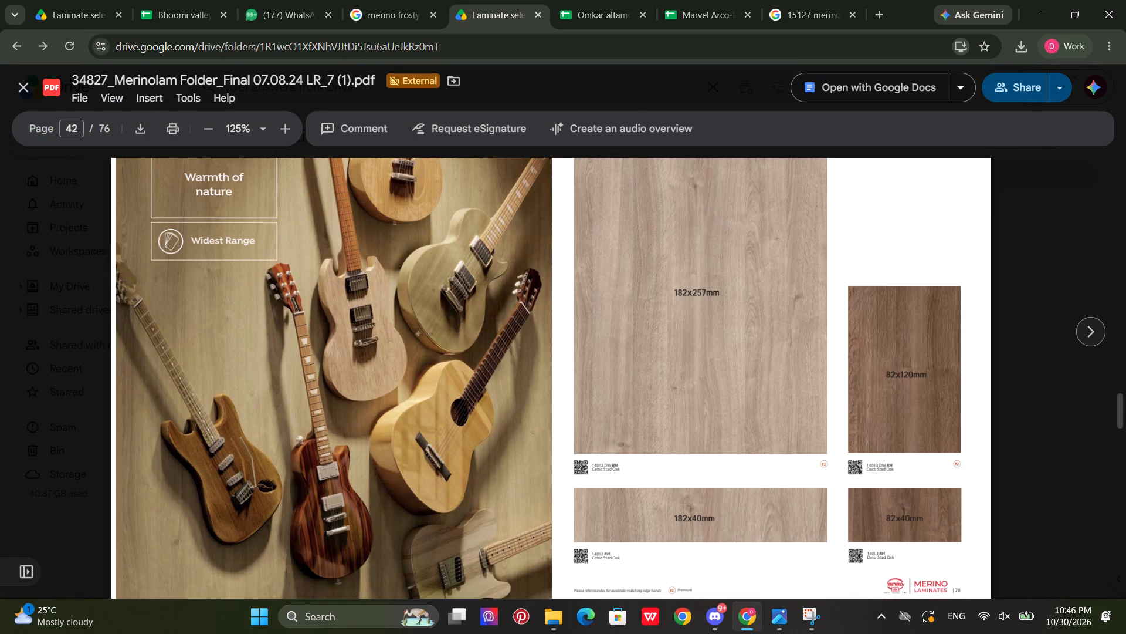
{"action": "double_click", "coordinate": [279, 134]}
{"action": "left_click", "coordinate": [279, 134]}
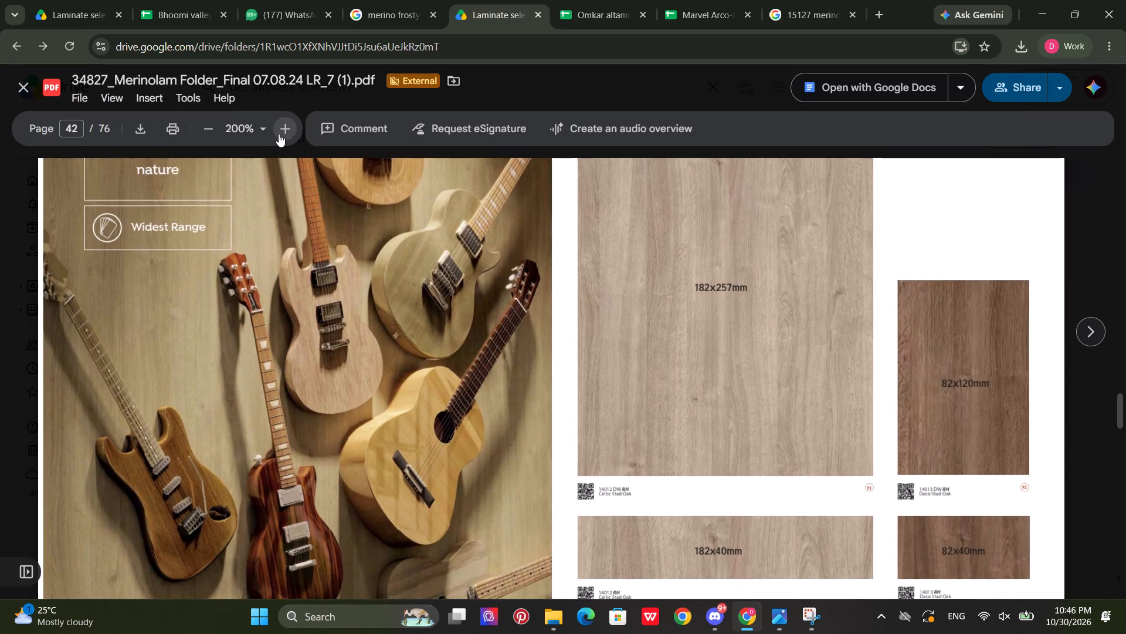
{"action": "left_click", "coordinate": [279, 134]}
{"action": "left_click", "coordinate": [279, 134]}
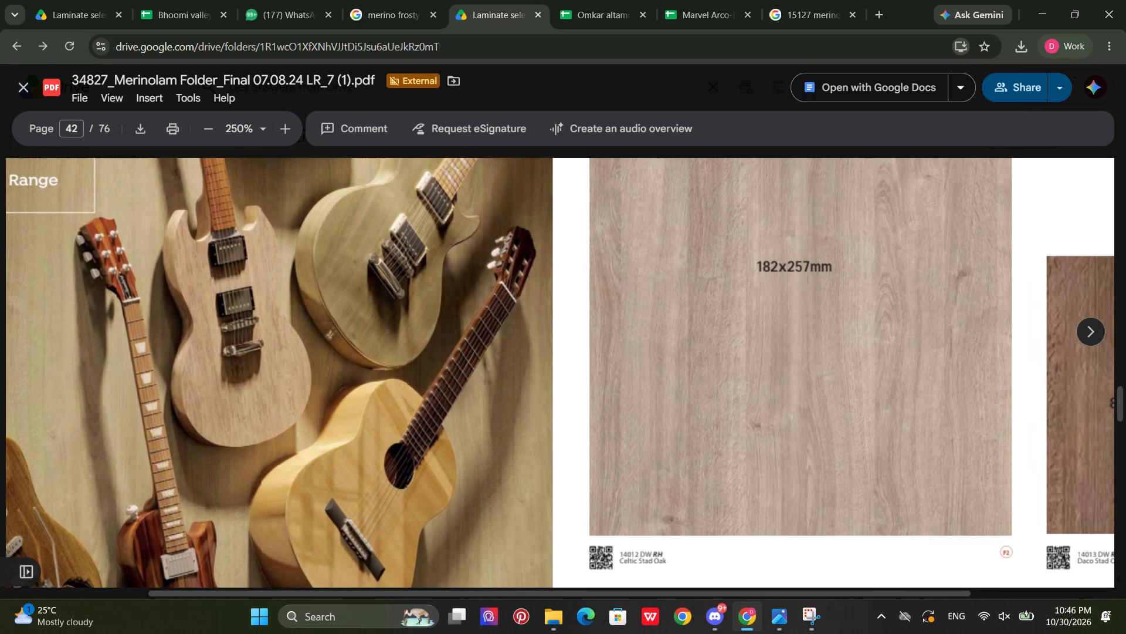
Check the guest bedroom rows in the Bhoomi valley sheet and preview the Merino Premium Collection light-wood image related to the 15127 merino search.
{"action": "left_click", "coordinate": [150, 0]}
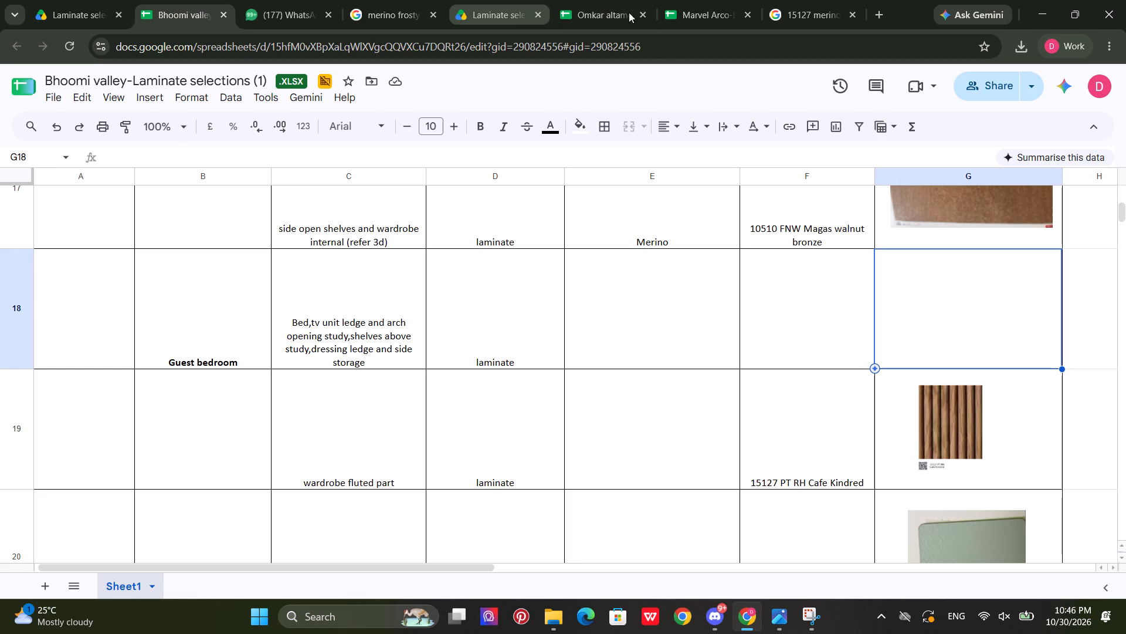
{"action": "left_click", "coordinate": [799, 0]}
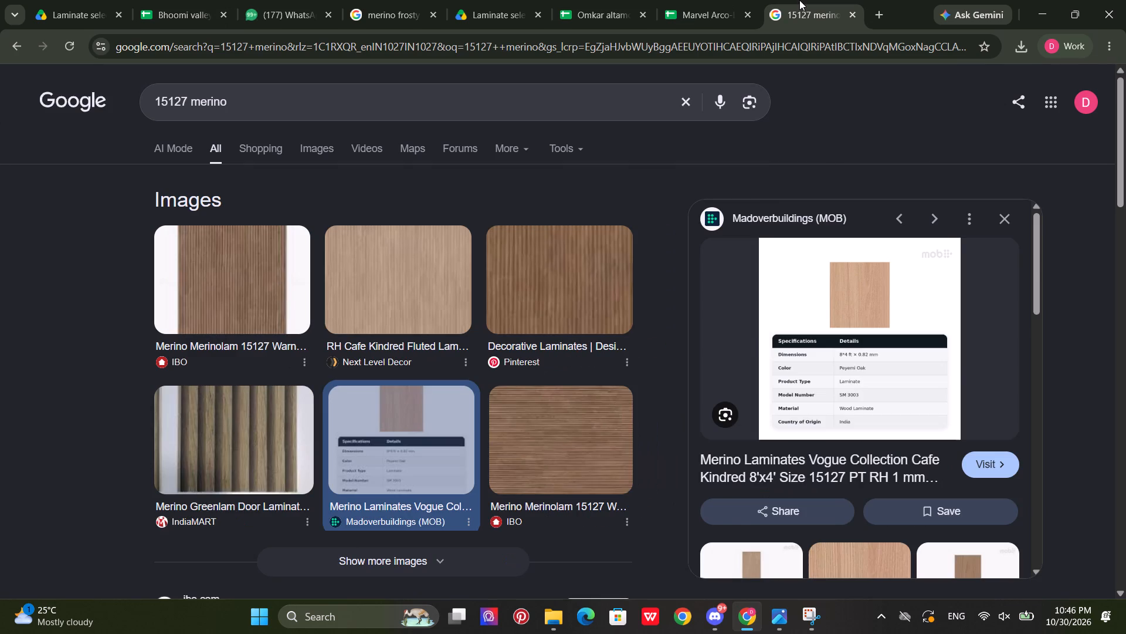
{"action": "scroll", "coordinate": [758, 264], "scroll_direction": "down", "scroll_amount": 3}
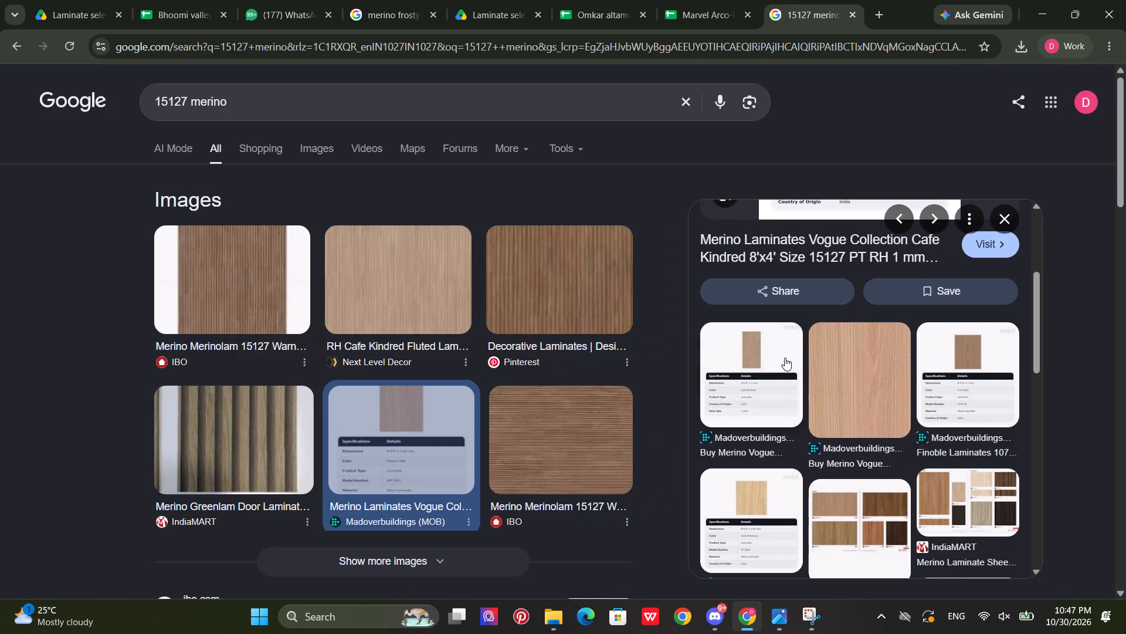
{"action": "scroll", "coordinate": [785, 358], "scroll_direction": "down", "scroll_amount": 2}
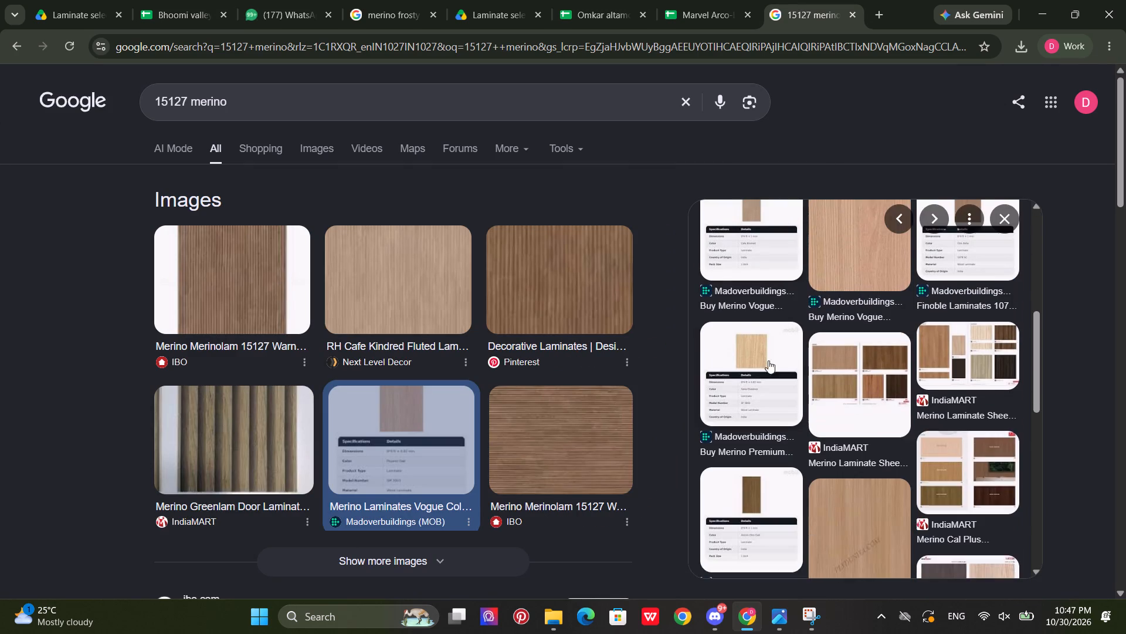
{"action": "left_click", "coordinate": [747, 364]}
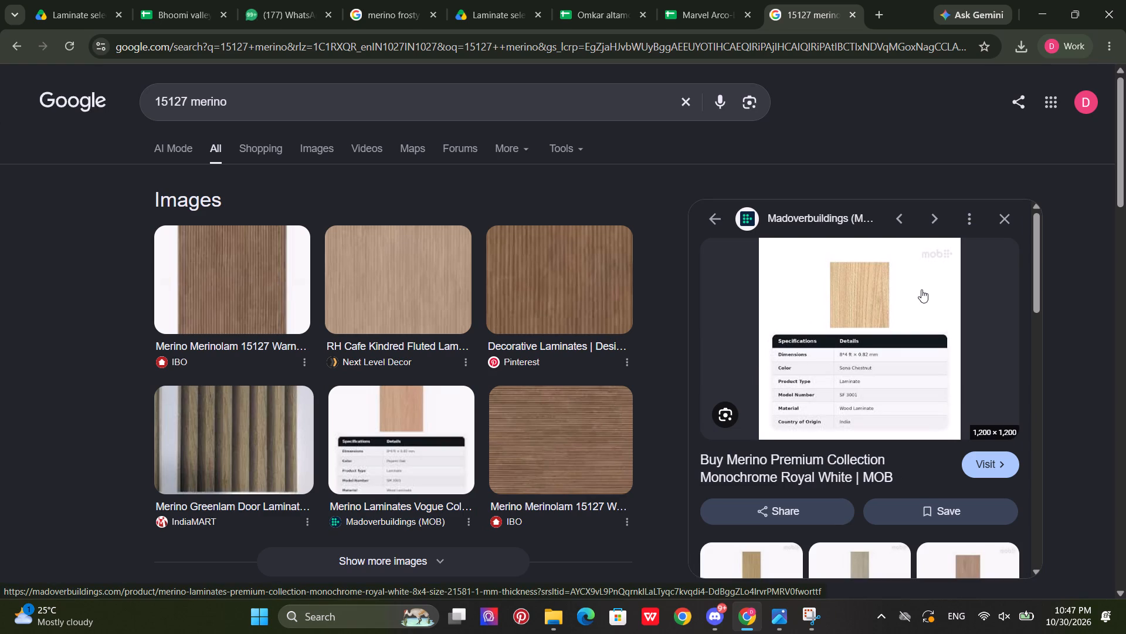
Close the image preview, look through the 15127 merino search results and open the IBO page for Merinolam 15127 Warn Tan Kindred.
{"action": "left_click", "coordinate": [1006, 227]}
{"action": "scroll", "coordinate": [373, 392], "scroll_direction": "up", "scroll_amount": 2}
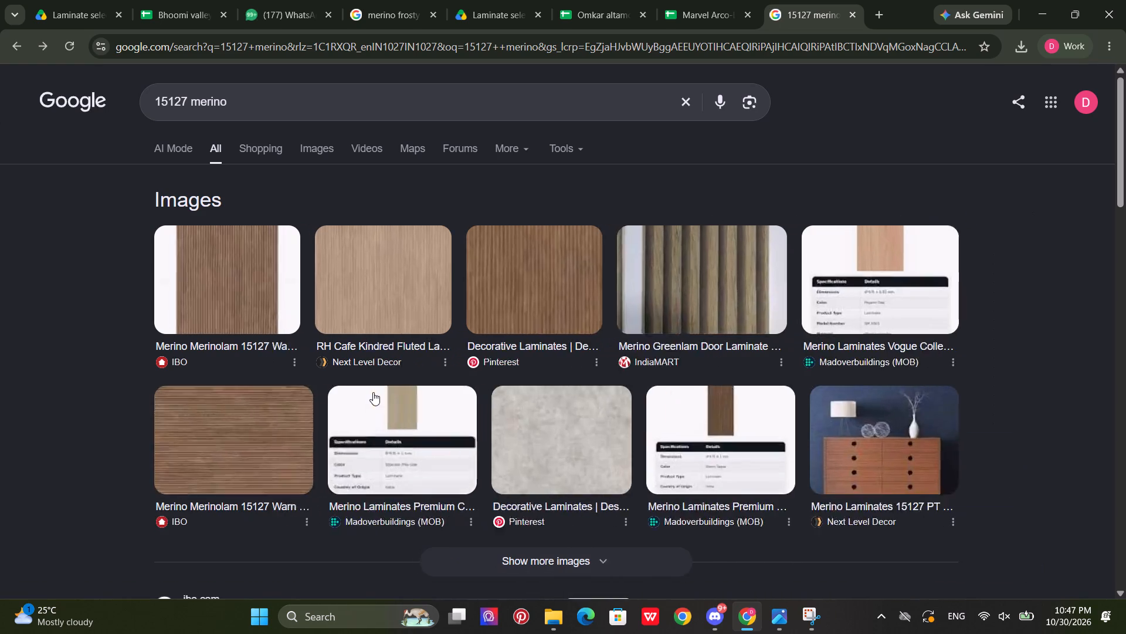
{"action": "scroll", "coordinate": [373, 392], "scroll_direction": "up", "scroll_amount": 5}
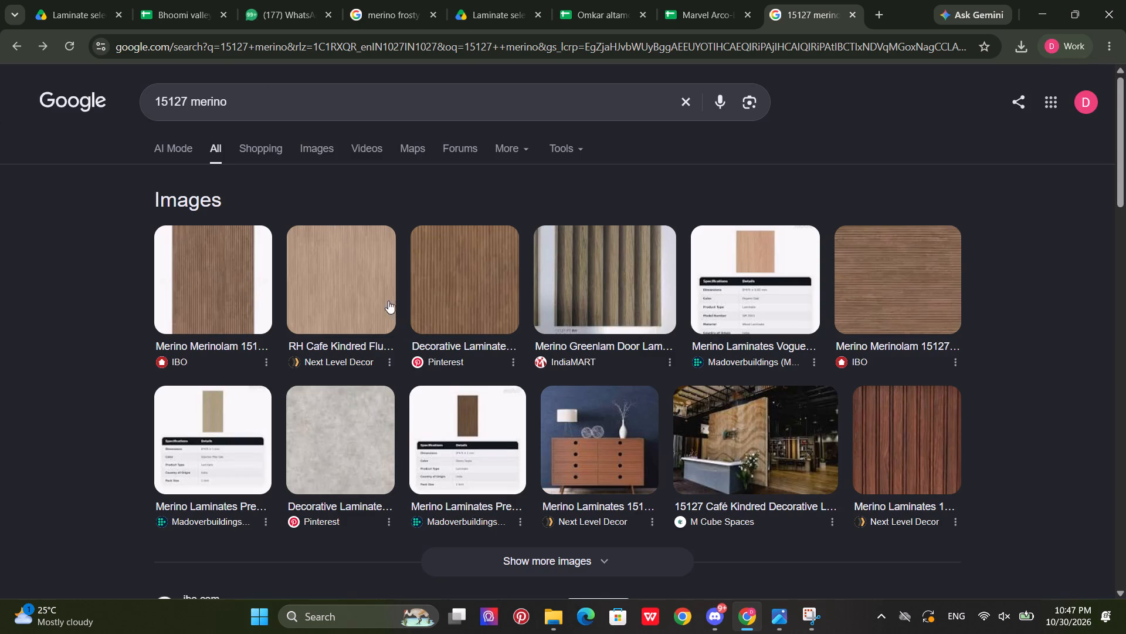
{"action": "scroll", "coordinate": [422, 359], "scroll_direction": "down", "scroll_amount": 5}
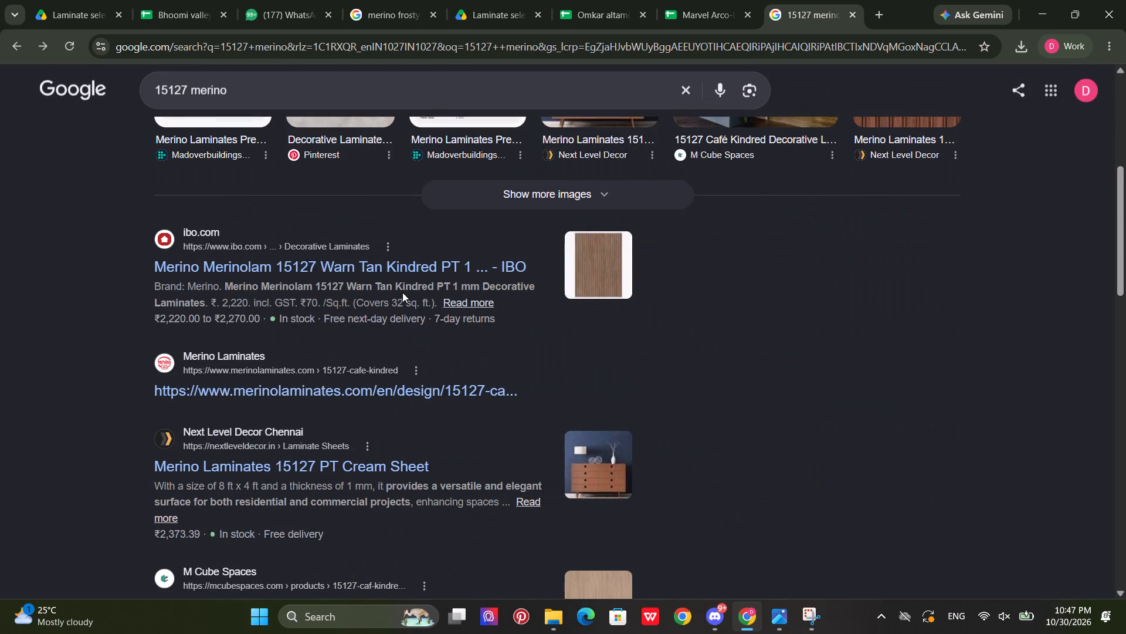
{"action": "left_click", "coordinate": [402, 270]}
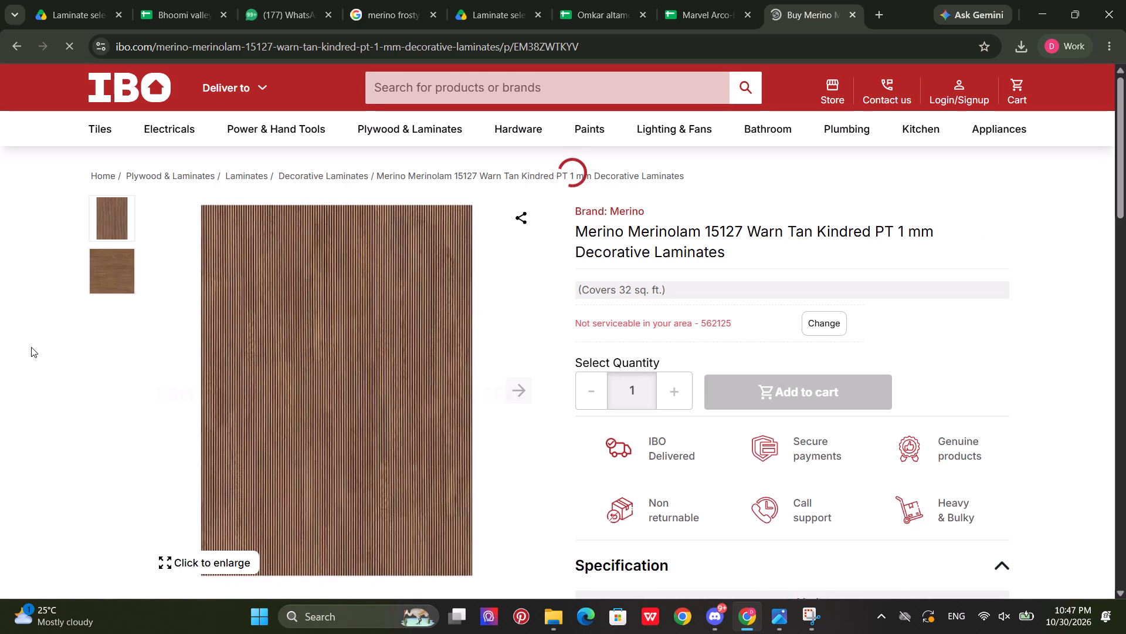
Look over the IBO product page, dismissing the location request and trying to close the delivery pin-code pop-up.
{"action": "scroll", "coordinate": [31, 347], "scroll_direction": "down", "scroll_amount": 11}
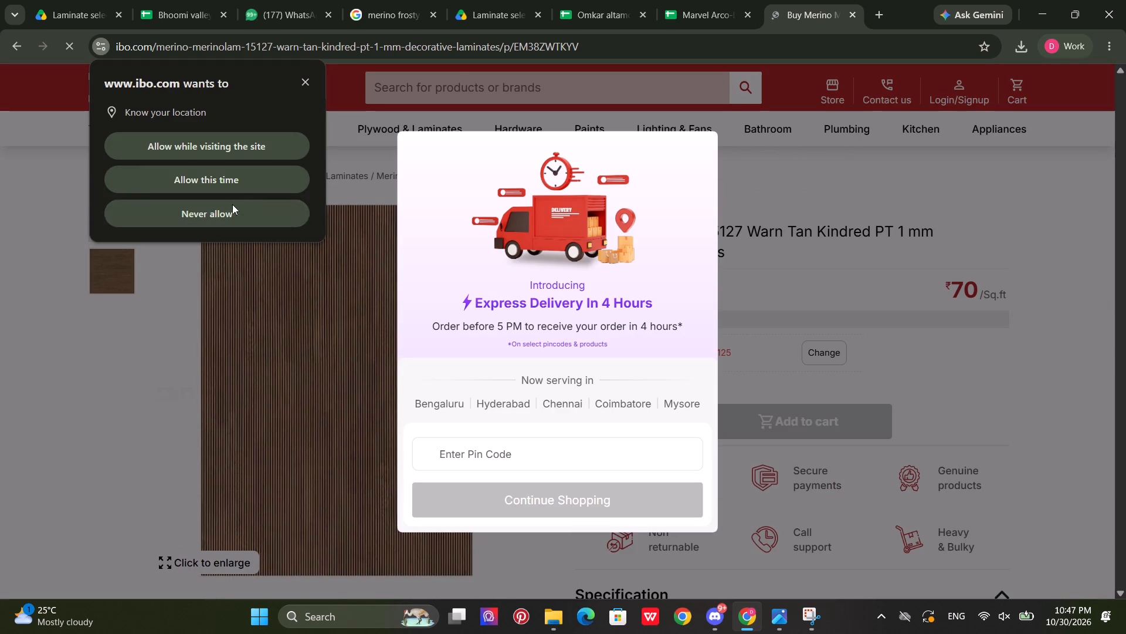
{"action": "left_click", "coordinate": [310, 79]}
{"action": "scroll", "coordinate": [913, 306], "scroll_direction": "down", "scroll_amount": 4}
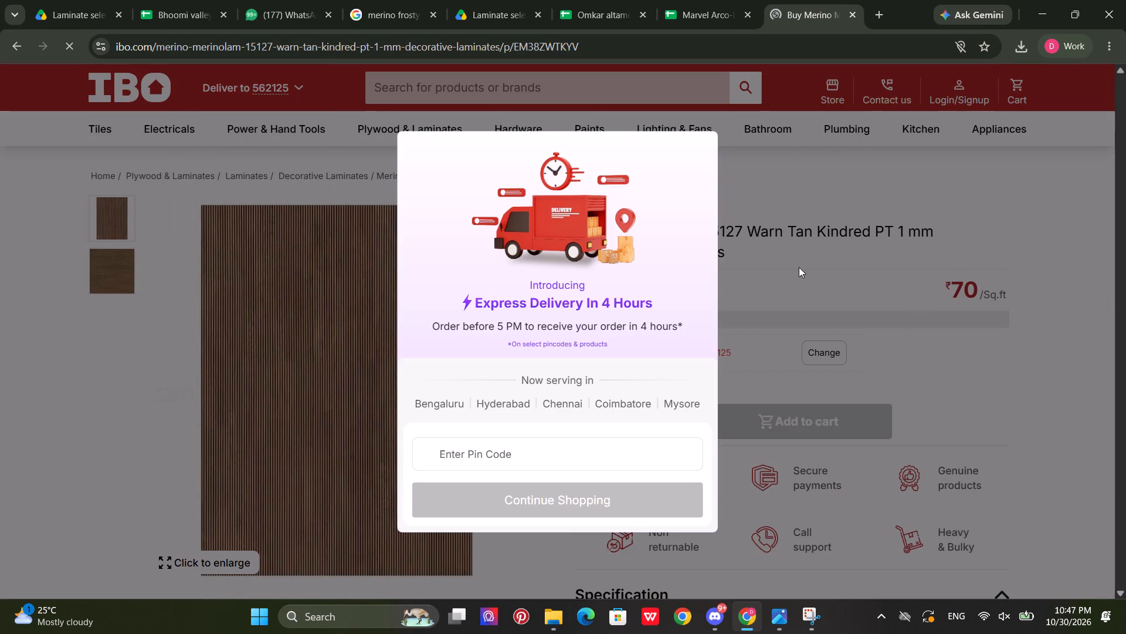
{"action": "left_click", "coordinate": [1125, 275]}
{"action": "scroll", "coordinate": [559, 439], "scroll_direction": "down", "scroll_amount": 4}
{"action": "scroll", "coordinate": [211, 404], "scroll_direction": "down", "scroll_amount": 5}
{"action": "left_click", "coordinate": [879, 374]}
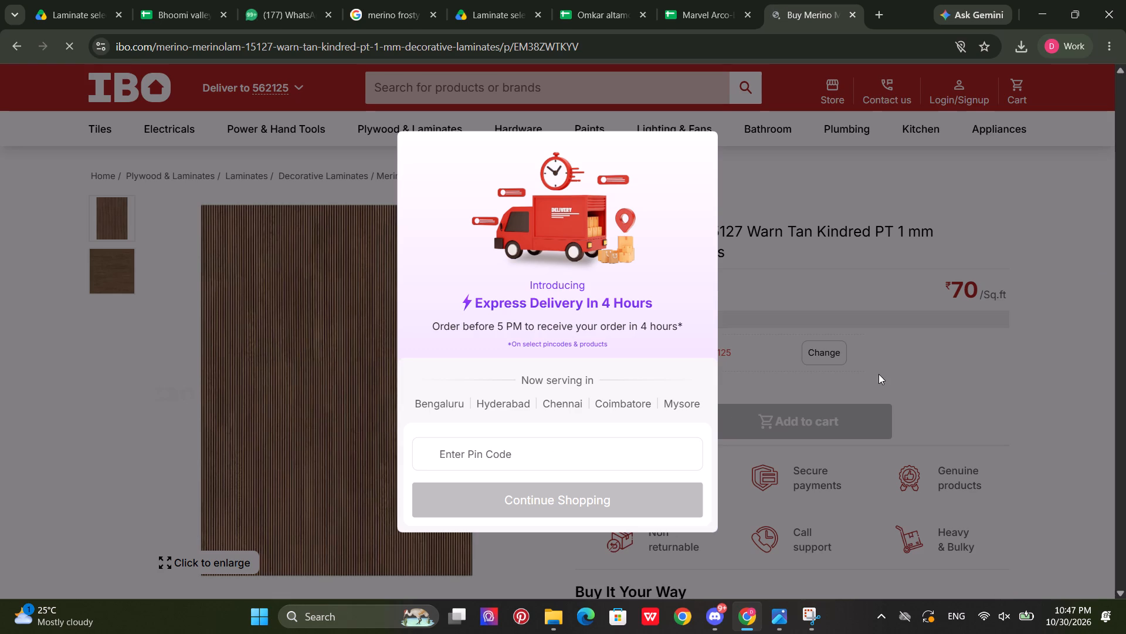
{"action": "left_click", "coordinate": [716, 335]}
{"action": "left_click", "coordinate": [708, 103]}
{"action": "left_click", "coordinate": [694, 126]}
{"action": "left_click", "coordinate": [681, 151]}
{"action": "left_click", "coordinate": [274, 151]}
{"action": "scroll", "coordinate": [843, 264], "scroll_direction": "down", "scroll_amount": 4}
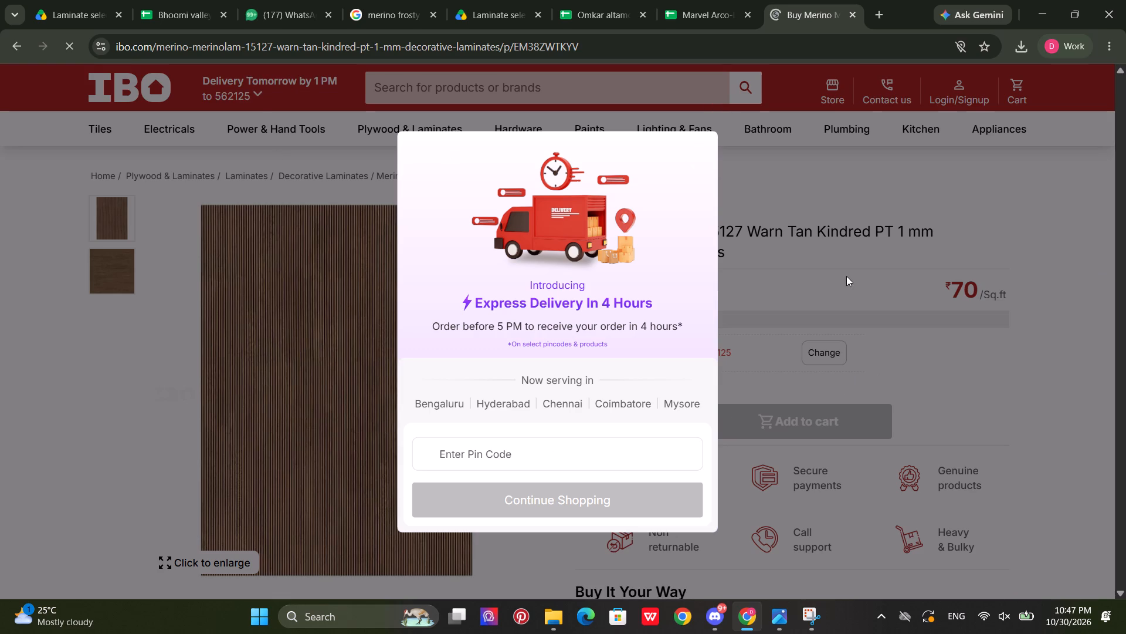
{"action": "scroll", "coordinate": [846, 276], "scroll_direction": "down", "scroll_amount": 6}
{"action": "scroll", "coordinate": [854, 332], "scroll_direction": "up", "scroll_amount": 5}
Copy the 10459 oak blend code from the Omkar altamonte sheet into the code cell of Bhoomi valley's guest bedroom bed and TV unit row.
{"action": "left_click", "coordinate": [192, 0]}
{"action": "scroll", "coordinate": [778, 414], "scroll_direction": "up", "scroll_amount": 10}
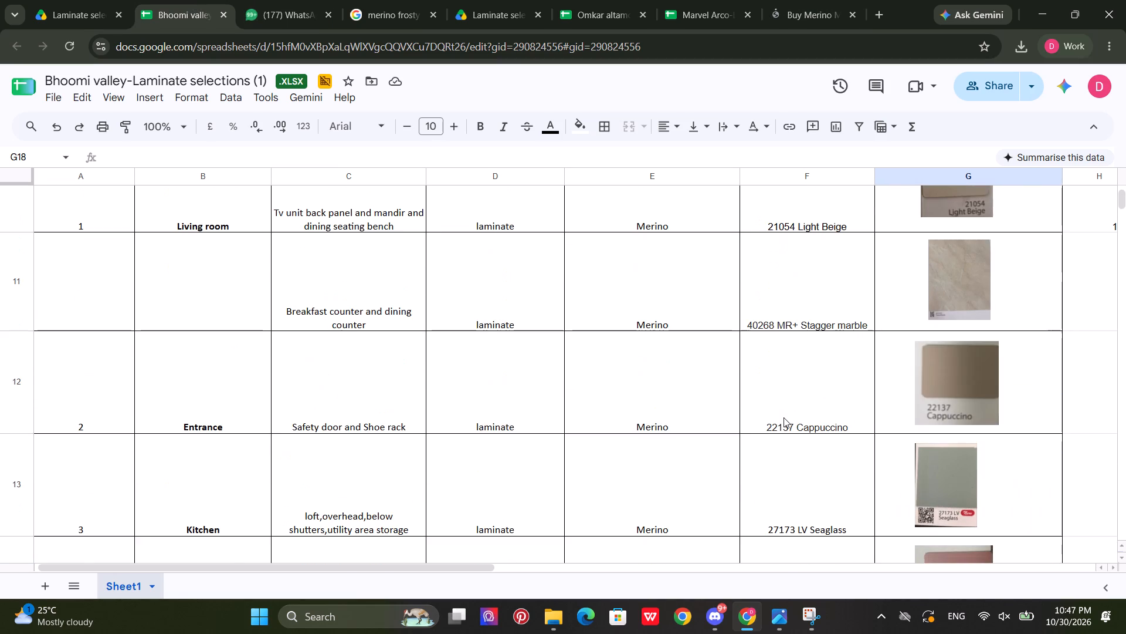
{"action": "scroll", "coordinate": [784, 417], "scroll_direction": "down", "scroll_amount": 12}
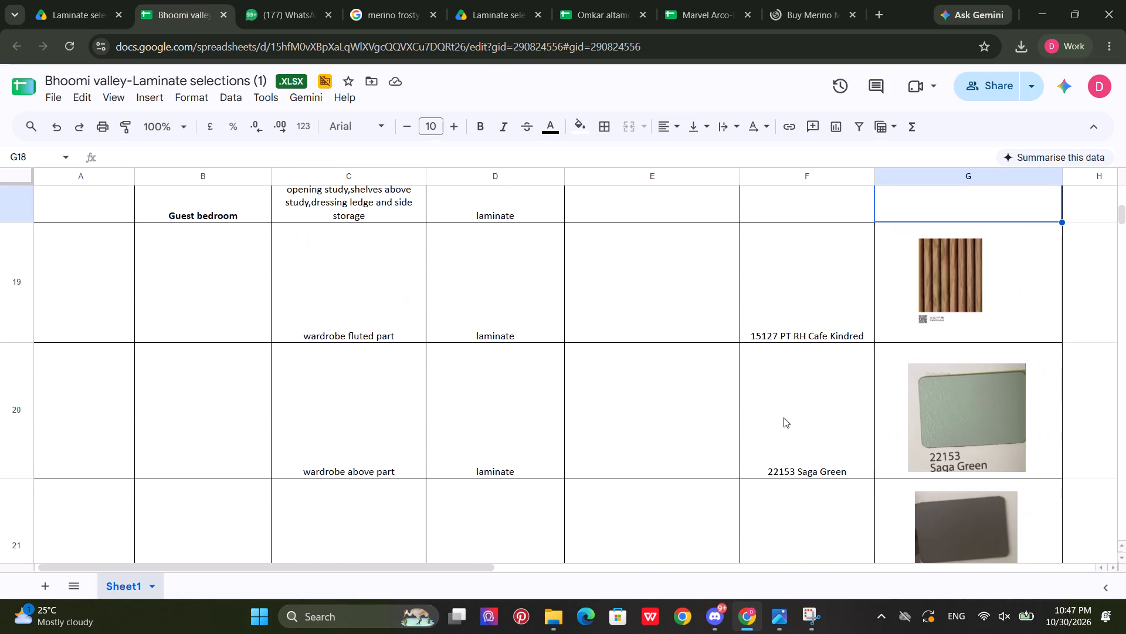
{"action": "scroll", "coordinate": [784, 417], "scroll_direction": "up", "scroll_amount": 2}
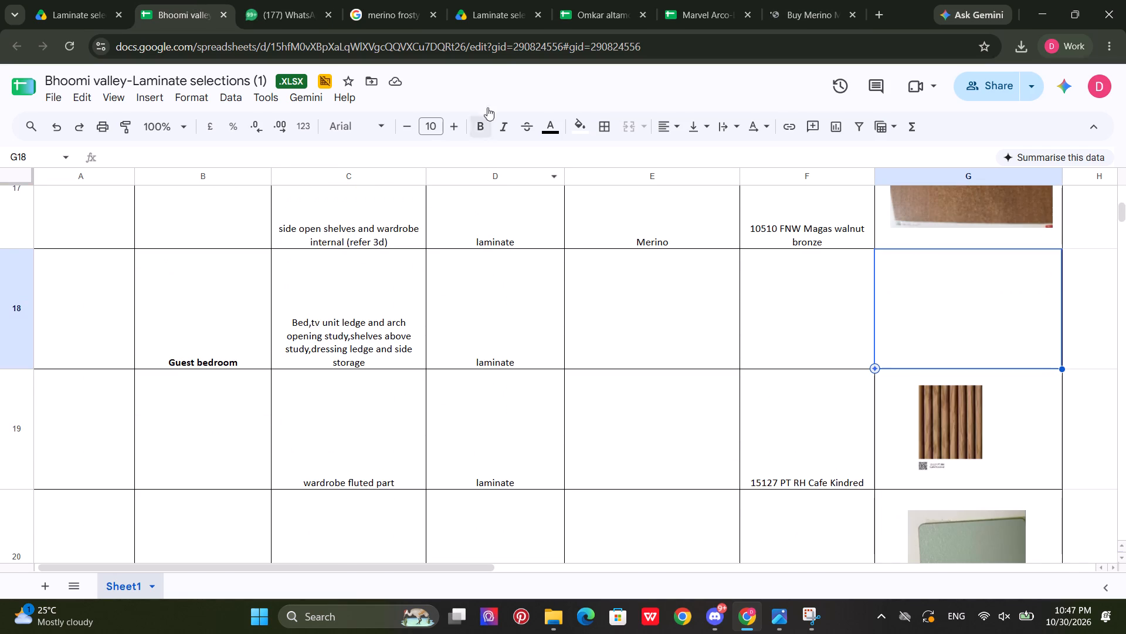
{"action": "left_click", "coordinate": [513, 0]}
{"action": "left_click", "coordinate": [584, 0]}
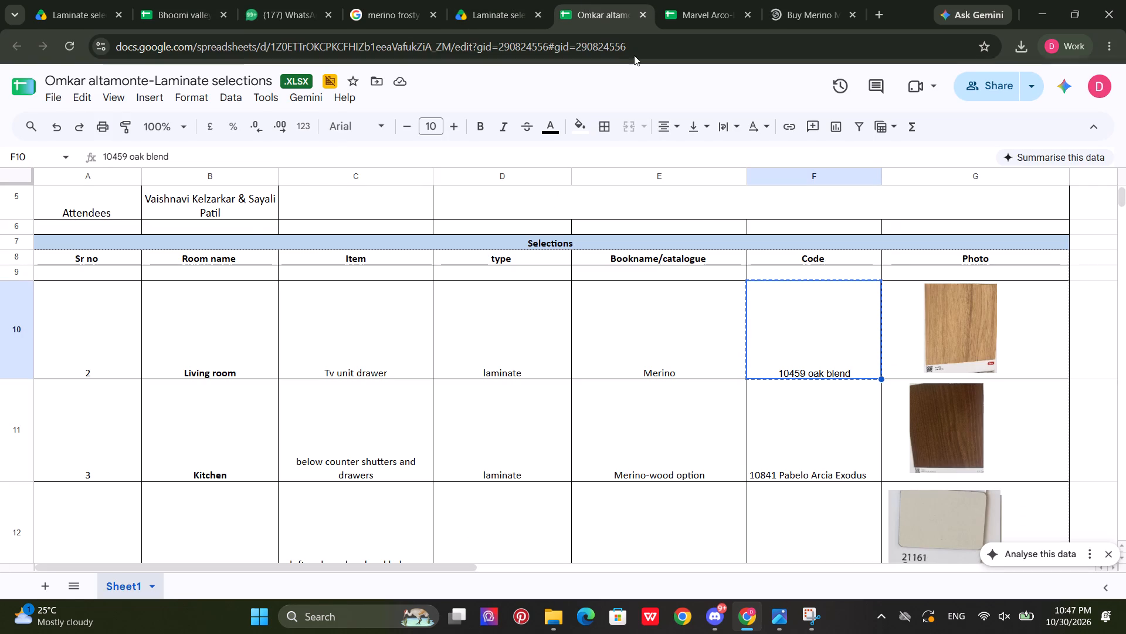
{"action": "left_click", "coordinate": [932, 323]}
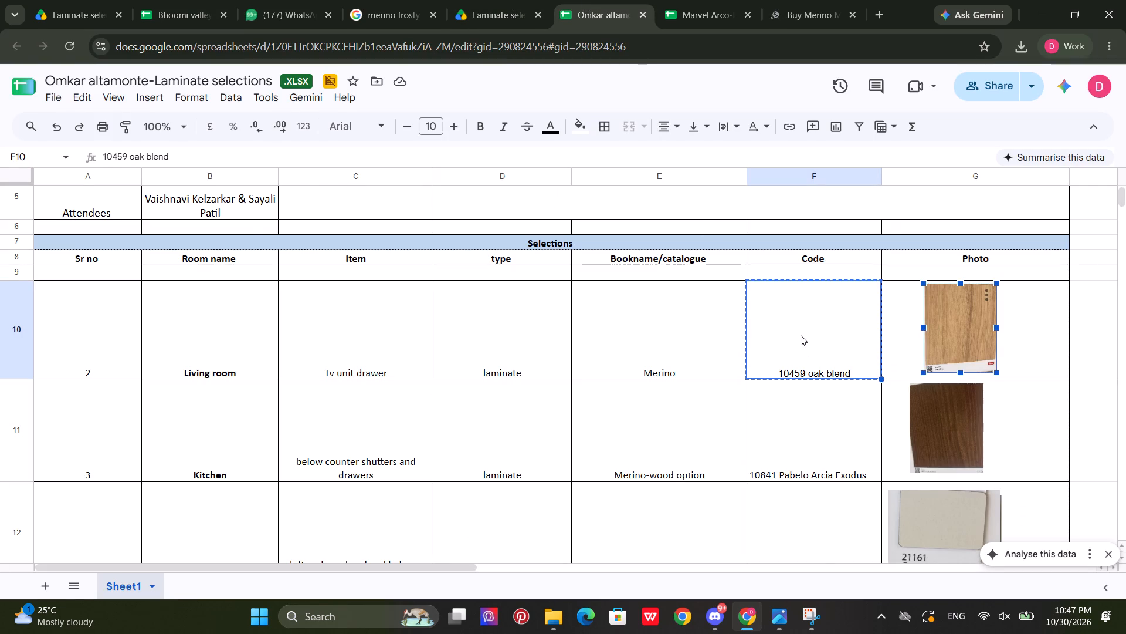
{"action": "left_click", "coordinate": [801, 335]}
{"action": "key", "text": "ctrl+c"}
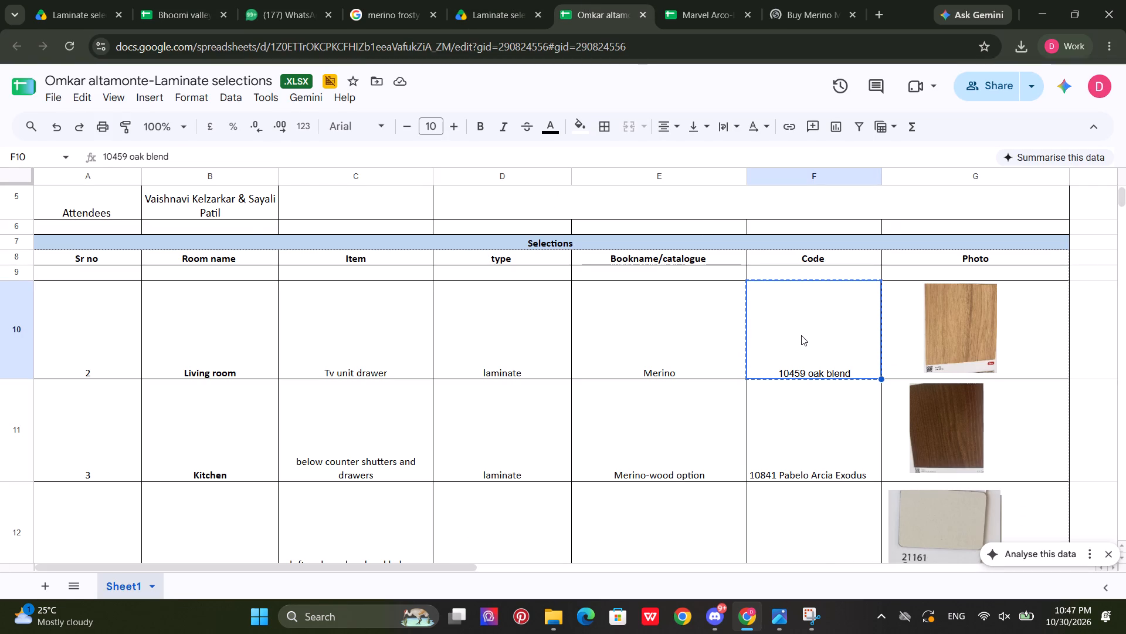
{"action": "left_click", "coordinate": [193, 13]}
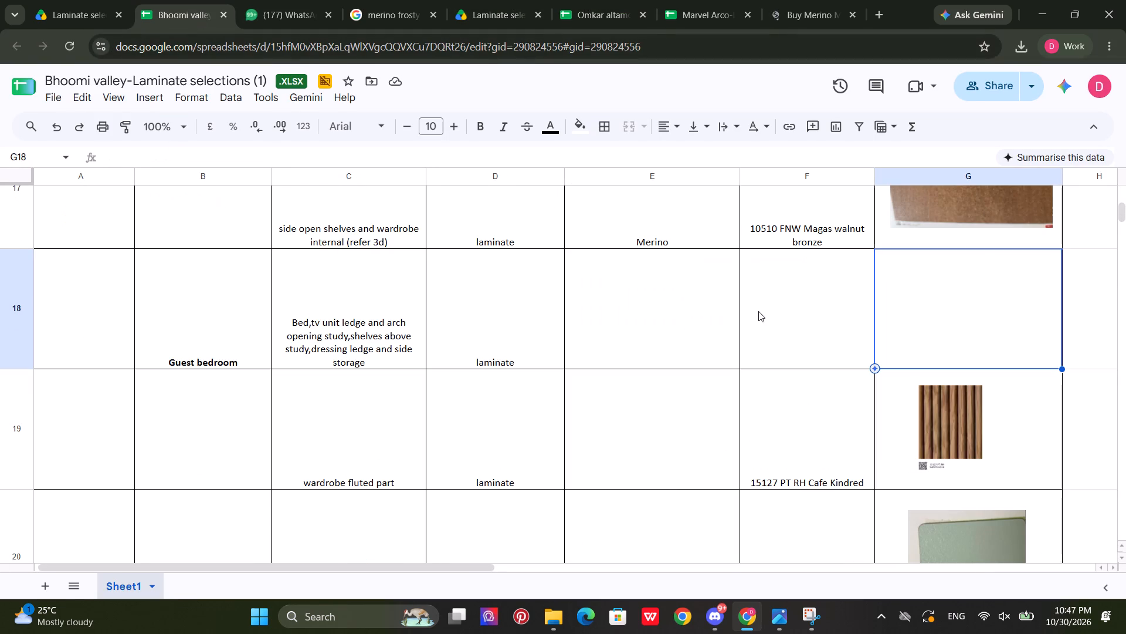
{"action": "left_click", "coordinate": [764, 311]}
{"action": "key", "text": "ctrl+v"}
Copy the Merino catalogue name from the row above into the guest bedroom's bed and TV unit row.
{"action": "left_click", "coordinate": [659, 234]}
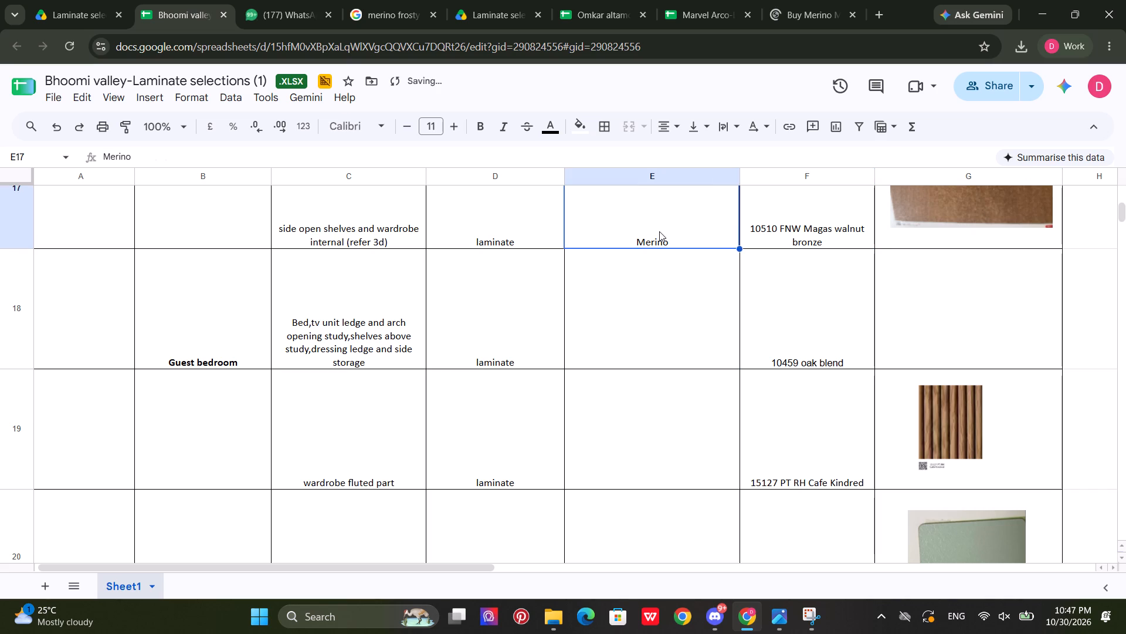
{"action": "key", "text": "ctrl+c"}
{"action": "left_click", "coordinate": [661, 324]}
{"action": "key", "text": "ctrl+v"}
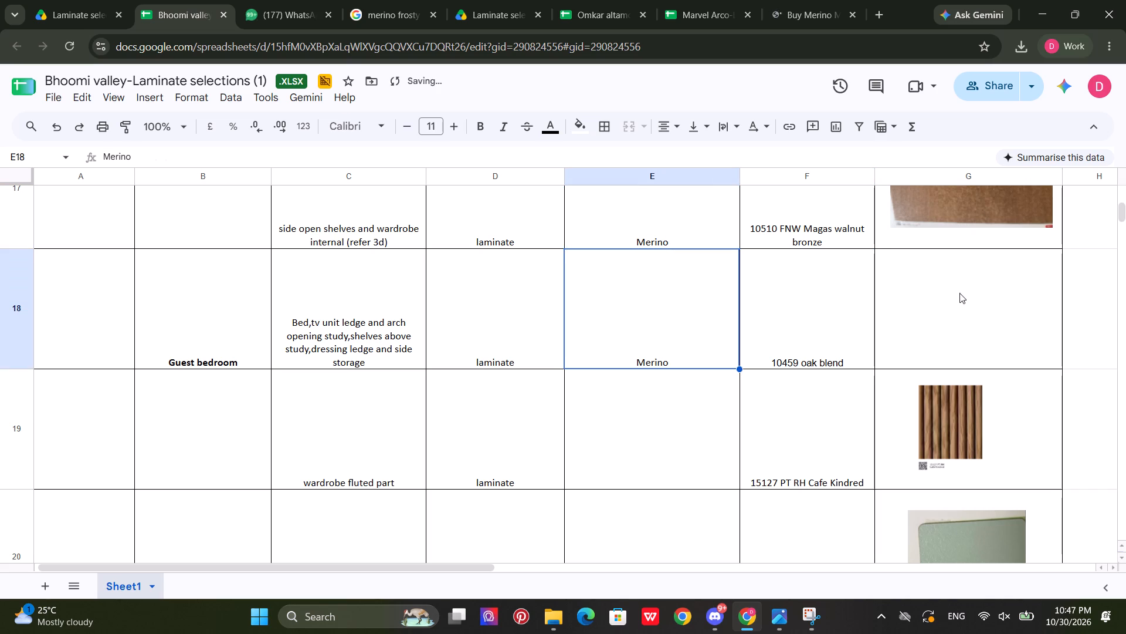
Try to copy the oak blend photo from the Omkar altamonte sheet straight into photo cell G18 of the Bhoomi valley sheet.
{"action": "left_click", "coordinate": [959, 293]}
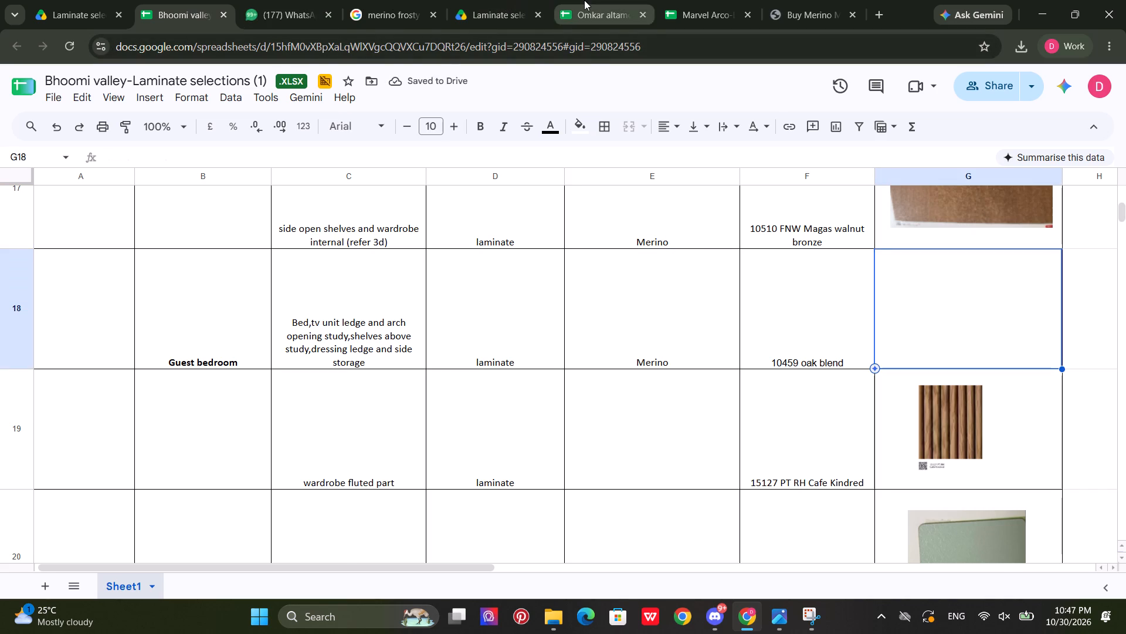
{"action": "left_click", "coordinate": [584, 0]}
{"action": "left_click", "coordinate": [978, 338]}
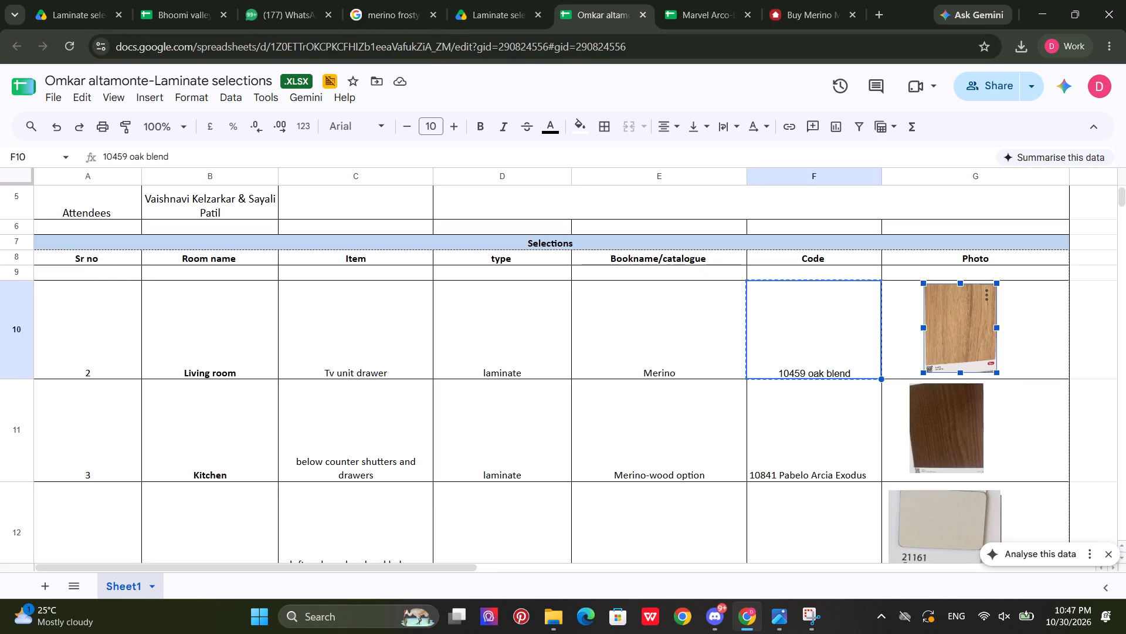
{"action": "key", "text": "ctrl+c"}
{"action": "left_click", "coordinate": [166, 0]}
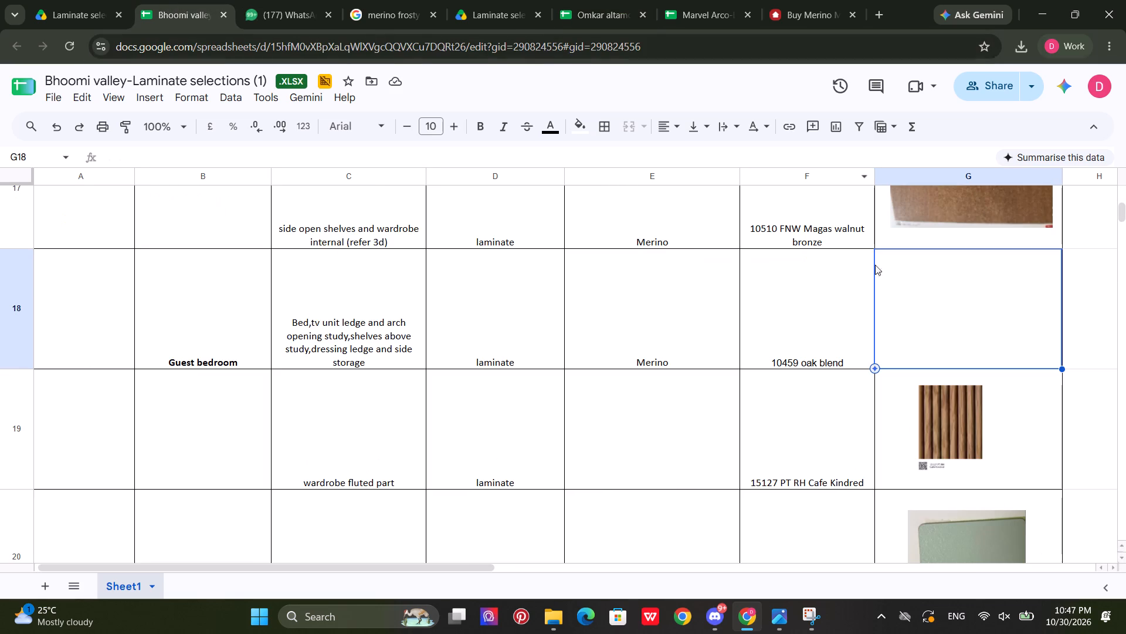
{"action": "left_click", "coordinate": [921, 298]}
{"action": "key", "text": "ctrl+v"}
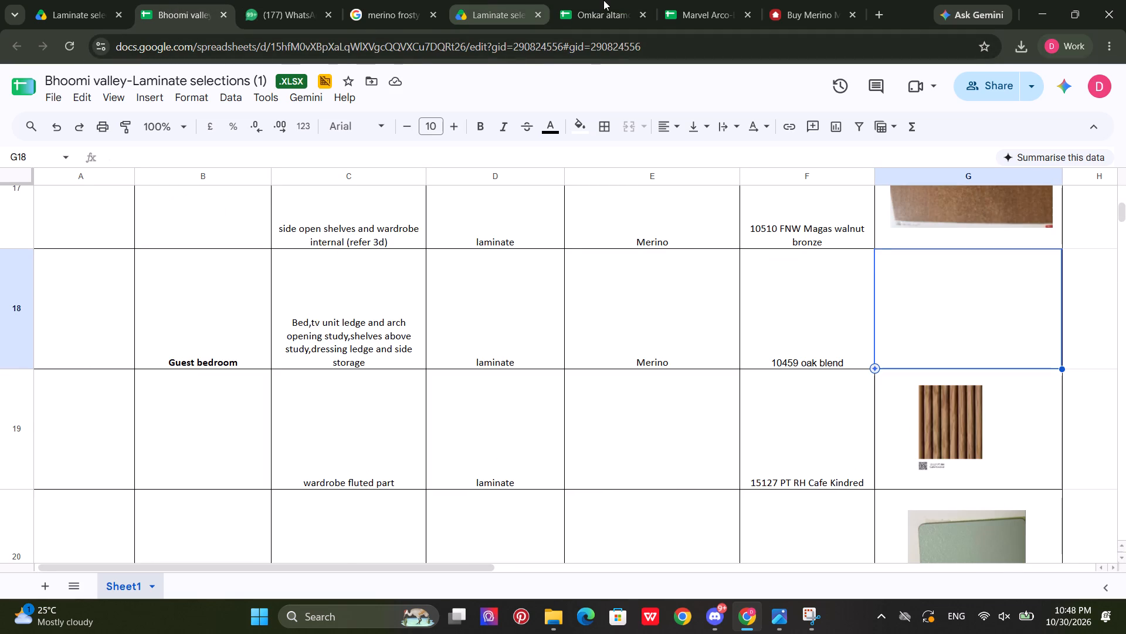
Enlarge the oak blend photo in the Omkar altamonte sheet's living room row to about 2.8 times its width.
{"action": "left_click", "coordinate": [603, 0]}
{"action": "left_click", "coordinate": [934, 339]}
{"action": "left_click_drag", "start_coordinate": [925, 372], "coordinate": [831, 436]}
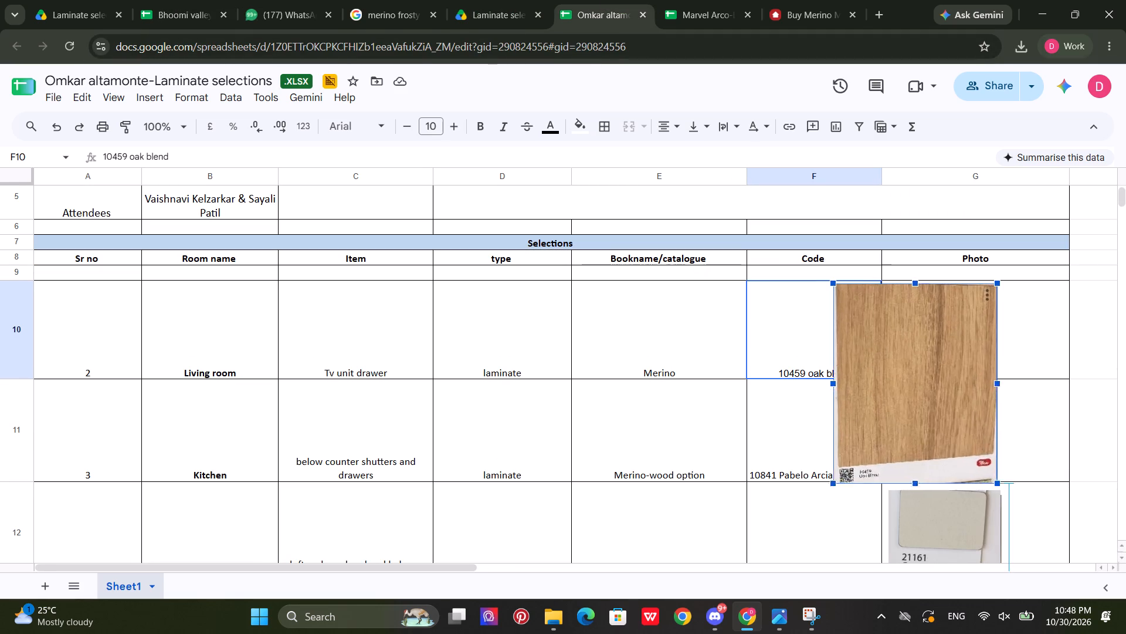
{"action": "left_click_drag", "start_coordinate": [831, 436], "coordinate": [827, 407]}
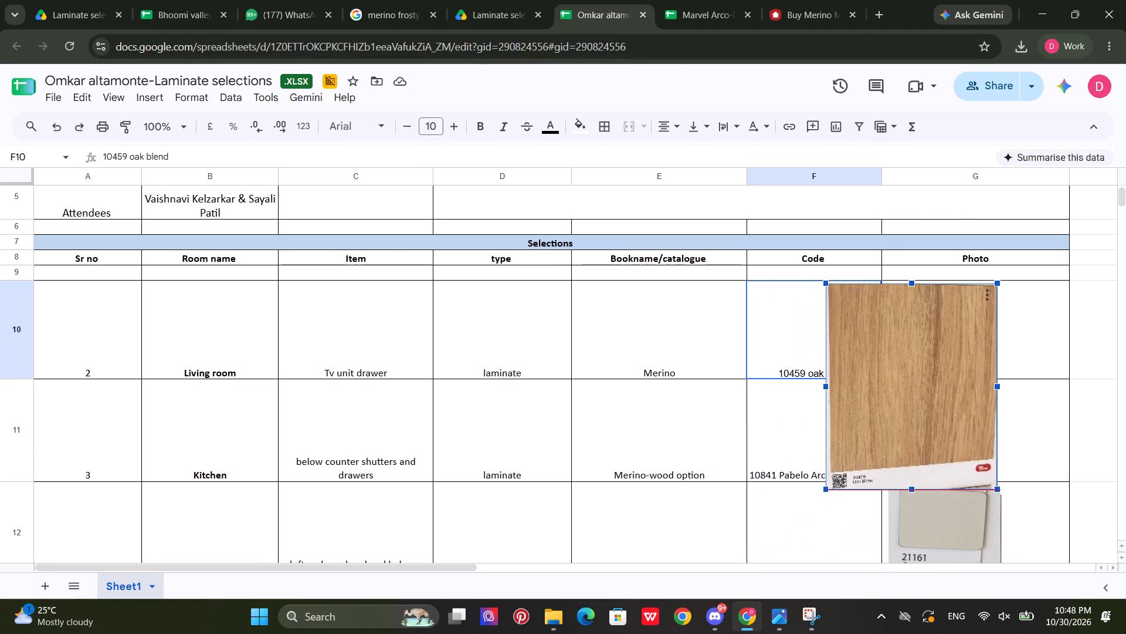
{"action": "left_click_drag", "start_coordinate": [827, 407], "coordinate": [791, 416]}
Capture the enlarged oak blend photo, including its code label, with Snipping Tool and copy the capture.
{"action": "left_click", "coordinate": [803, 610]}
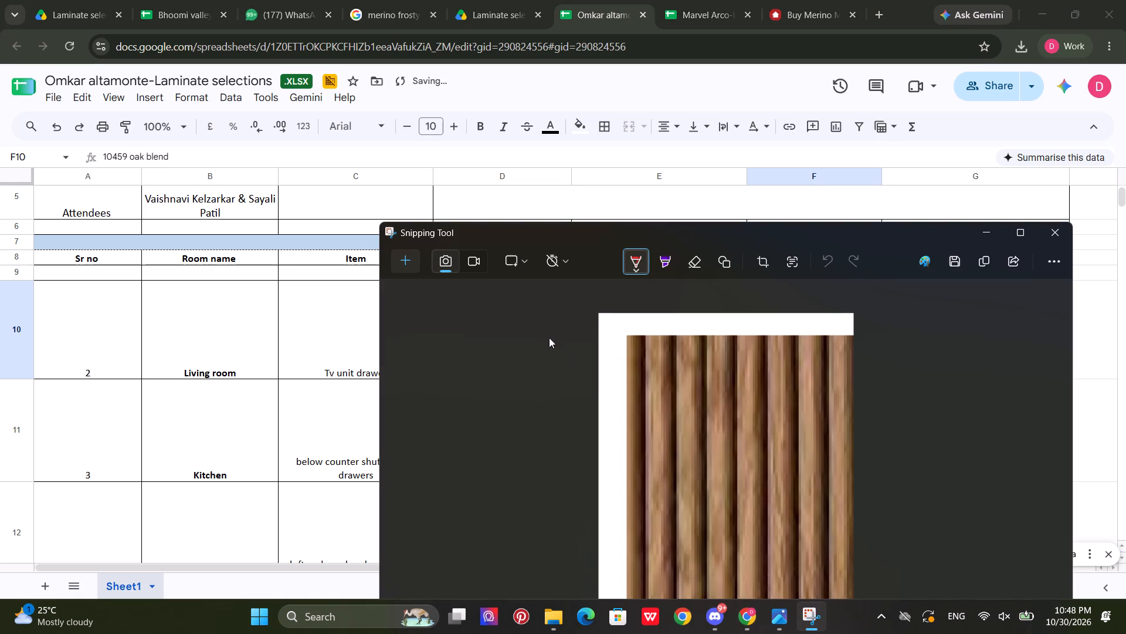
{"action": "left_click", "coordinate": [387, 254]}
{"action": "left_click", "coordinate": [408, 268]}
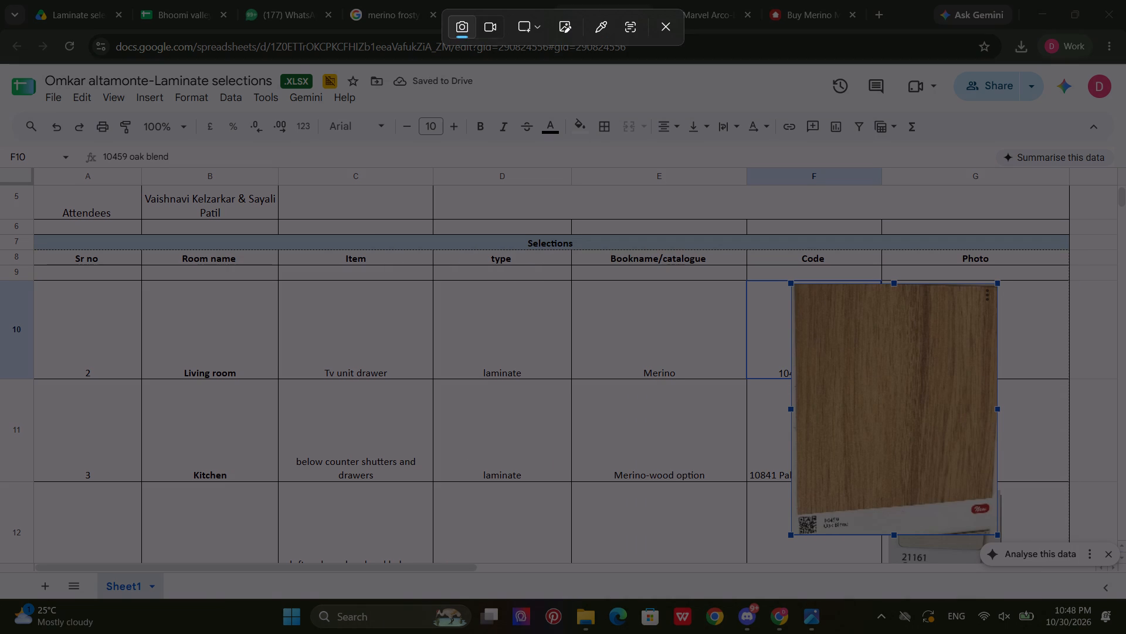
{"action": "left_click_drag", "start_coordinate": [794, 284], "coordinate": [993, 532]}
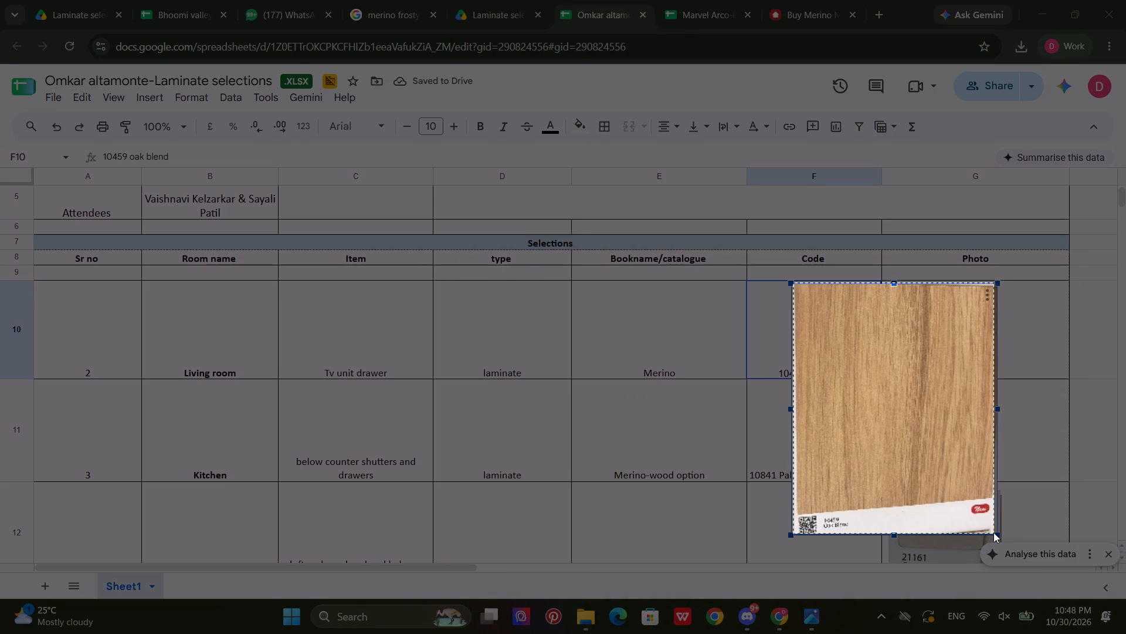
{"action": "left_click_drag", "start_coordinate": [993, 532], "coordinate": [996, 532]}
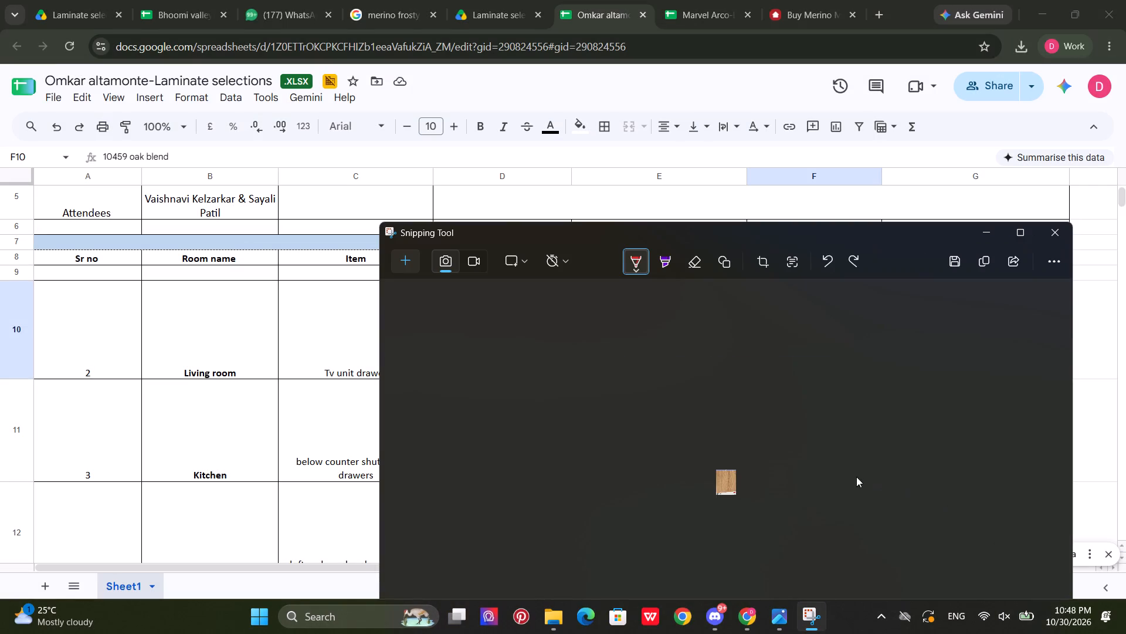
{"action": "key", "text": "ctrl+c"}
{"action": "left_click", "coordinate": [994, 230]}
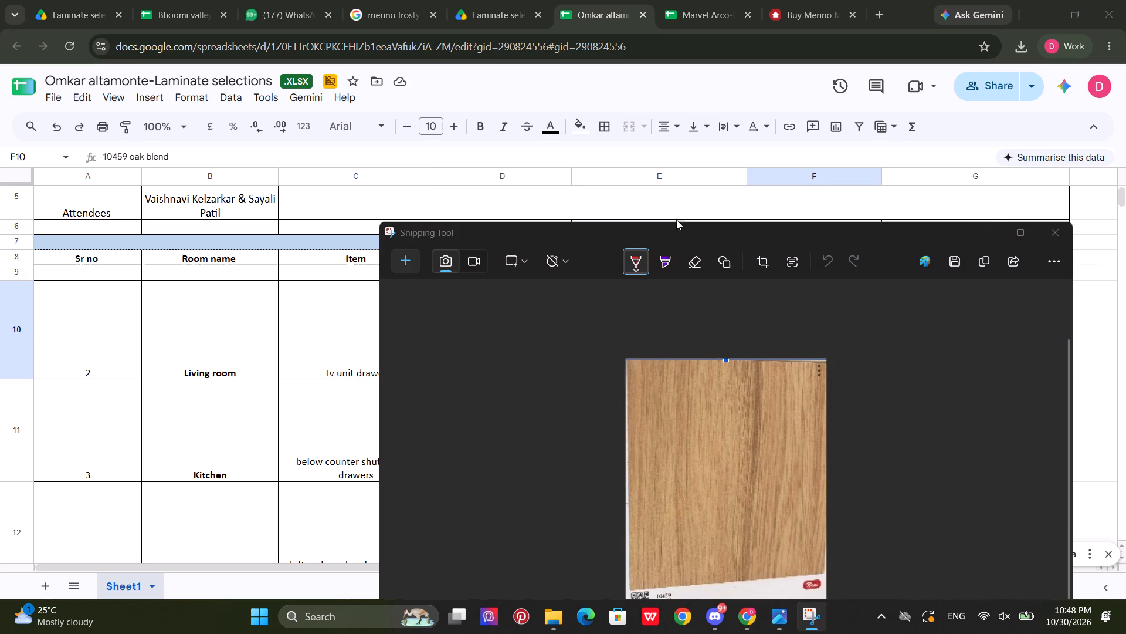
Paste the captured oak blend swatch into the Bhoomi valley sheet, then shrink and position it within photo cell G18.
{"action": "left_click", "coordinate": [182, 0]}
{"action": "left_click", "coordinate": [924, 301]}
{"action": "key", "text": "ctrl+v"}
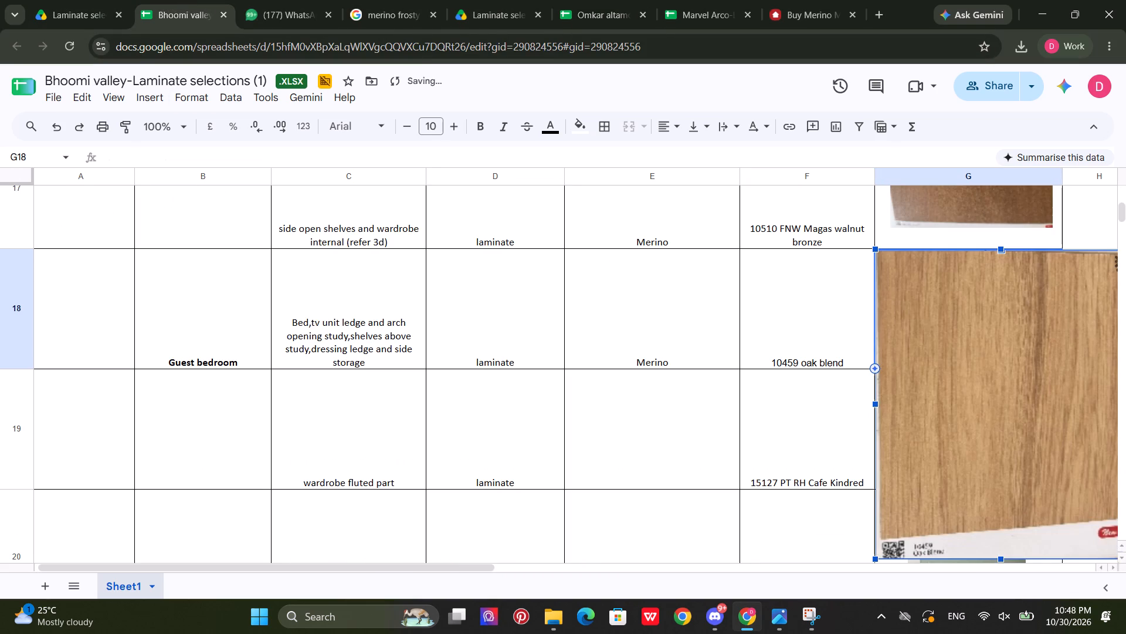
{"action": "left_click", "coordinate": [924, 301]}
{"action": "left_click_drag", "start_coordinate": [921, 379], "coordinate": [681, 336]}
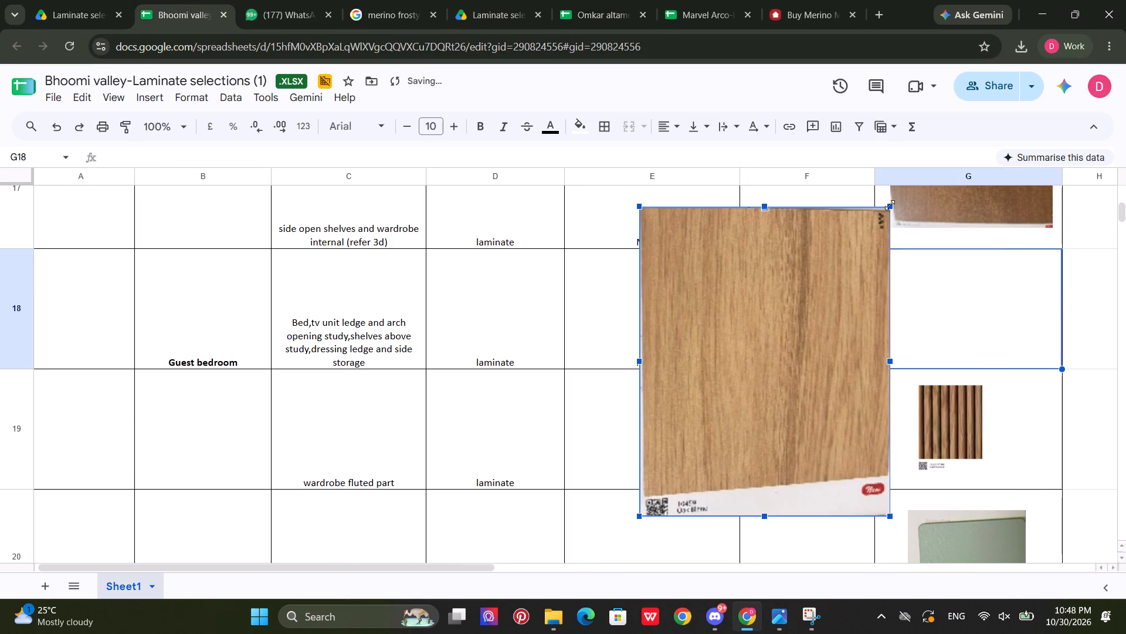
{"action": "left_click_drag", "start_coordinate": [887, 207], "coordinate": [698, 450]}
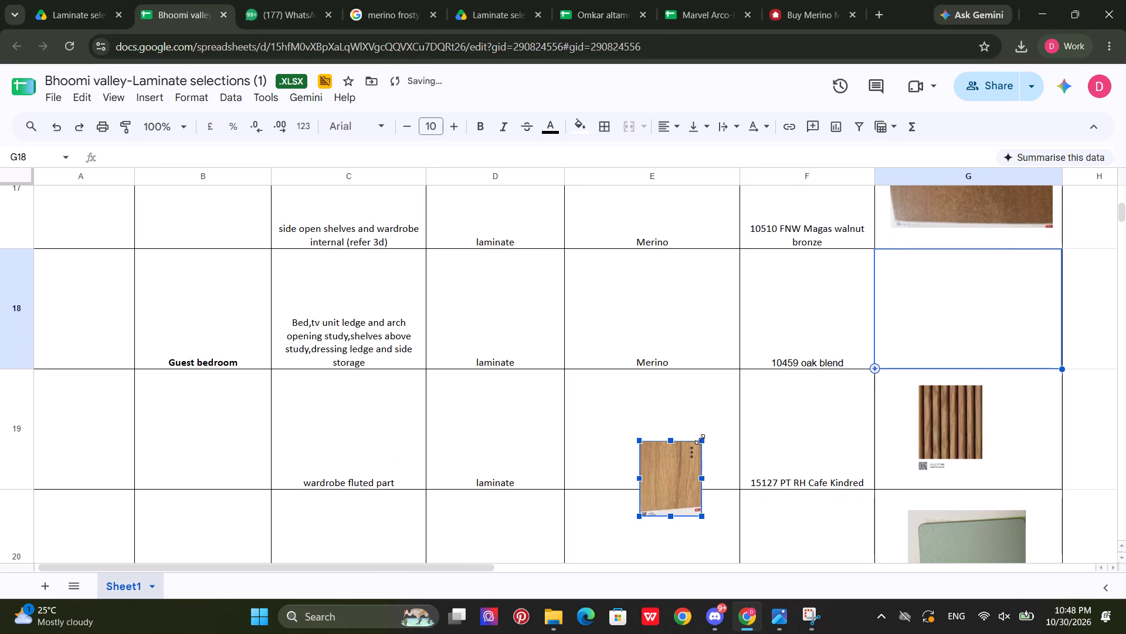
{"action": "left_click_drag", "start_coordinate": [700, 439], "coordinate": [754, 377]}
{"action": "left_click_drag", "start_coordinate": [734, 430], "coordinate": [996, 304]}
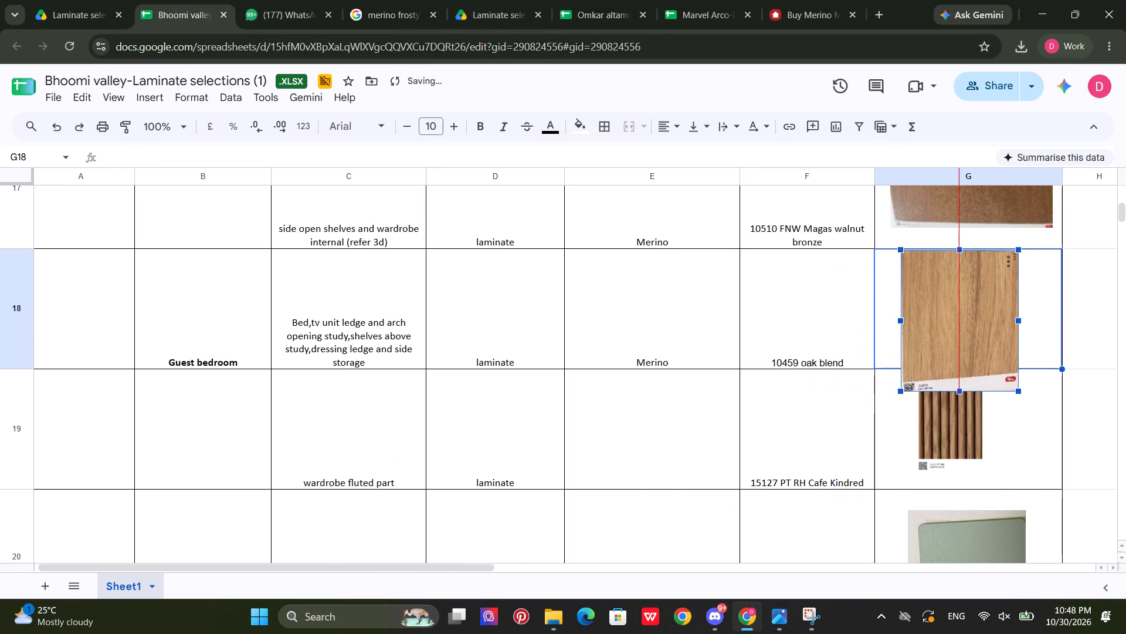
{"action": "left_click_drag", "start_coordinate": [996, 304], "coordinate": [996, 309]}
{"action": "left_click_drag", "start_coordinate": [904, 396], "coordinate": [910, 387]}
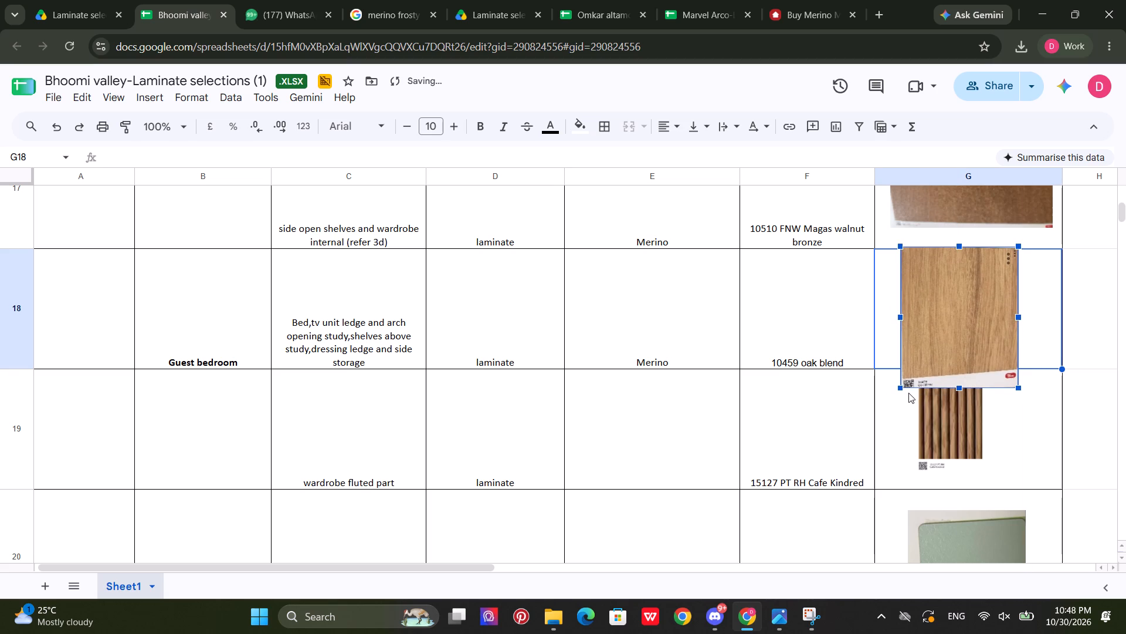
{"action": "left_click_drag", "start_coordinate": [901, 389], "coordinate": [944, 334]}
{"action": "left_click_drag", "start_coordinate": [963, 296], "coordinate": [951, 313]}
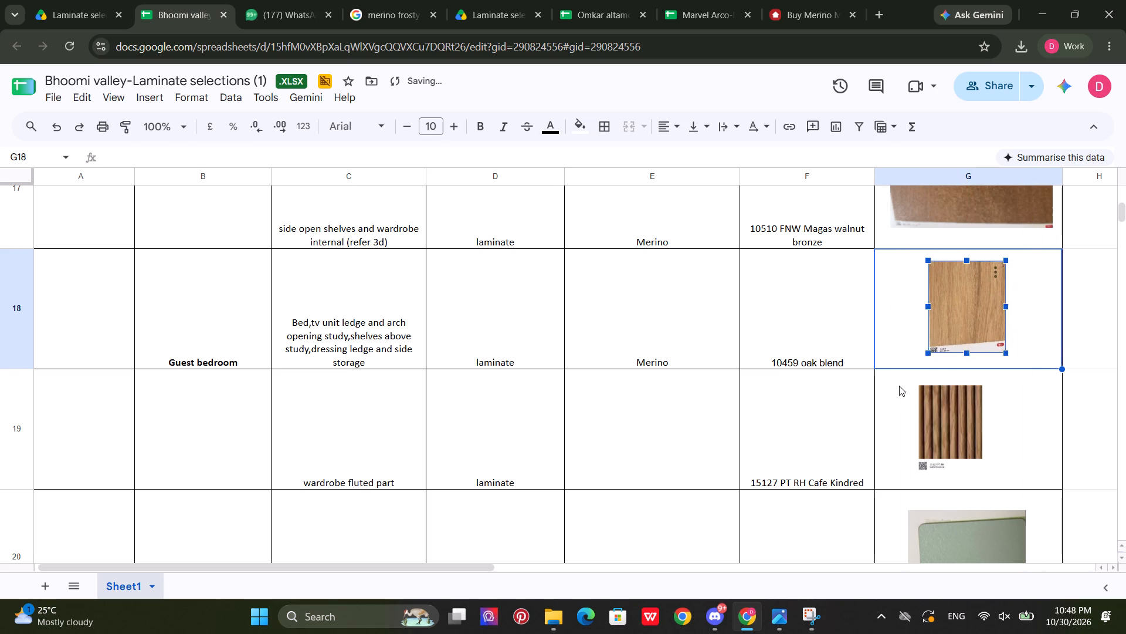
Copy the catalogue name Merino from E18 into the wardrobe fluted part and wardrobe above part rows, cells E19 and E20.
{"action": "left_click", "coordinate": [835, 412]}
{"action": "left_click", "coordinate": [578, 267]}
{"action": "left_click", "coordinate": [602, 305]}
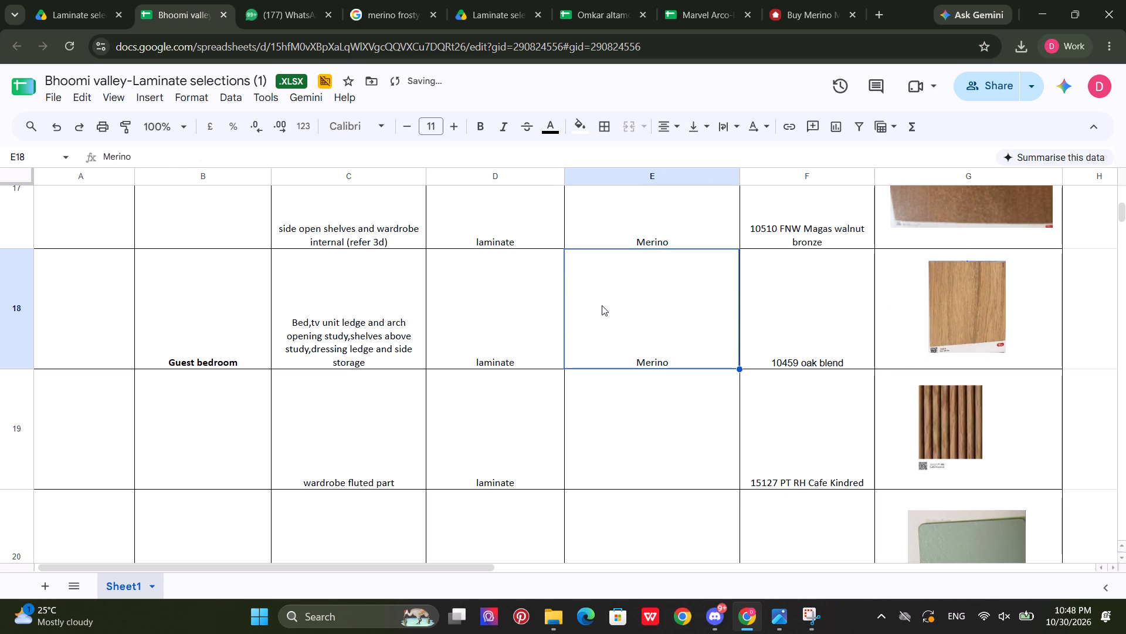
{"action": "key", "text": "ctrl+c"}
{"action": "left_click", "coordinate": [652, 451]}
{"action": "key", "text": "ctrl+v"}
{"action": "left_click", "coordinate": [697, 467]}
{"action": "left_click", "coordinate": [772, 451]}
{"action": "scroll", "coordinate": [772, 450], "scroll_direction": "down", "scroll_amount": 2}
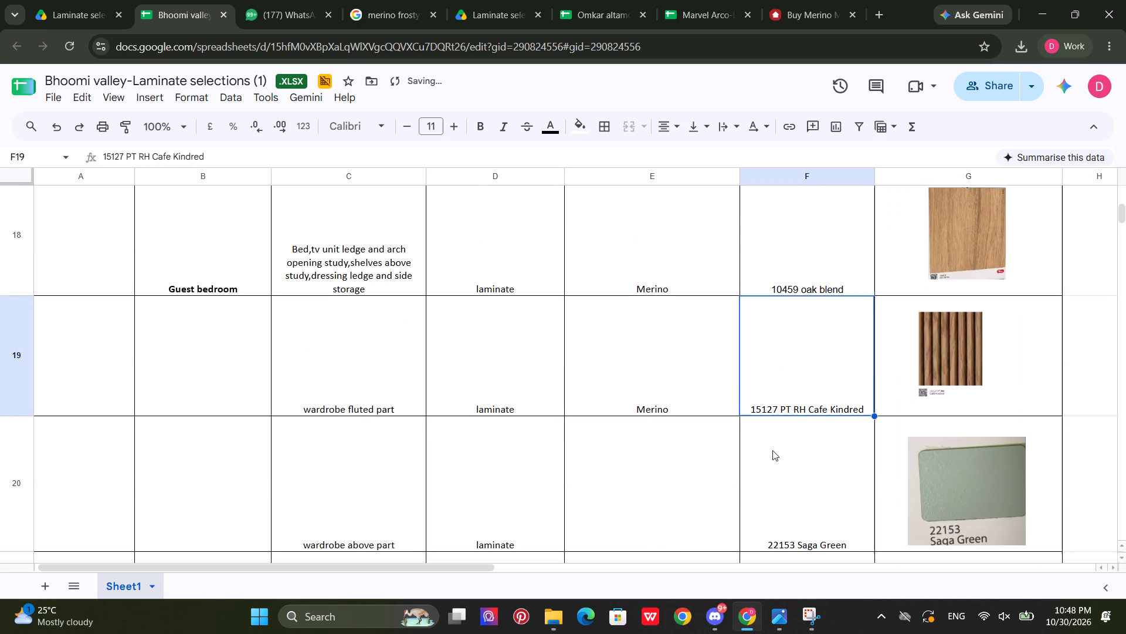
{"action": "scroll", "coordinate": [772, 450], "scroll_direction": "down", "scroll_amount": 2}
{"action": "scroll", "coordinate": [749, 395], "scroll_direction": "up", "scroll_amount": 1}
{"action": "left_click", "coordinate": [662, 242]}
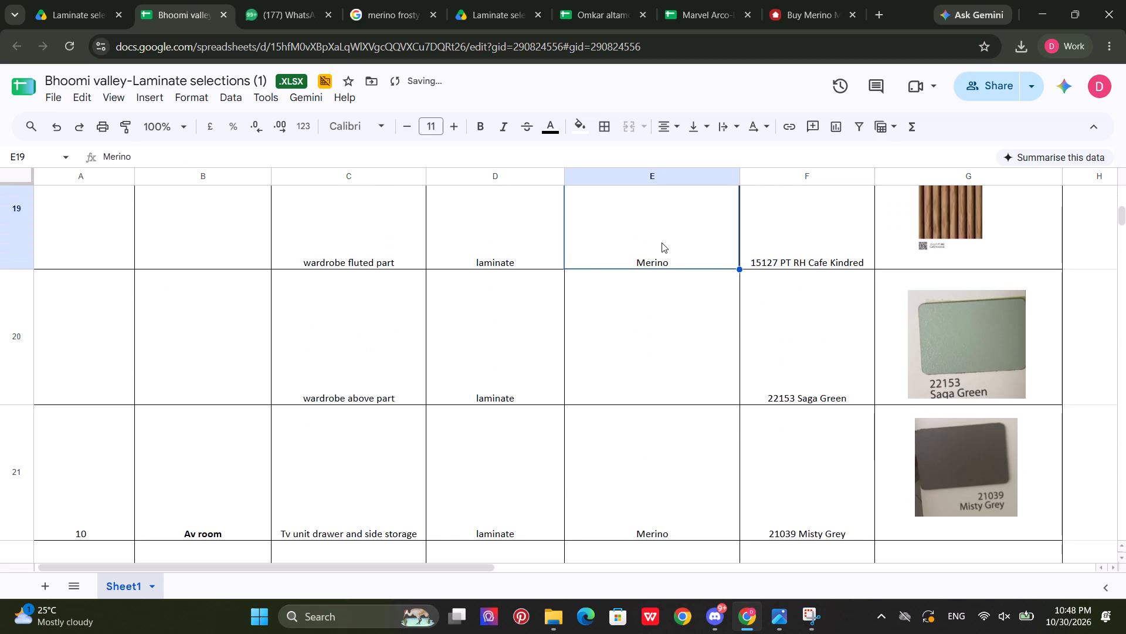
{"action": "key", "text": "ctrl+c"}
{"action": "left_click", "coordinate": [649, 340]}
{"action": "key", "text": "ctrl+v"}
{"action": "left_click", "coordinate": [708, 397]}
Examine the guest bathroom and master bathroom rows below the Av room row, and select the guest bathroom cell E22.
{"action": "scroll", "coordinate": [742, 450], "scroll_direction": "down", "scroll_amount": 3}
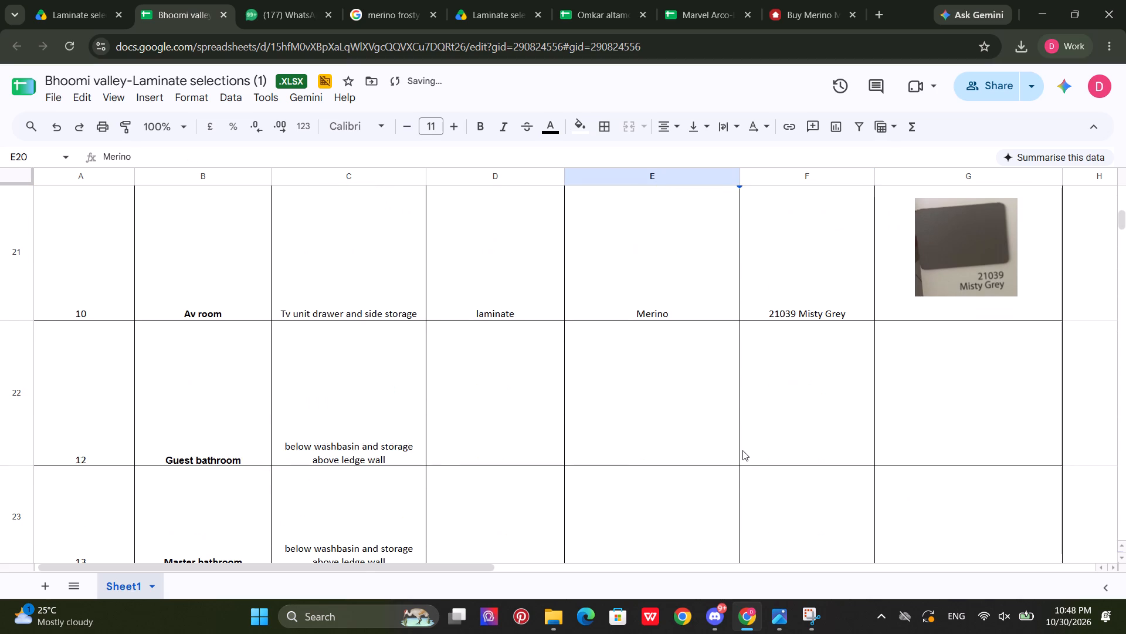
{"action": "scroll", "coordinate": [742, 450], "scroll_direction": "down", "scroll_amount": 1}
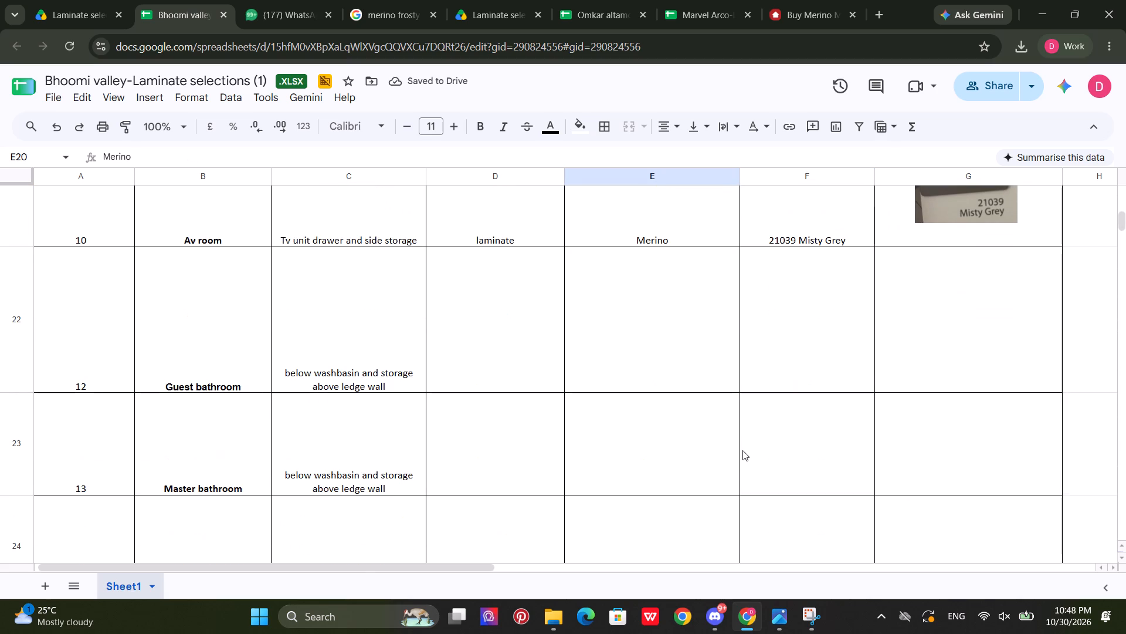
{"action": "scroll", "coordinate": [742, 450], "scroll_direction": "up", "scroll_amount": 3}
{"action": "scroll", "coordinate": [742, 450], "scroll_direction": "down", "scroll_amount": 3}
{"action": "scroll", "coordinate": [742, 450], "scroll_direction": "up", "scroll_amount": 1}
{"action": "left_click", "coordinate": [646, 411]}
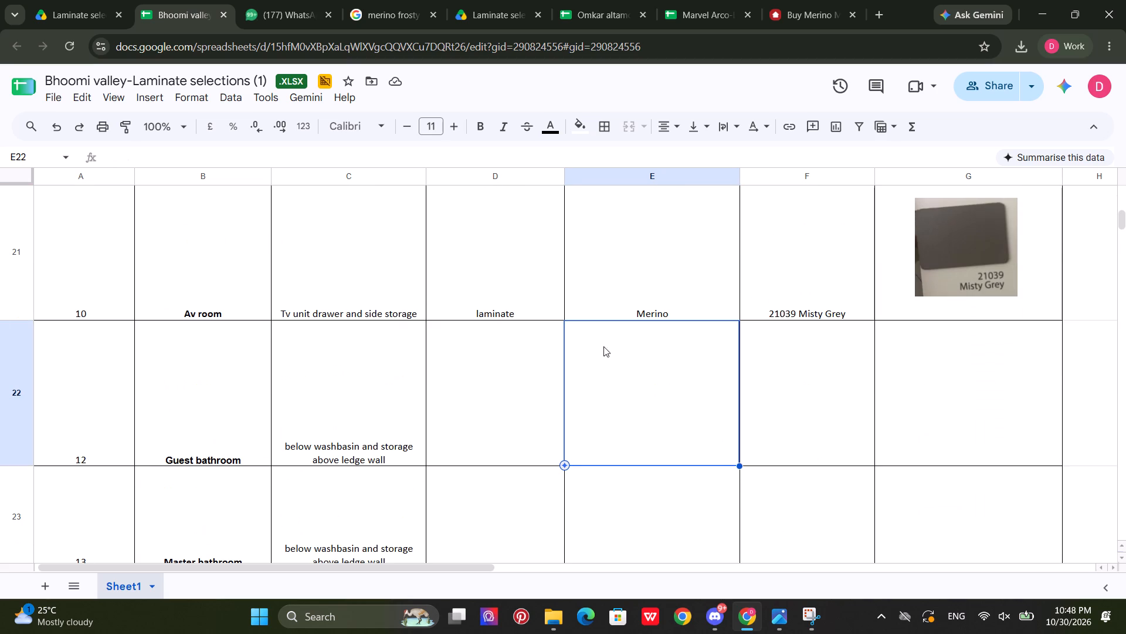
Close the Merinolam catalogue PDF preview in the Laminate selection Drive folder.
{"action": "left_click", "coordinate": [497, 0]}
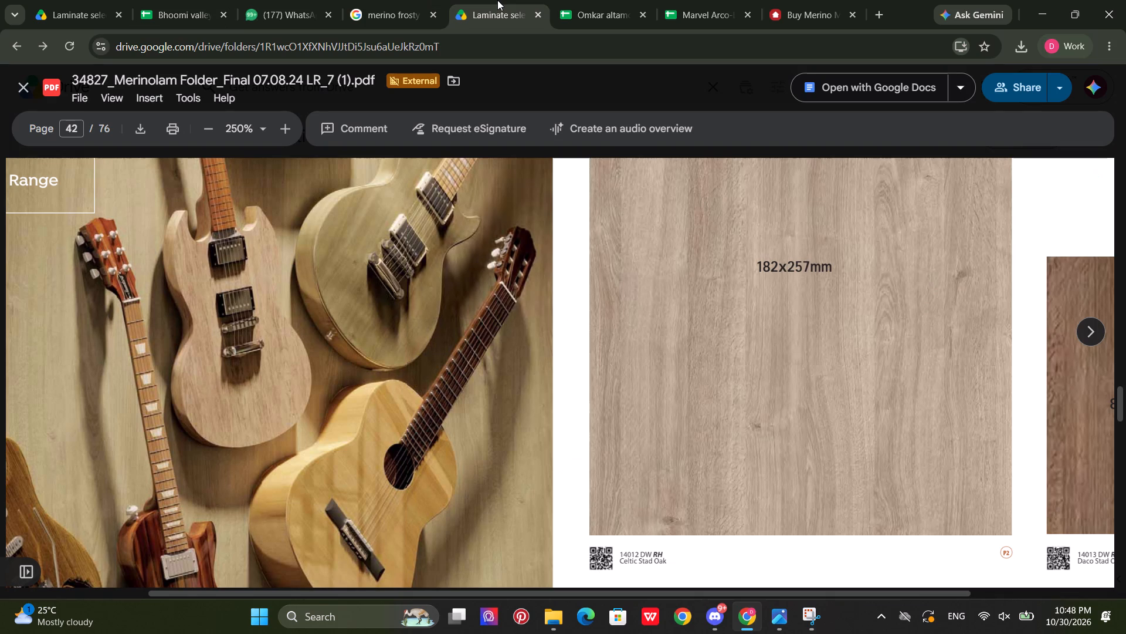
{"action": "key", "text": "Escape"}
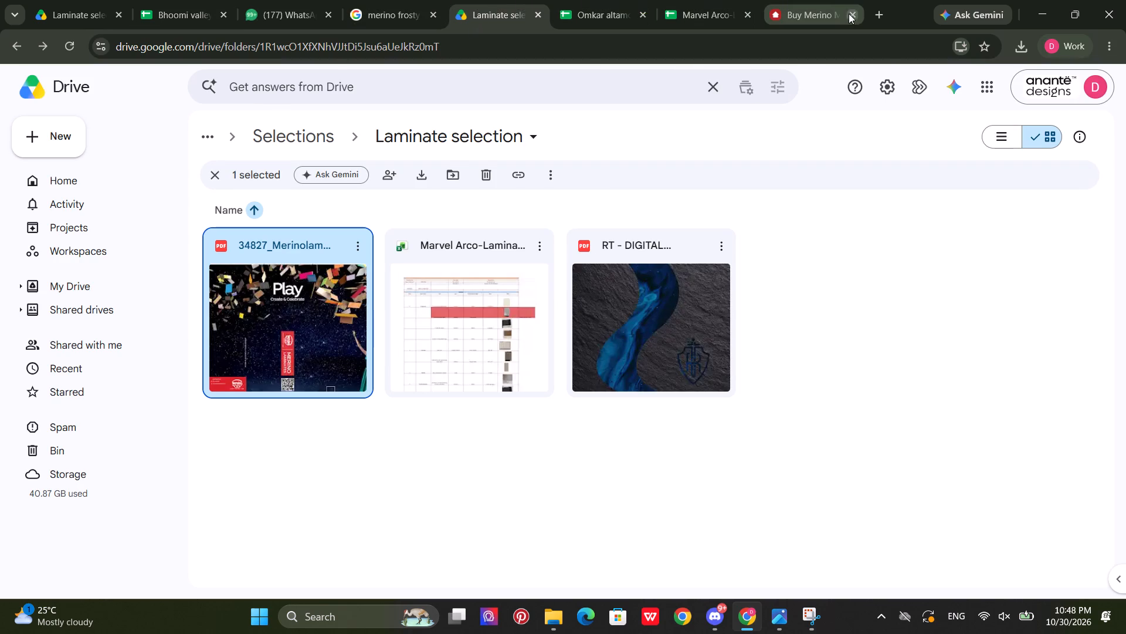
Open Google Drive in a new browser tab.
{"action": "left_click", "coordinate": [868, 14]}
{"action": "left_click", "coordinate": [874, 14]}
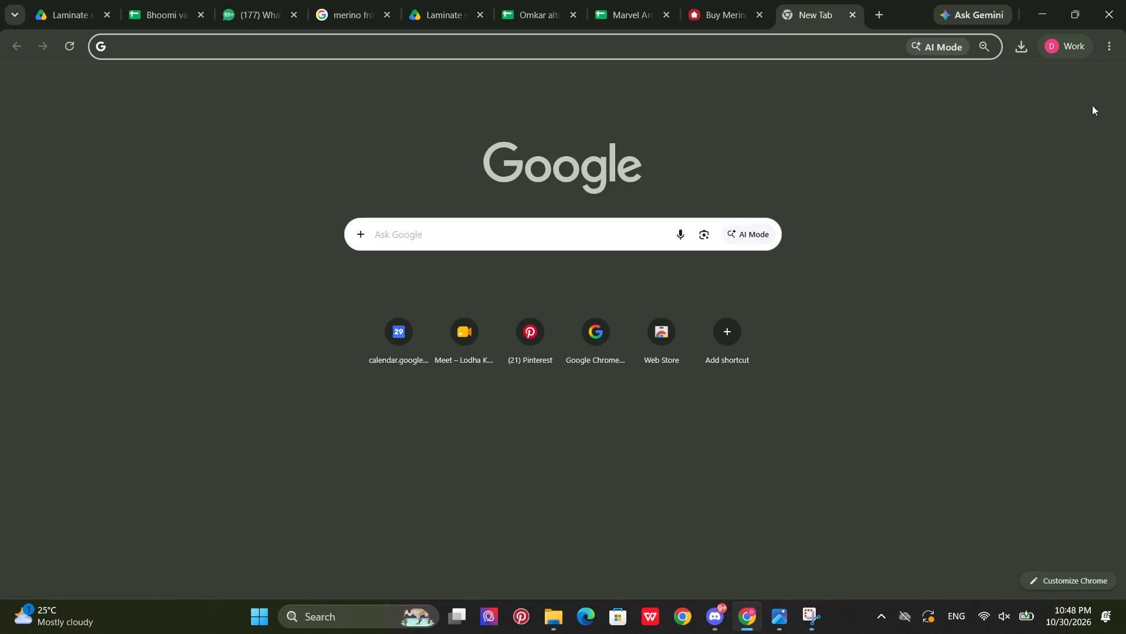
{"action": "left_click", "coordinate": [174, 0]}
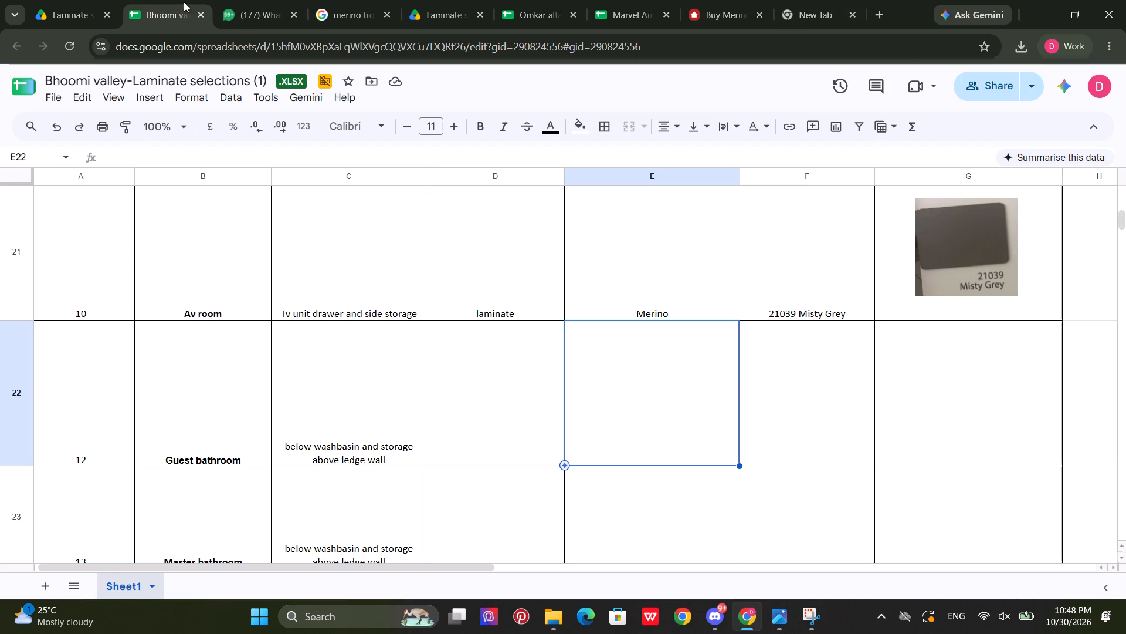
{"action": "left_click", "coordinate": [840, 3]}
{"action": "left_click", "coordinate": [1081, 93]}
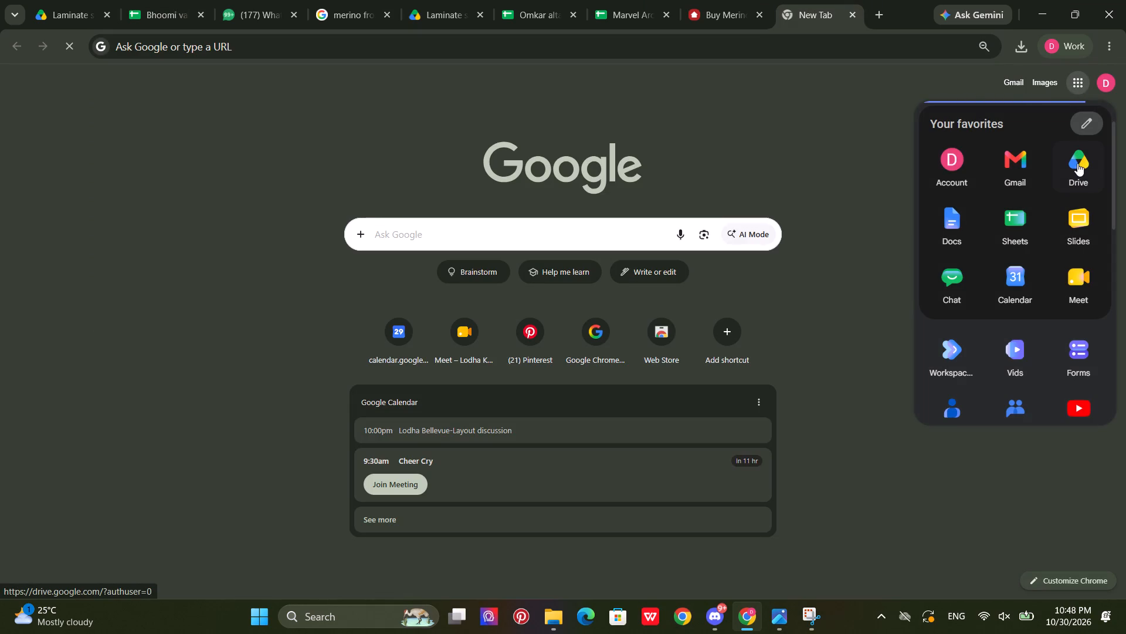
{"action": "left_click", "coordinate": [1077, 163]}
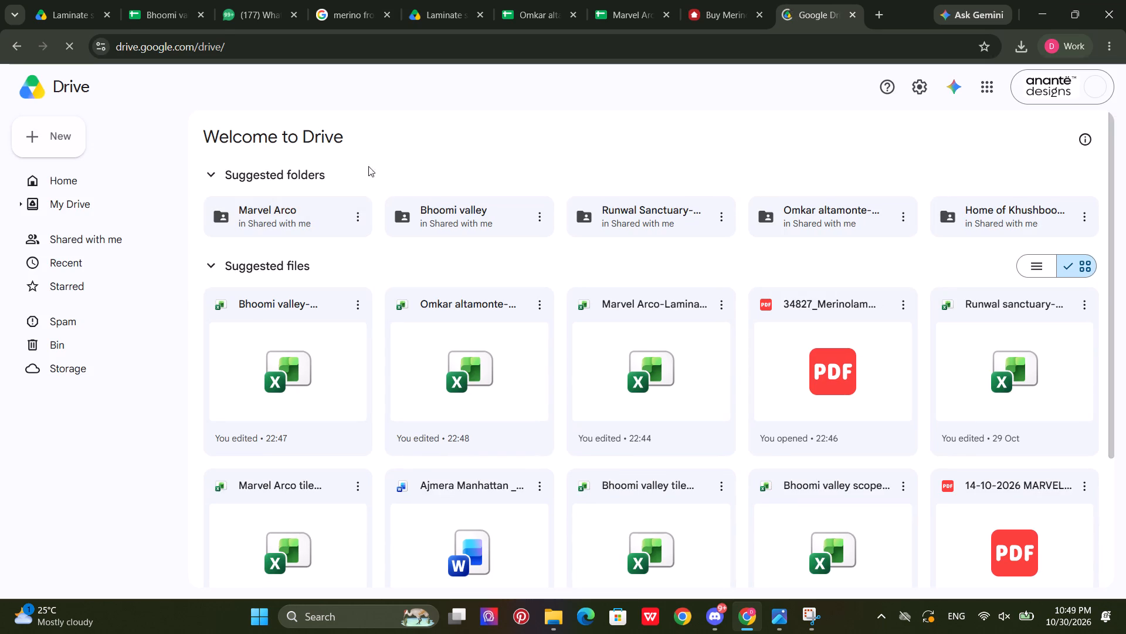
Open the Bhoomi valley project folder in Drive and go into its Shared with client folder, then the 3ds folder.
{"action": "left_click", "coordinate": [450, 193]}
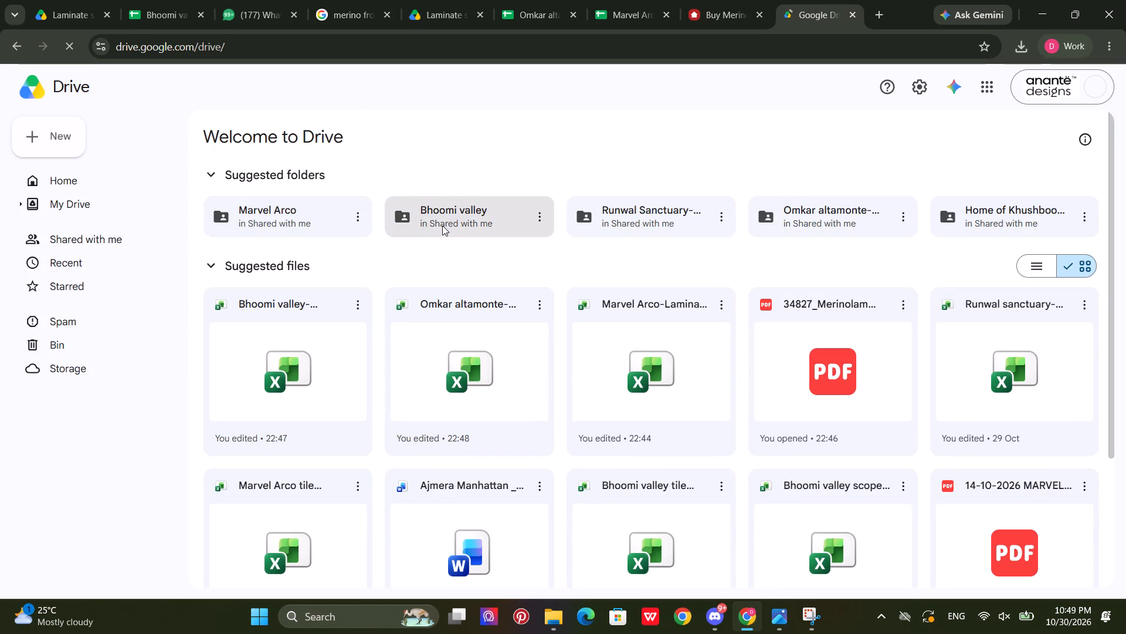
{"action": "double_click", "coordinate": [442, 225]}
{"action": "left_click", "coordinate": [455, 238]}
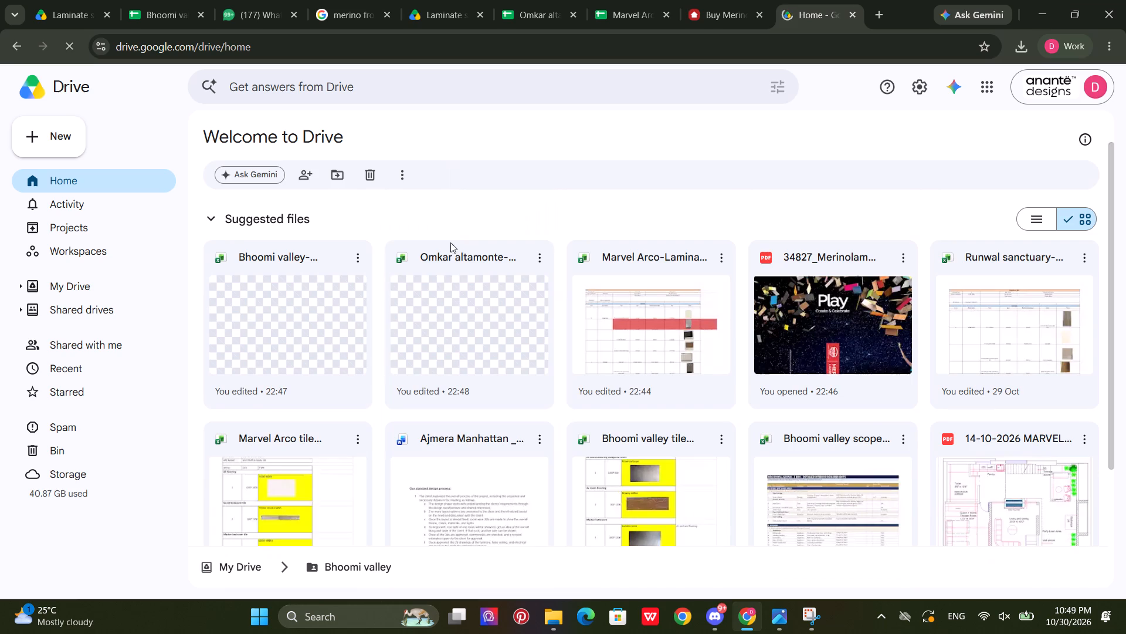
{"action": "scroll", "coordinate": [456, 228], "scroll_direction": "up", "scroll_amount": 5}
{"action": "double_click", "coordinate": [454, 214]}
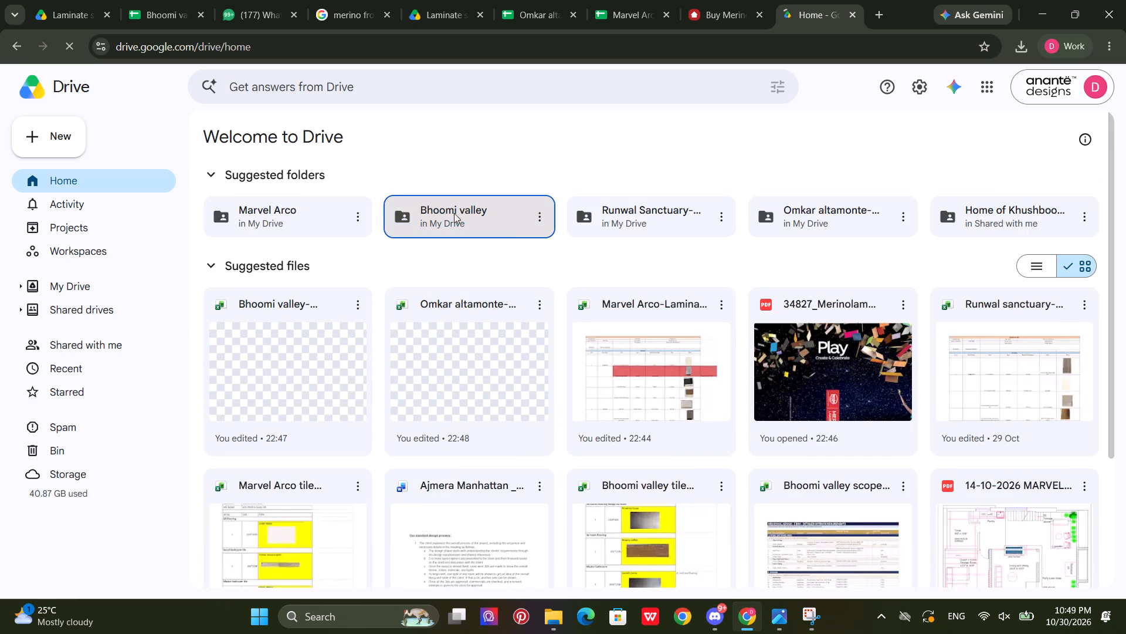
{"action": "double_click", "coordinate": [479, 220]}
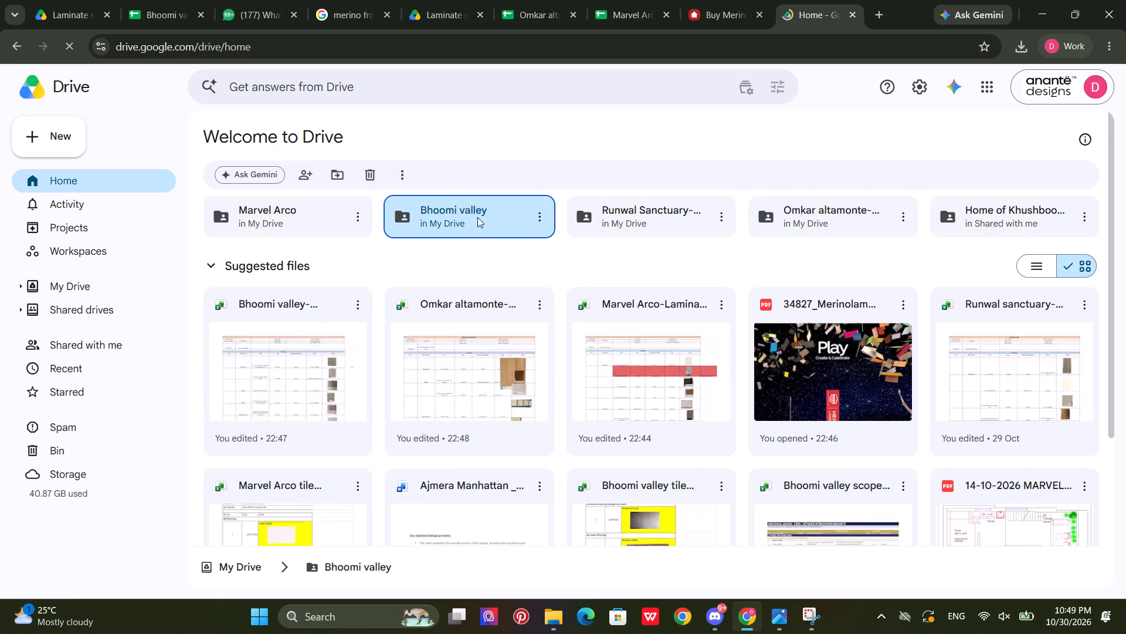
{"action": "double_click", "coordinate": [470, 220]}
{"action": "scroll", "coordinate": [470, 257], "scroll_direction": "down", "scroll_amount": 2}
{"action": "scroll", "coordinate": [470, 257], "scroll_direction": "up", "scroll_amount": 4}
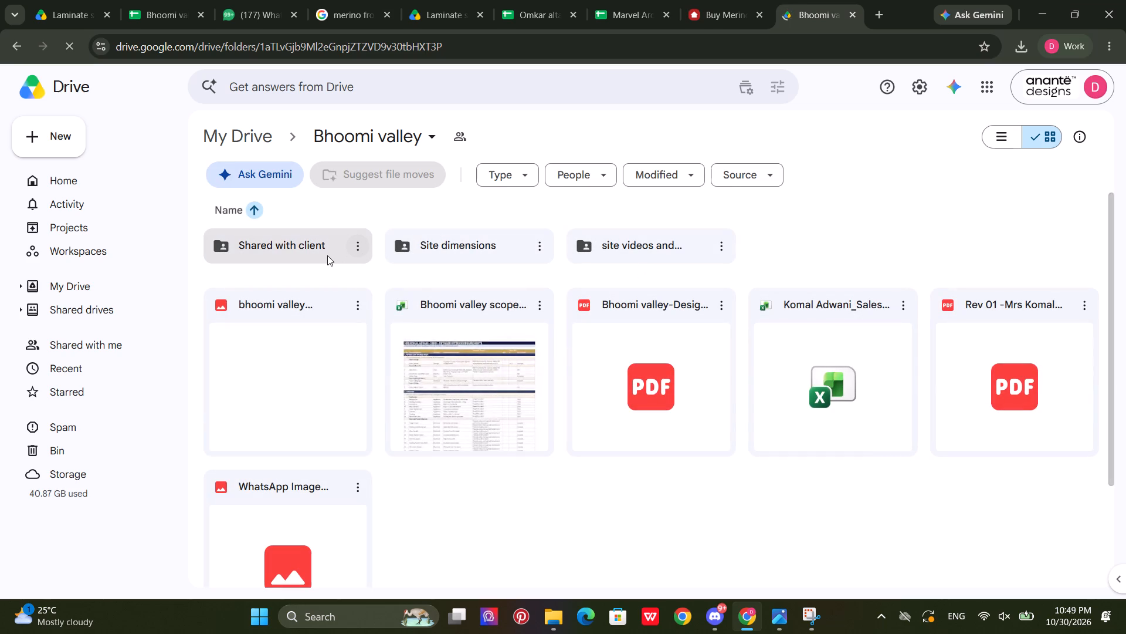
{"action": "double_click", "coordinate": [320, 252]}
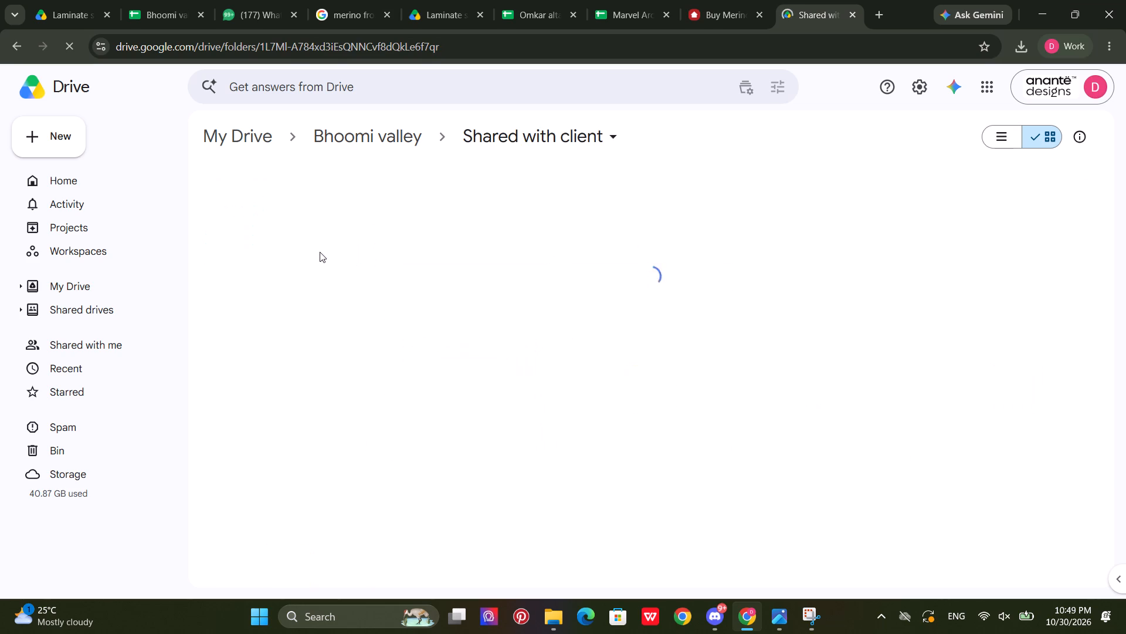
{"action": "double_click", "coordinate": [467, 236]}
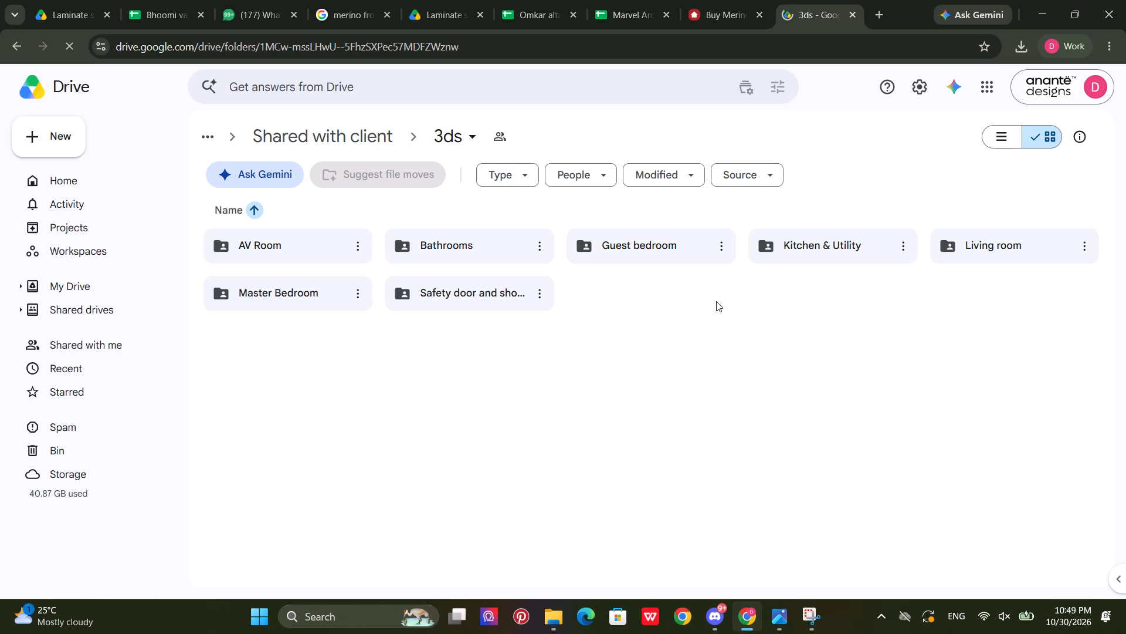
View the renders in the 3ds Bathrooms folder, from the Op1 master bathroom image through to the OP4 guest bathroom image.
{"action": "double_click", "coordinate": [669, 248]}
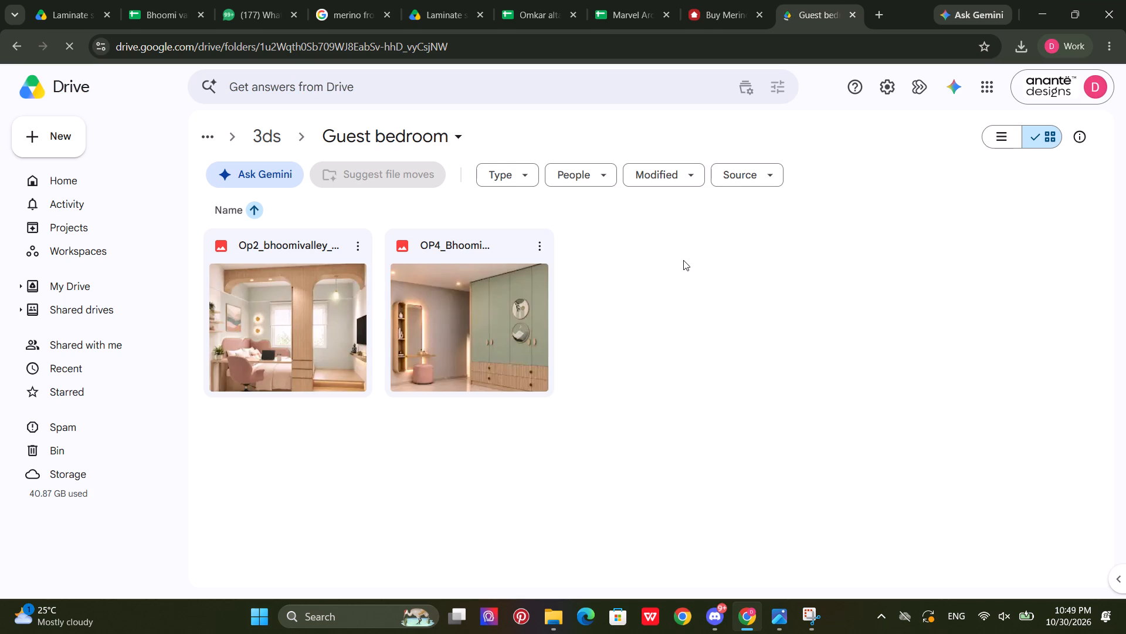
{"action": "left_click", "coordinate": [5, 43]}
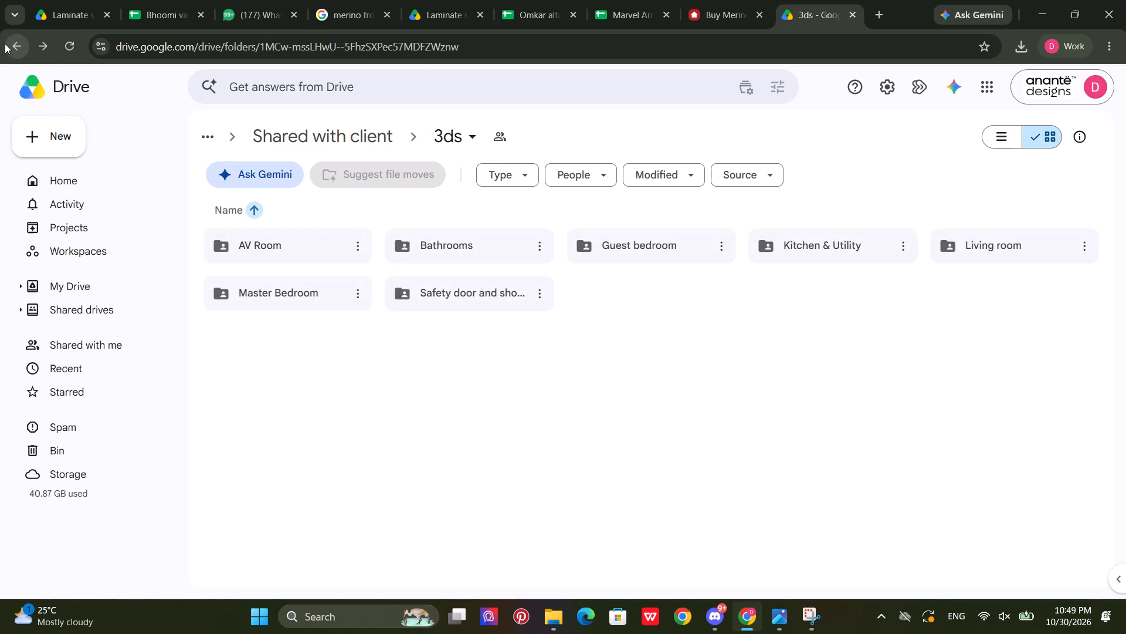
{"action": "double_click", "coordinate": [463, 246]}
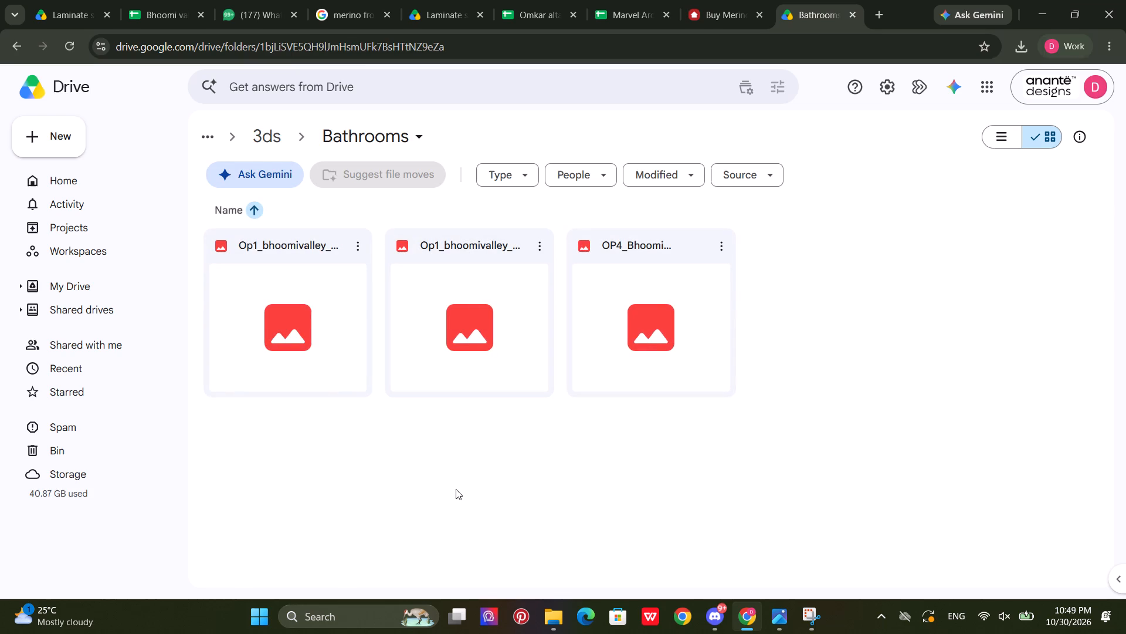
{"action": "scroll", "coordinate": [443, 456], "scroll_direction": "down", "scroll_amount": 3}
{"action": "double_click", "coordinate": [316, 348]}
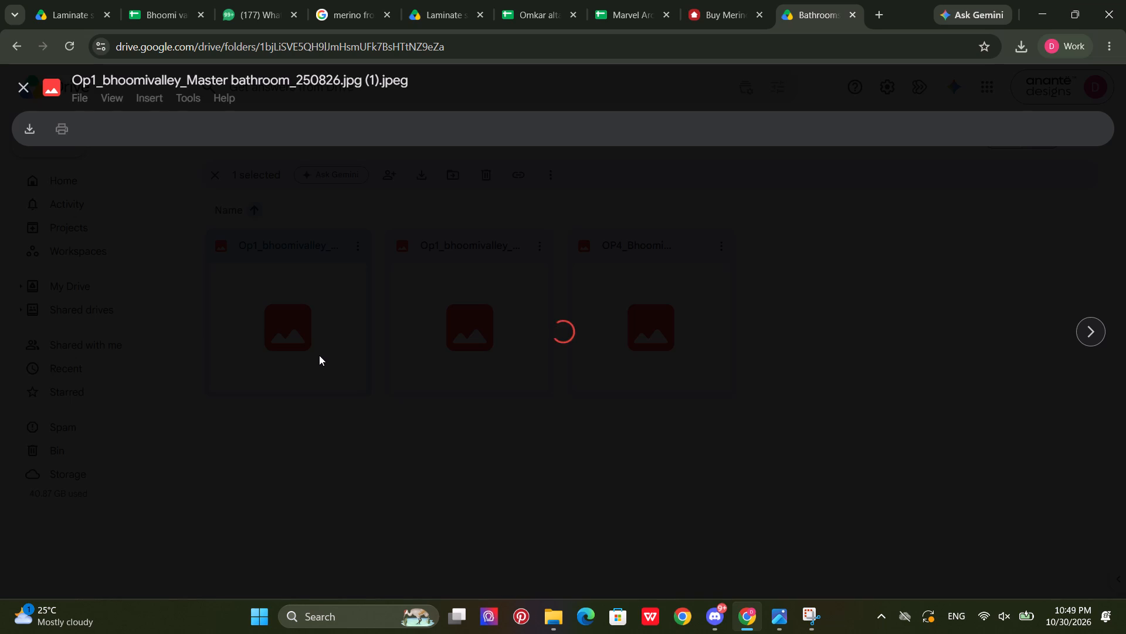
{"action": "key", "text": "Right"}
{"action": "key", "text": "Right"}
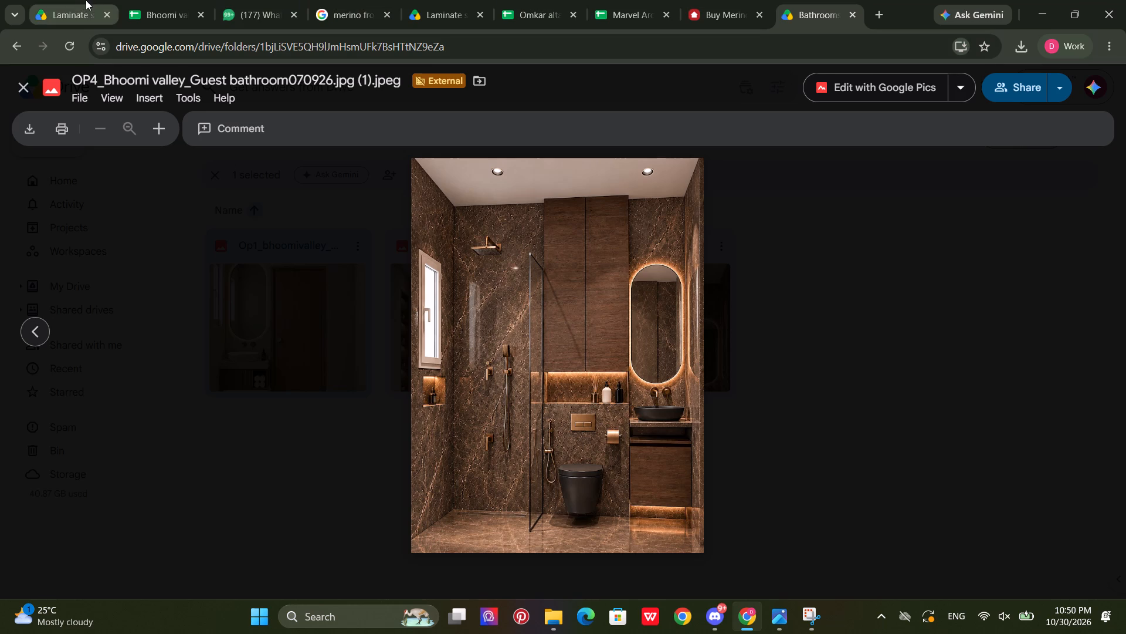
Undo the enlargement of the oak blend photo in the Omkar altamonte sheet's living room row.
{"action": "left_click", "coordinate": [151, 0]}
{"action": "left_click", "coordinate": [574, 0]}
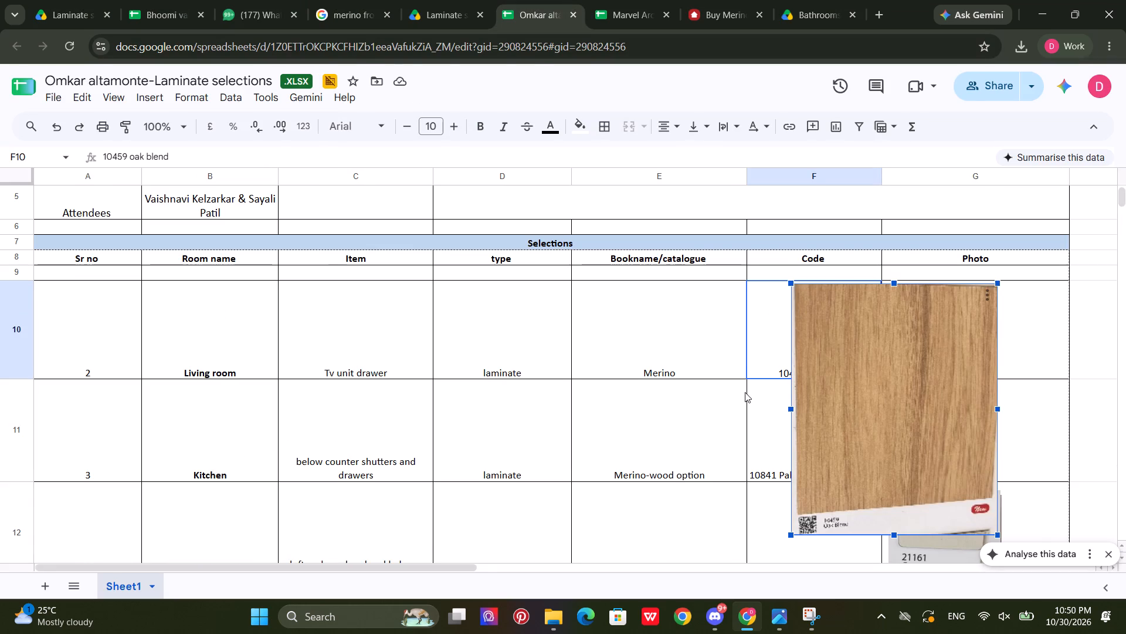
{"action": "scroll", "coordinate": [745, 392], "scroll_direction": "down", "scroll_amount": 2}
{"action": "scroll", "coordinate": [746, 393], "scroll_direction": "up", "scroll_amount": 1}
{"action": "key", "text": "ctrl+z"}
Copy the Omkar altamonte kitchen row's catalogue name into the Bhoomi valley guest bathroom cell E22 and trim it to Merino.
{"action": "scroll", "coordinate": [746, 393], "scroll_direction": "down", "scroll_amount": 3}
{"action": "scroll", "coordinate": [746, 393], "scroll_direction": "up", "scroll_amount": 3}
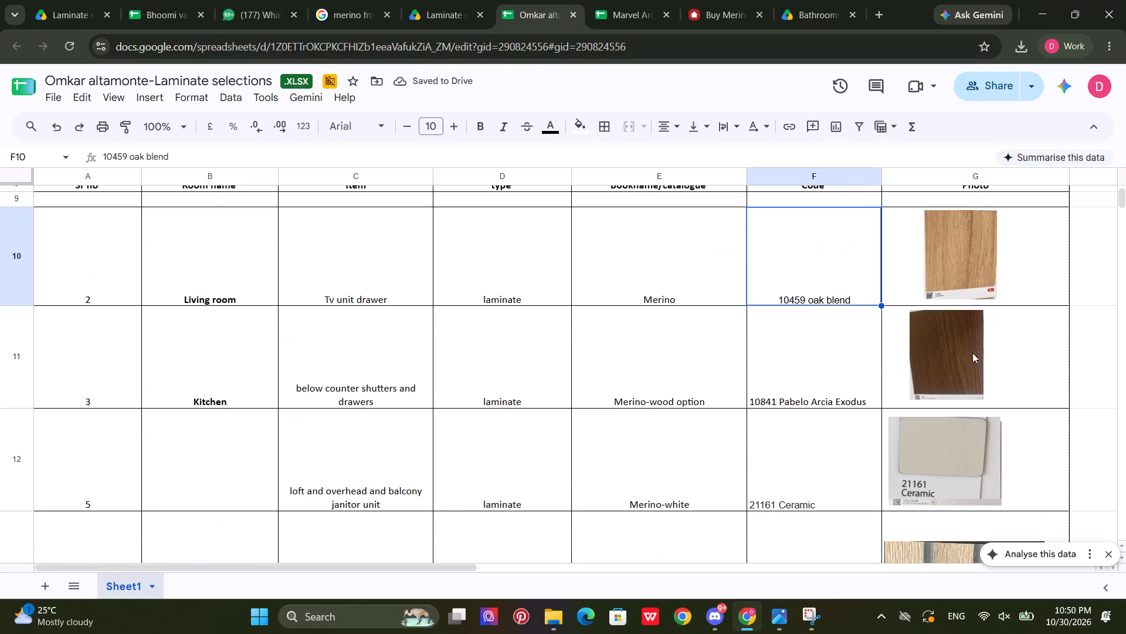
{"action": "left_click", "coordinate": [676, 375]}
{"action": "key", "text": "ctrl+c"}
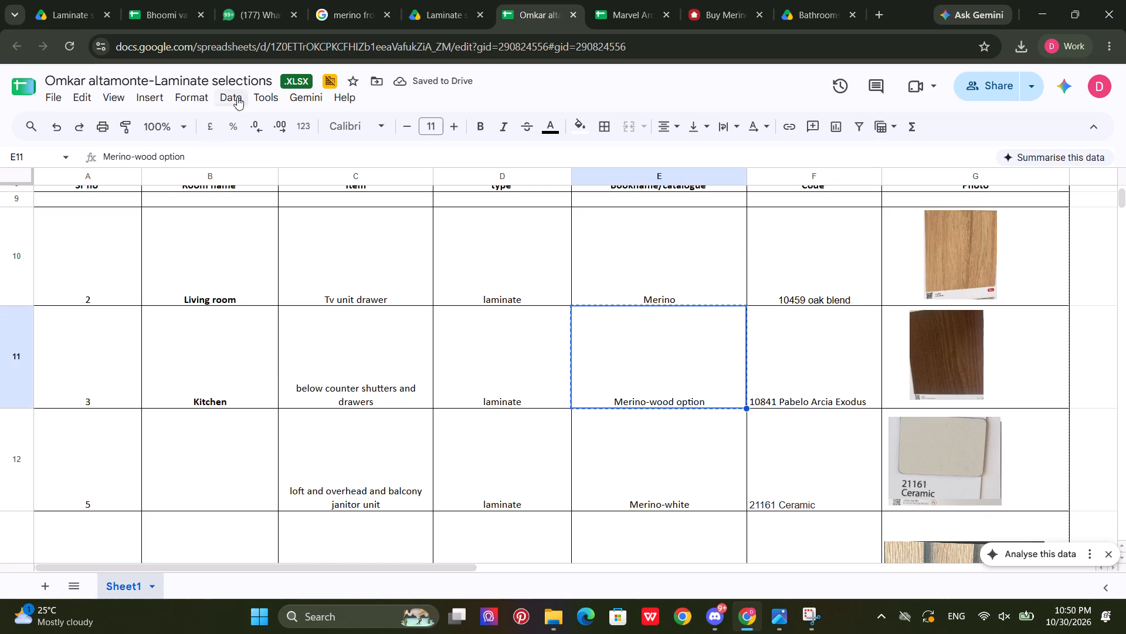
{"action": "left_click", "coordinate": [162, 2]}
{"action": "left_click", "coordinate": [612, 427]}
{"action": "key", "text": "ctrl+v"}
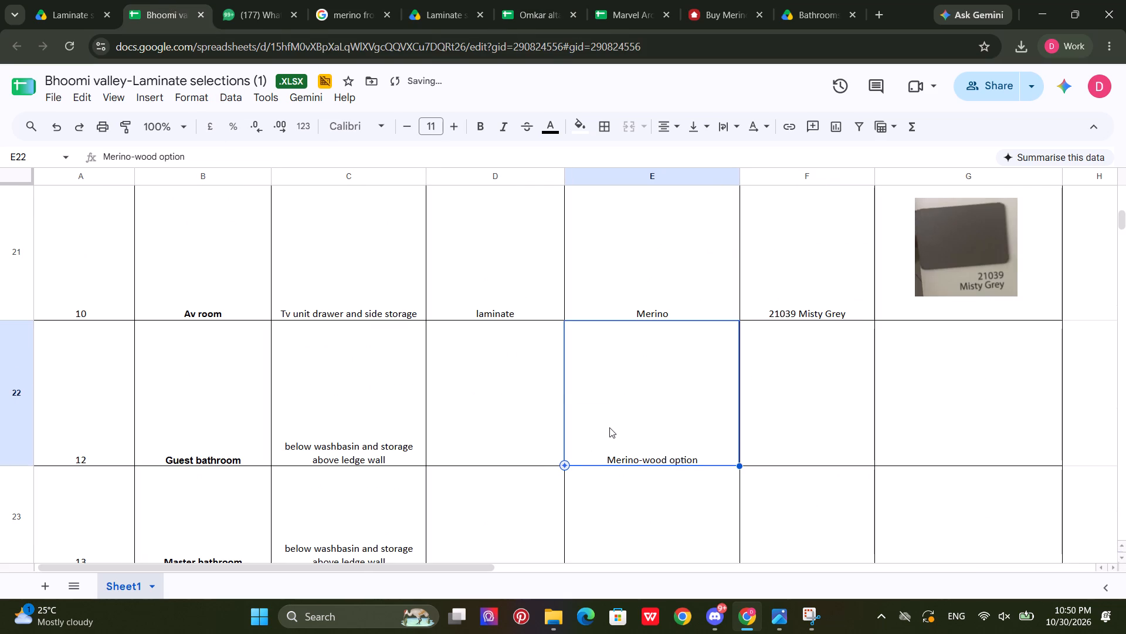
{"action": "double_click", "coordinate": [632, 369]}
{"action": "left_click_drag", "start_coordinate": [642, 331], "coordinate": [722, 327]}
{"action": "key", "text": "BackSpace"}
{"action": "key", "text": "BackSpace"}
{"action": "left_click", "coordinate": [578, 409]}
Copy the type laminate from the Av room row into the guest bathroom row's cell D22.
{"action": "left_click", "coordinate": [510, 400]}
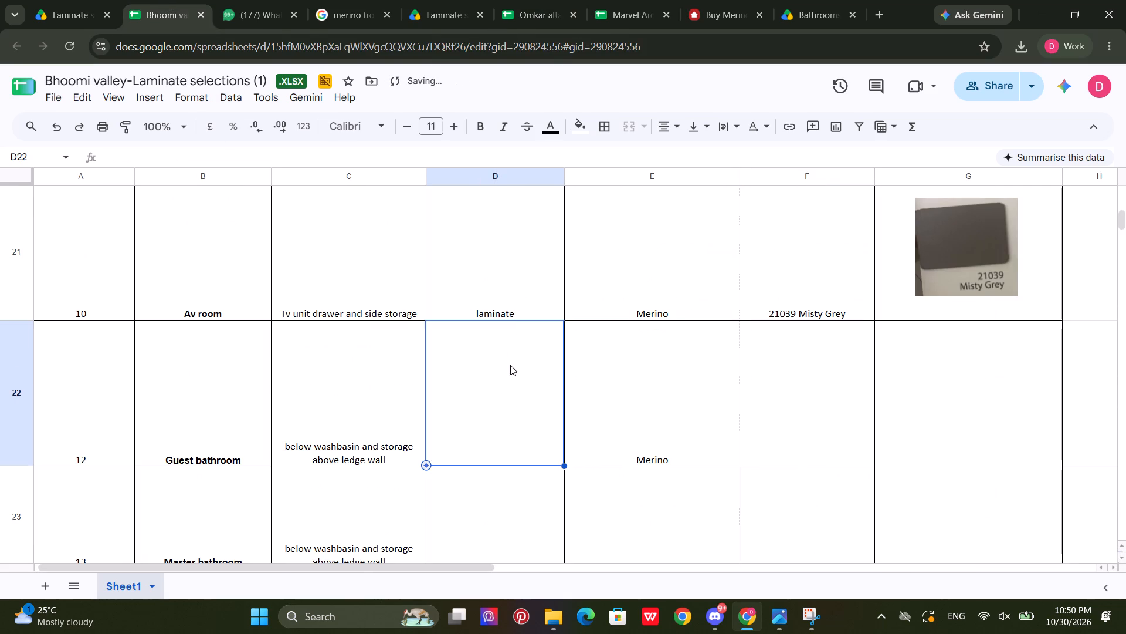
{"action": "left_click", "coordinate": [510, 322]}
{"action": "left_click", "coordinate": [513, 299]}
{"action": "key", "text": "ctrl+c"}
{"action": "left_click", "coordinate": [507, 379]}
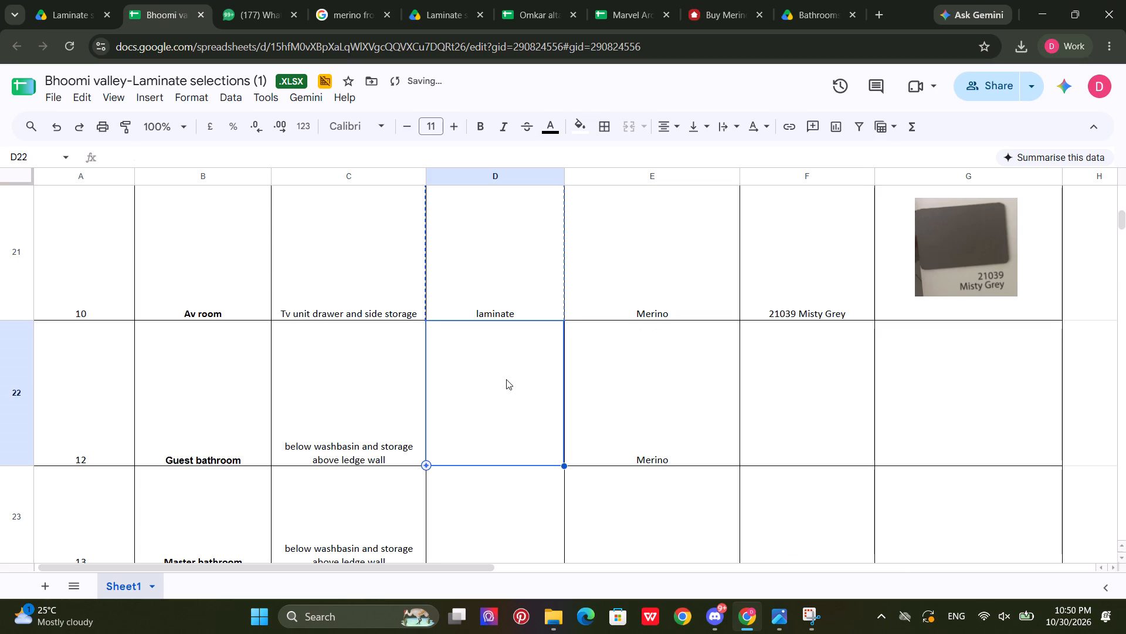
{"action": "key", "text": "ctrl+v"}
Copy the code 10841 Pabelo Arcia Exodus from the Omkar altamonte sheet into the Bhoomi valley guest bathroom cell F22.
{"action": "left_click", "coordinate": [812, 387]}
{"action": "left_click", "coordinate": [995, 382]}
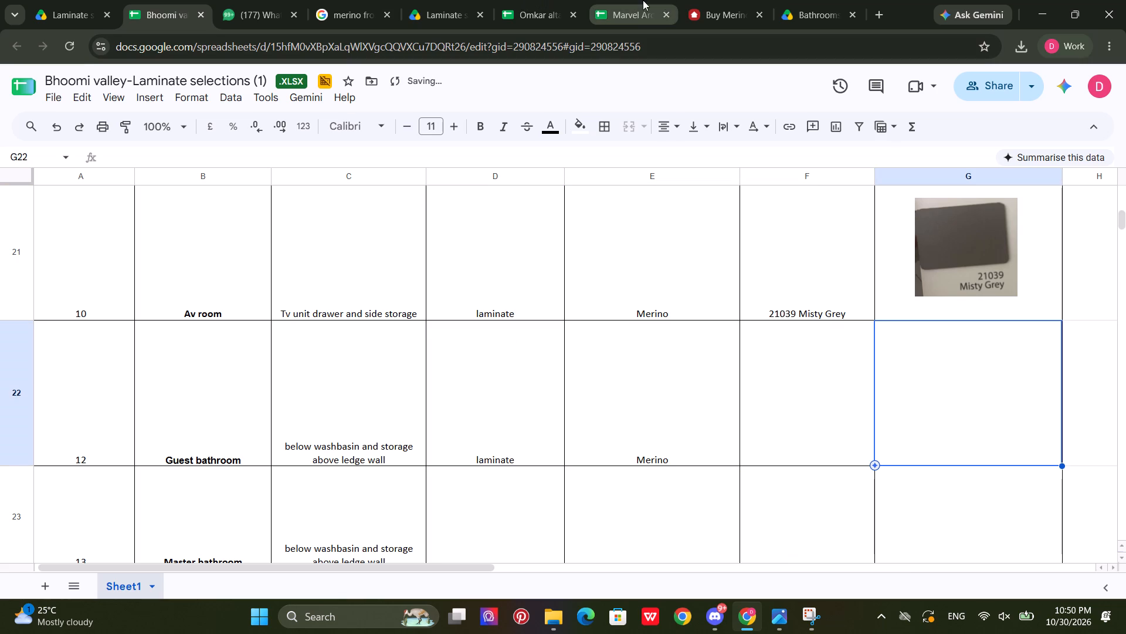
{"action": "left_click", "coordinate": [522, 3]}
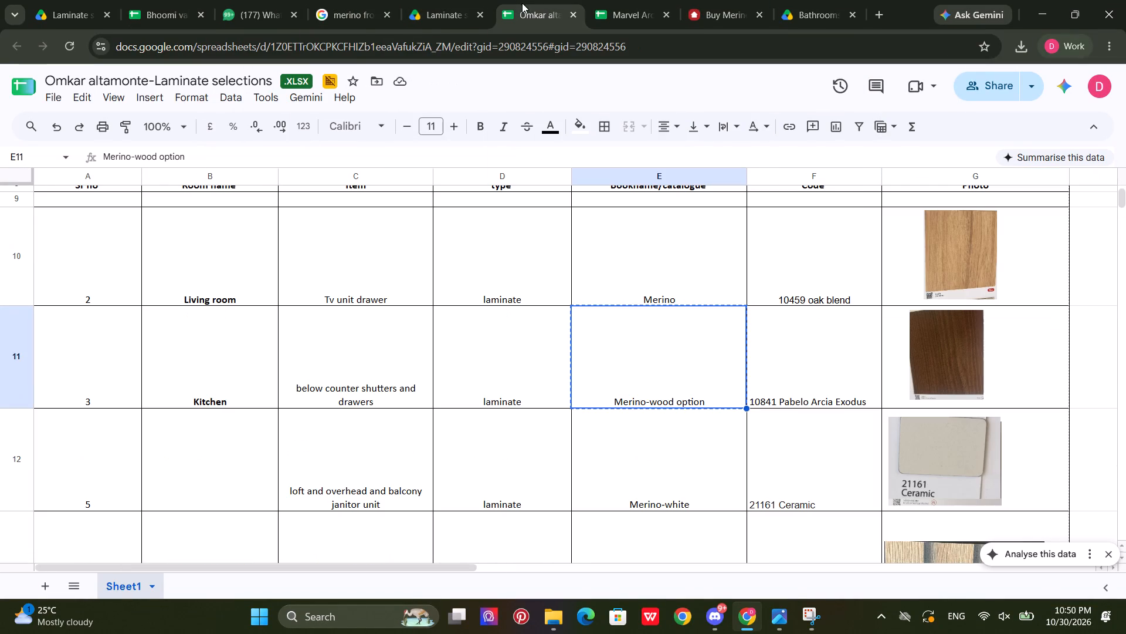
{"action": "left_click", "coordinate": [791, 373]}
{"action": "key", "text": "ctrl+c"}
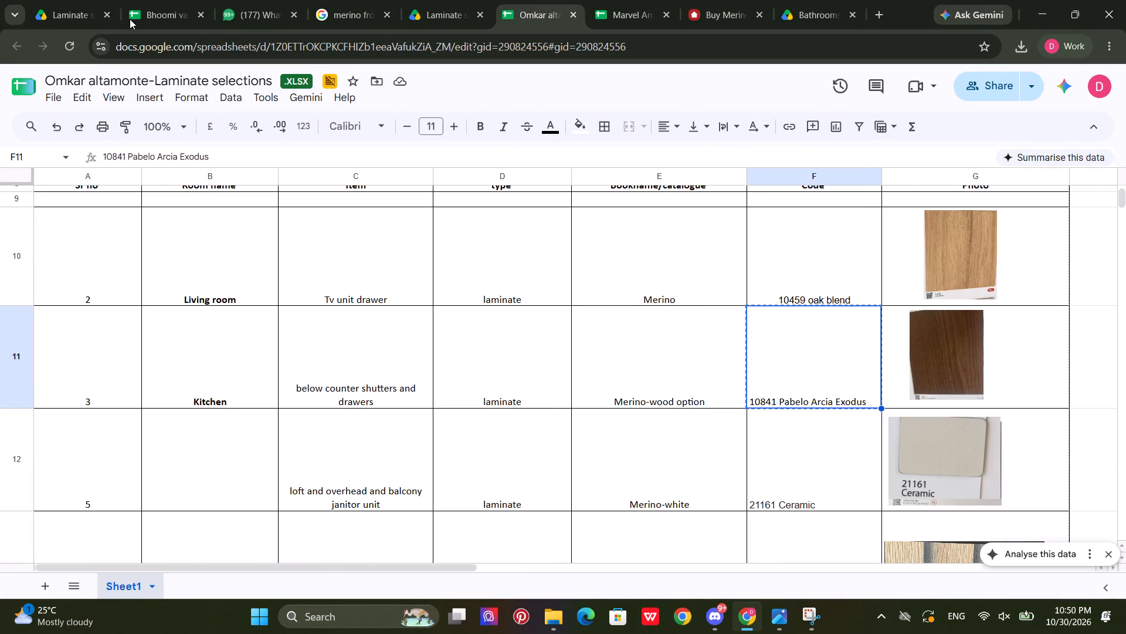
{"action": "left_click", "coordinate": [148, 4]}
{"action": "left_click", "coordinate": [732, 413]}
{"action": "left_click", "coordinate": [802, 410]}
{"action": "key", "text": "ctrl+v"}
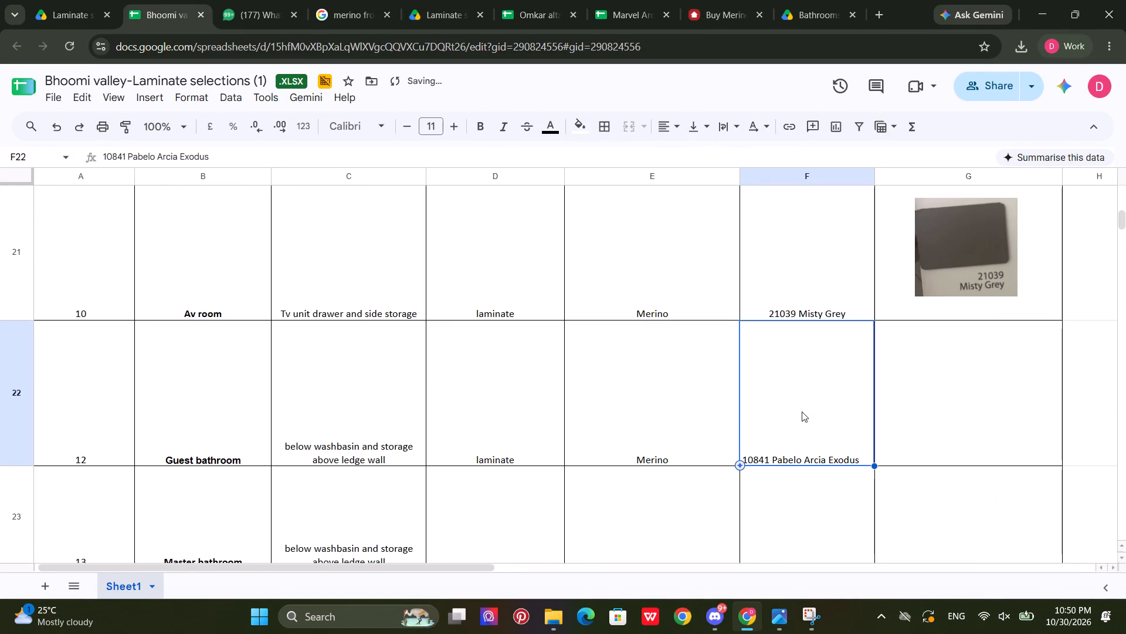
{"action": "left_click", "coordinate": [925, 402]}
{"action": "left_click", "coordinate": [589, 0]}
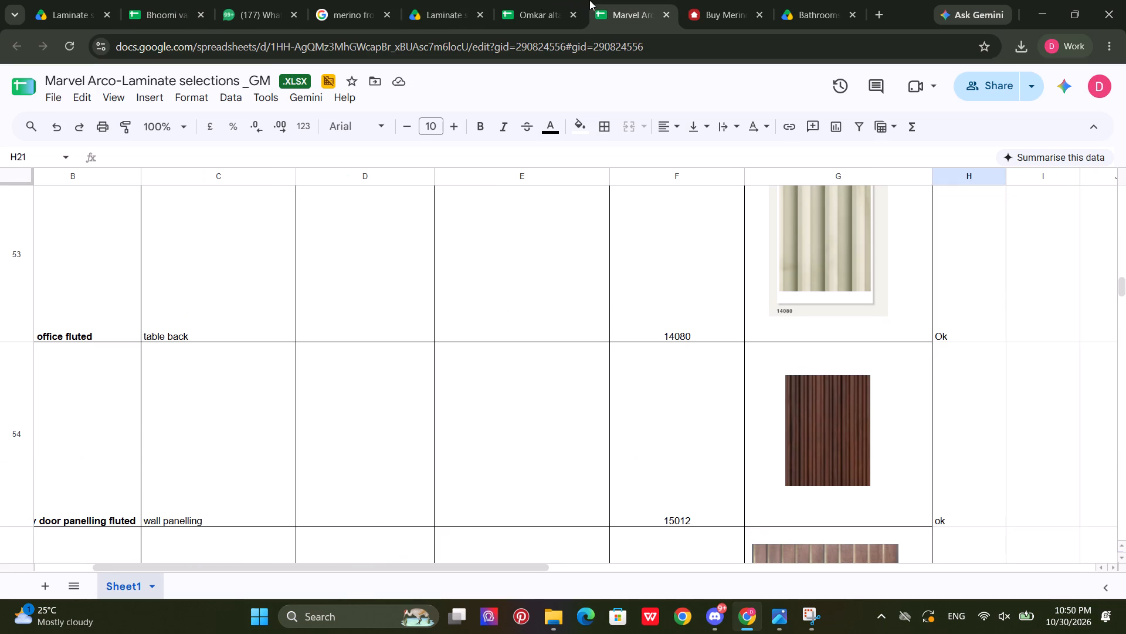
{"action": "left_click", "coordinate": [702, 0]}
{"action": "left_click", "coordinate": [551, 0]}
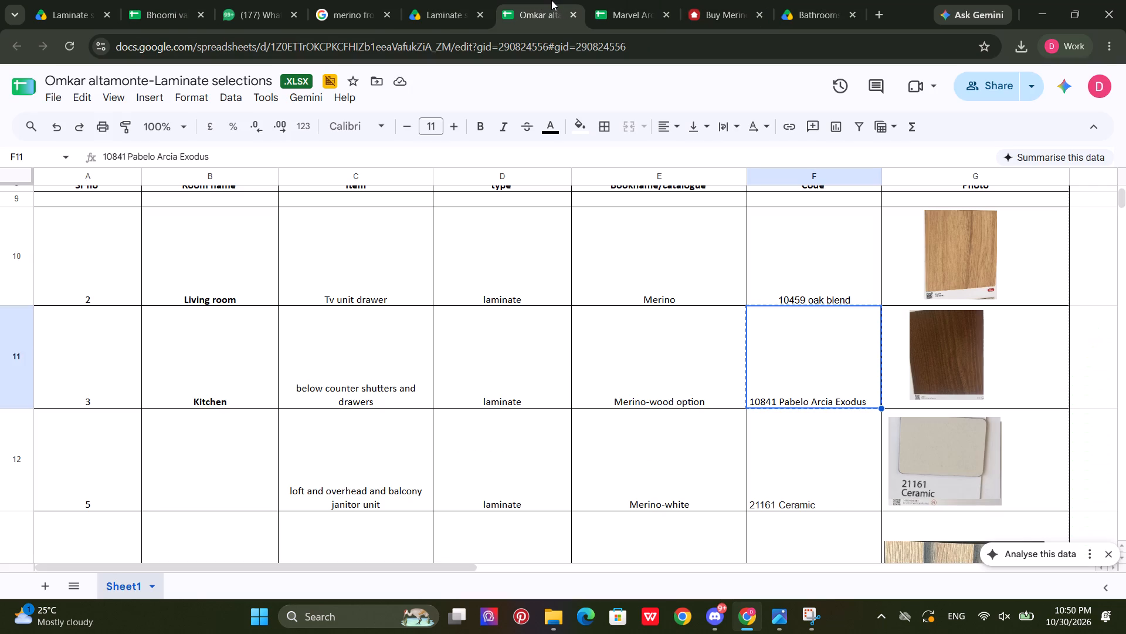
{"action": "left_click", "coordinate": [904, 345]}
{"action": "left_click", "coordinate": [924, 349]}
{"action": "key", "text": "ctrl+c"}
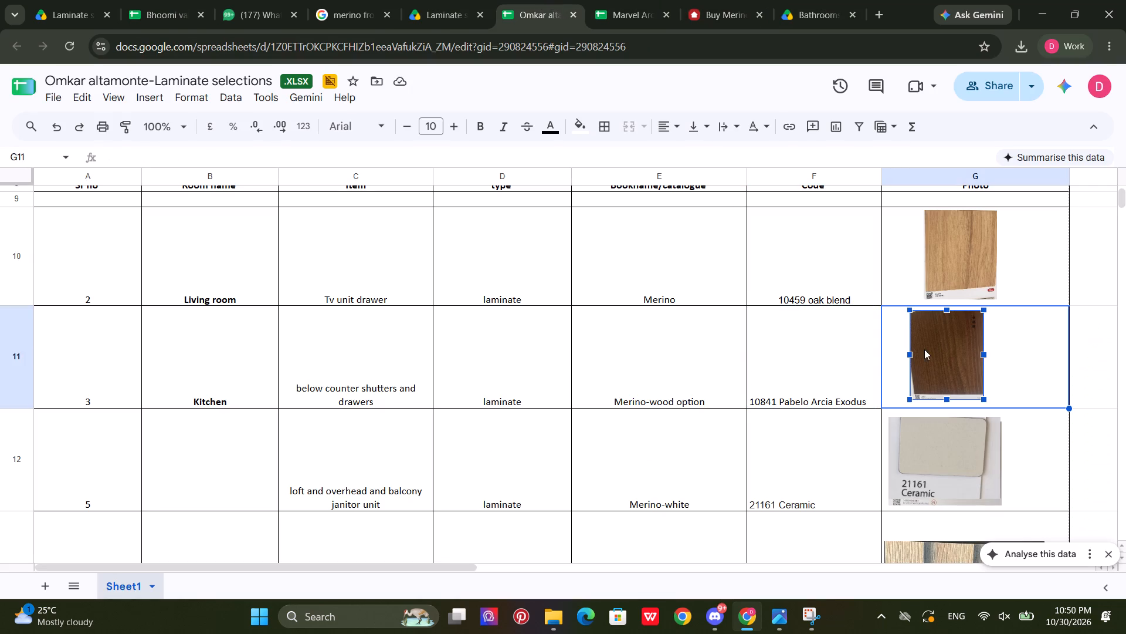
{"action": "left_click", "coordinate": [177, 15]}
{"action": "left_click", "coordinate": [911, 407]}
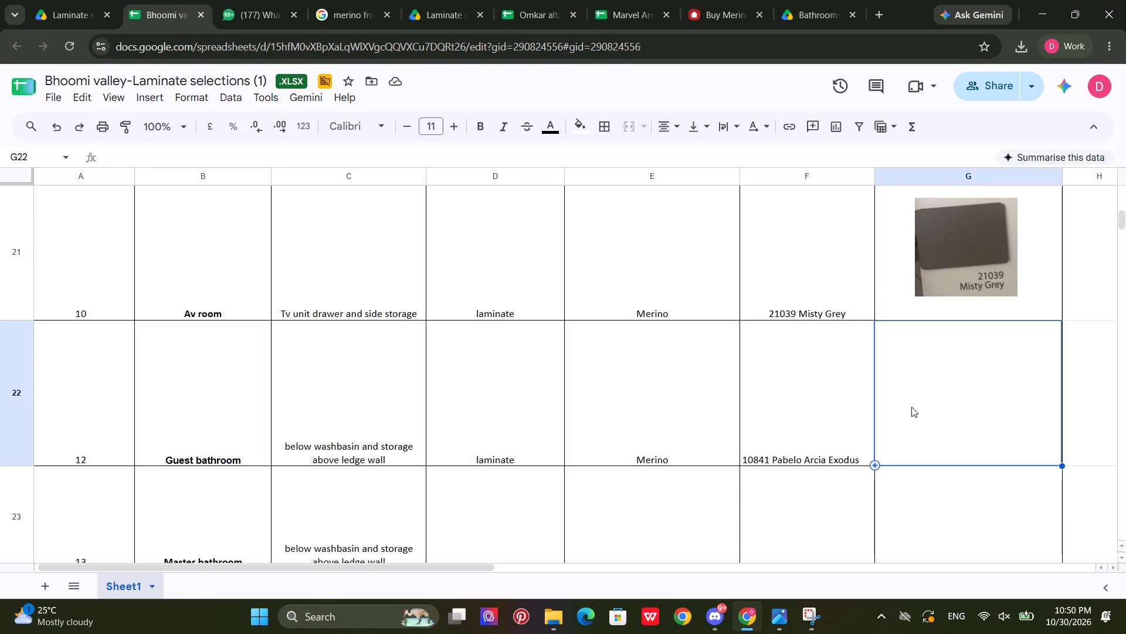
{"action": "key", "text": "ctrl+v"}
Enlarge the Pabelo Arcia Exodus photo in the Omkar altamonte sheet's kitchen row to about 2.8 times its width.
{"action": "left_click", "coordinate": [539, 0]}
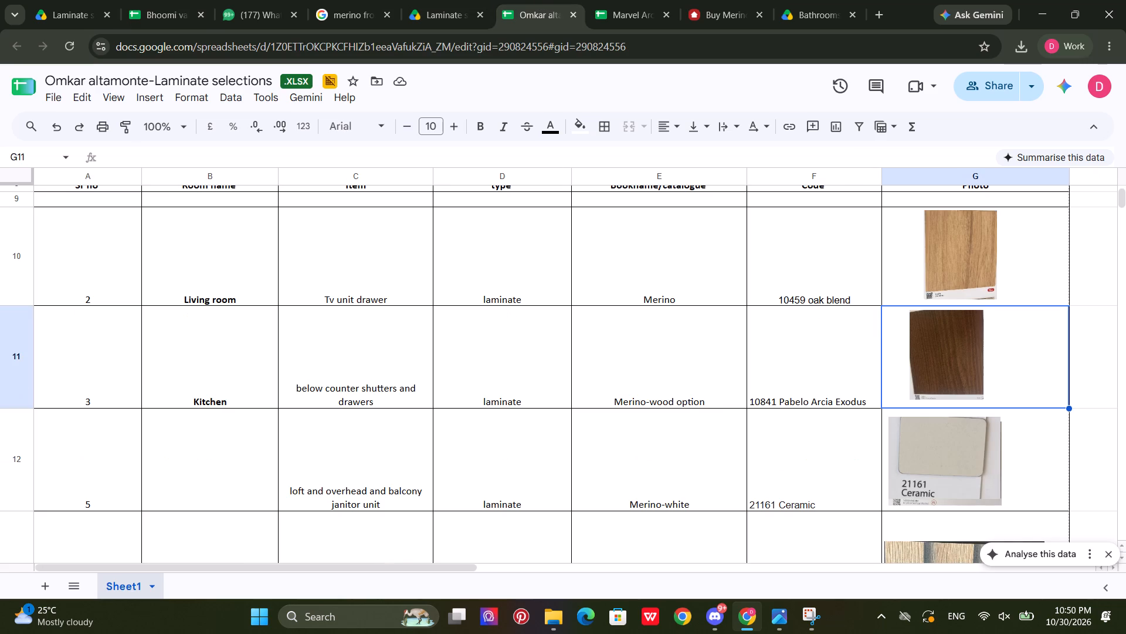
{"action": "left_click", "coordinate": [937, 359]}
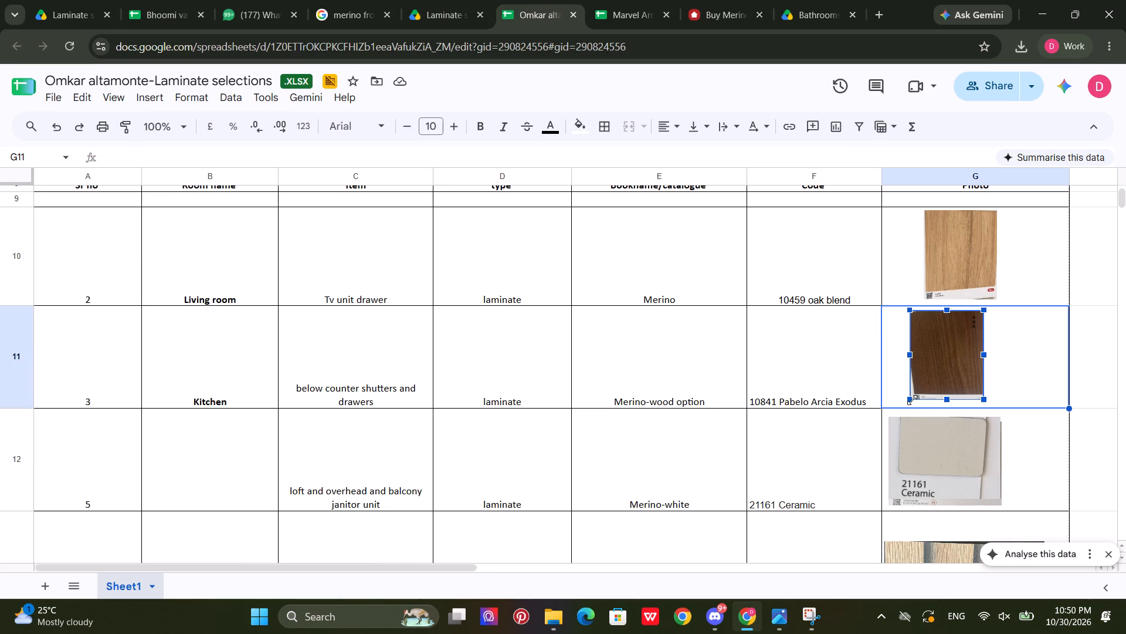
{"action": "left_click_drag", "start_coordinate": [910, 402], "coordinate": [777, 456]}
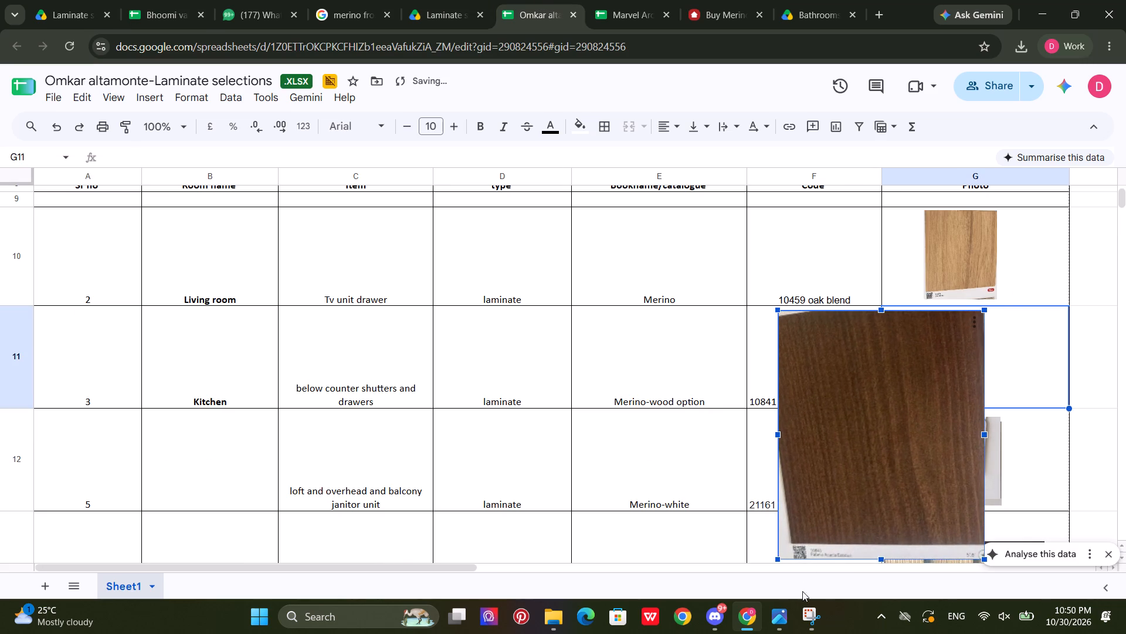
{"action": "left_click", "coordinate": [807, 620]}
{"action": "left_click", "coordinate": [420, 262]}
{"action": "left_click", "coordinate": [408, 261]}
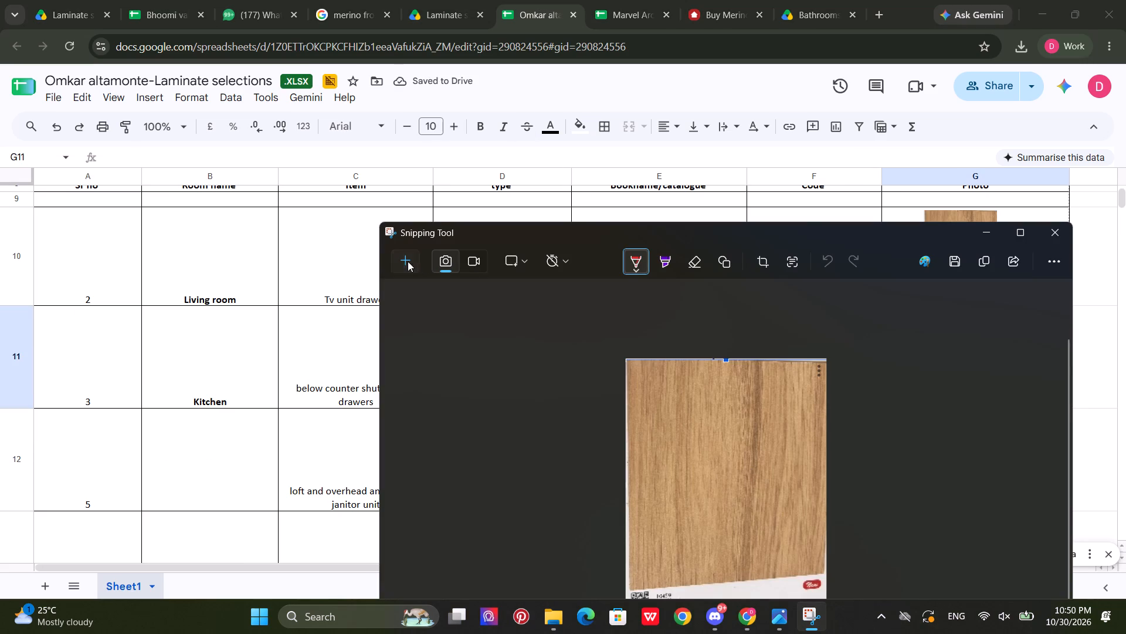
{"action": "left_click_drag", "start_coordinate": [781, 312], "coordinate": [975, 554]}
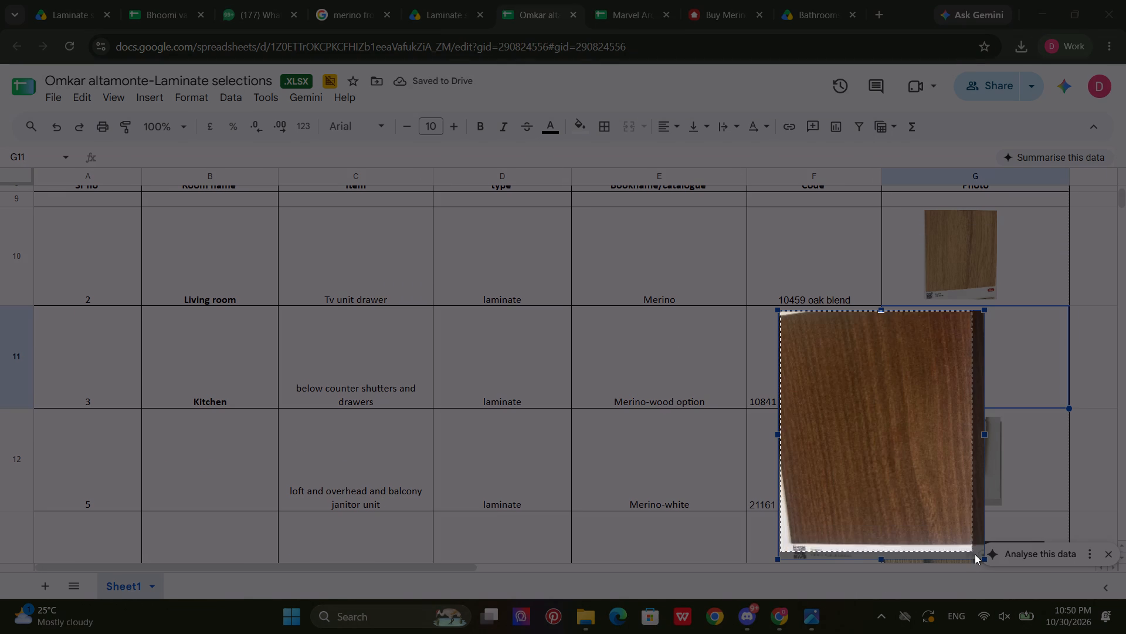
{"action": "left_click_drag", "start_coordinate": [975, 554], "coordinate": [978, 557]}
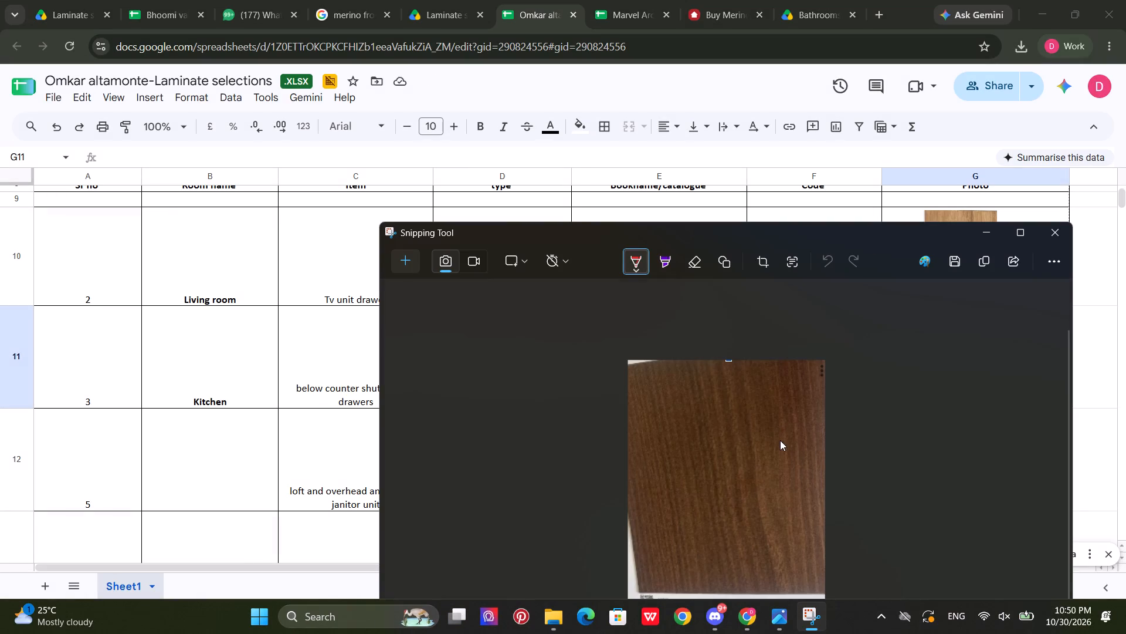
{"action": "key", "text": "ctrl+c"}
{"action": "left_click", "coordinate": [986, 230]}
Paste the captured dark wood swatch into the Bhoomi valley sheet, then shrink and position it within photo cell G22.
{"action": "left_click", "coordinate": [161, 1]}
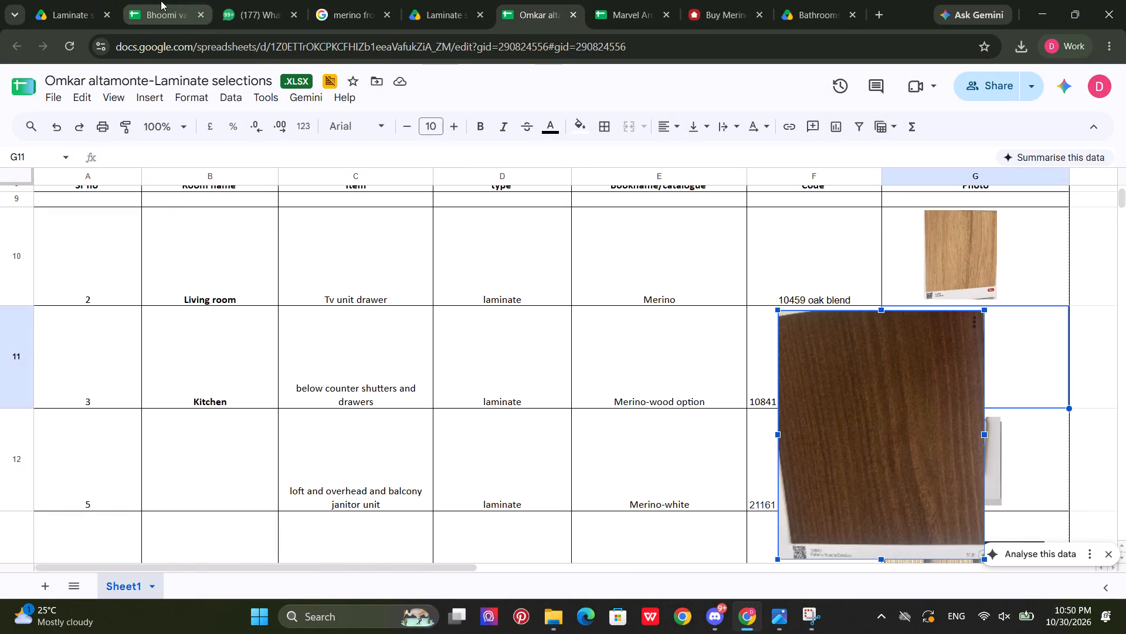
{"action": "left_click", "coordinate": [946, 421]}
{"action": "key", "text": "ctrl+v"}
{"action": "left_click", "coordinate": [946, 421]}
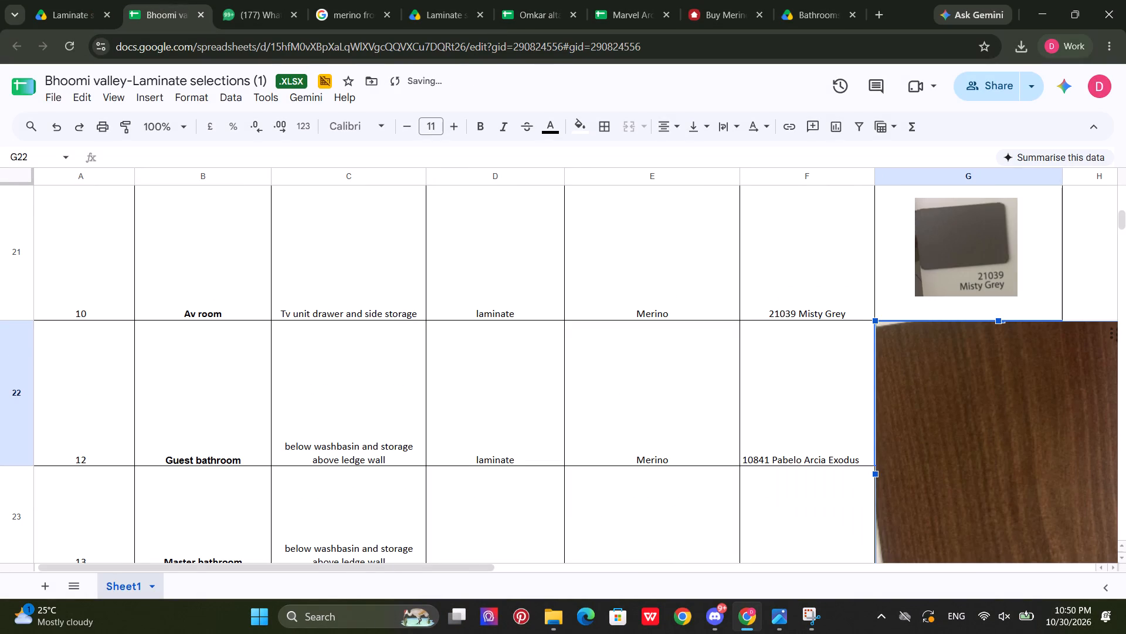
{"action": "left_click_drag", "start_coordinate": [971, 395], "coordinate": [607, 283]}
{"action": "left_click_drag", "start_coordinate": [760, 208], "coordinate": [660, 352]}
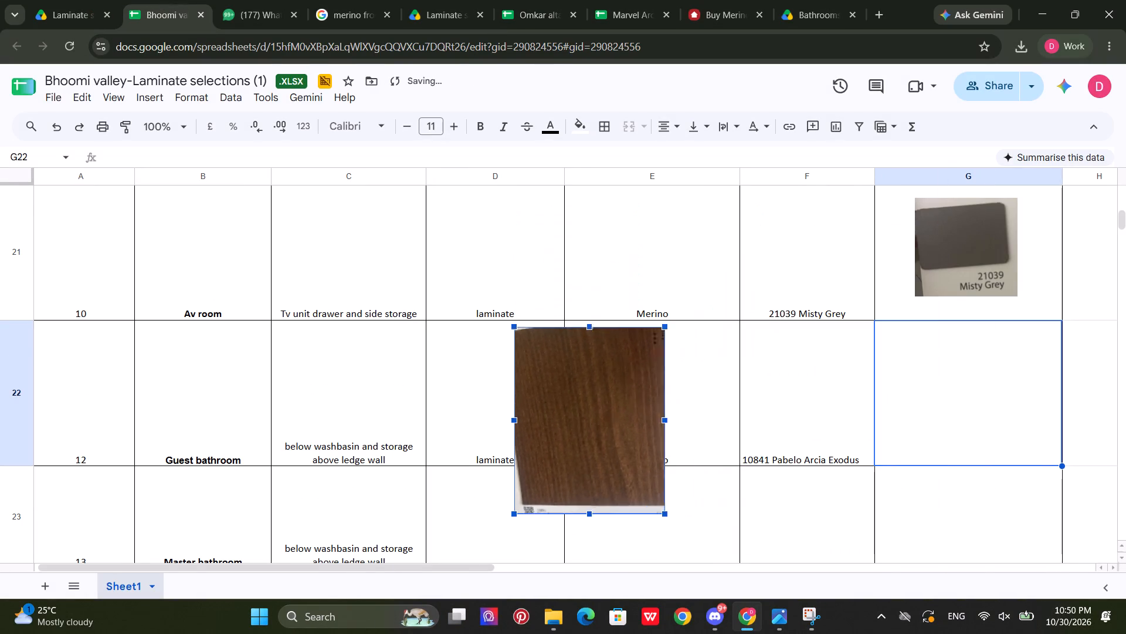
{"action": "left_click_drag", "start_coordinate": [660, 352], "coordinate": [540, 417]}
{"action": "left_click_drag", "start_coordinate": [544, 472], "coordinate": [939, 393]}
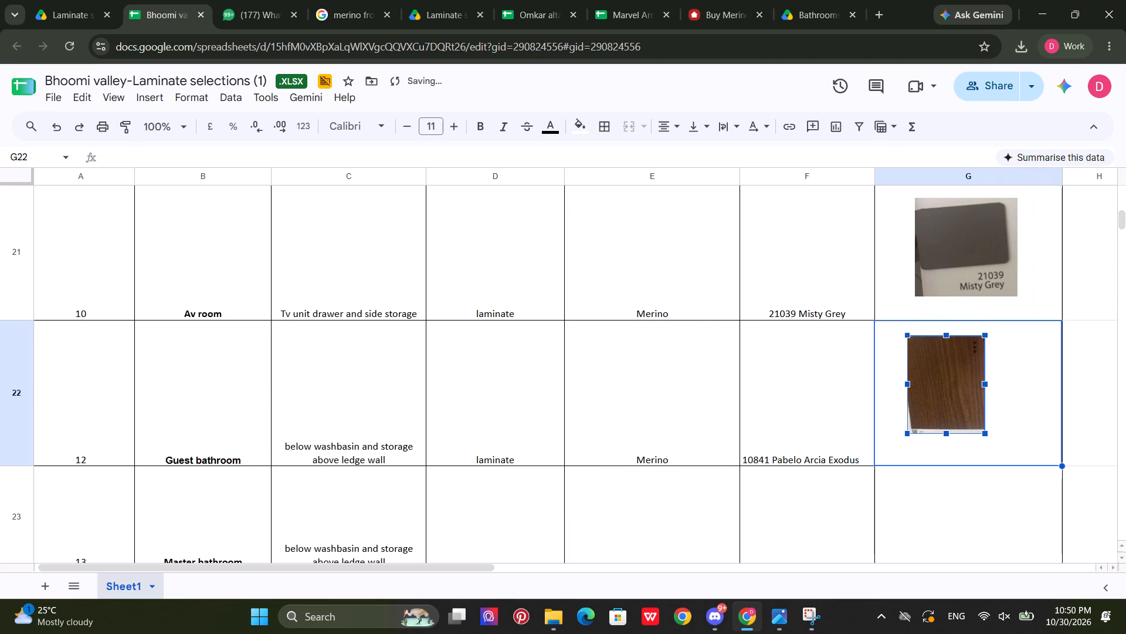
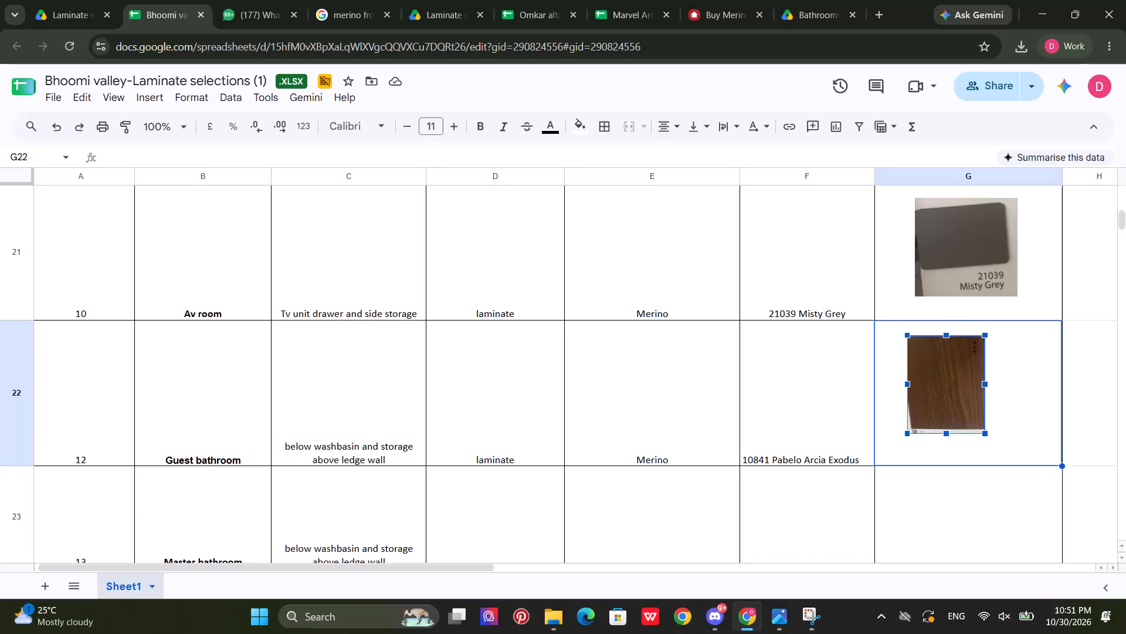
Examine the two master bathroom renders in the Drive Bathrooms folder for the wood finish of the vanity, door and ledge storage.
{"action": "left_click", "coordinate": [942, 533]}
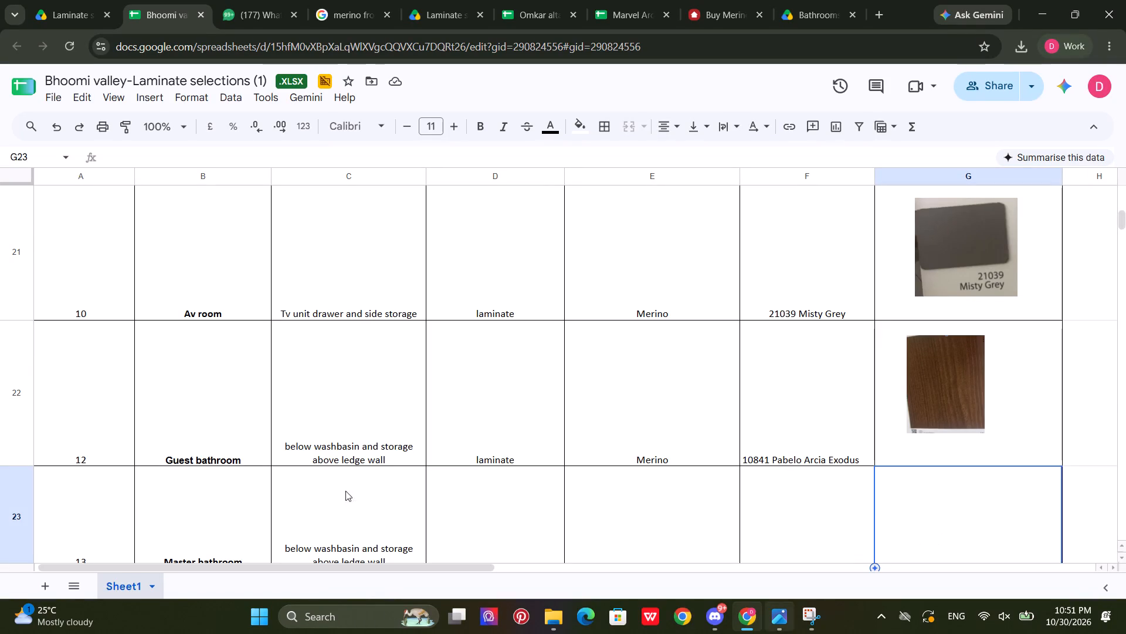
{"action": "scroll", "coordinate": [644, 446], "scroll_direction": "down", "scroll_amount": 2}
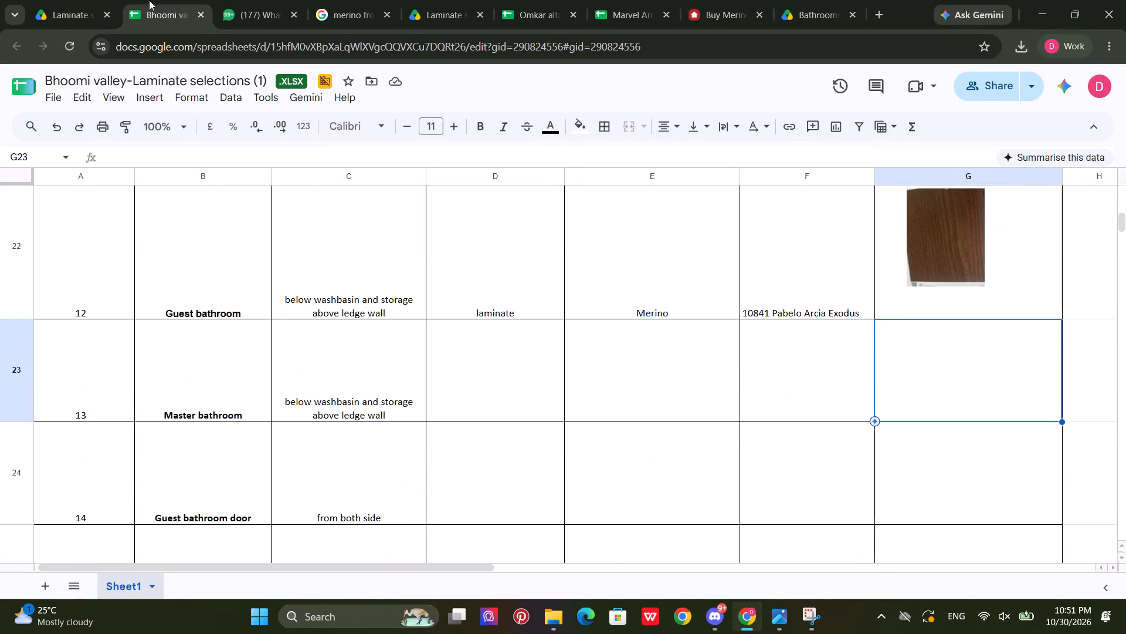
{"action": "left_click", "coordinate": [795, 1]}
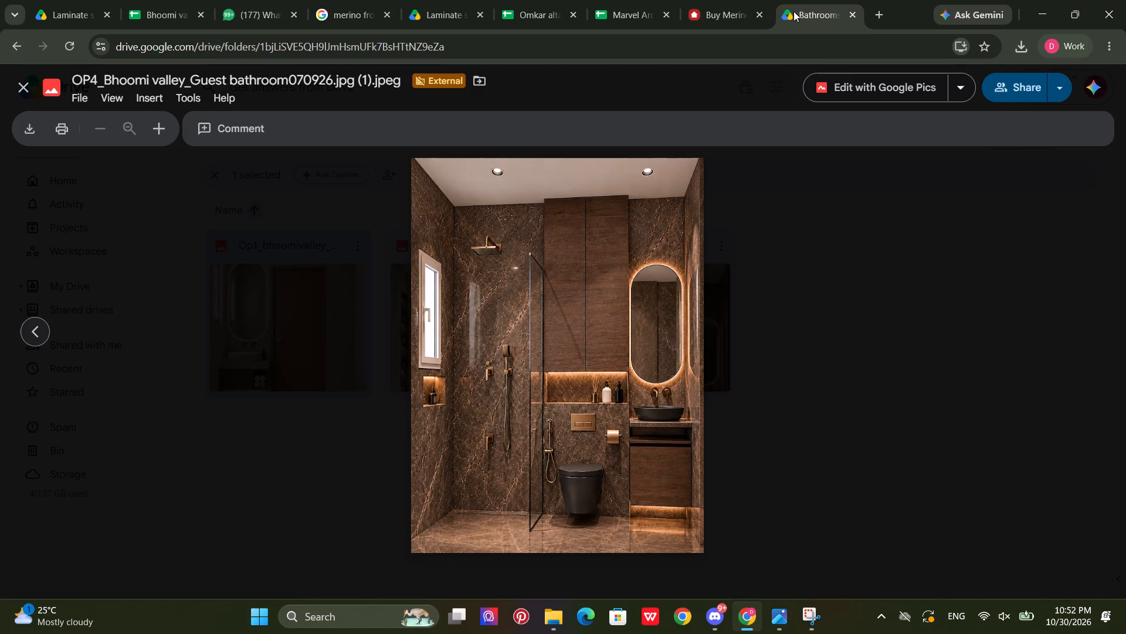
{"action": "key", "text": "Escape"}
{"action": "double_click", "coordinate": [318, 301]}
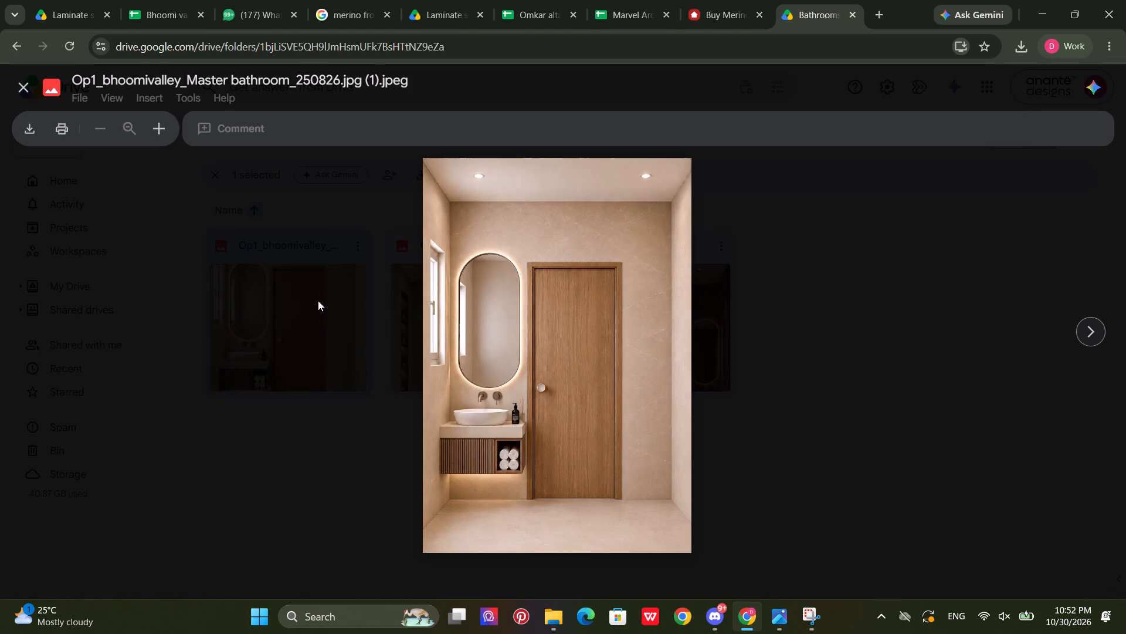
{"action": "scroll", "coordinate": [469, 475], "scroll_direction": "up", "scroll_amount": 2}
{"action": "scroll", "coordinate": [523, 459], "scroll_direction": "up", "scroll_amount": 5}
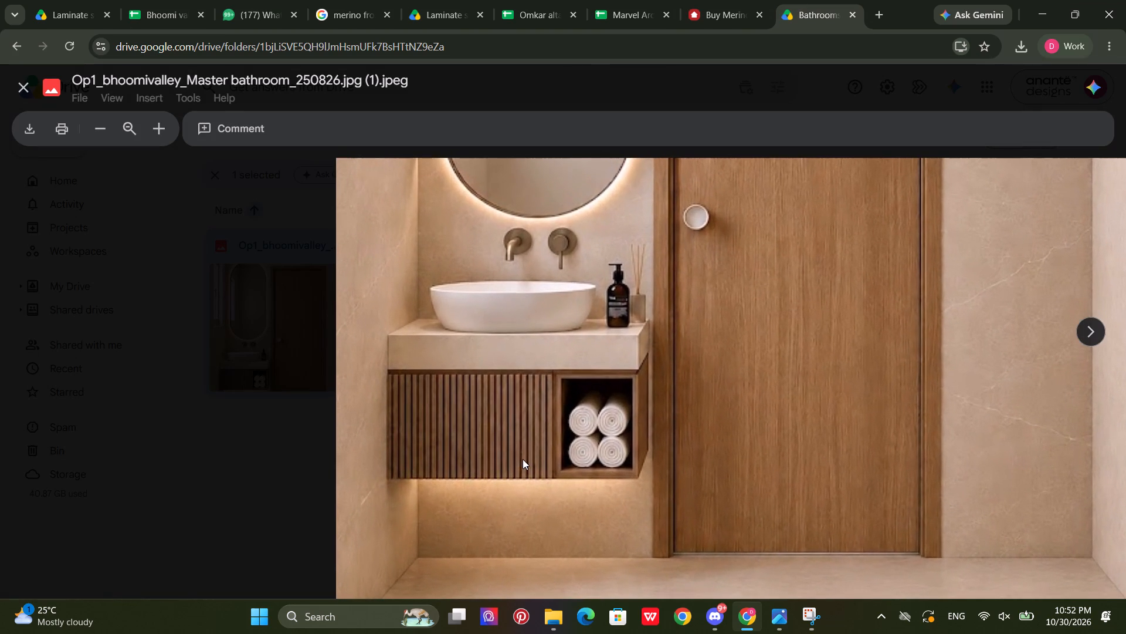
{"action": "left_click", "coordinate": [1099, 336]}
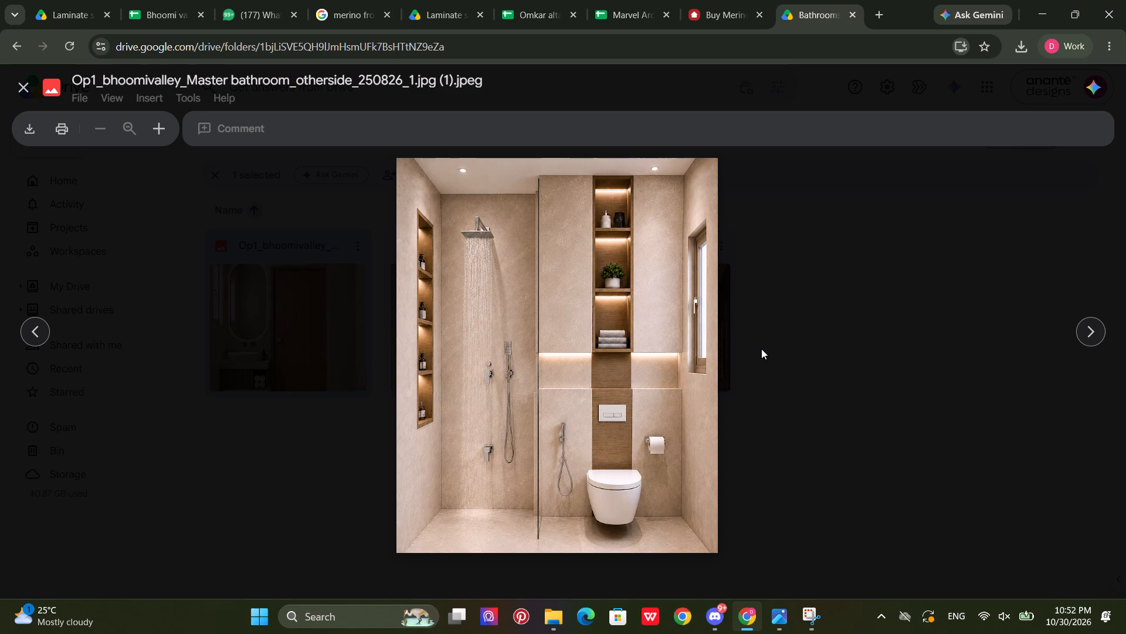
{"action": "left_click", "coordinate": [33, 343]}
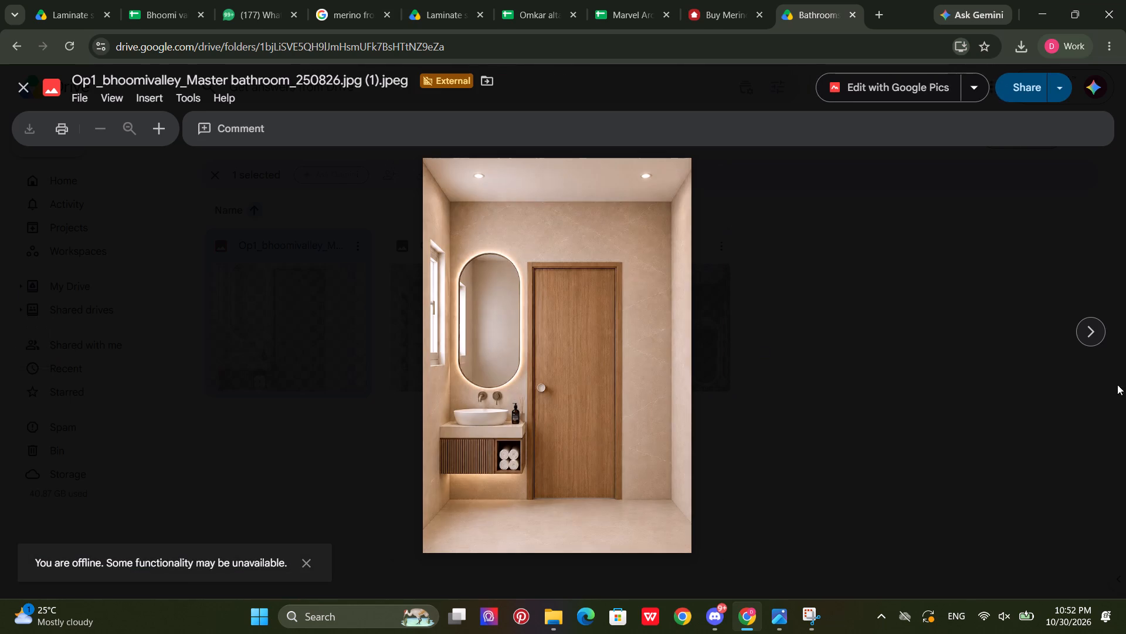
{"action": "left_click", "coordinate": [1099, 333]}
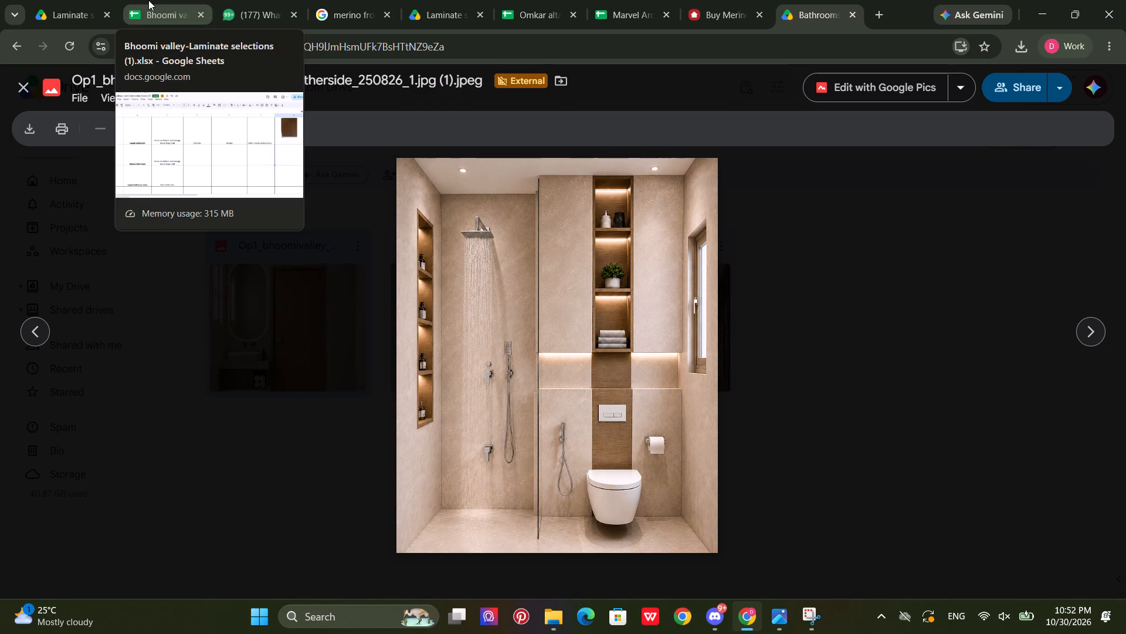
{"action": "left_click", "coordinate": [643, 1]}
{"action": "left_click", "coordinate": [557, 0]}
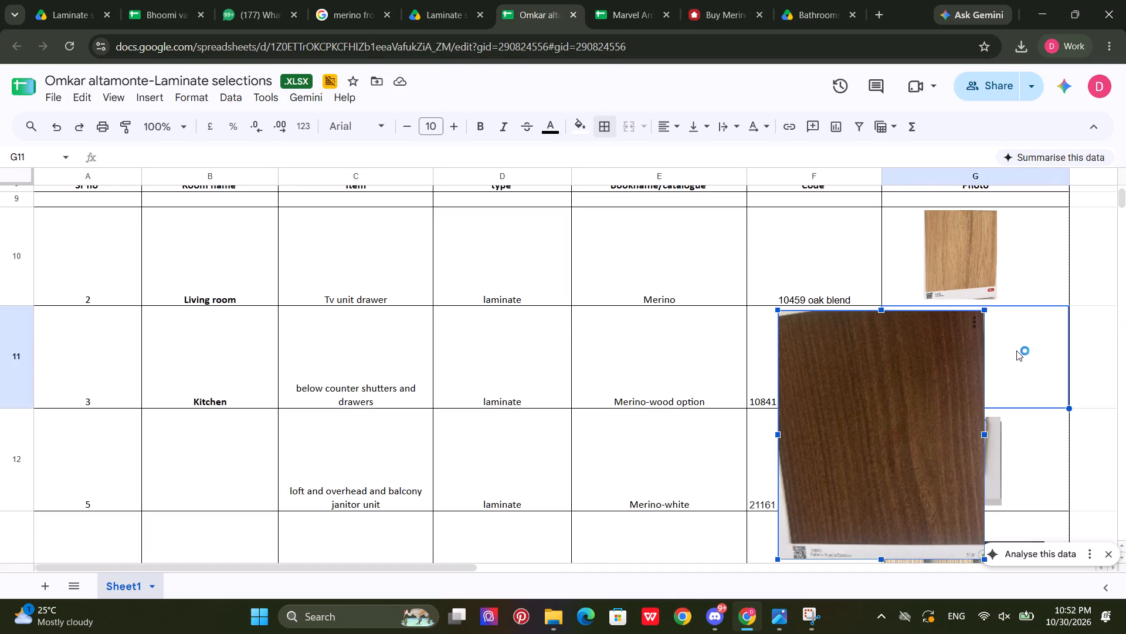
{"action": "key", "text": "ctrl+z"}
Look through the remaining rows of the Omkar altamonte sheet for a wood laminate suited to the master bathroom.
{"action": "scroll", "coordinate": [1038, 355], "scroll_direction": "down", "scroll_amount": 6}
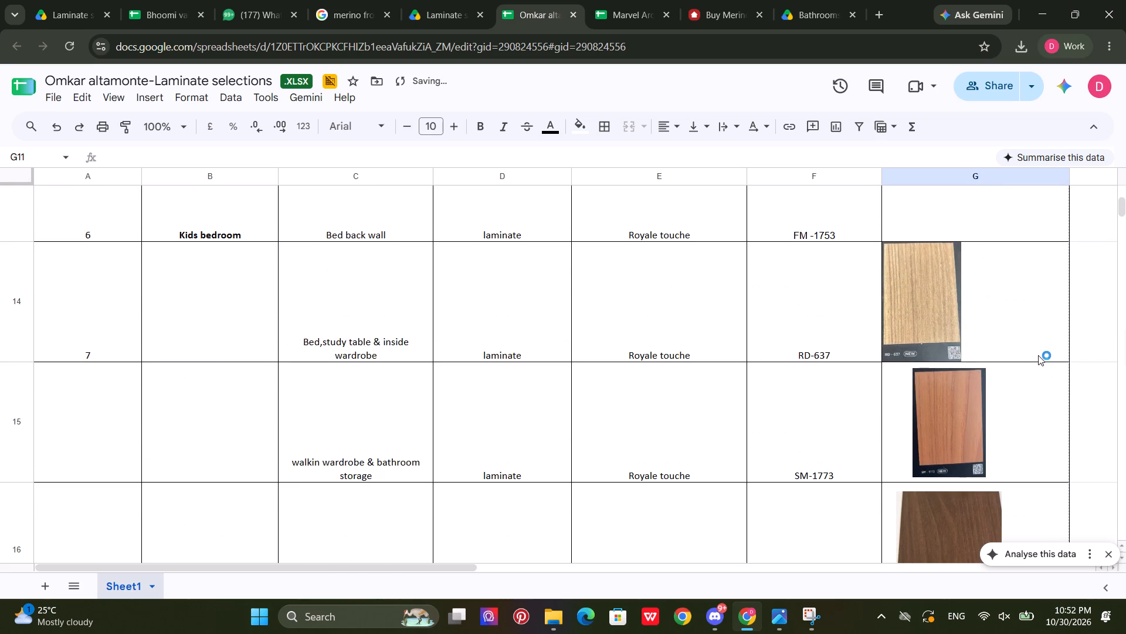
{"action": "scroll", "coordinate": [1038, 355], "scroll_direction": "down", "scroll_amount": 4}
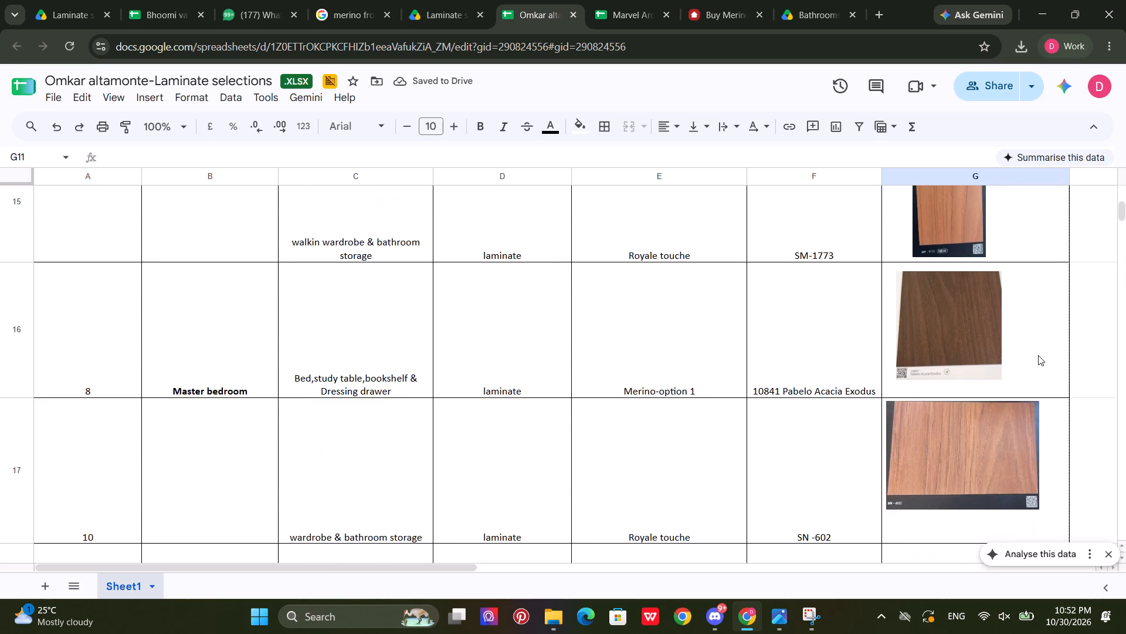
{"action": "scroll", "coordinate": [1038, 355], "scroll_direction": "down", "scroll_amount": 4}
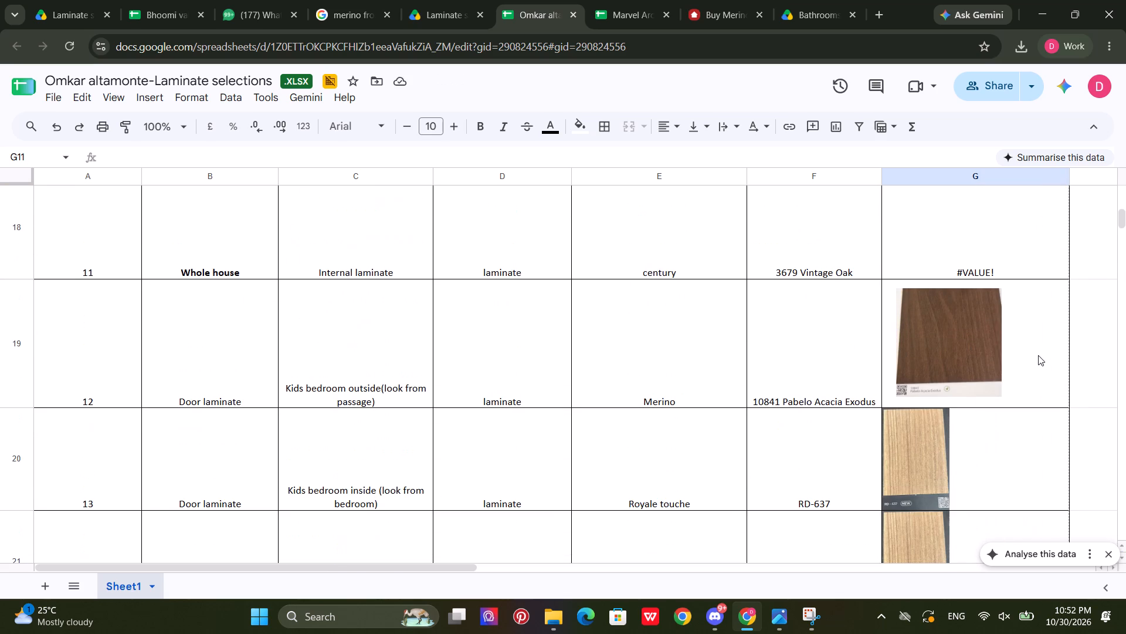
{"action": "scroll", "coordinate": [1038, 355], "scroll_direction": "down", "scroll_amount": 4}
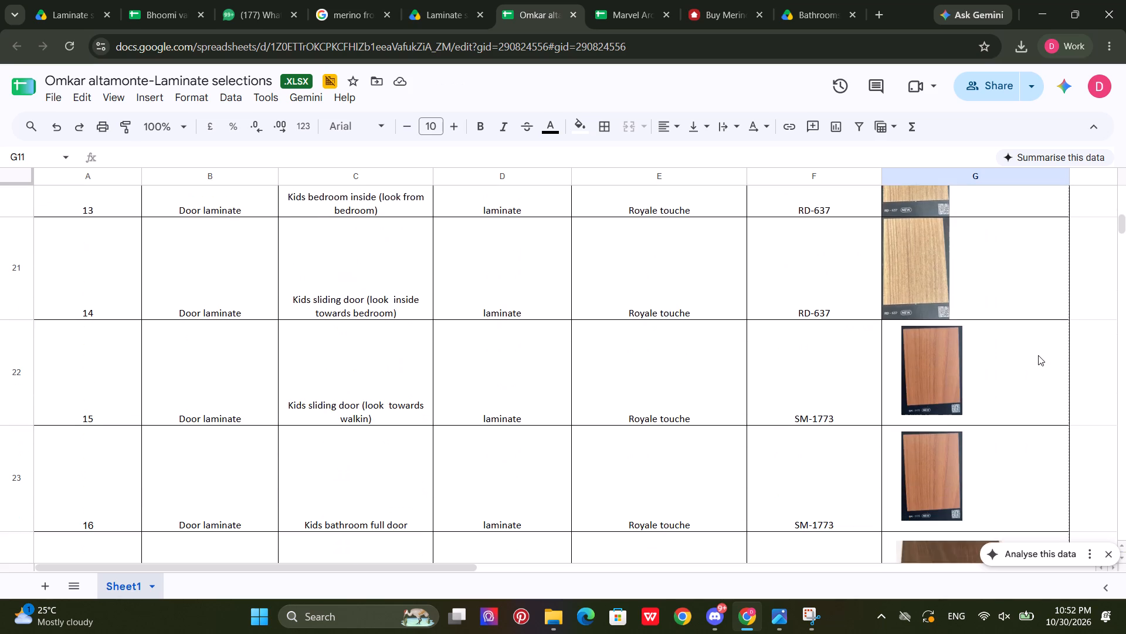
{"action": "scroll", "coordinate": [1038, 355], "scroll_direction": "down", "scroll_amount": 4}
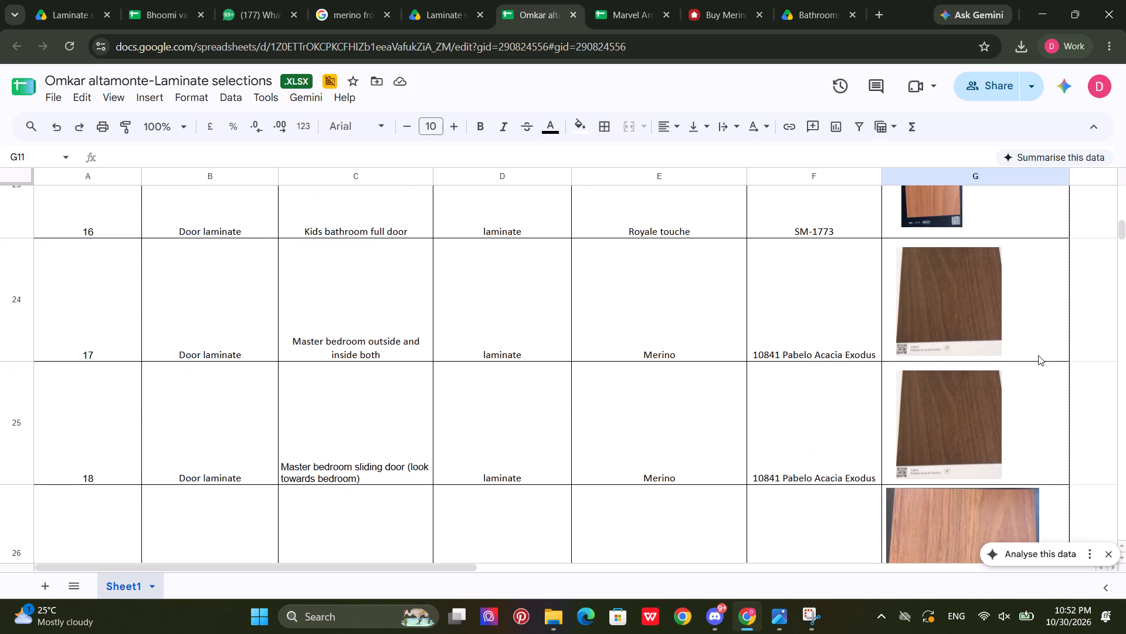
{"action": "scroll", "coordinate": [1038, 355], "scroll_direction": "down", "scroll_amount": 9}
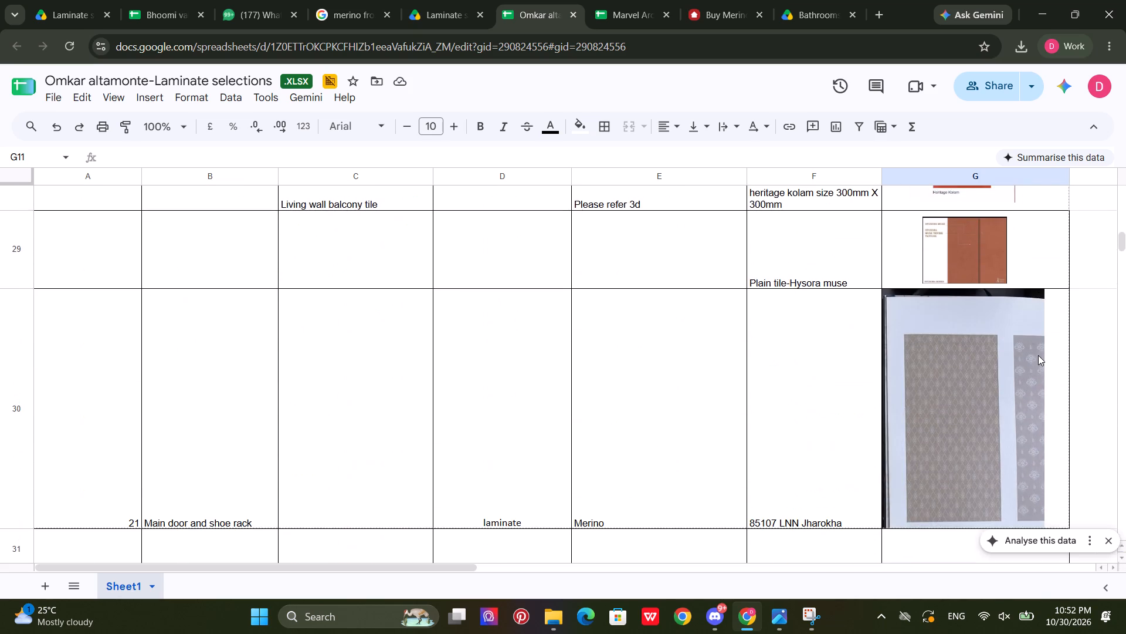
{"action": "scroll", "coordinate": [1038, 355], "scroll_direction": "down", "scroll_amount": 2}
{"action": "scroll", "coordinate": [1038, 355], "scroll_direction": "up", "scroll_amount": 11}
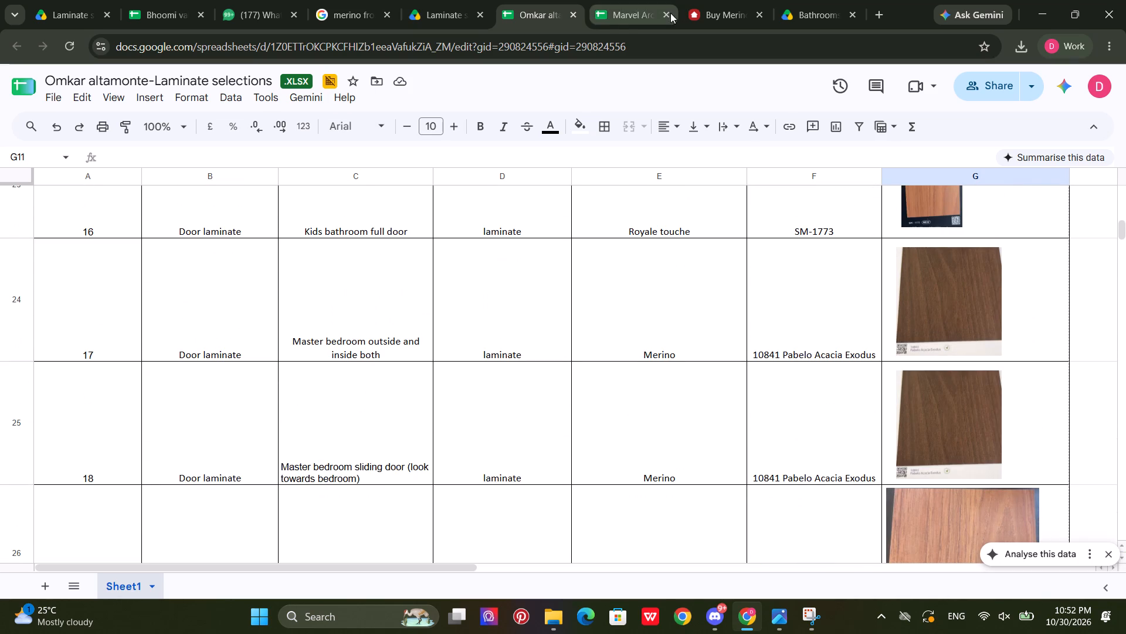
Check the other-side master bathroom render again for the wood tone of its niches and panel.
{"action": "left_click", "coordinate": [794, 2]}
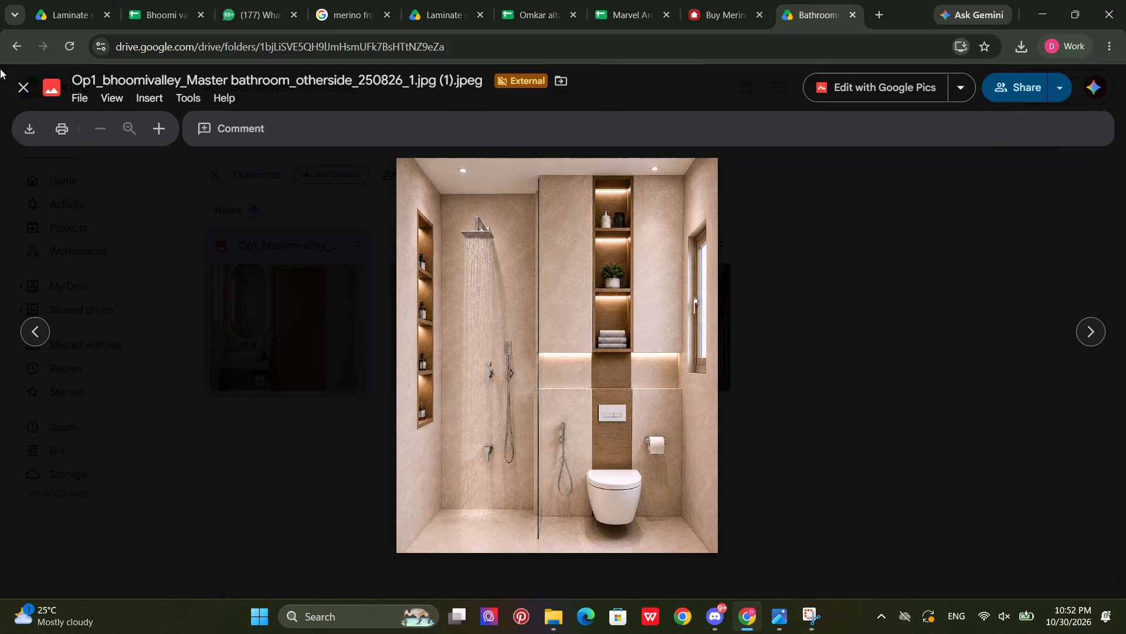
{"action": "left_click", "coordinate": [12, 79]}
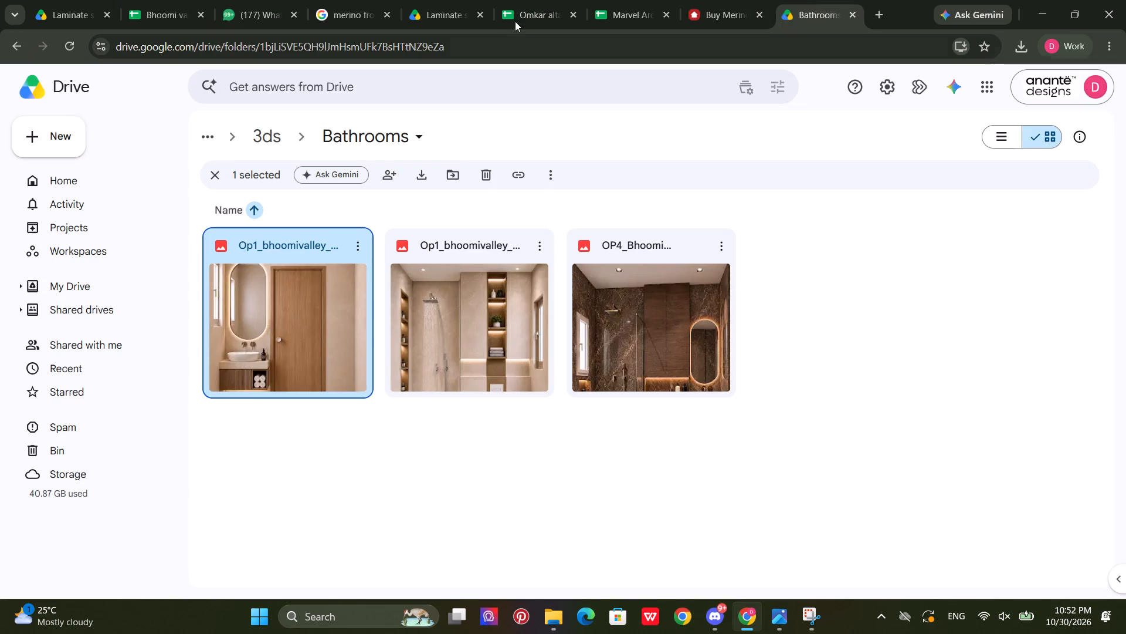
{"action": "double_click", "coordinate": [501, 346]}
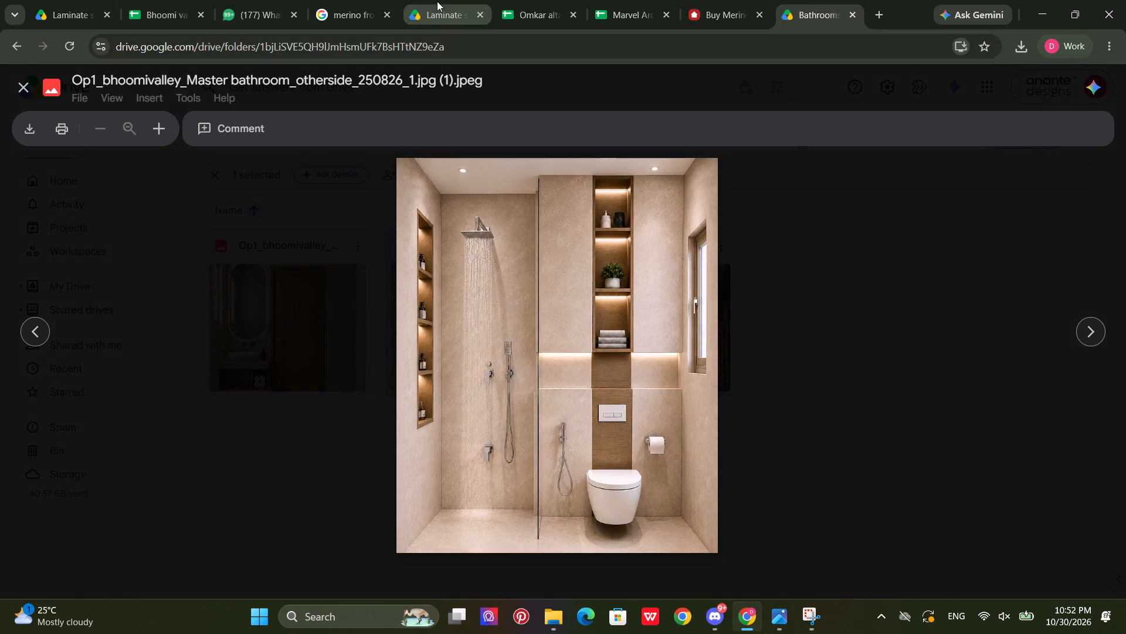
Open the Merinolam Folder PDF catalogue and look through its pages as far as the Finewood collection for a matching wood laminate.
{"action": "left_click", "coordinate": [440, 0]}
{"action": "double_click", "coordinate": [259, 282]}
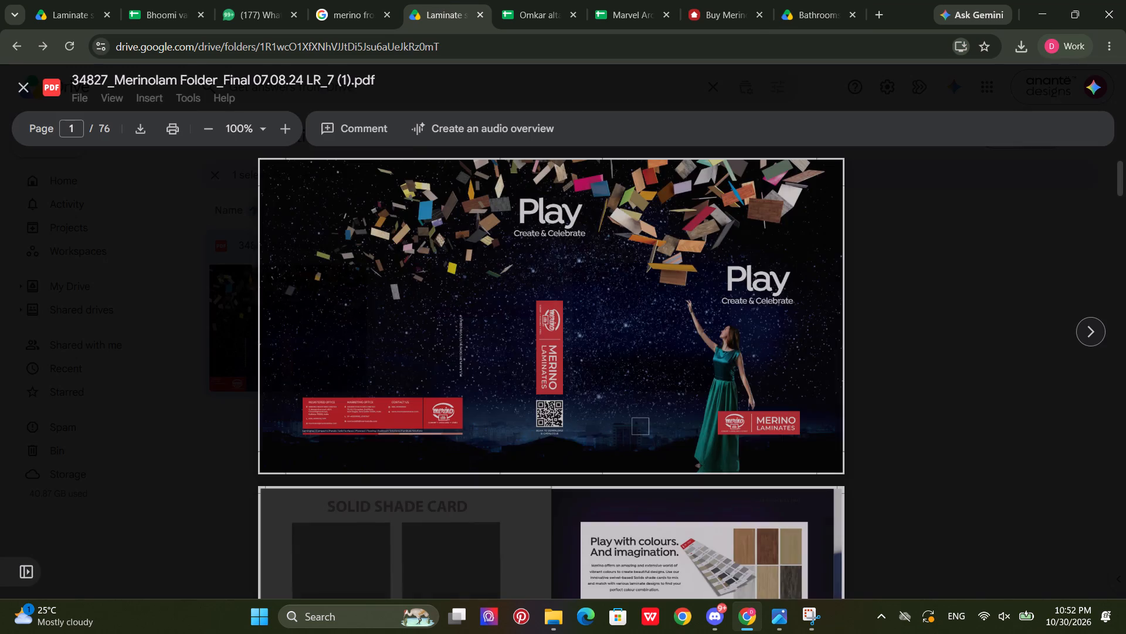
{"action": "scroll", "coordinate": [386, 338], "scroll_direction": "down", "scroll_amount": 20}
{"action": "scroll", "coordinate": [386, 338], "scroll_direction": "down", "scroll_amount": 8}
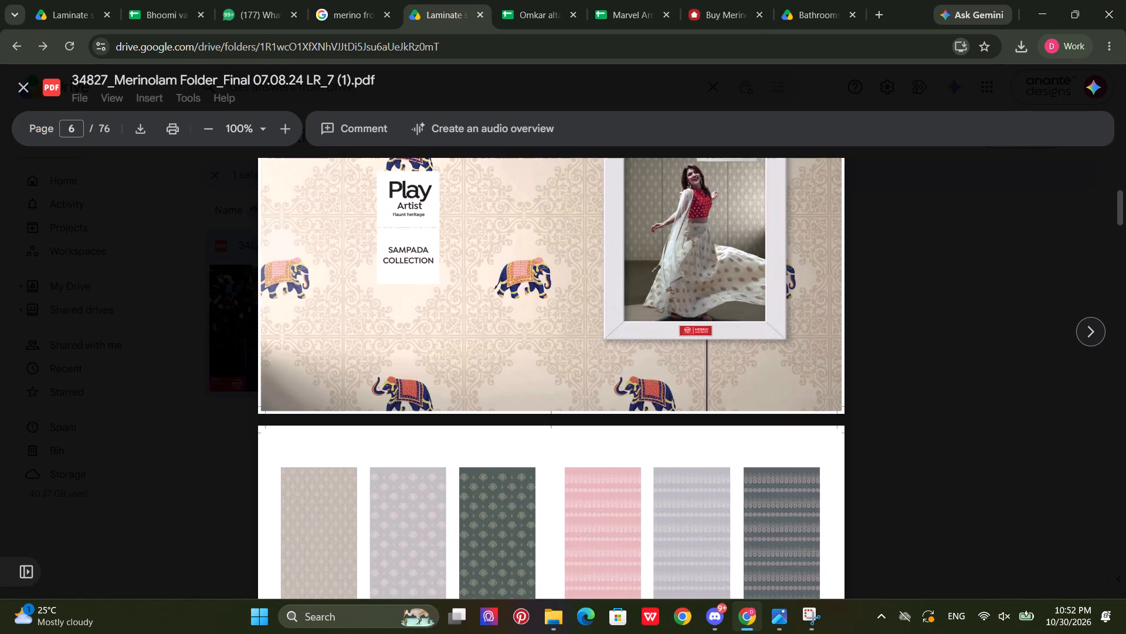
{"action": "scroll", "coordinate": [386, 338], "scroll_direction": "down", "scroll_amount": 6}
{"action": "scroll", "coordinate": [386, 338], "scroll_direction": "down", "scroll_amount": 20}
{"action": "scroll", "coordinate": [386, 338], "scroll_direction": "down", "scroll_amount": 13}
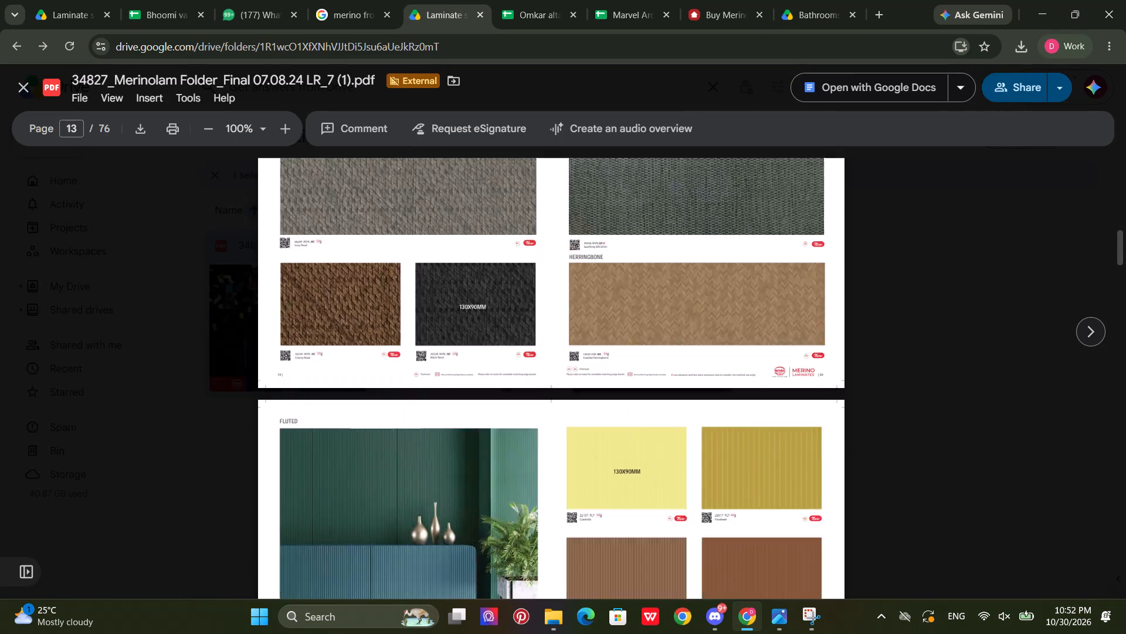
{"action": "scroll", "coordinate": [387, 347], "scroll_direction": "down", "scroll_amount": 7}
{"action": "scroll", "coordinate": [387, 347], "scroll_direction": "up", "scroll_amount": 1}
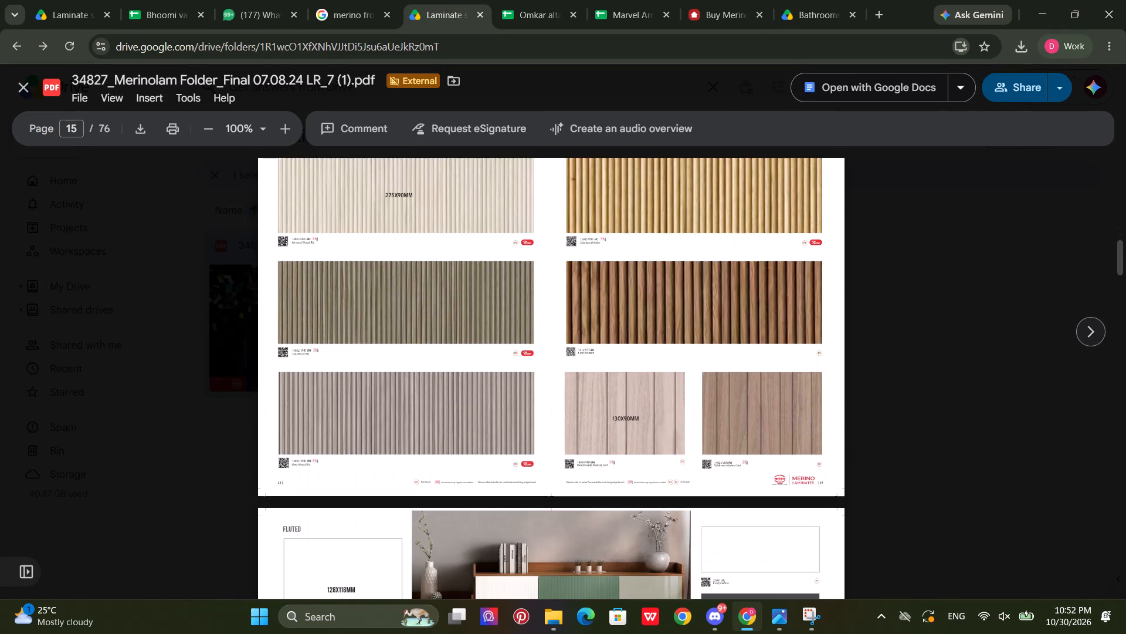
{"action": "scroll", "coordinate": [387, 347], "scroll_direction": "down", "scroll_amount": 4}
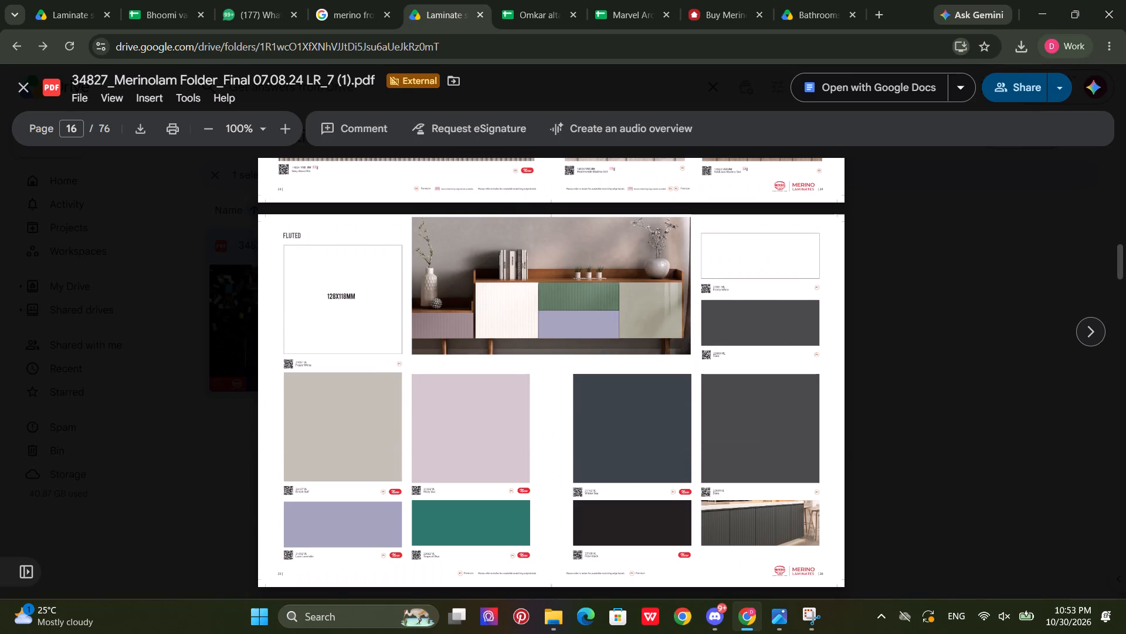
{"action": "scroll", "coordinate": [387, 347], "scroll_direction": "up", "scroll_amount": 4}
{"action": "scroll", "coordinate": [387, 347], "scroll_direction": "down", "scroll_amount": 15}
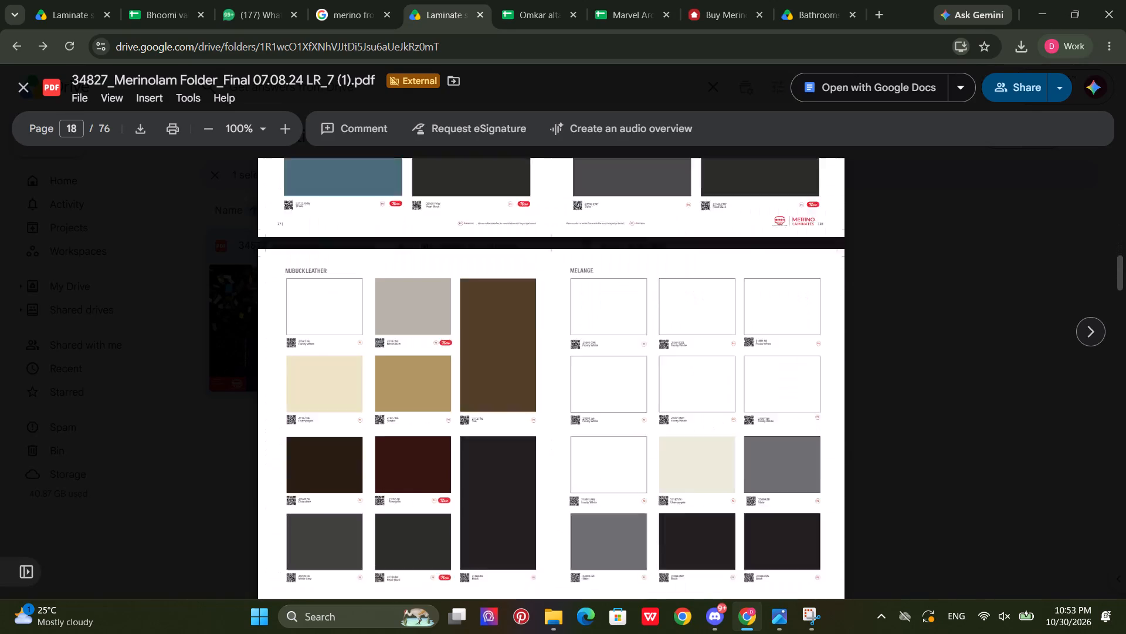
{"action": "scroll", "coordinate": [387, 347], "scroll_direction": "down", "scroll_amount": 10}
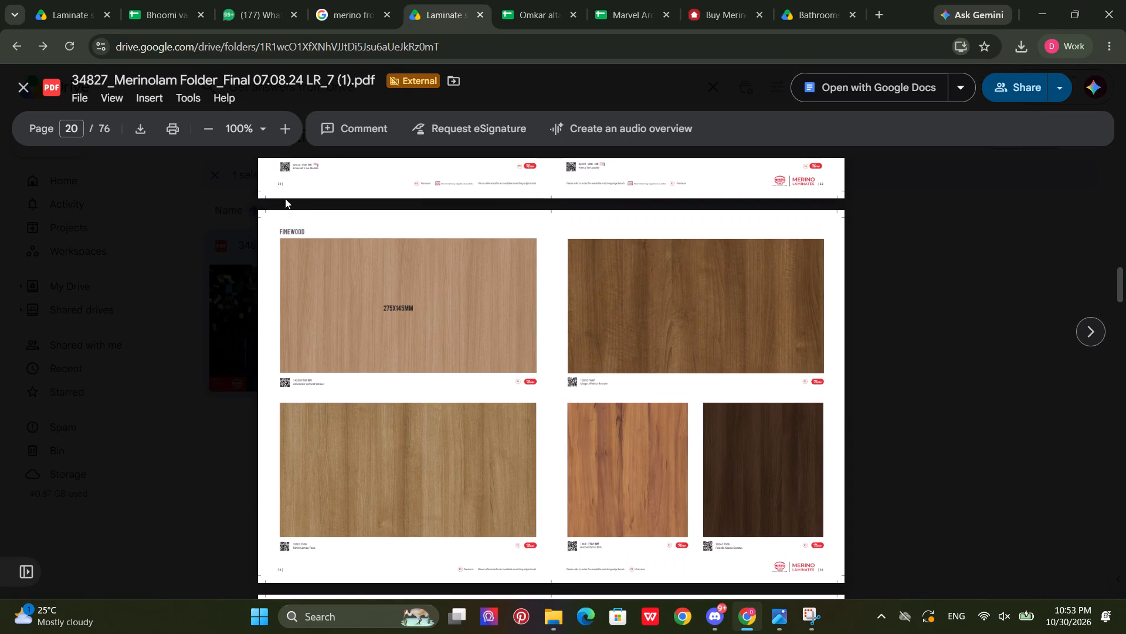
Examine the Finewood swatches and their code labels on catalogue page 20 up close, finishing at 150% zoom.
{"action": "triple_click", "coordinate": [283, 128]}
{"action": "left_click", "coordinate": [283, 128]}
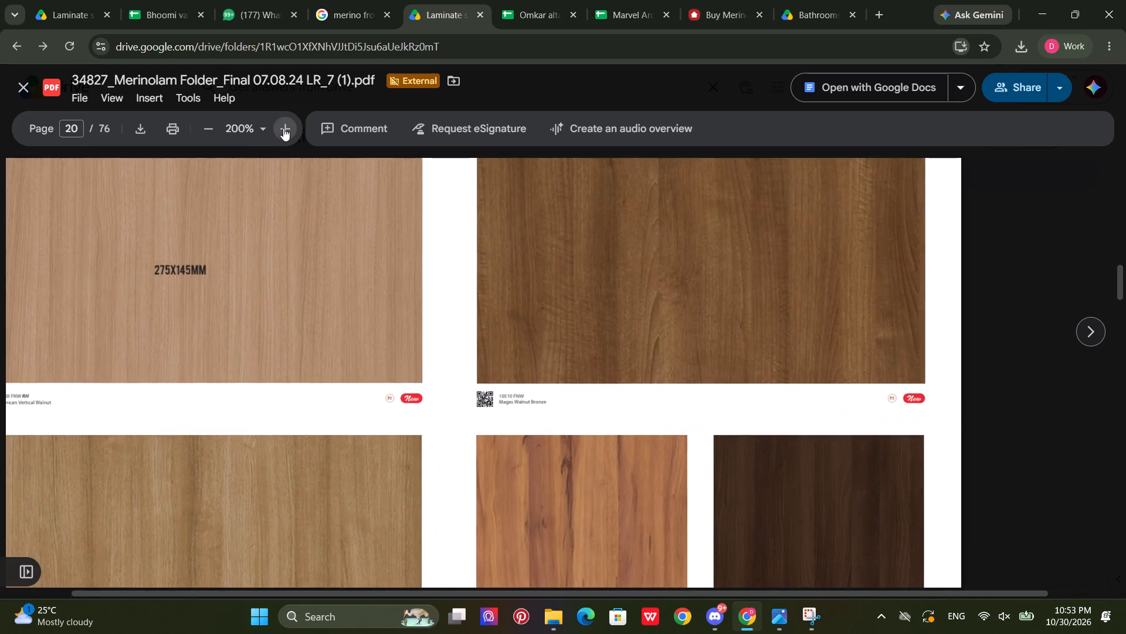
{"action": "double_click", "coordinate": [283, 128]}
{"action": "double_click", "coordinate": [283, 128]}
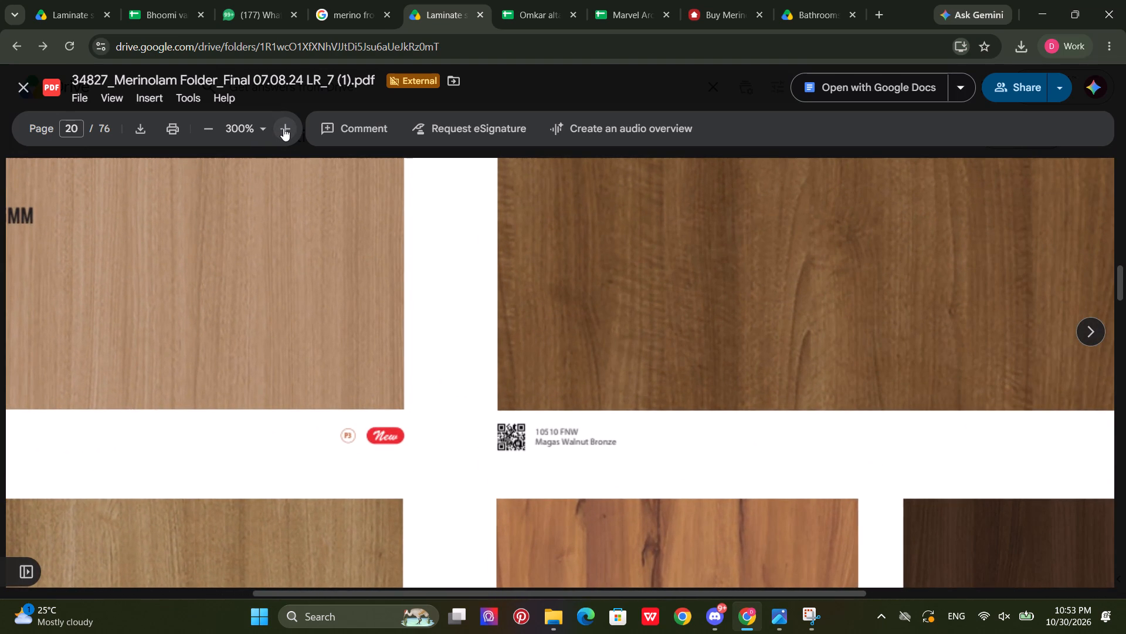
{"action": "triple_click", "coordinate": [212, 130]}
{"action": "triple_click", "coordinate": [213, 131]}
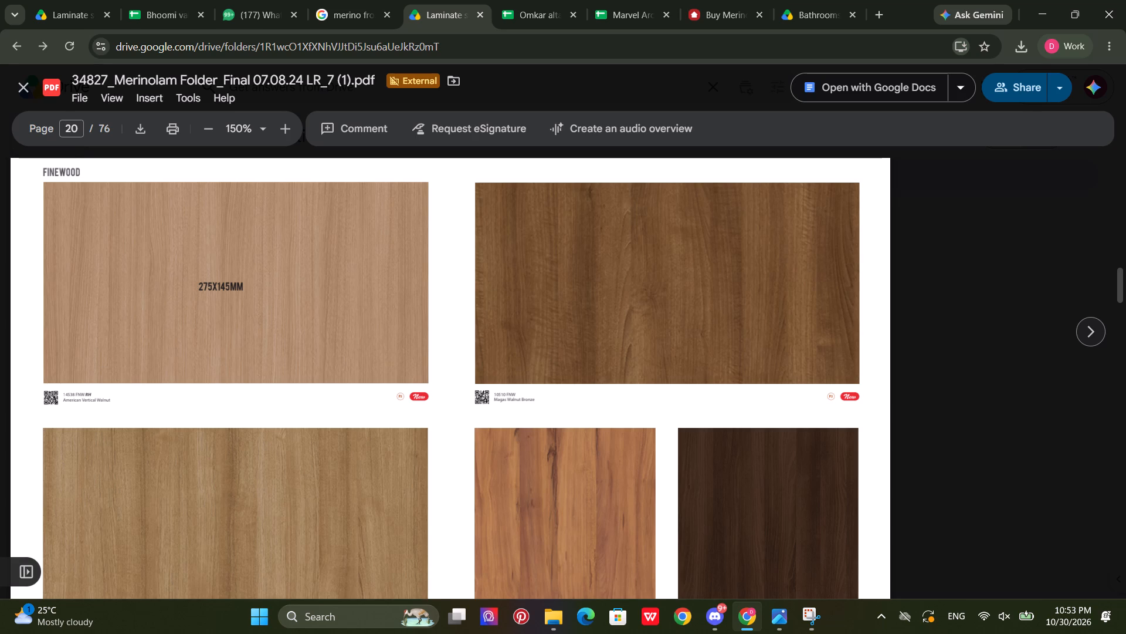
Look through the Merinolam catalogue from page 20 to page 31 for a wood laminate matching the master bathroom.
{"action": "scroll", "coordinate": [602, 389], "scroll_direction": "down", "scroll_amount": 8}
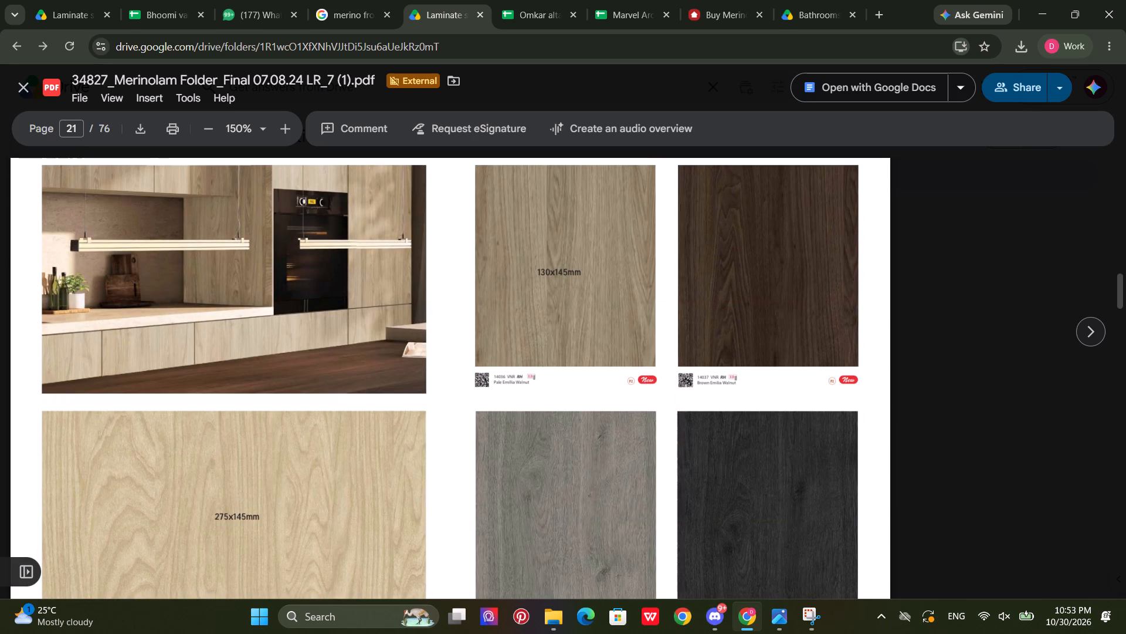
{"action": "scroll", "coordinate": [602, 389], "scroll_direction": "down", "scroll_amount": 6}
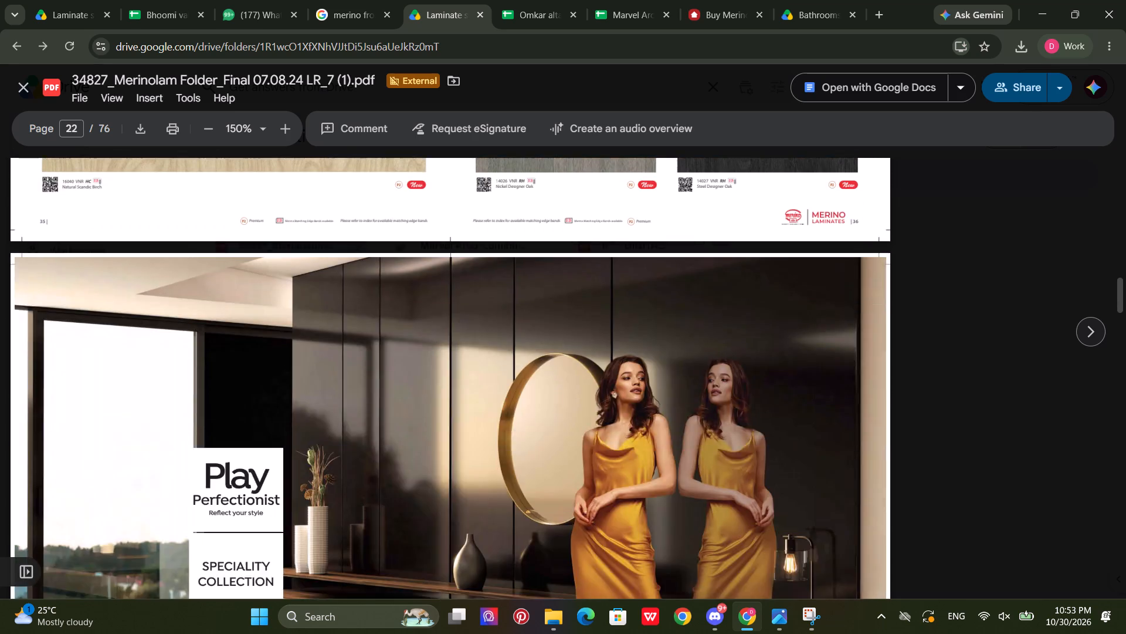
{"action": "scroll", "coordinate": [602, 389], "scroll_direction": "down", "scroll_amount": 18}
{"action": "scroll", "coordinate": [602, 389], "scroll_direction": "down", "scroll_amount": 4}
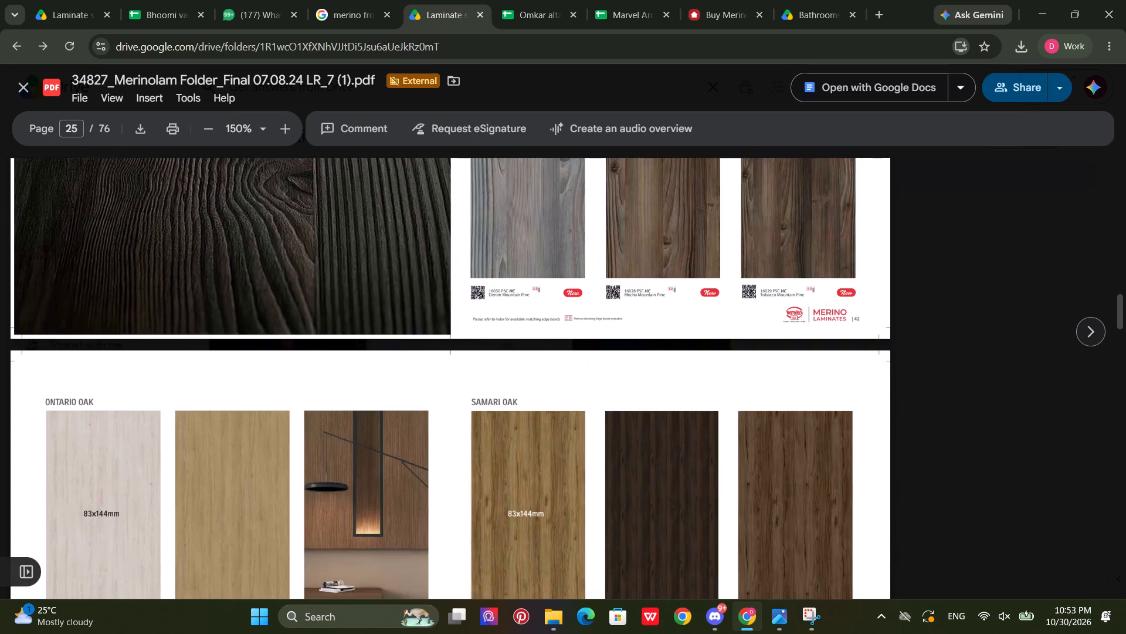
{"action": "scroll", "coordinate": [602, 389], "scroll_direction": "down", "scroll_amount": 3}
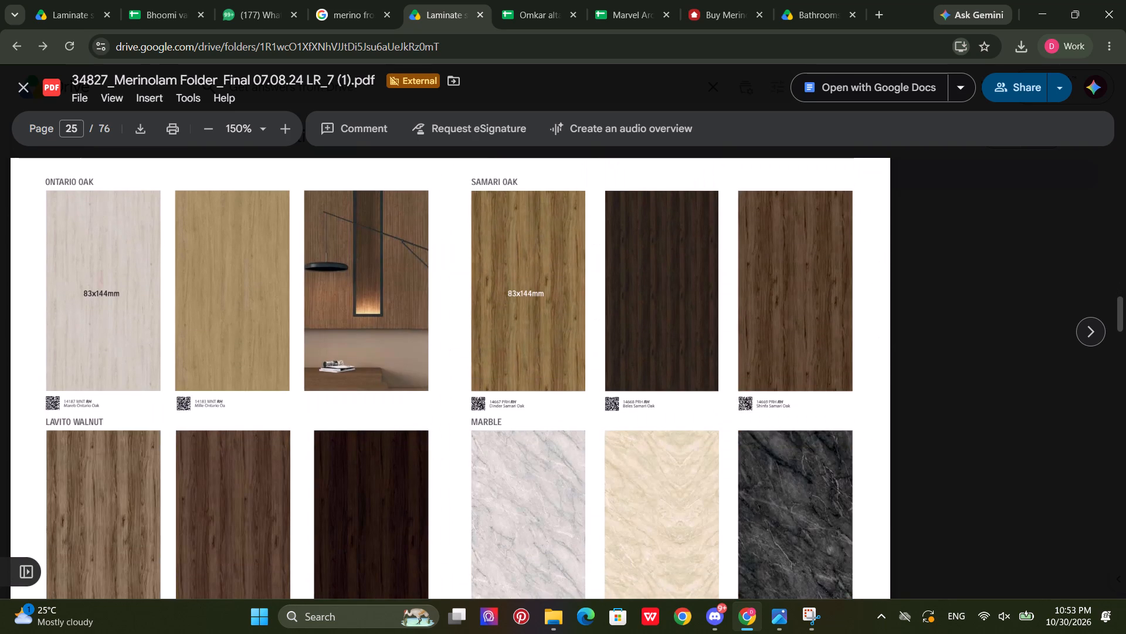
{"action": "scroll", "coordinate": [602, 389], "scroll_direction": "down", "scroll_amount": 2}
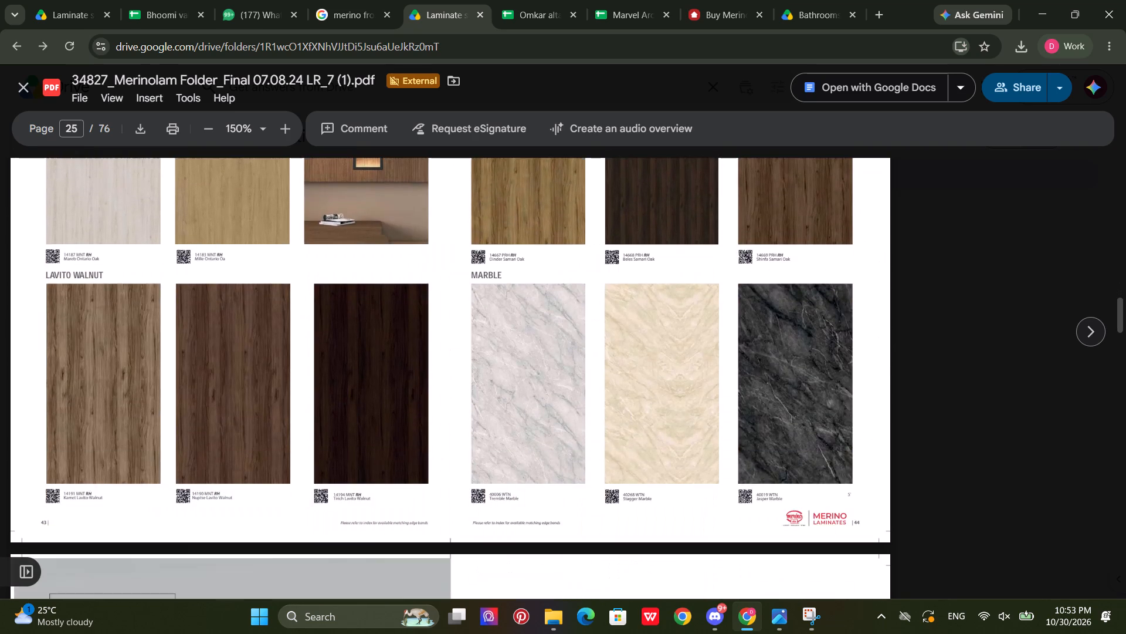
{"action": "scroll", "coordinate": [602, 389], "scroll_direction": "down", "scroll_amount": 17}
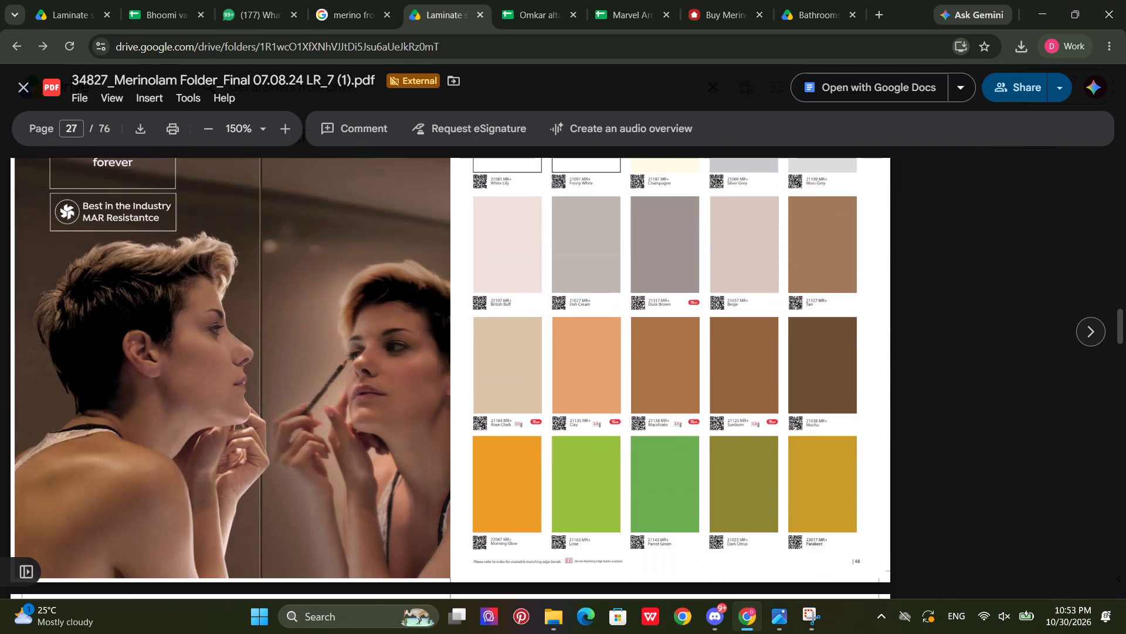
{"action": "scroll", "coordinate": [602, 389], "scroll_direction": "down", "scroll_amount": 8}
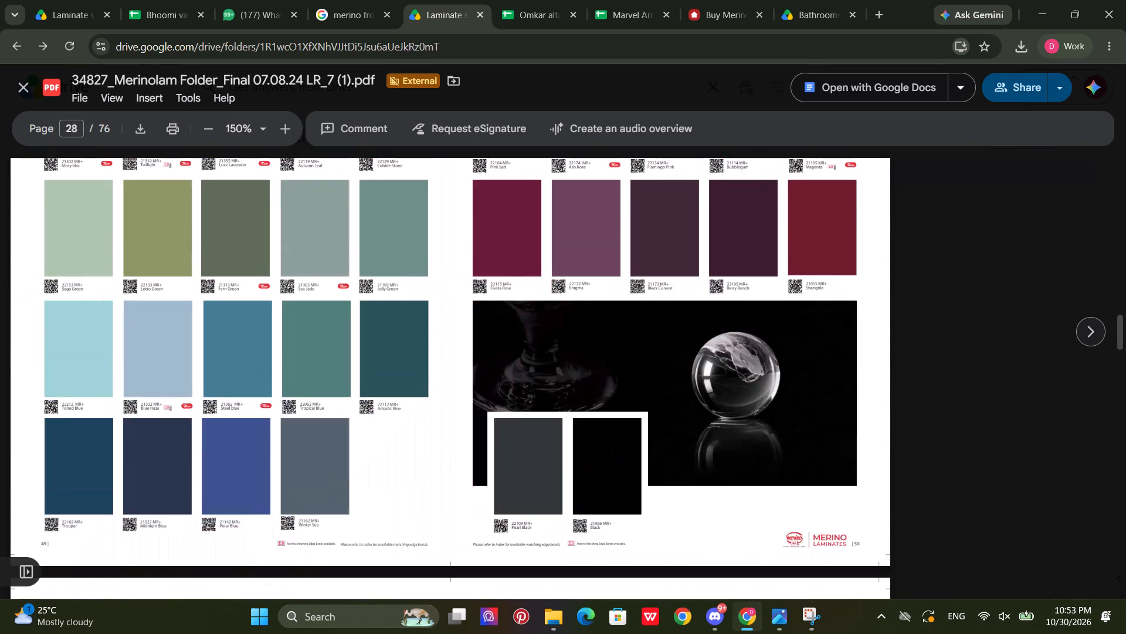
{"action": "scroll", "coordinate": [602, 389], "scroll_direction": "down", "scroll_amount": 17}
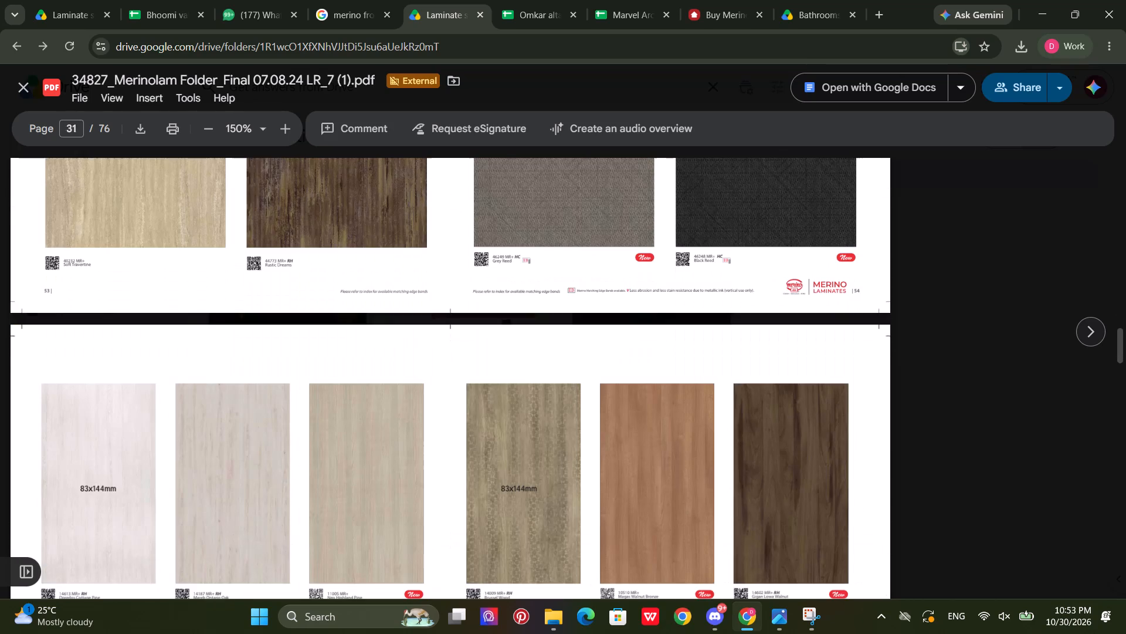
Compare the wood swatches on catalogue pages 31 to 34, ending at the Feather Touch woods on page 34.
{"action": "scroll", "coordinate": [602, 389], "scroll_direction": "up", "scroll_amount": 5}
{"action": "scroll", "coordinate": [602, 389], "scroll_direction": "down", "scroll_amount": 10}
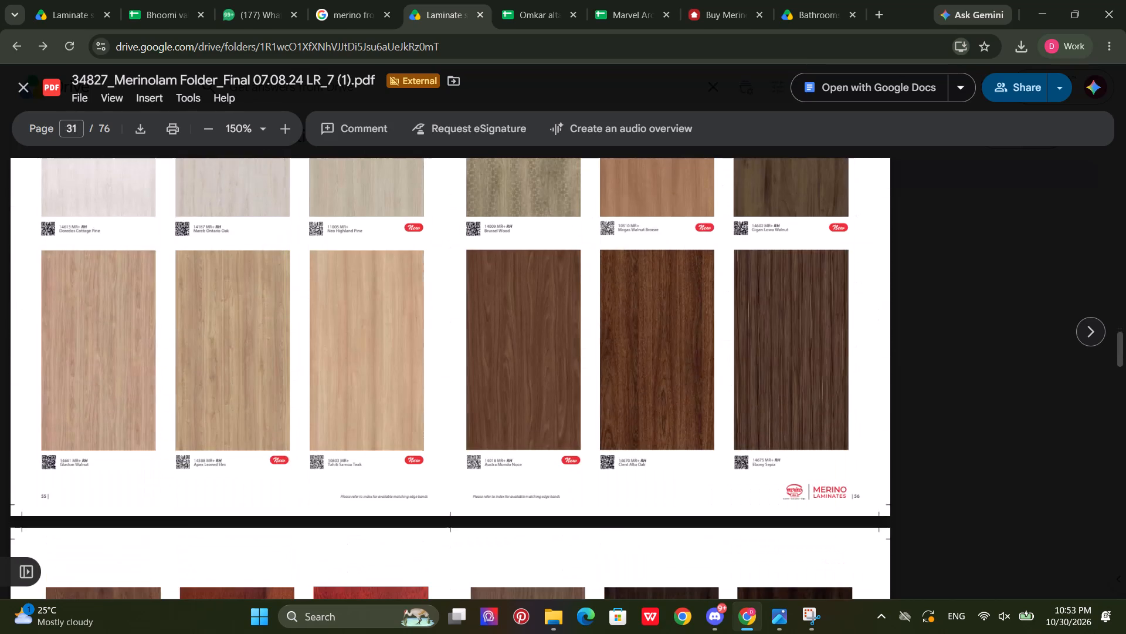
{"action": "scroll", "coordinate": [602, 389], "scroll_direction": "up", "scroll_amount": 2}
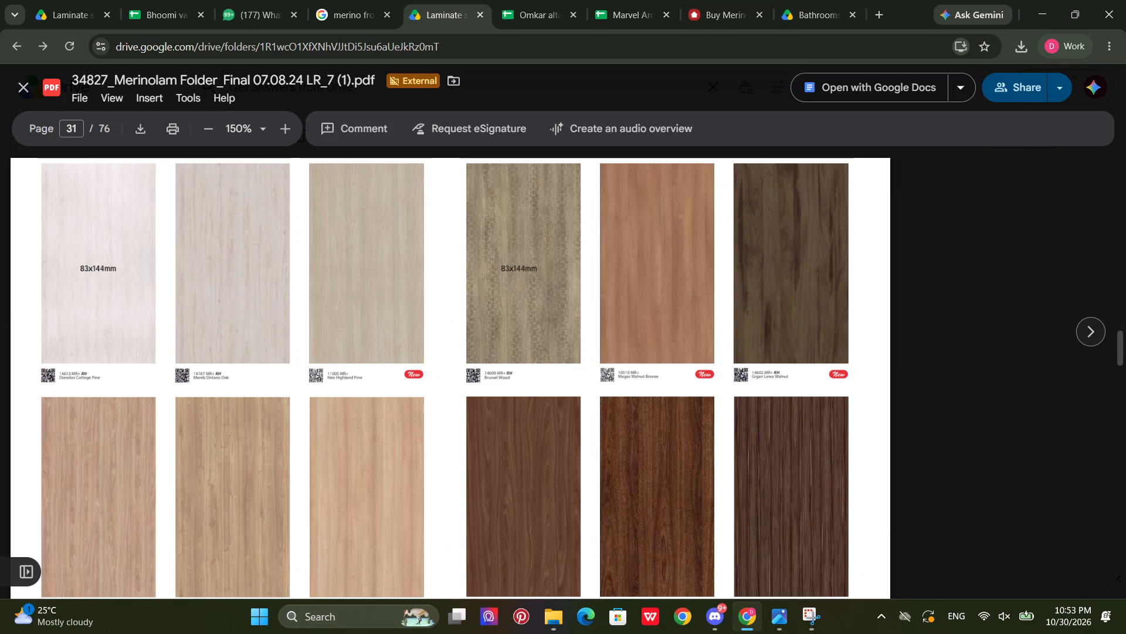
{"action": "scroll", "coordinate": [608, 373], "scroll_direction": "down", "scroll_amount": 9}
{"action": "scroll", "coordinate": [608, 373], "scroll_direction": "up", "scroll_amount": 3}
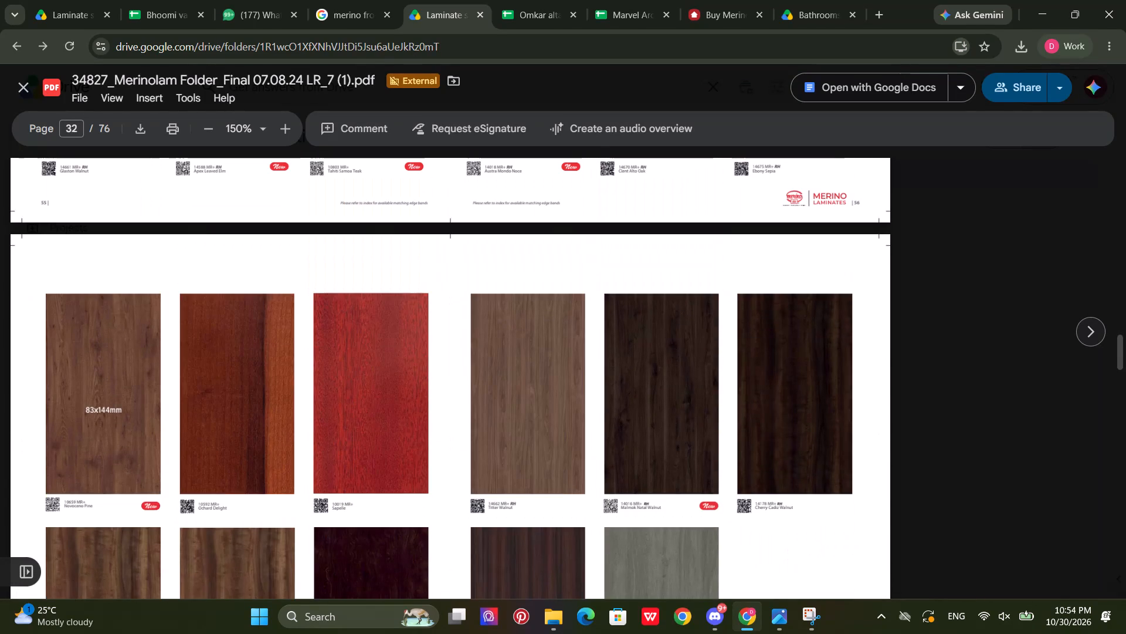
{"action": "scroll", "coordinate": [608, 373], "scroll_direction": "down", "scroll_amount": 1}
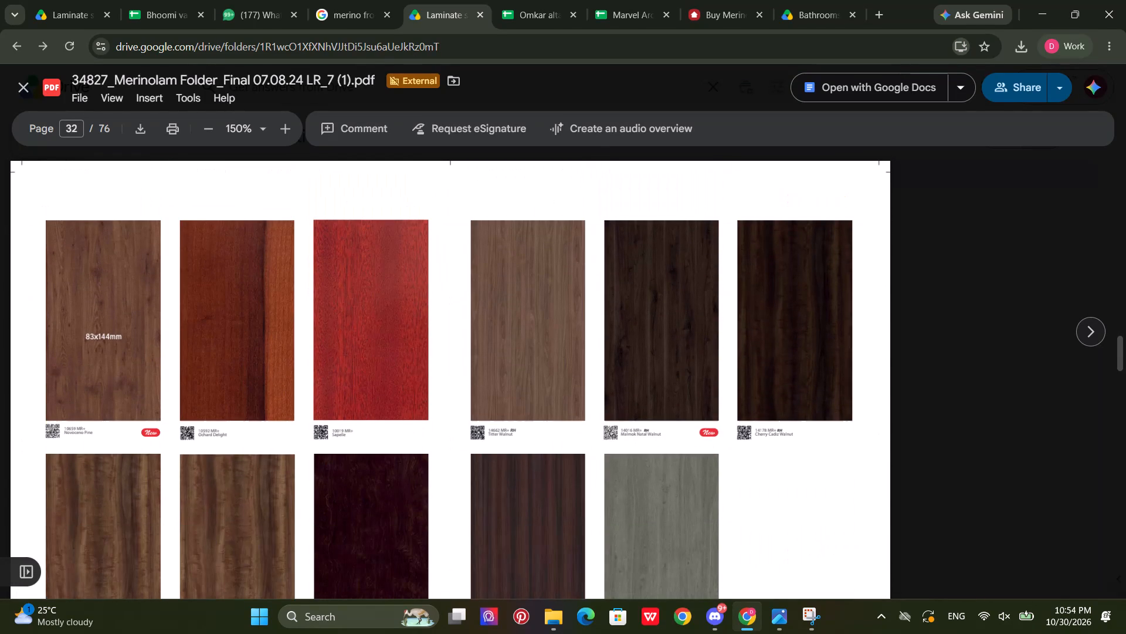
{"action": "scroll", "coordinate": [608, 373], "scroll_direction": "down", "scroll_amount": 9}
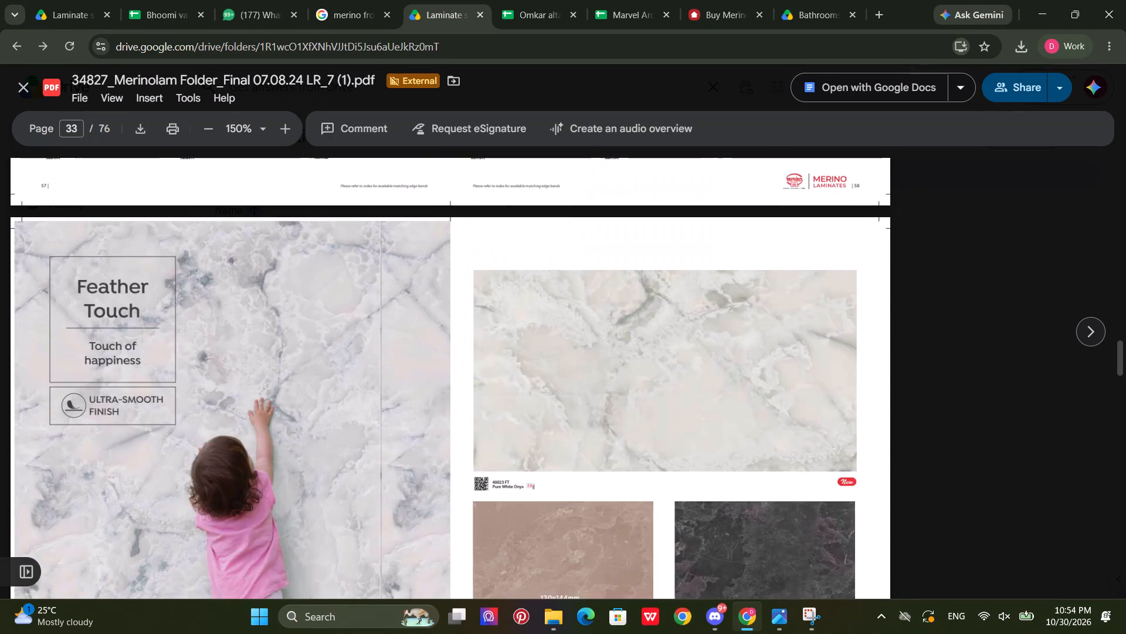
{"action": "scroll", "coordinate": [608, 373], "scroll_direction": "down", "scroll_amount": 8}
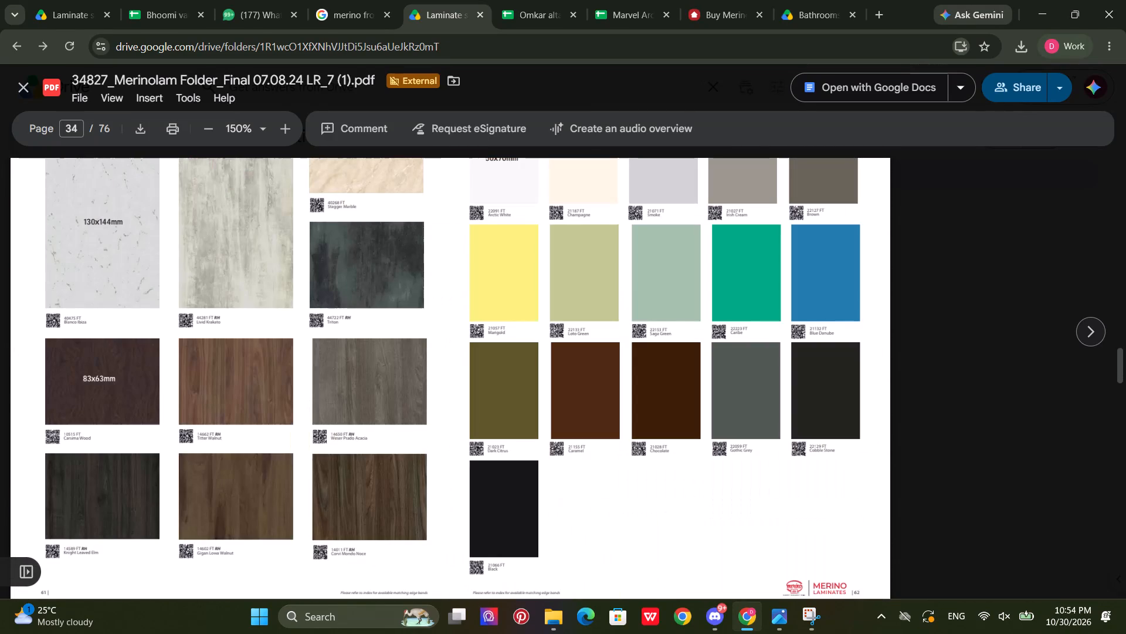
{"action": "scroll", "coordinate": [608, 373], "scroll_direction": "down", "scroll_amount": 15}
{"action": "scroll", "coordinate": [608, 373], "scroll_direction": "up", "scroll_amount": 10}
{"action": "scroll", "coordinate": [522, 403], "scroll_direction": "up", "scroll_amount": 2}
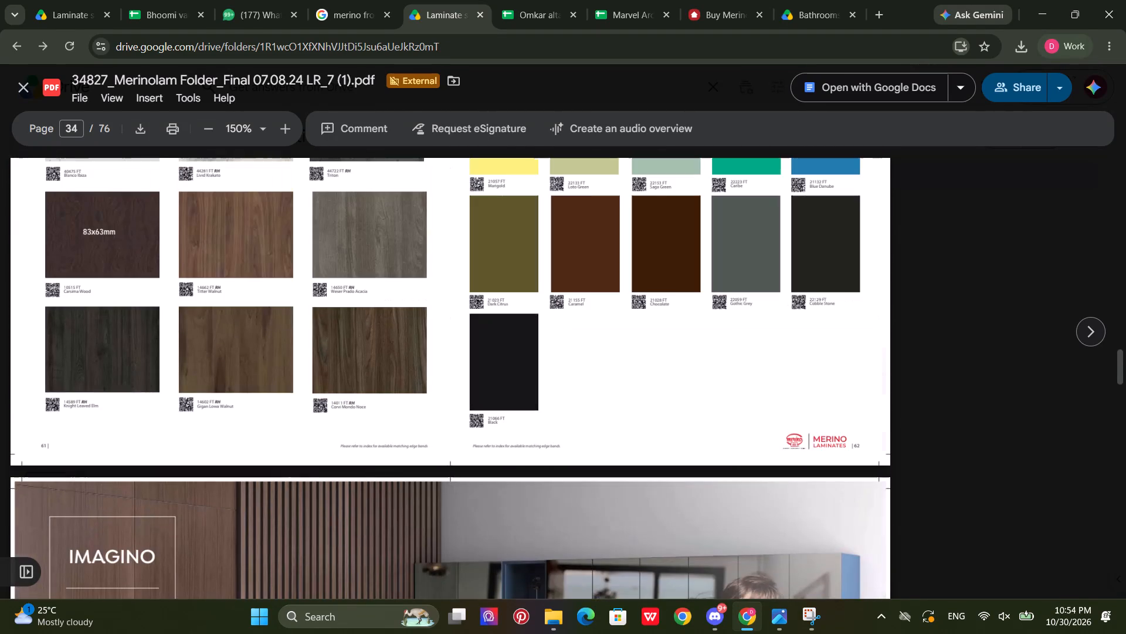
{"action": "scroll", "coordinate": [347, 434], "scroll_direction": "up", "scroll_amount": 1}
{"action": "scroll", "coordinate": [5, 358], "scroll_direction": "up", "scroll_amount": 1}
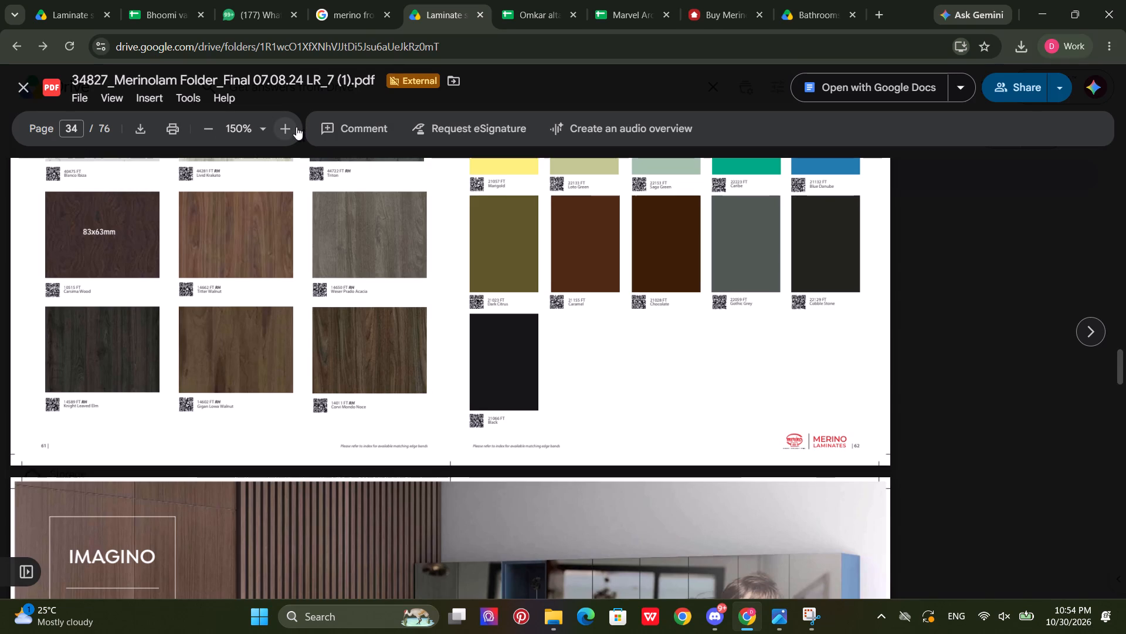
Capture and copy a snip of the 14602 FT RH Gigan Lowa Walnut swatch with its label, viewed at 325% zoom.
{"action": "triple_click", "coordinate": [296, 127]}
{"action": "triple_click", "coordinate": [296, 127]}
{"action": "left_click", "coordinate": [296, 127]}
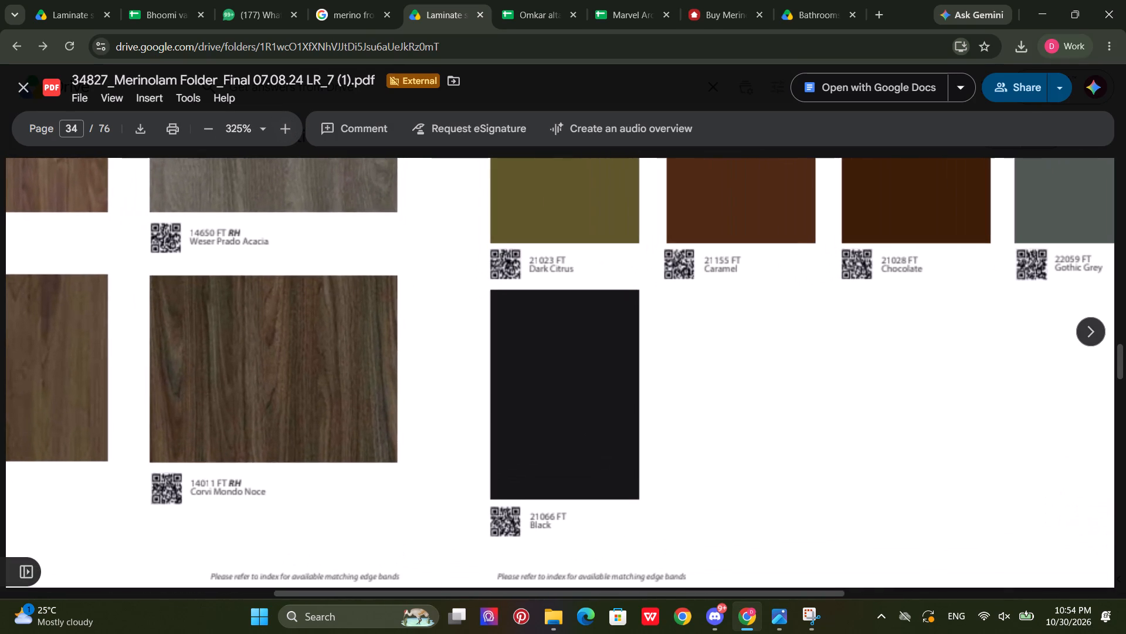
{"action": "left_click_drag", "start_coordinate": [375, 595], "coordinate": [218, 556]}
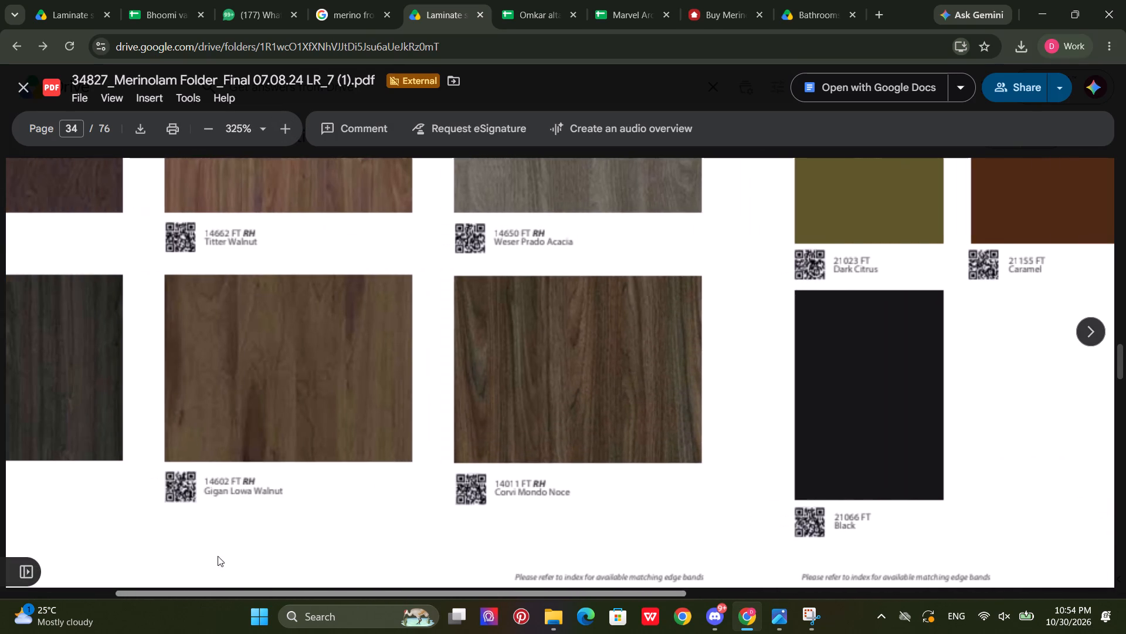
{"action": "left_click_drag", "start_coordinate": [218, 556], "coordinate": [163, 540]}
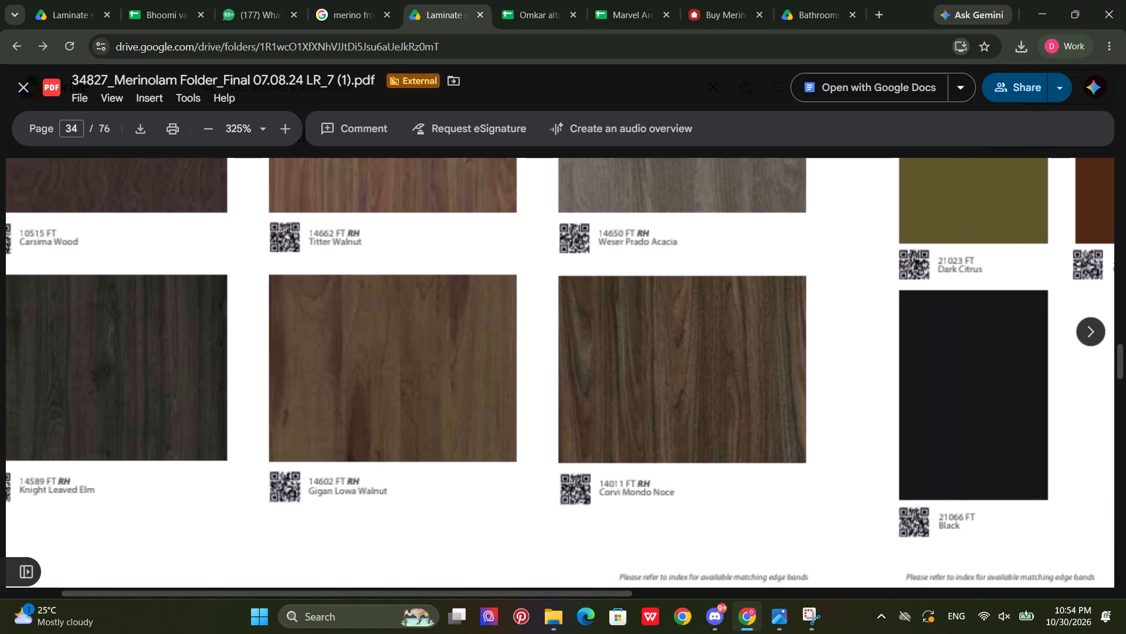
{"action": "left_click", "coordinate": [807, 615]}
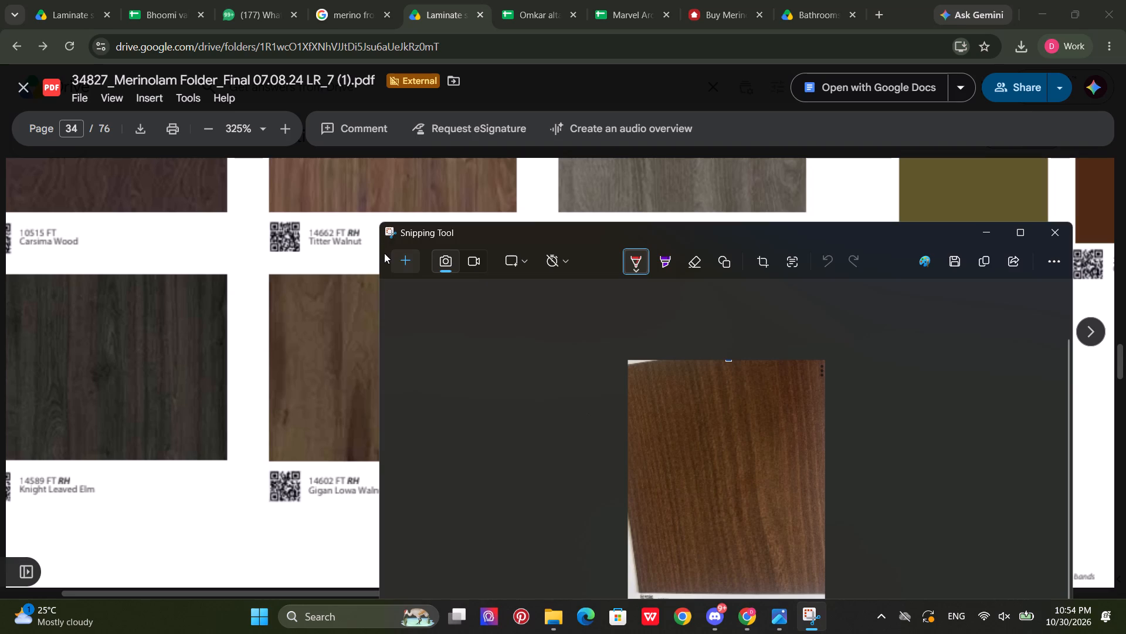
{"action": "left_click", "coordinate": [398, 258]}
{"action": "left_click_drag", "start_coordinate": [261, 266], "coordinate": [538, 506]}
{"action": "key", "text": "ctrl+c"}
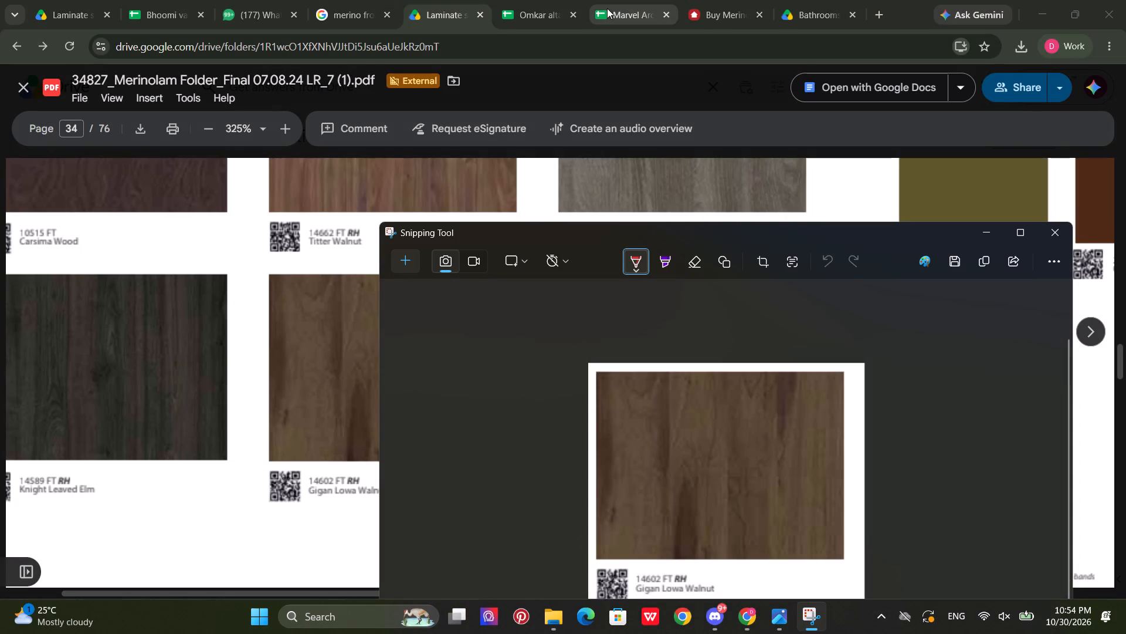
Paste the Gigan Lowa Walnut snip into the Bhoomi valley sheet at G23 and move it clear of the code cell.
{"action": "left_click", "coordinate": [130, 0]}
{"action": "left_click", "coordinate": [901, 343]}
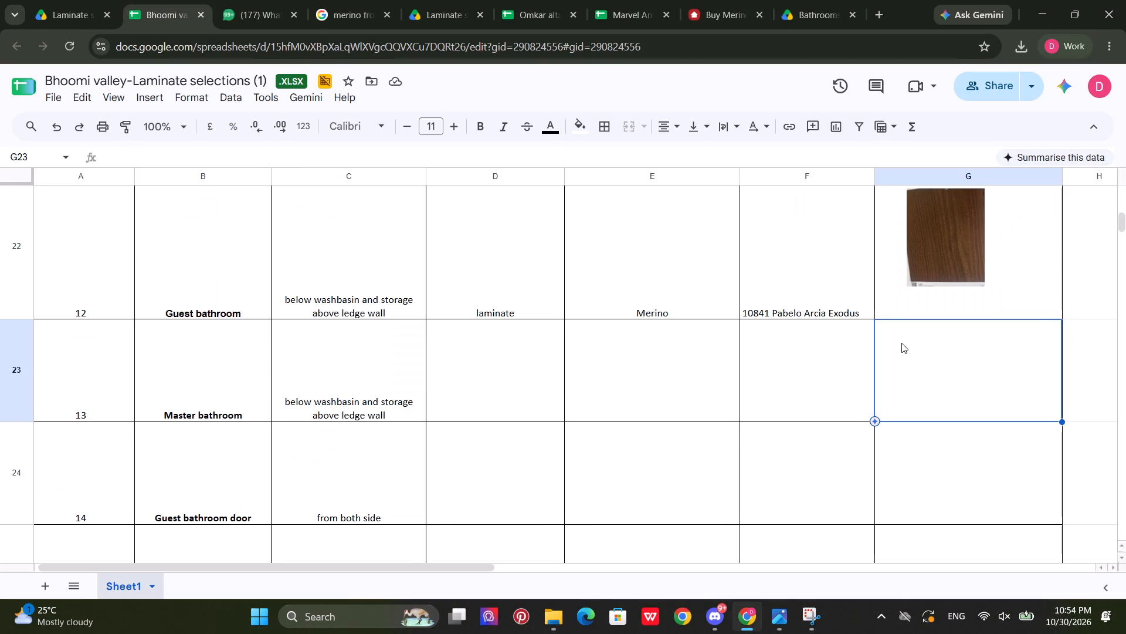
{"action": "key", "text": "ctrl+v"}
{"action": "left_click", "coordinate": [946, 394]}
{"action": "left_click_drag", "start_coordinate": [939, 408], "coordinate": [819, 190]}
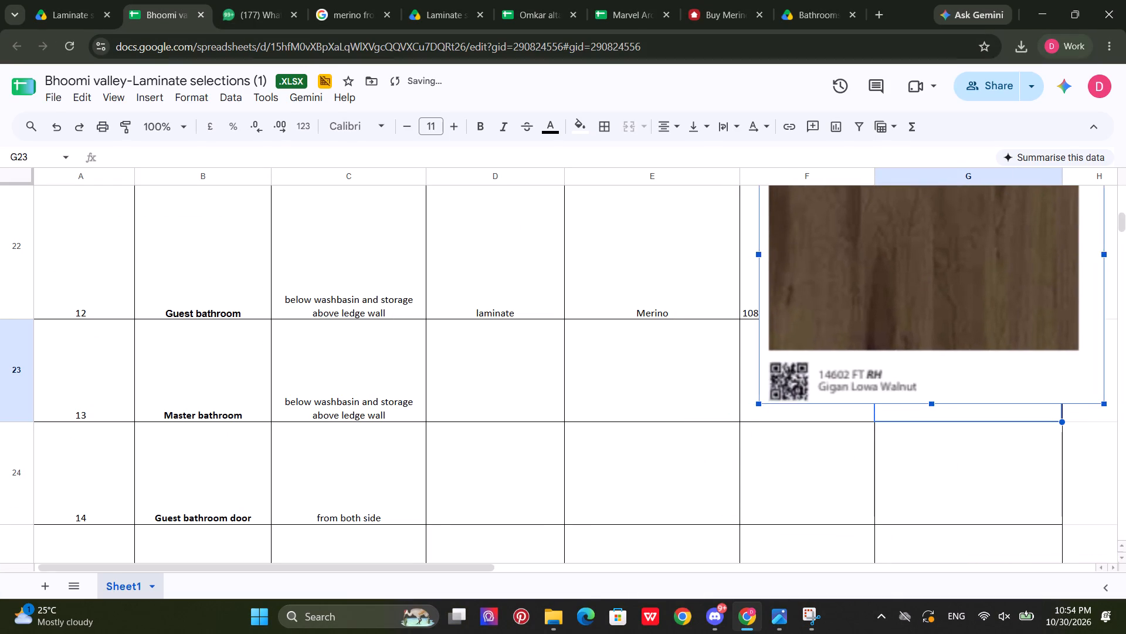
{"action": "left_click_drag", "start_coordinate": [823, 286], "coordinate": [929, 291]}
Enter "14602 FT RH Gigan Lowa walnut" as the laminate code in F23 of the master bathroom row.
{"action": "left_click", "coordinate": [800, 372]}
{"action": "type", "text": "14"}
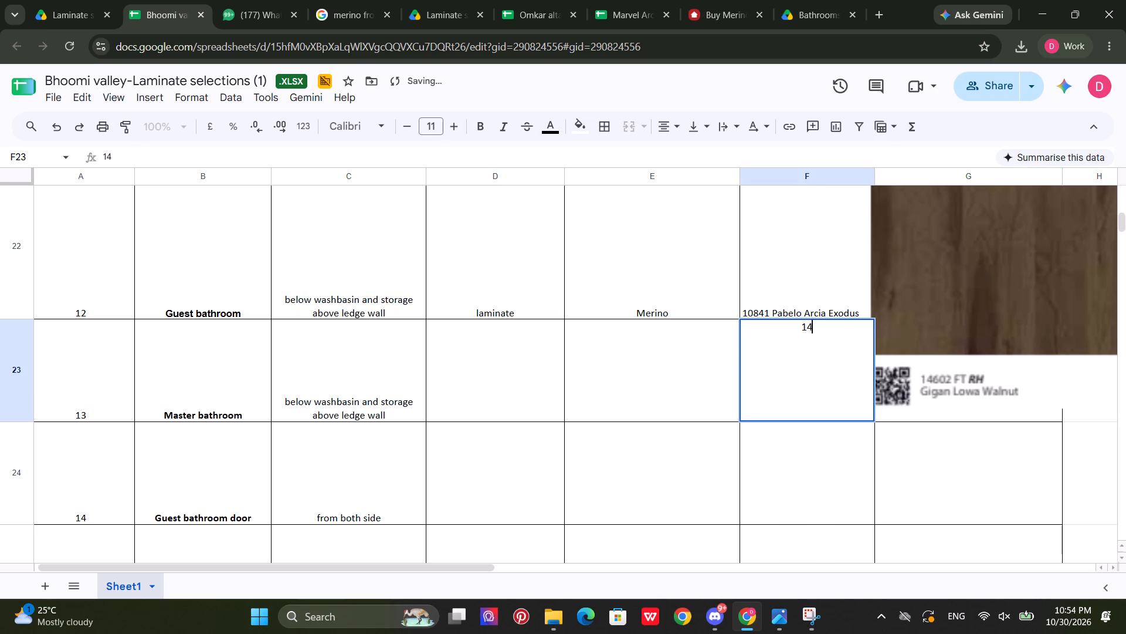
{"action": "type", "text": "60"}
{"action": "key", "text": "2"}
{"action": "key", "text": "space"}
{"action": "type", "text": "FT"}
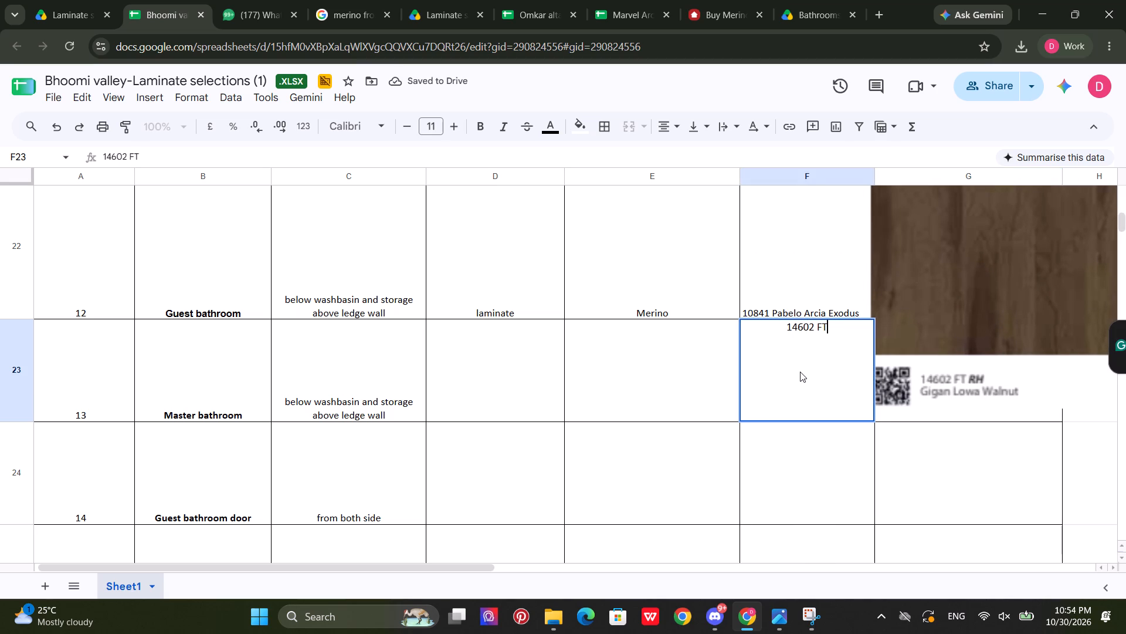
{"action": "key", "text": "space"}
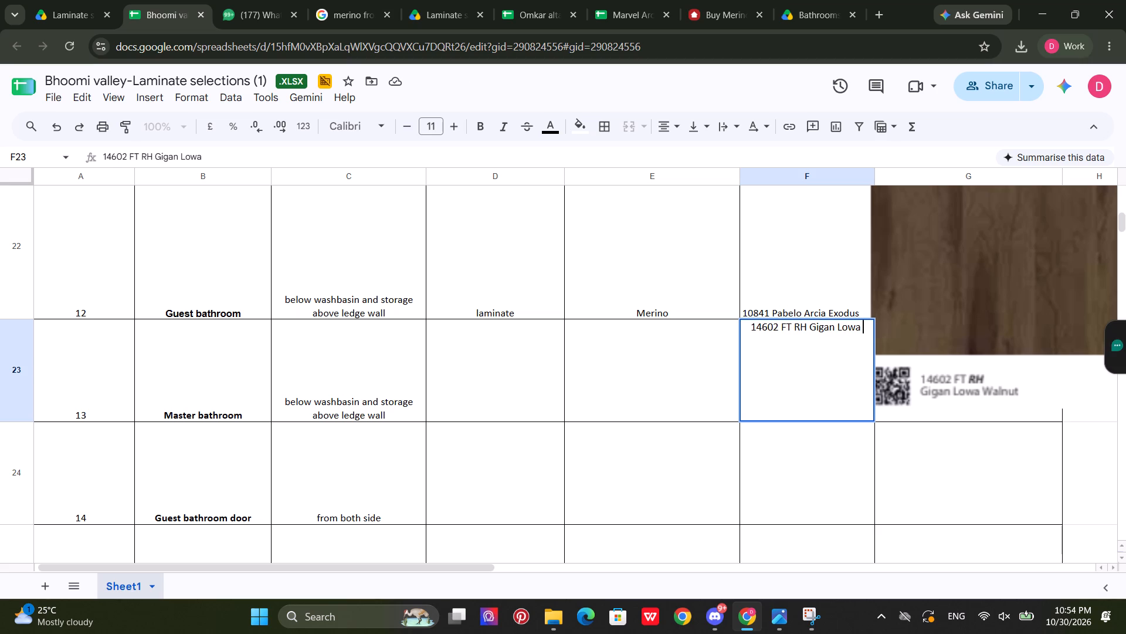
{"action": "key", "text": "BackSpace"}
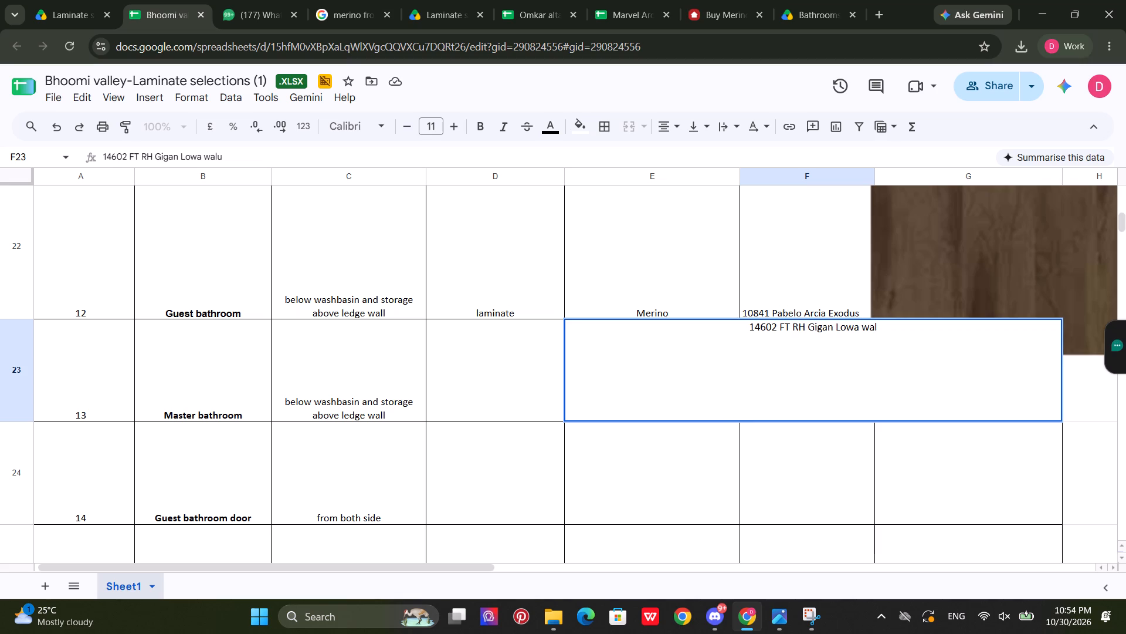
{"action": "type", "text": "nut"}
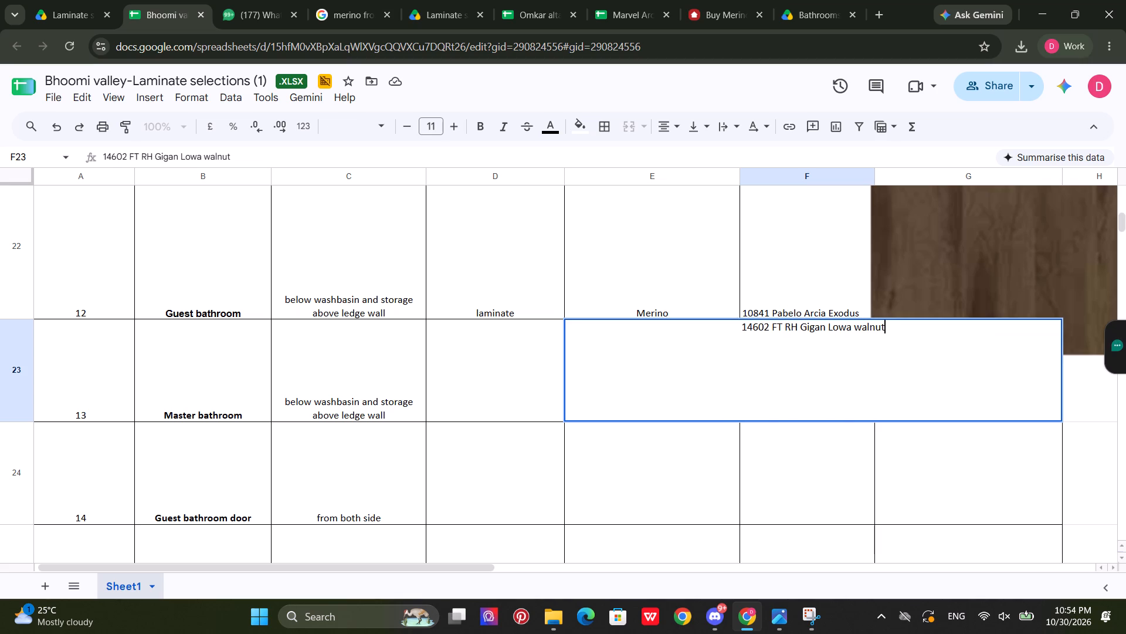
{"action": "left_click", "coordinate": [838, 471]}
Set the text in the master bathroom code cell F23 to wrap.
{"action": "left_click", "coordinate": [806, 355]}
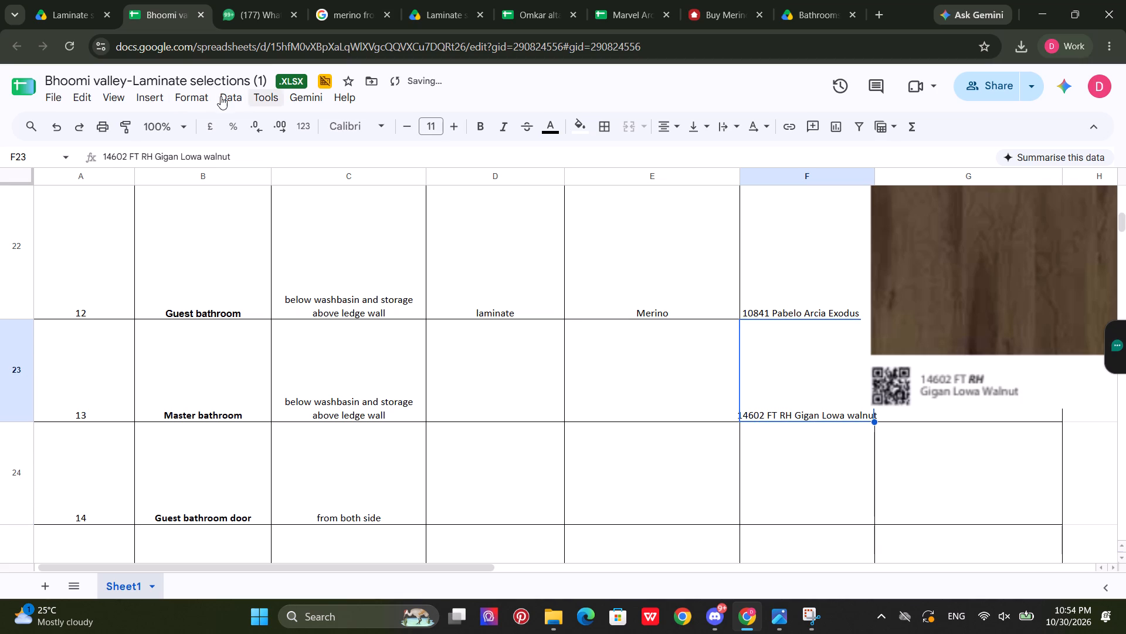
{"action": "left_click", "coordinate": [178, 96]}
{"action": "left_click", "coordinate": [206, 222]}
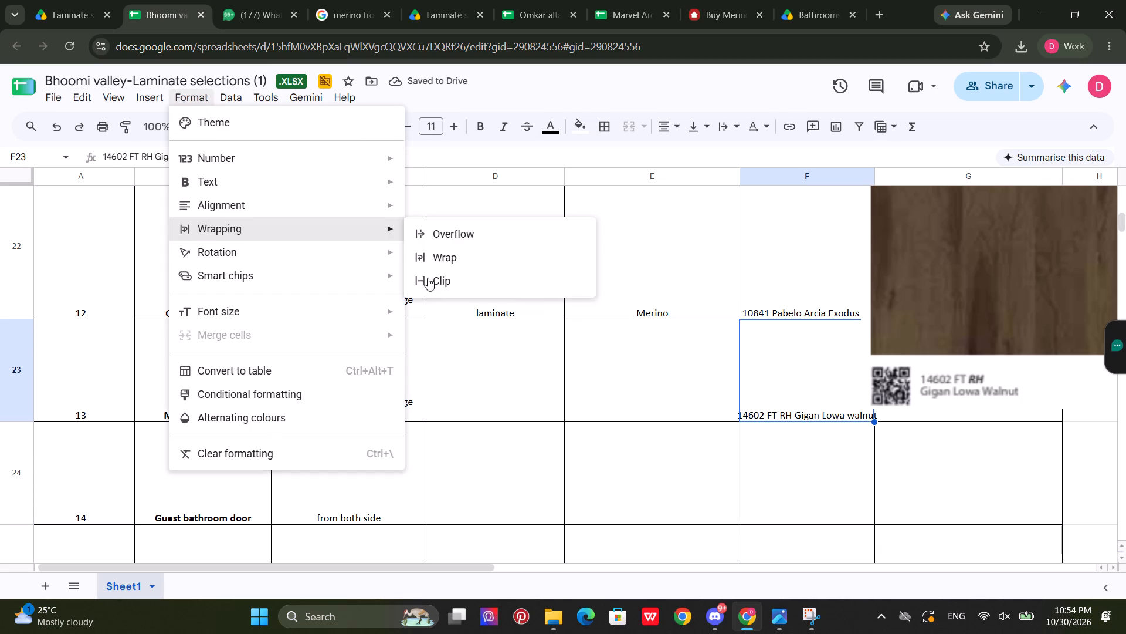
{"action": "left_click", "coordinate": [498, 267]}
Shrink the Gigan Lowa Walnut swatch image to thumbnail size and place it inside cell G23 of the master bathroom row.
{"action": "left_click", "coordinate": [951, 325]}
{"action": "left_click_drag", "start_coordinate": [945, 333], "coordinate": [520, 413]}
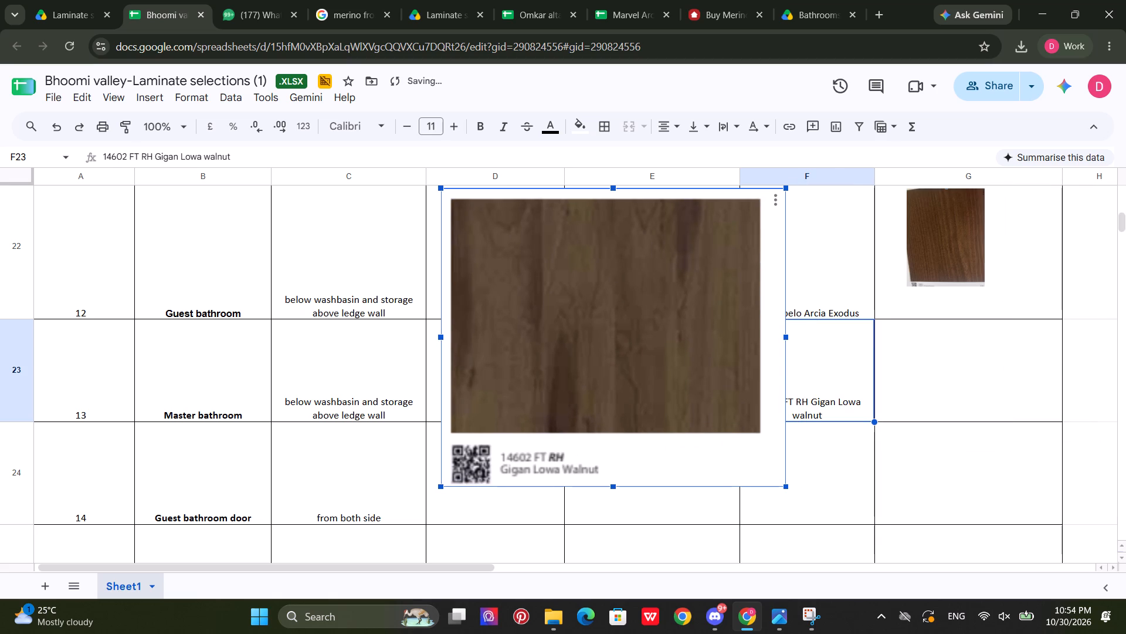
{"action": "left_click_drag", "start_coordinate": [785, 186], "coordinate": [493, 403]}
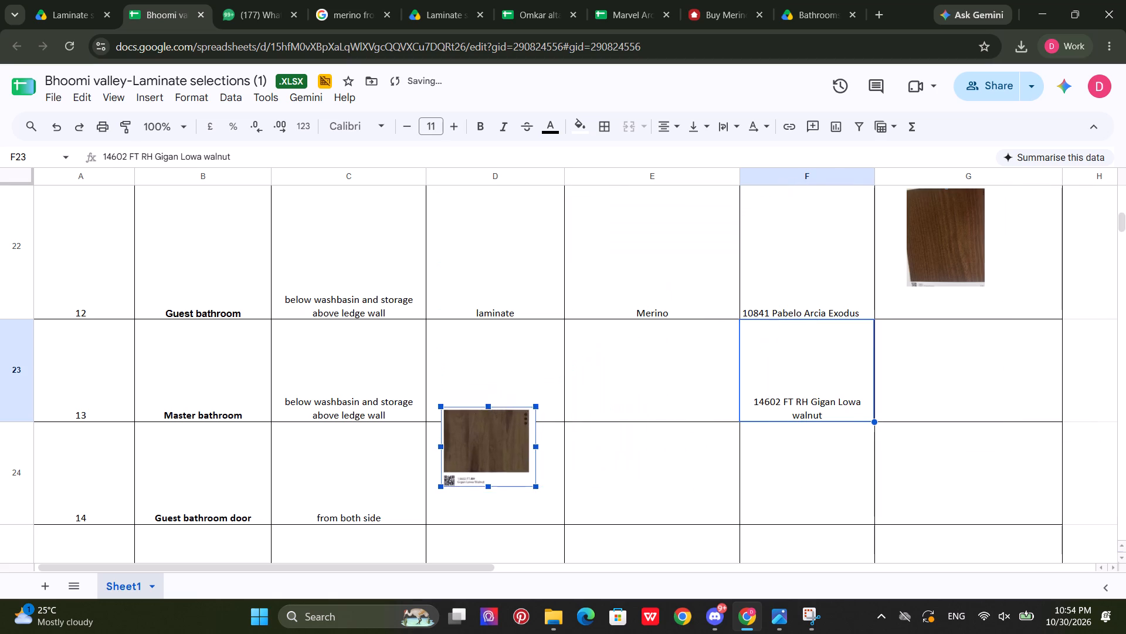
{"action": "left_click_drag", "start_coordinate": [483, 447], "coordinate": [950, 362]}
Copy the catalogue name Merino from the guest bathroom row into E23 of the master bathroom row.
{"action": "left_click", "coordinate": [676, 290]}
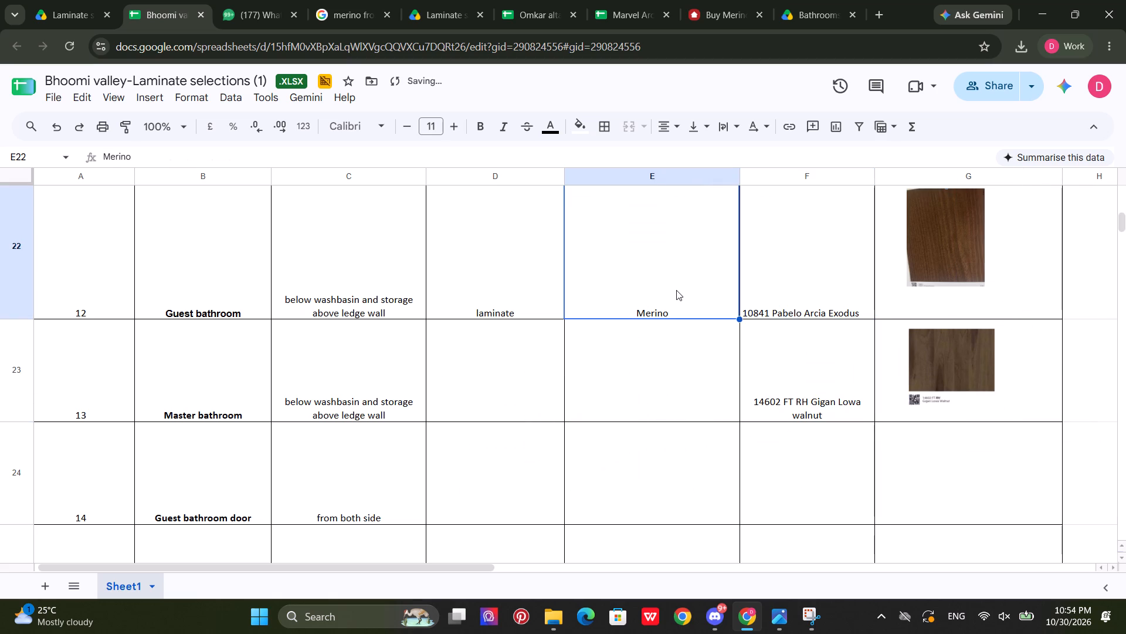
{"action": "key", "text": "ctrl+c"}
{"action": "left_click", "coordinate": [646, 362]}
{"action": "key", "text": "ctrl+v"}
Copy the type laminate from the guest bathroom row into D23 of the master bathroom row.
{"action": "left_click", "coordinate": [452, 268]}
{"action": "key", "text": "ctrl+c"}
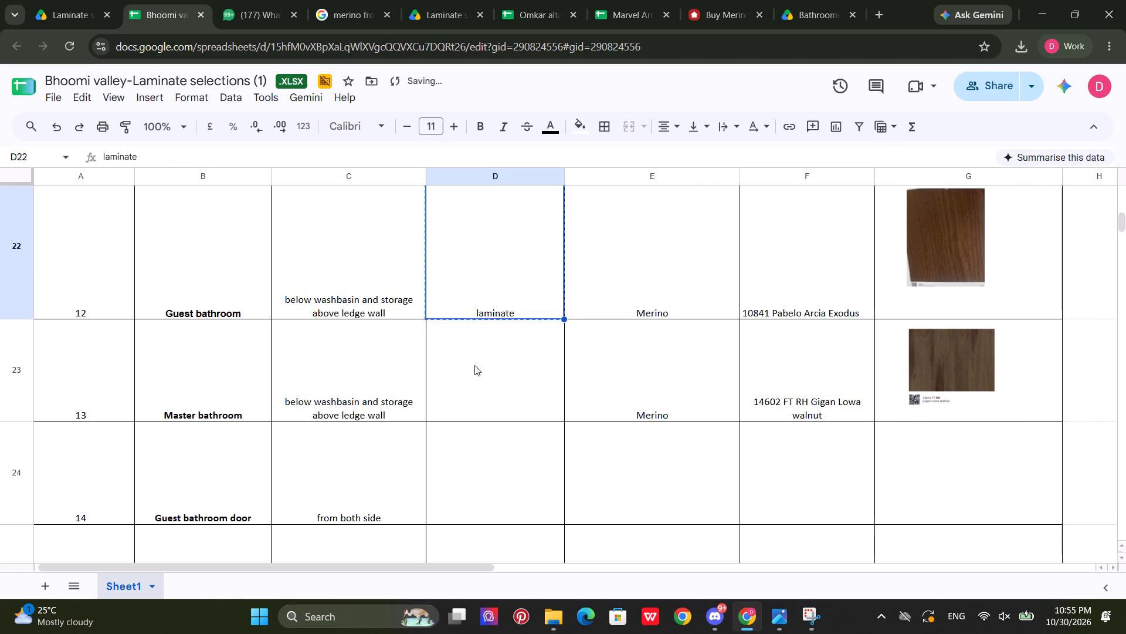
{"action": "left_click", "coordinate": [479, 379]}
{"action": "key", "text": "ctrl+v"}
Append "open niche (refer 3d)" to the master bathroom item description in C23.
{"action": "double_click", "coordinate": [395, 405]}
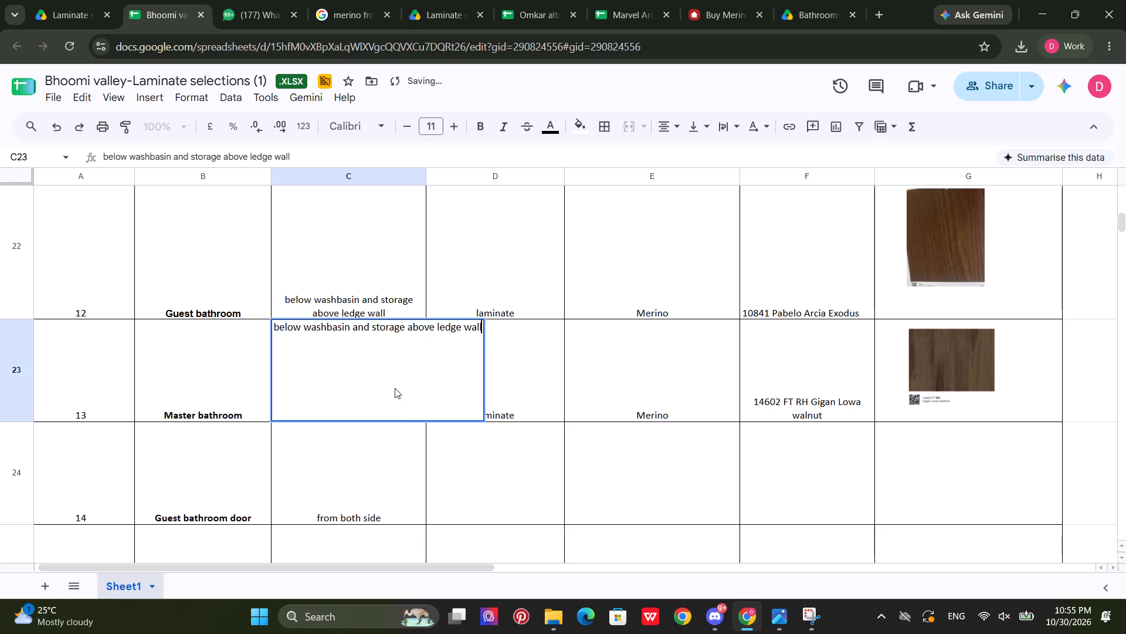
{"action": "key", "text": "space"}
{"action": "type", "text": "open niche"}
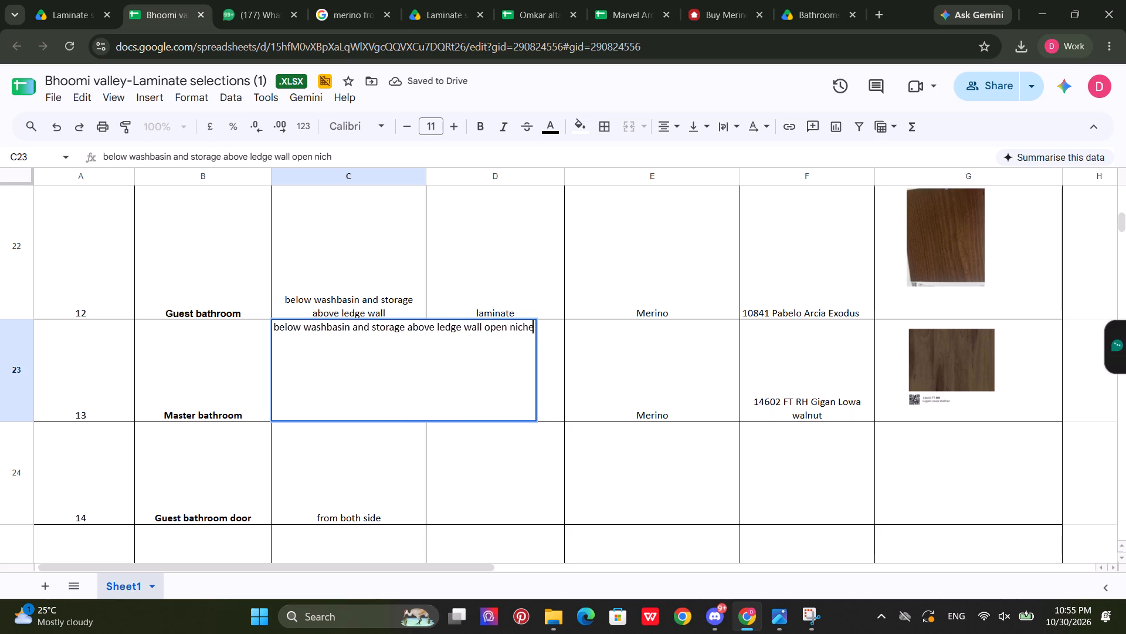
{"action": "key", "text": "space"}
{"action": "type", "text": "(refer 3d)"}
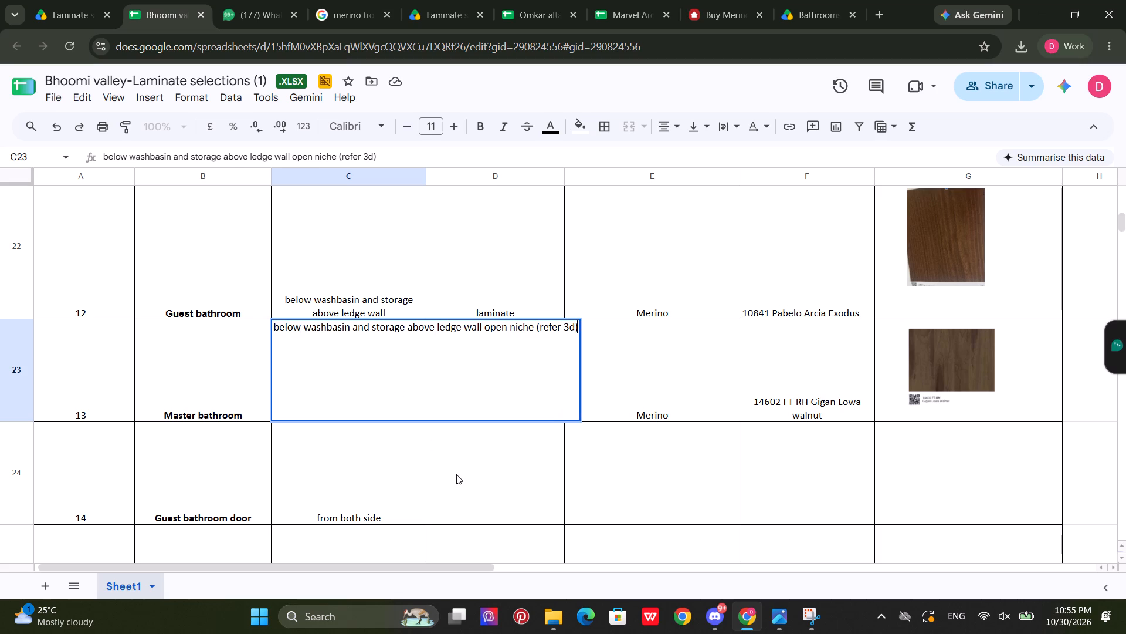
{"action": "left_click", "coordinate": [456, 474]}
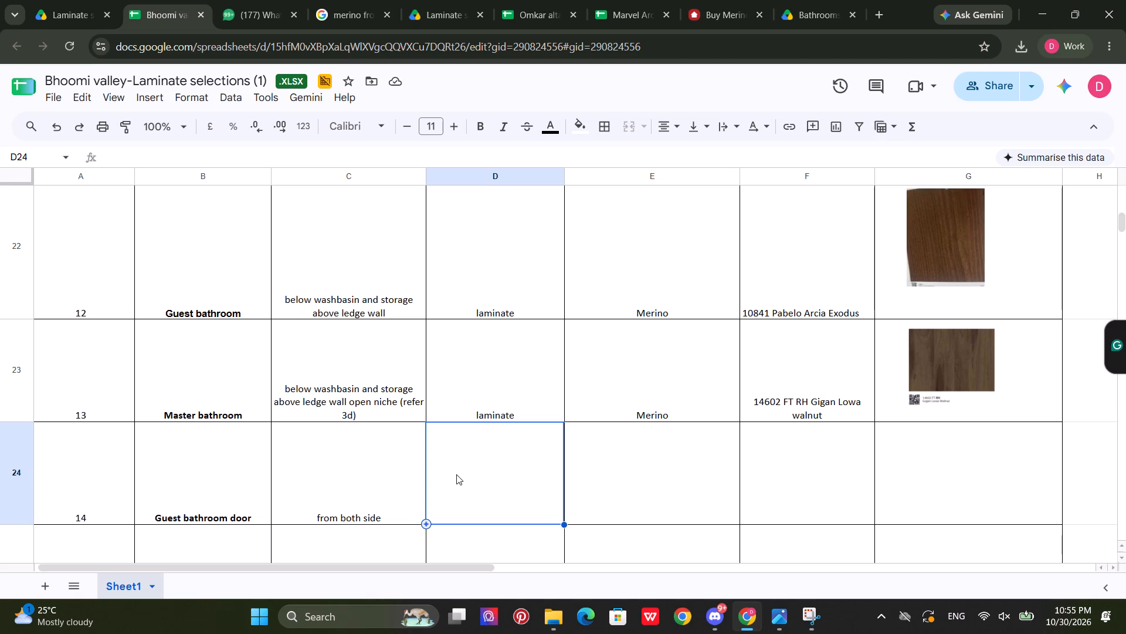
Insert one blank row directly above the Guest bathroom door row.
{"action": "scroll", "coordinate": [608, 443], "scroll_direction": "down", "scroll_amount": 2}
{"action": "scroll", "coordinate": [847, 437], "scroll_direction": "up", "scroll_amount": 1}
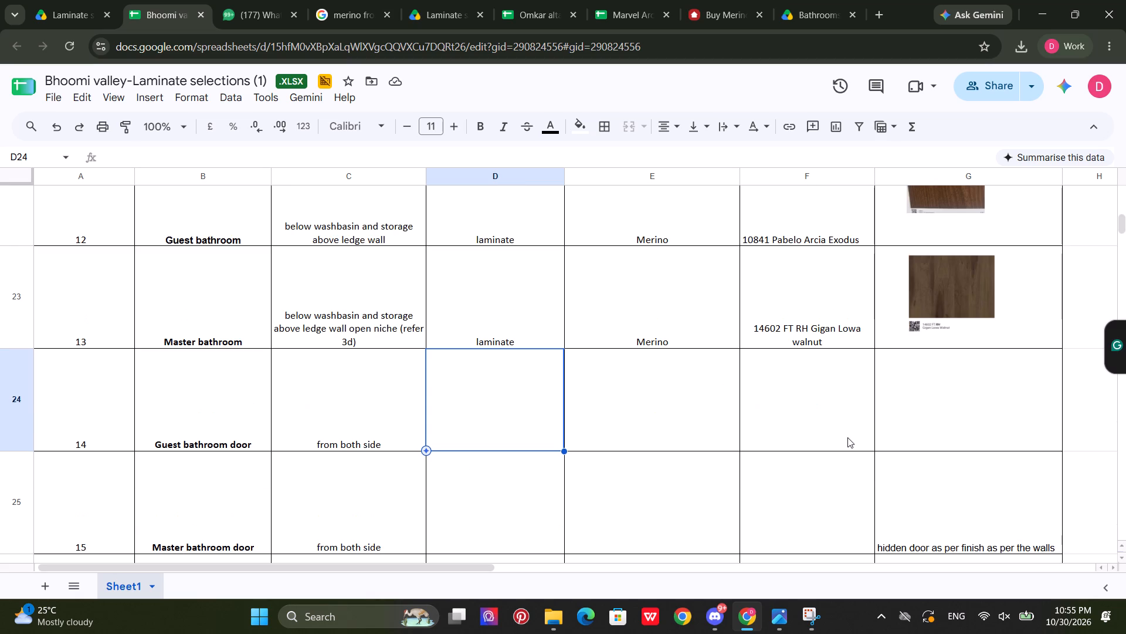
{"action": "scroll", "coordinate": [730, 463], "scroll_direction": "up", "scroll_amount": 1}
{"action": "scroll", "coordinate": [730, 463], "scroll_direction": "down", "scroll_amount": 1}
{"action": "left_click", "coordinate": [215, 400]}
{"action": "right_click", "coordinate": [216, 400]}
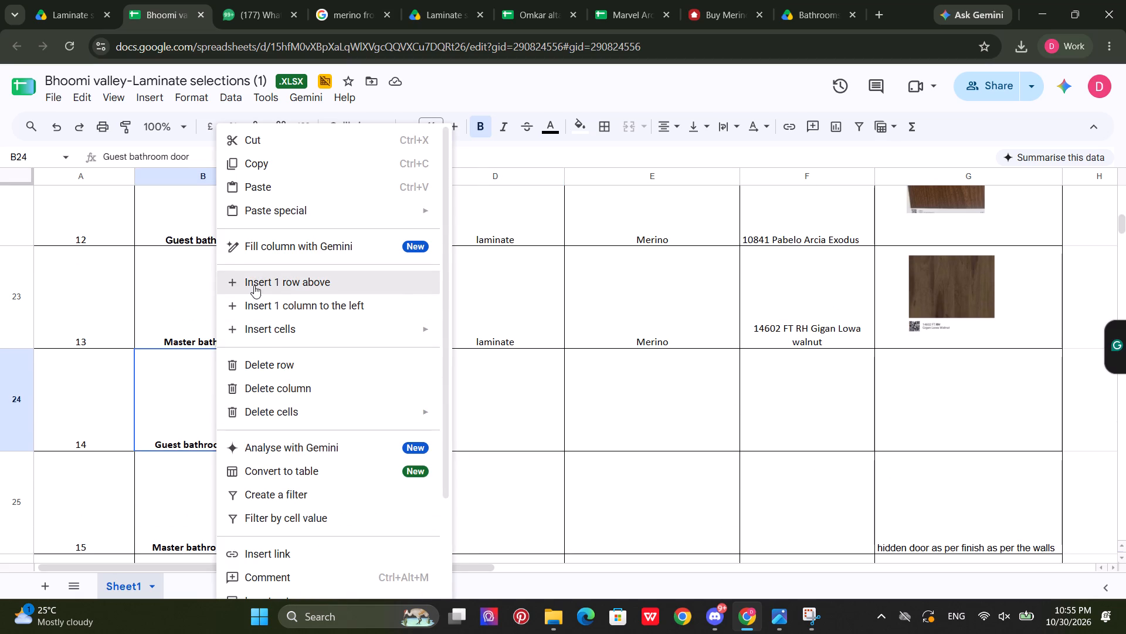
{"action": "left_click", "coordinate": [254, 285]}
Give the new row 24 the serial number 14 and the room name Master bathroom, copied from the row above.
{"action": "left_click", "coordinate": [111, 403]}
{"action": "key", "text": "1"}
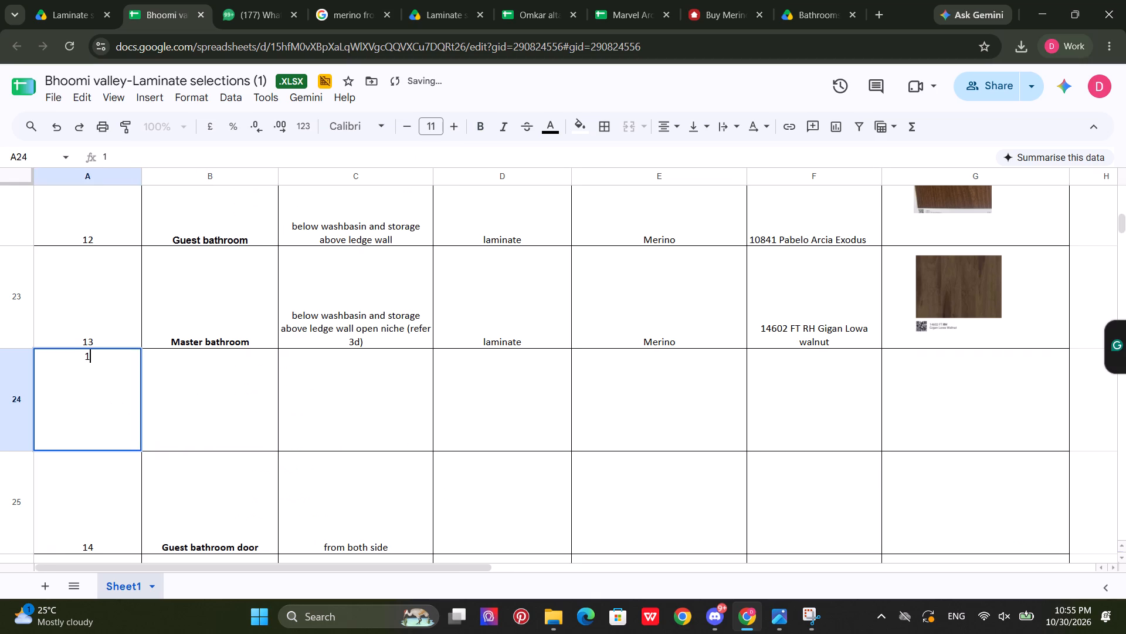
{"action": "key", "text": "4"}
{"action": "left_click", "coordinate": [198, 403]}
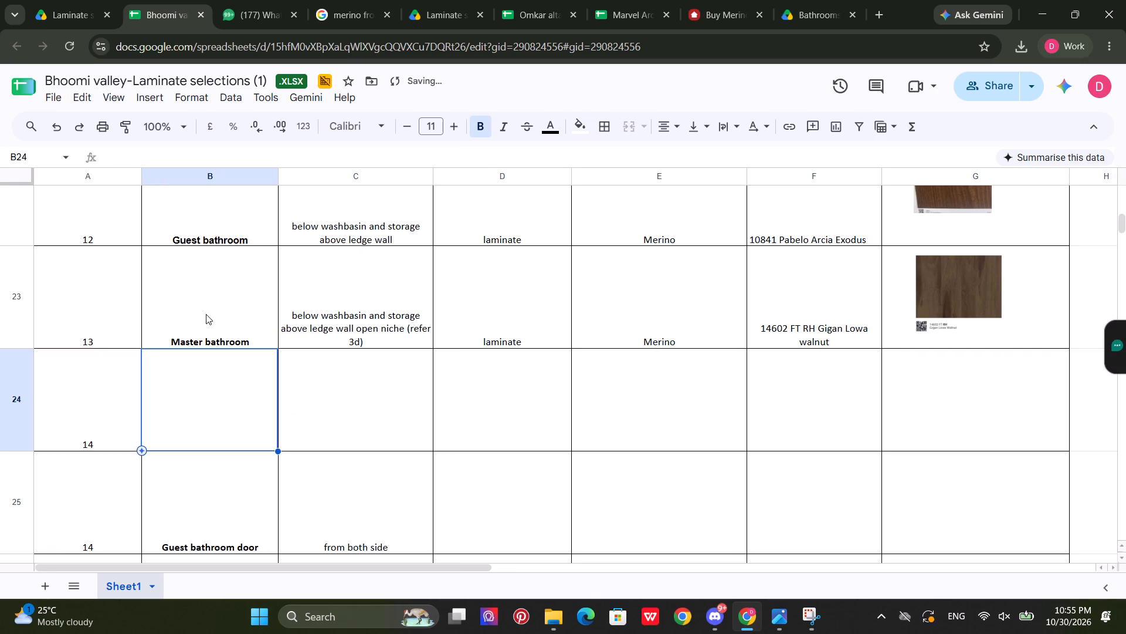
{"action": "left_click", "coordinate": [206, 306]}
{"action": "key", "text": "ctrl+c"}
{"action": "left_click", "coordinate": [212, 378]}
{"action": "key", "text": "ctrl+v"}
Enter "above ledge wall side shutter" as the item description in C24 of the new master bathroom row.
{"action": "left_click", "coordinate": [291, 386]}
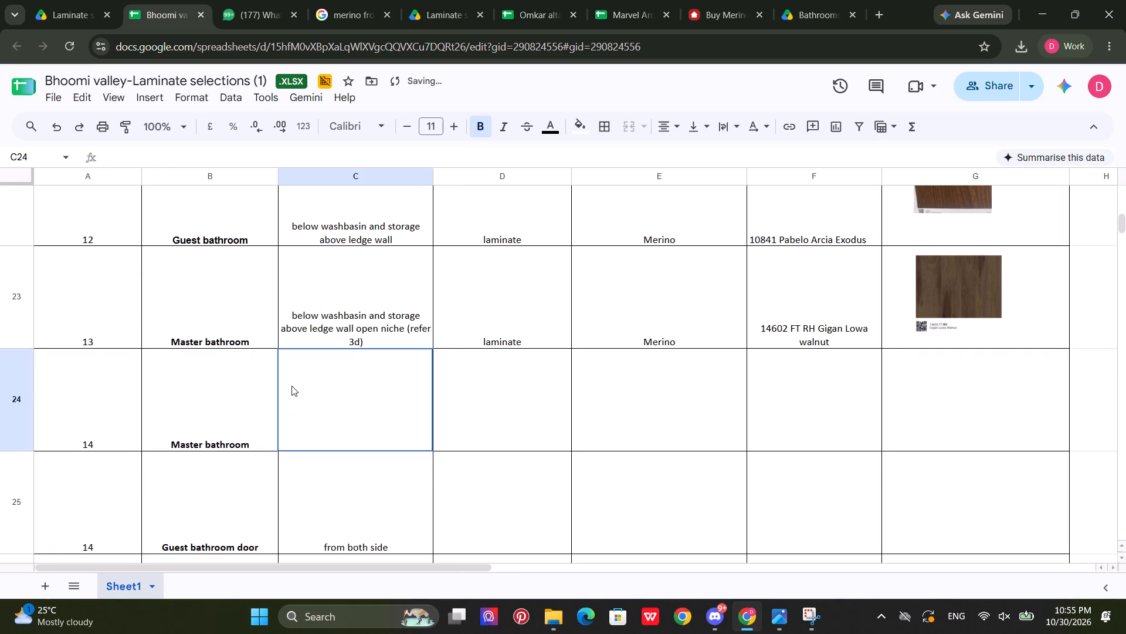
{"action": "type", "text": "above"}
{"action": "key", "text": "space"}
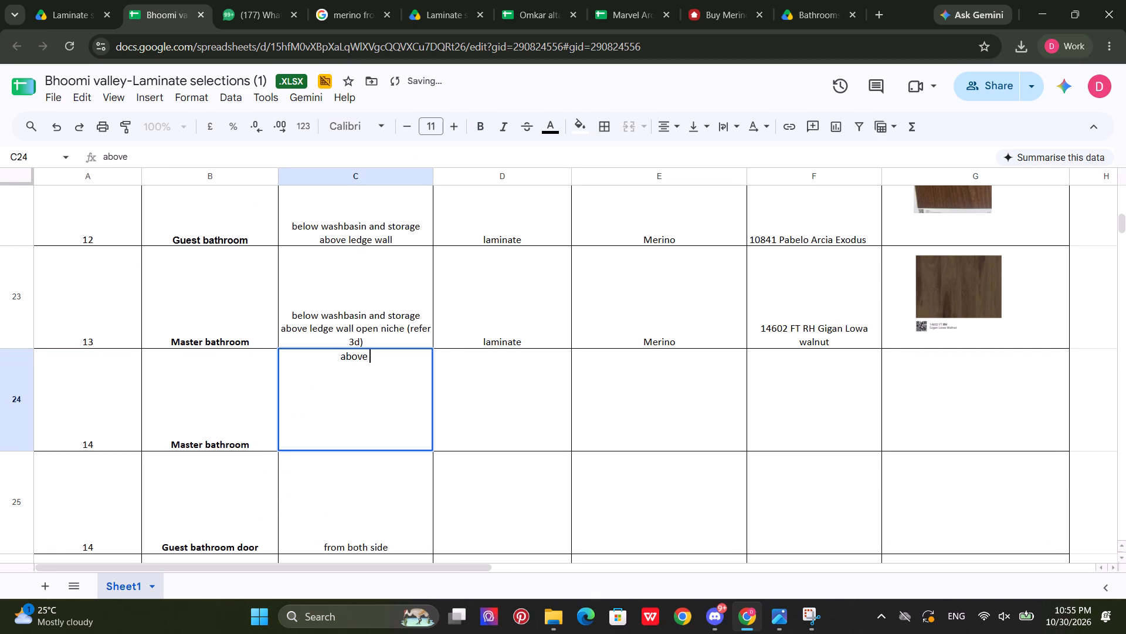
{"action": "type", "text": "ledge wl"}
{"action": "key", "text": "BackSpace"}
{"action": "type", "text": "all sd"}
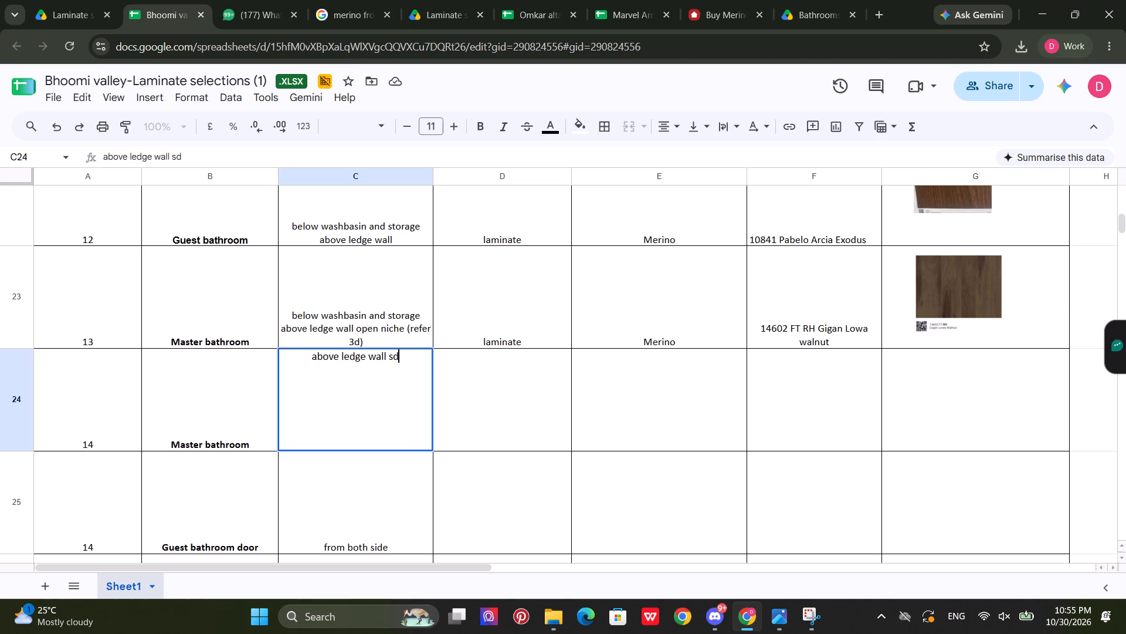
{"action": "key", "text": "BackSpace"}
{"action": "type", "text": "ide"}
{"action": "key", "text": "space"}
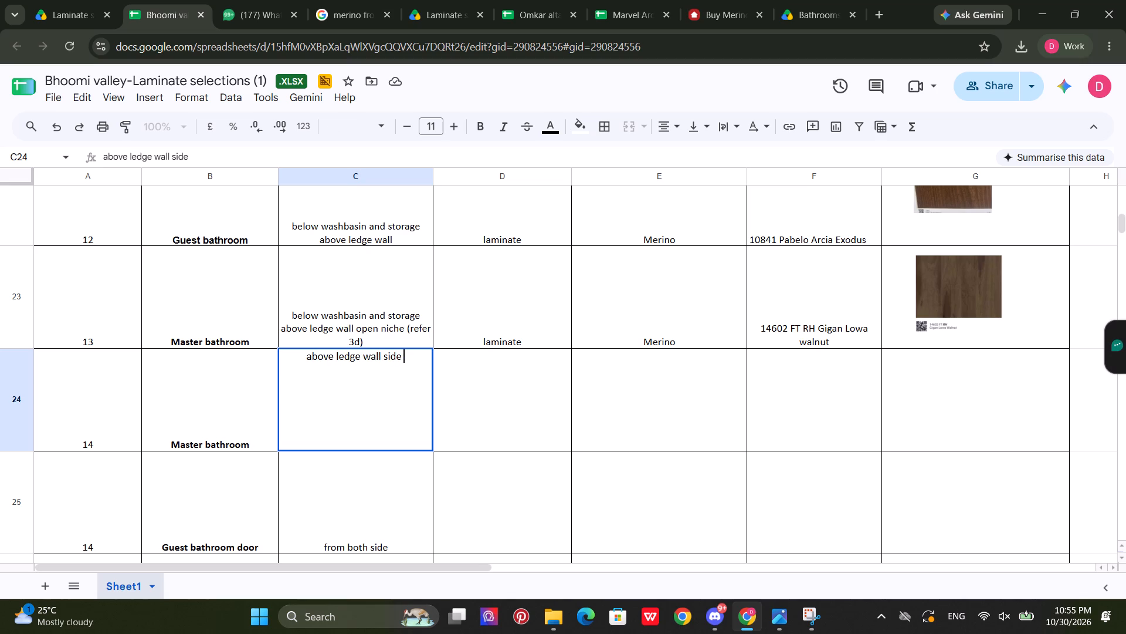
{"action": "key", "text": "s"}
{"action": "key", "text": "BackSpace"}
{"action": "type", "text": "shutter"}
{"action": "key", "text": "space"}
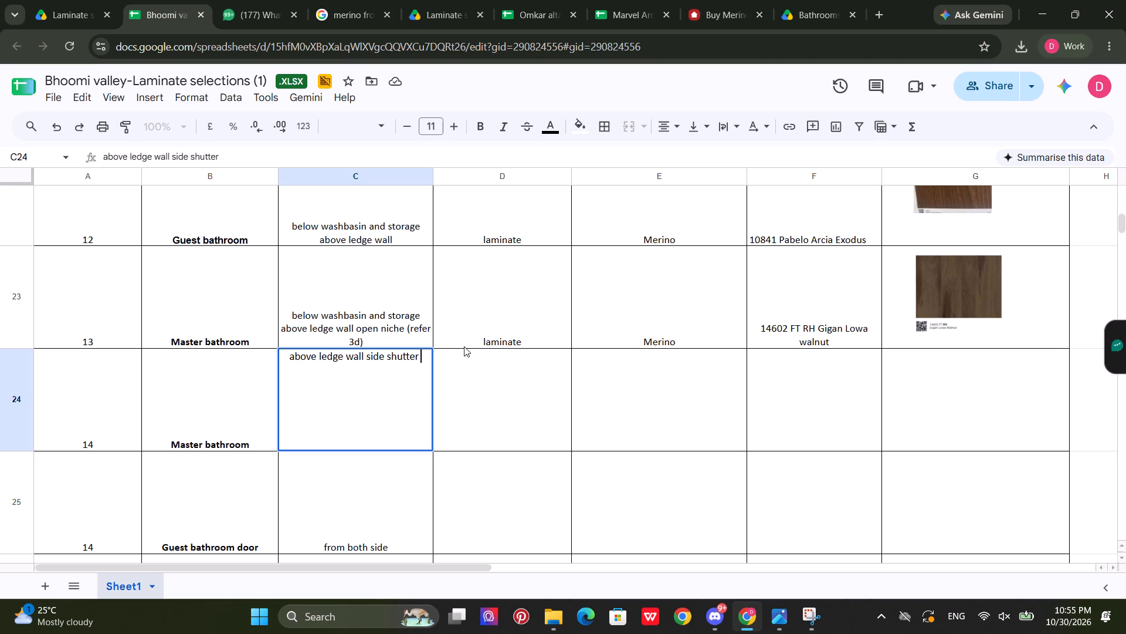
Copy the type laminate and catalogue name Merino from row 23 into D24 and E24 of the new master bathroom row.
{"action": "left_click", "coordinate": [497, 311]}
{"action": "key", "text": "ctrl+c"}
{"action": "left_click", "coordinate": [493, 393]}
{"action": "key", "text": "ctrl+v"}
{"action": "left_click", "coordinate": [657, 384]}
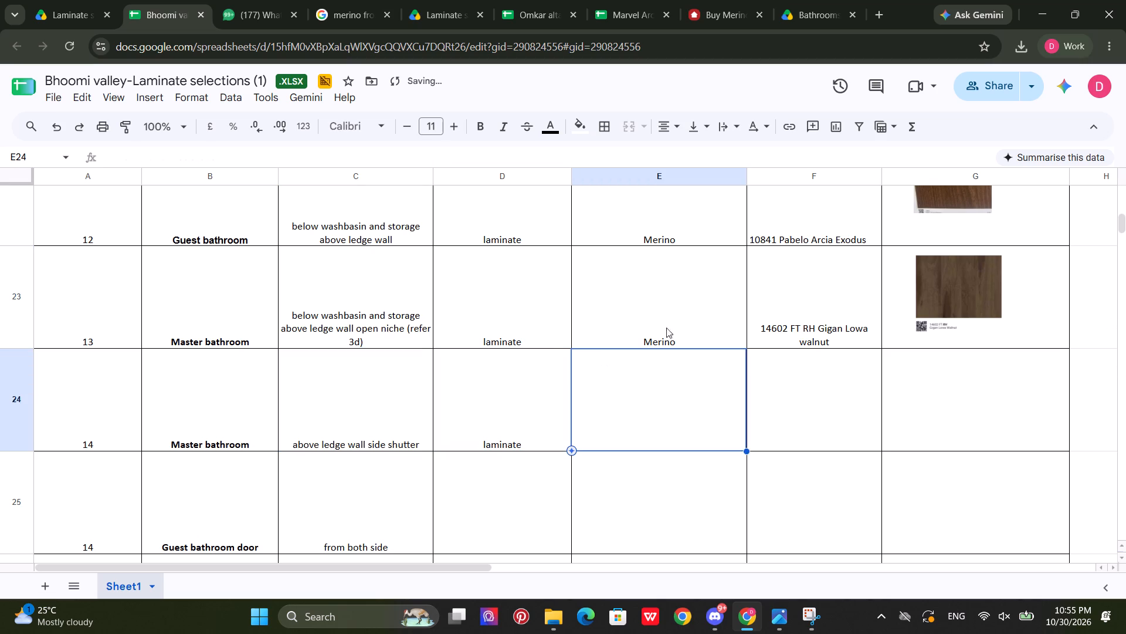
{"action": "left_click", "coordinate": [674, 307]}
{"action": "key", "text": "ctrl+c"}
{"action": "left_click", "coordinate": [673, 408]}
{"action": "key", "text": "ctrl+v"}
{"action": "left_click", "coordinate": [808, 423]}
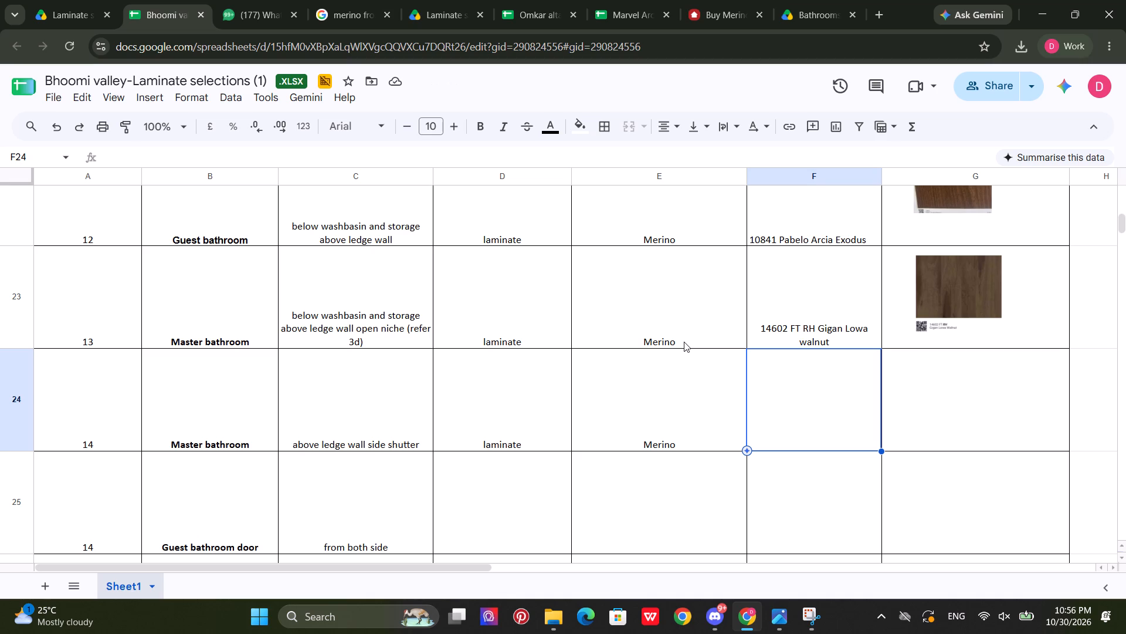
Look through the Marvel Arco laminate selections sheet for a laminate suited to the master bathroom side shutters.
{"action": "left_click", "coordinate": [637, 0]}
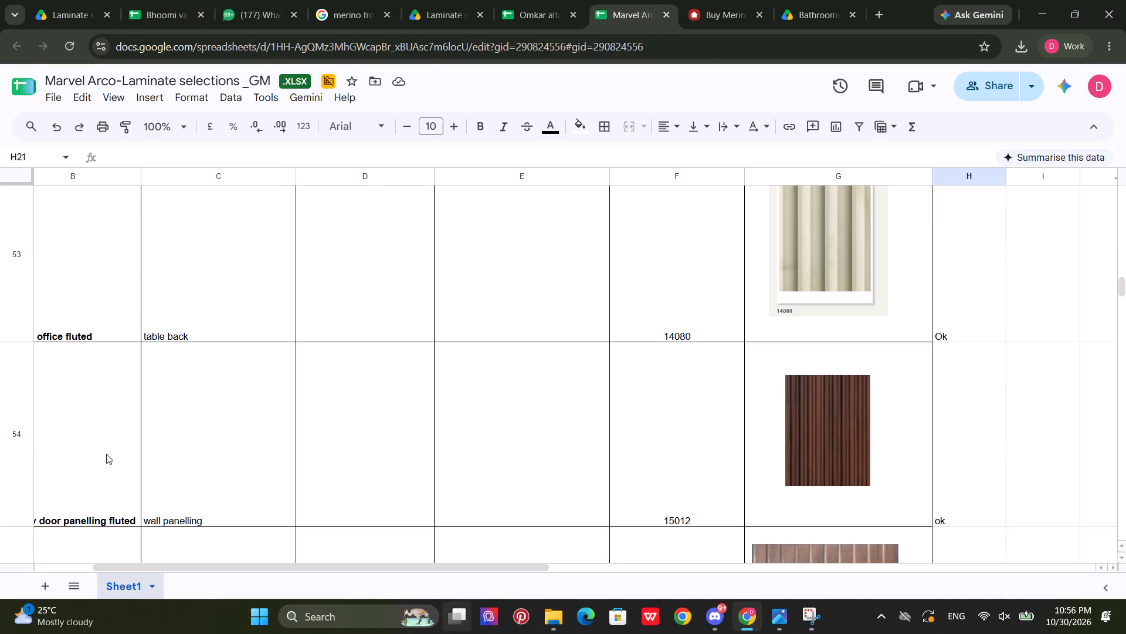
{"action": "scroll", "coordinate": [928, 384], "scroll_direction": "up", "scroll_amount": 19}
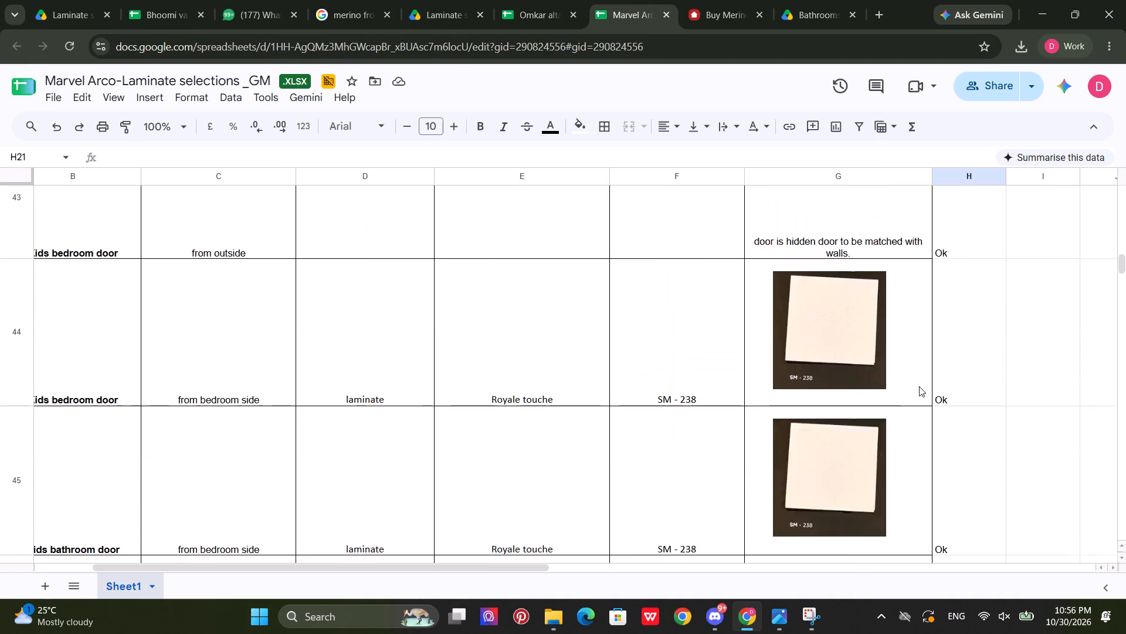
{"action": "scroll", "coordinate": [919, 386], "scroll_direction": "up", "scroll_amount": 14}
{"action": "scroll", "coordinate": [919, 386], "scroll_direction": "down", "scroll_amount": 3}
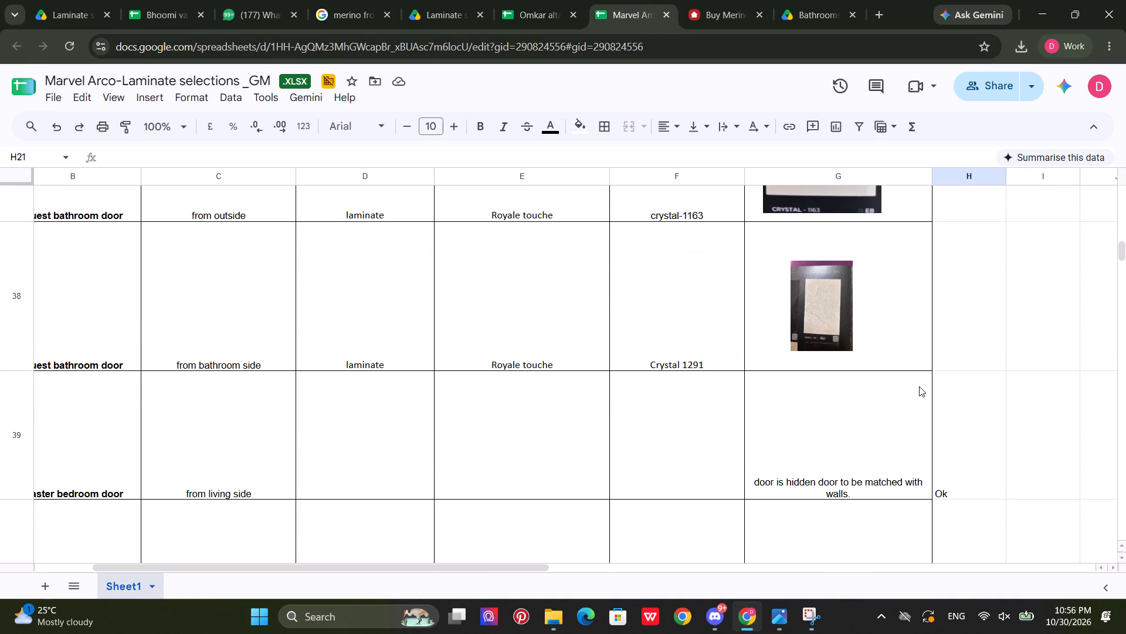
{"action": "left_click", "coordinate": [828, 326]}
{"action": "left_click", "coordinate": [1018, 372]}
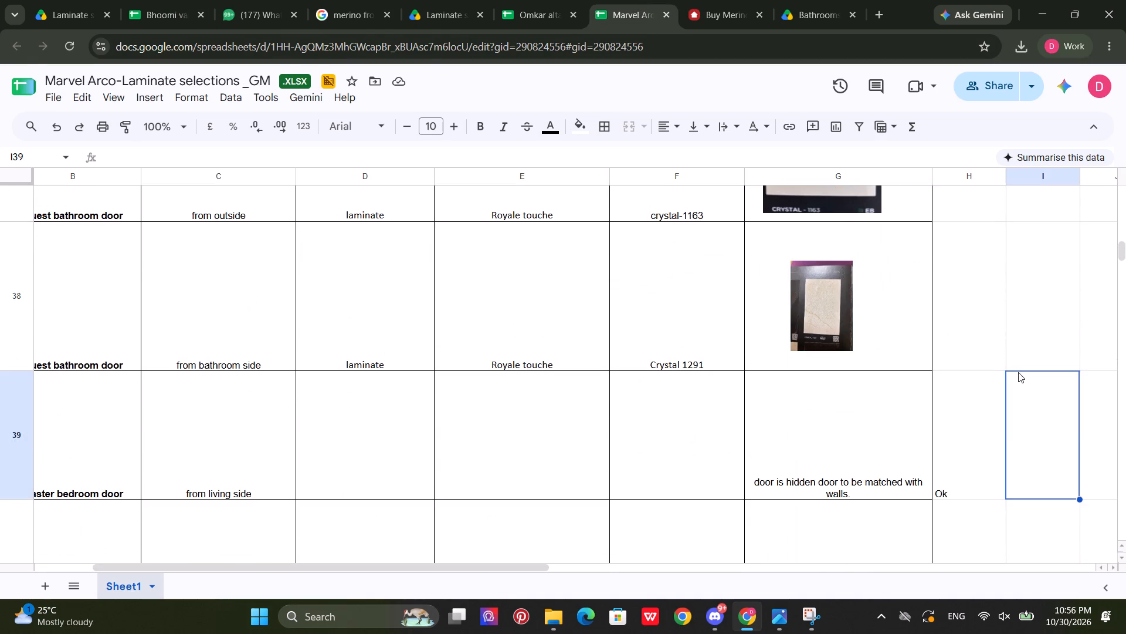
{"action": "scroll", "coordinate": [1018, 372], "scroll_direction": "up", "scroll_amount": 13}
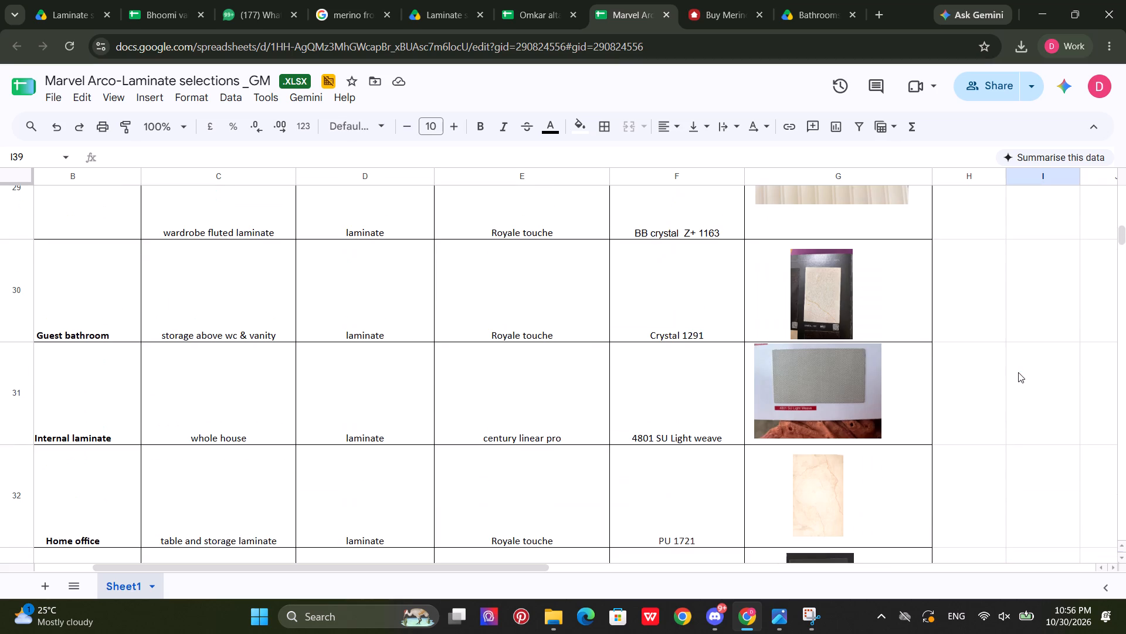
{"action": "scroll", "coordinate": [1018, 372], "scroll_direction": "up", "scroll_amount": 10}
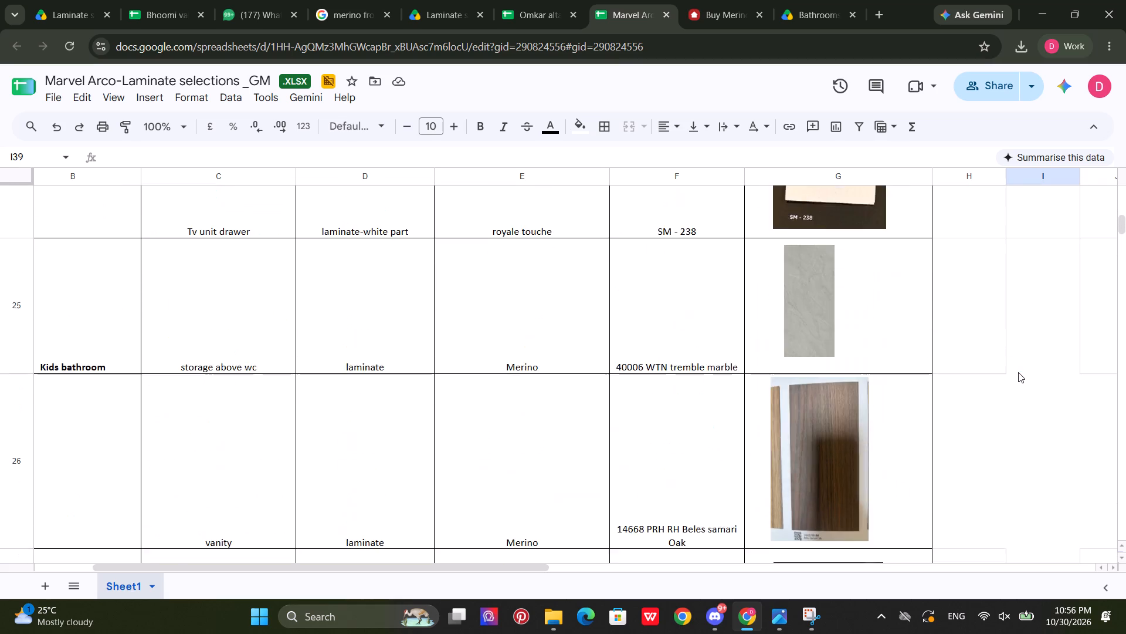
{"action": "scroll", "coordinate": [1018, 372], "scroll_direction": "up", "scroll_amount": 12}
{"action": "scroll", "coordinate": [1018, 372], "scroll_direction": "down", "scroll_amount": 4}
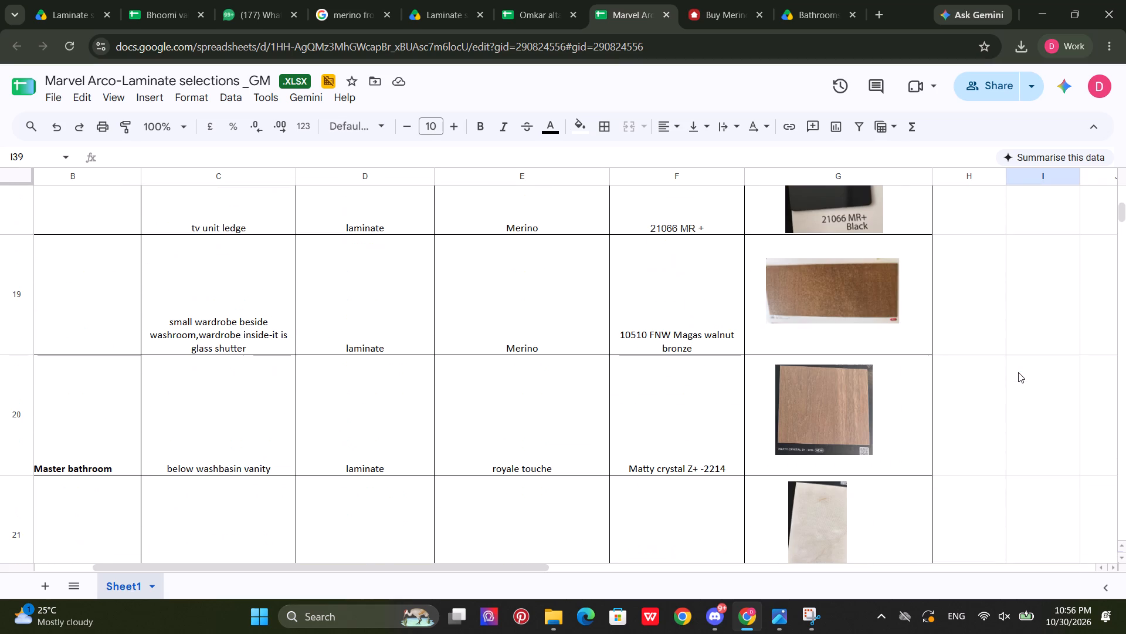
{"action": "scroll", "coordinate": [1018, 372], "scroll_direction": "down", "scroll_amount": 1}
{"action": "scroll", "coordinate": [1018, 372], "scroll_direction": "up", "scroll_amount": 9}
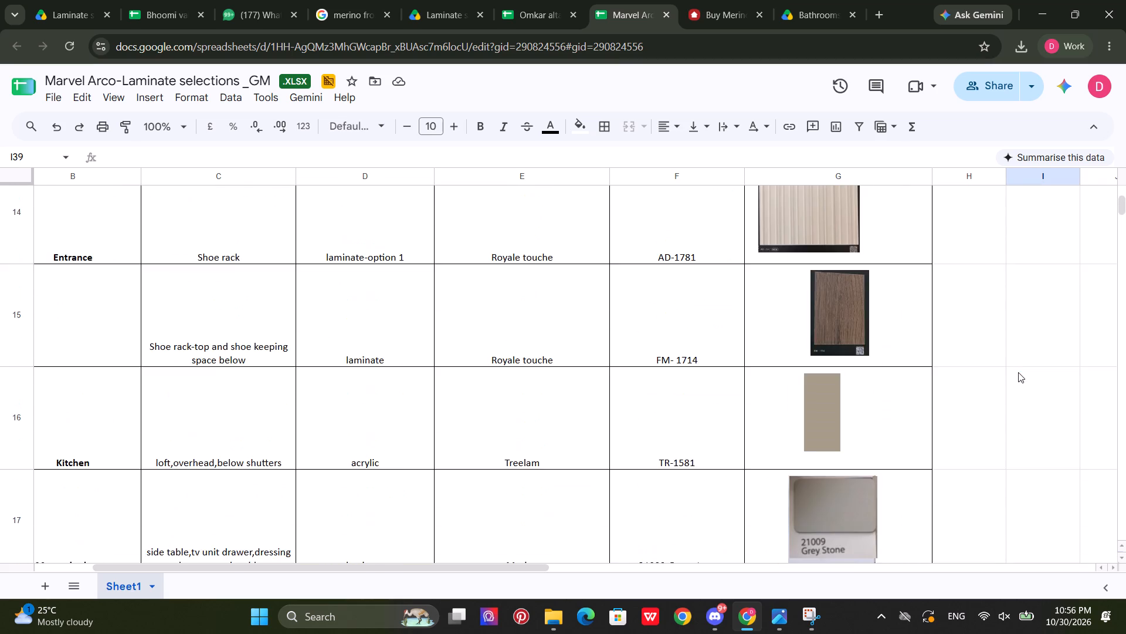
{"action": "scroll", "coordinate": [1018, 372], "scroll_direction": "up", "scroll_amount": 8}
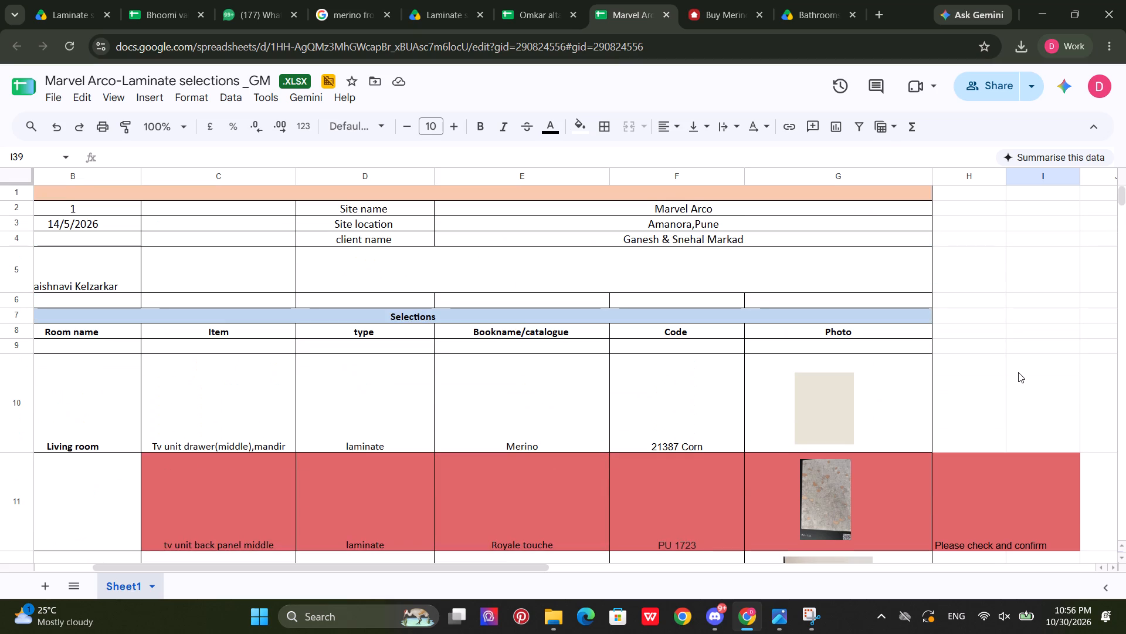
Look through the Omkar altamonte laminate selections sheet for a laminate suited to the master bathroom side shutters.
{"action": "left_click", "coordinate": [519, 6]}
{"action": "scroll", "coordinate": [616, 309], "scroll_direction": "up", "scroll_amount": 16}
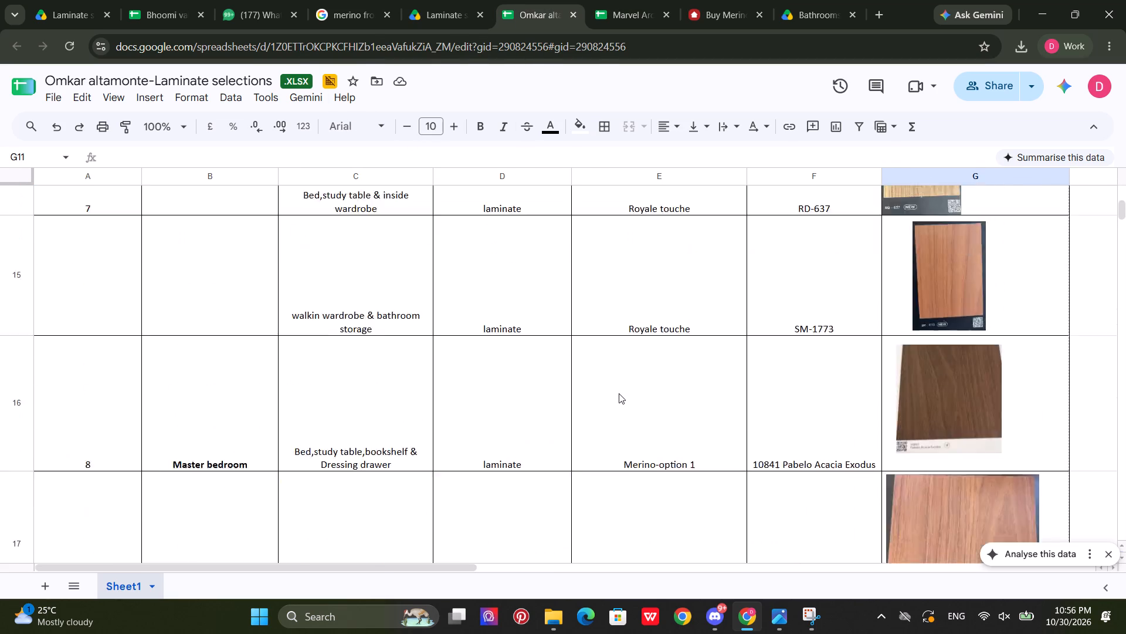
{"action": "scroll", "coordinate": [619, 393], "scroll_direction": "up", "scroll_amount": 11}
{"action": "scroll", "coordinate": [619, 393], "scroll_direction": "down", "scroll_amount": 6}
{"action": "scroll", "coordinate": [619, 393], "scroll_direction": "up", "scroll_amount": 2}
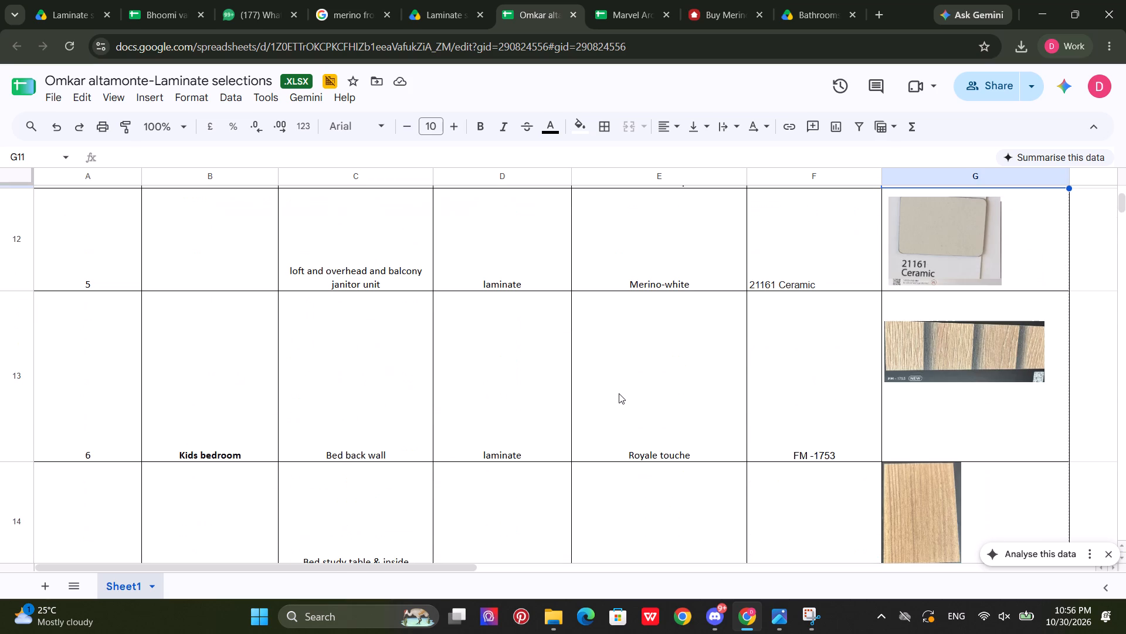
{"action": "scroll", "coordinate": [619, 393], "scroll_direction": "down", "scroll_amount": 14}
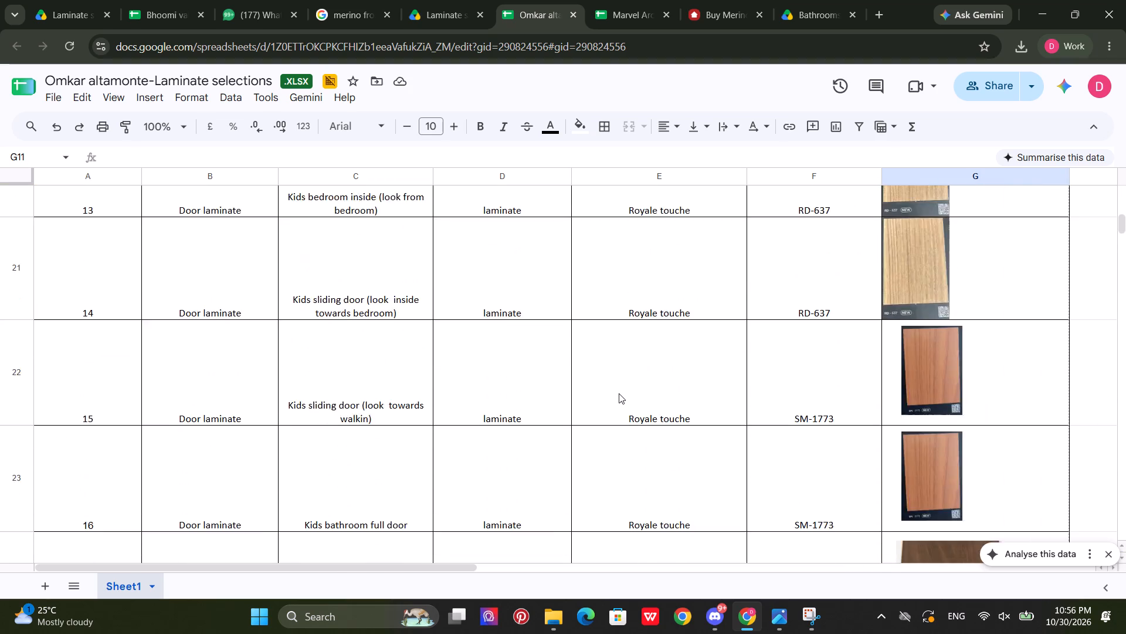
{"action": "scroll", "coordinate": [619, 393], "scroll_direction": "down", "scroll_amount": 16}
{"action": "scroll", "coordinate": [619, 393], "scroll_direction": "up", "scroll_amount": 10}
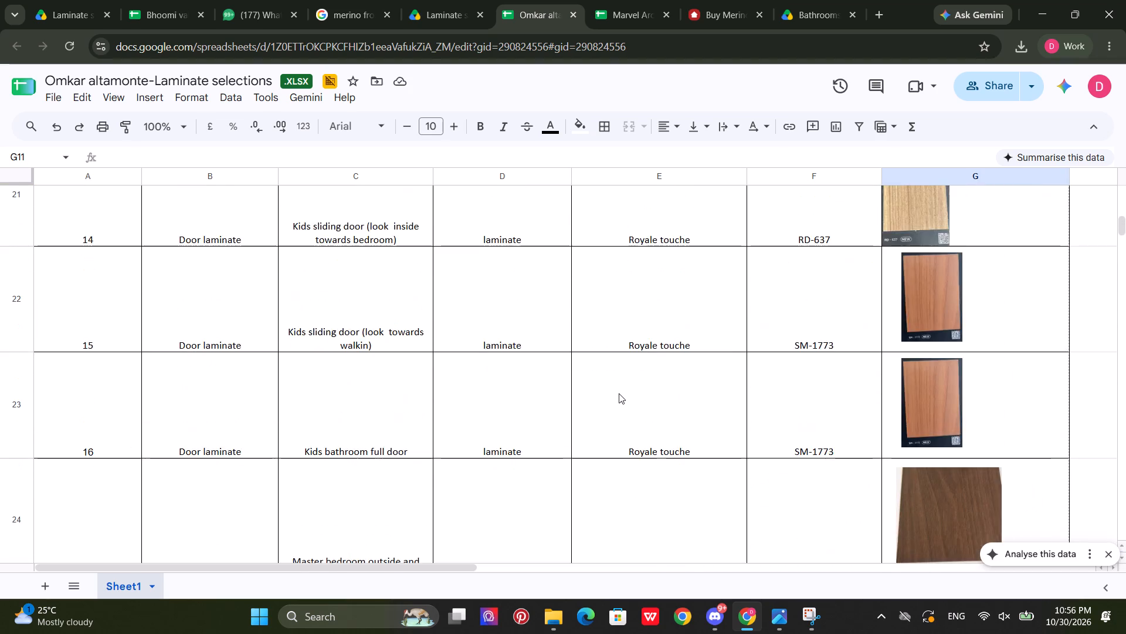
{"action": "scroll", "coordinate": [619, 393], "scroll_direction": "up", "scroll_amount": 20}
{"action": "scroll", "coordinate": [619, 393], "scroll_direction": "up", "scroll_amount": 6}
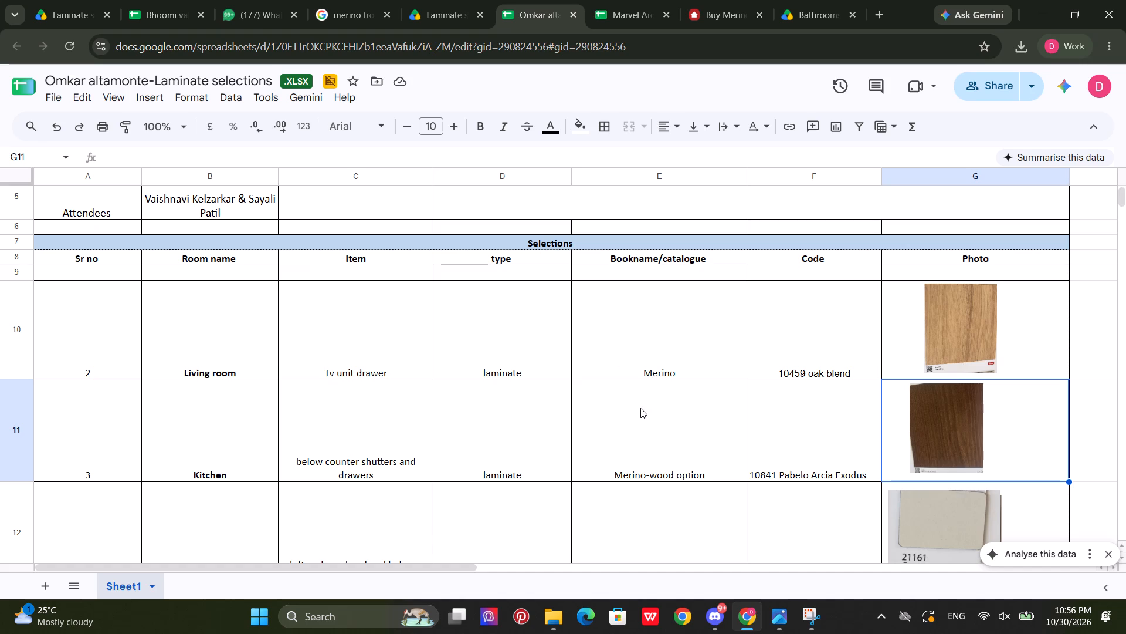
{"action": "scroll", "coordinate": [640, 408], "scroll_direction": "down", "scroll_amount": 13}
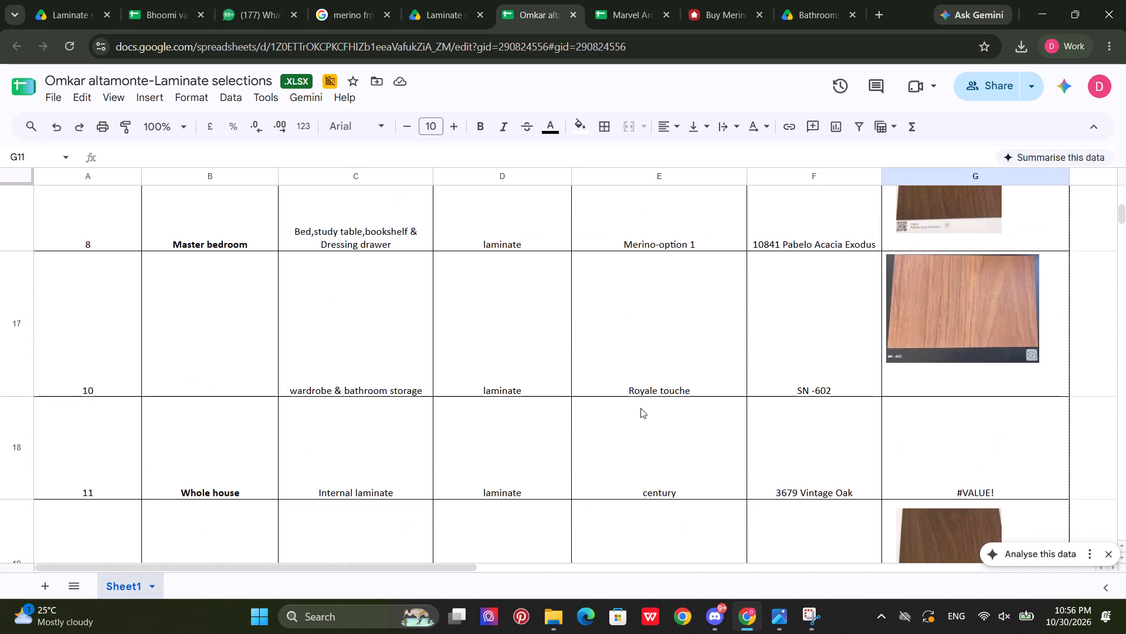
{"action": "scroll", "coordinate": [640, 408], "scroll_direction": "down", "scroll_amount": 20}
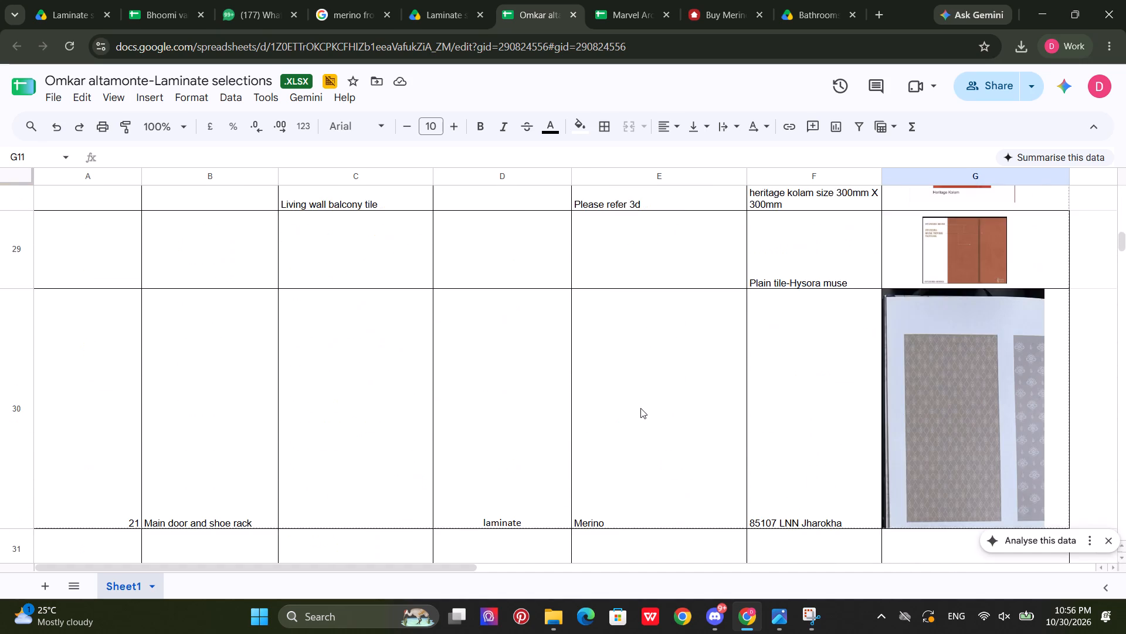
{"action": "scroll", "coordinate": [640, 408], "scroll_direction": "down", "scroll_amount": 1}
Compare the master bathroom render with the Merinolam catalogue pages to find a laminate for the above ledge wall side shutters.
{"action": "left_click", "coordinate": [835, 0]}
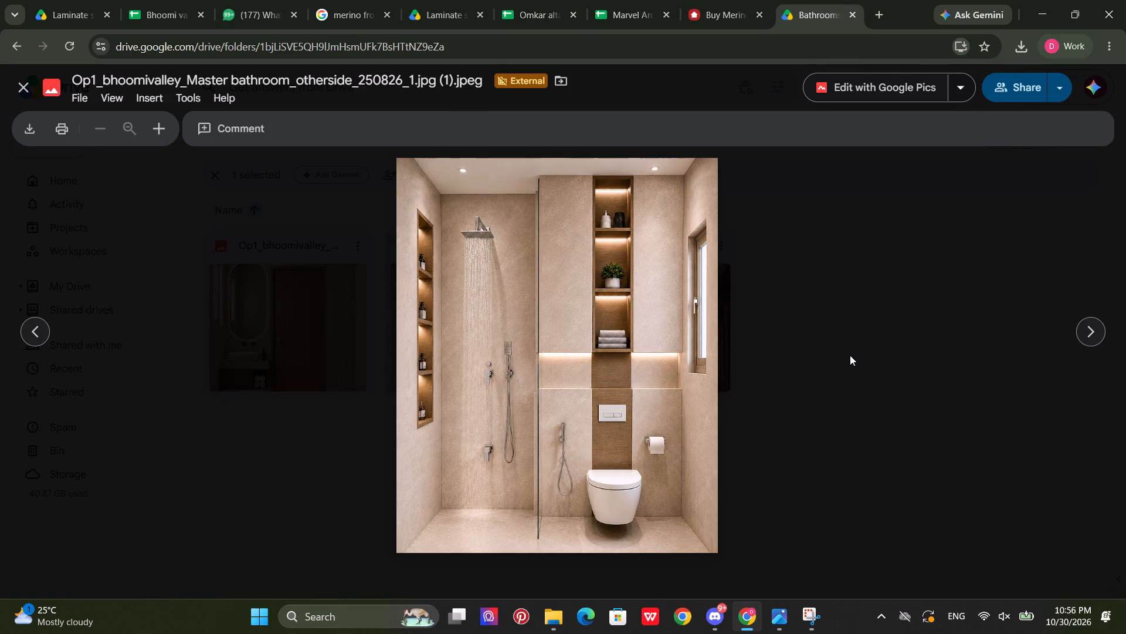
{"action": "scroll", "coordinate": [623, 290], "scroll_direction": "up", "scroll_amount": 4}
{"action": "scroll", "coordinate": [616, 352], "scroll_direction": "up", "scroll_amount": 1}
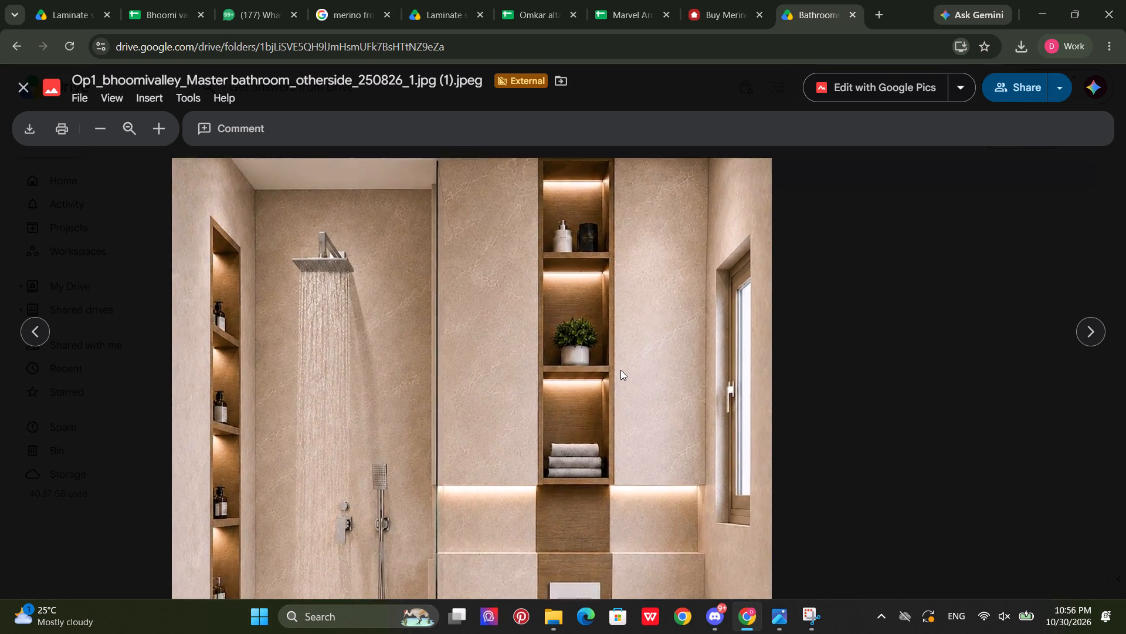
{"action": "left_click", "coordinate": [437, 2]}
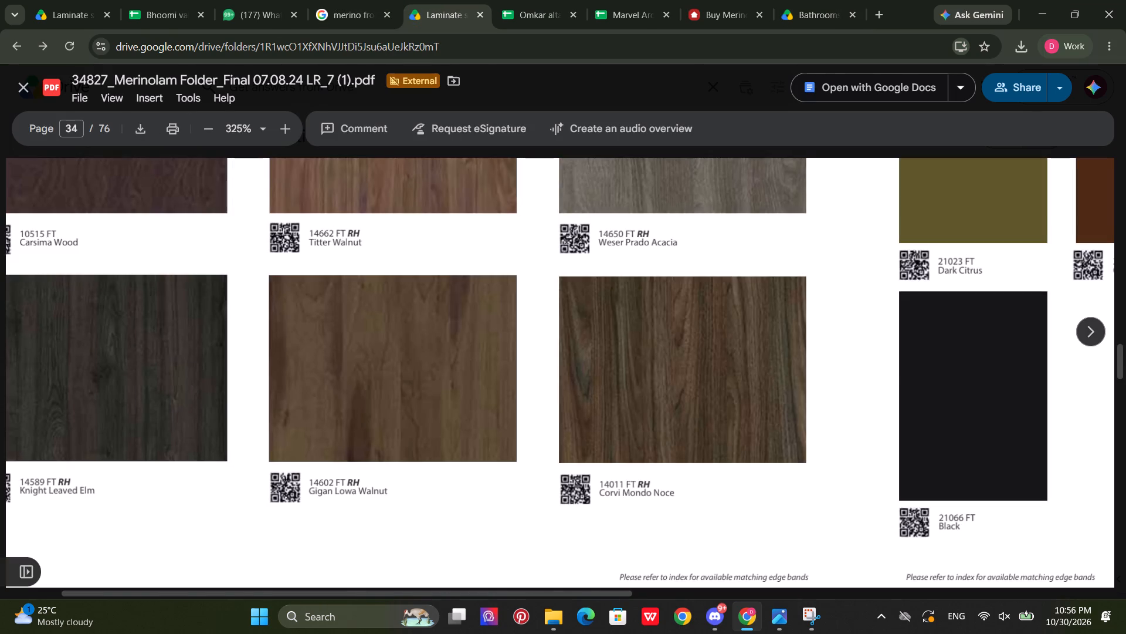
{"action": "scroll", "coordinate": [537, 328], "scroll_direction": "down", "scroll_amount": 6}
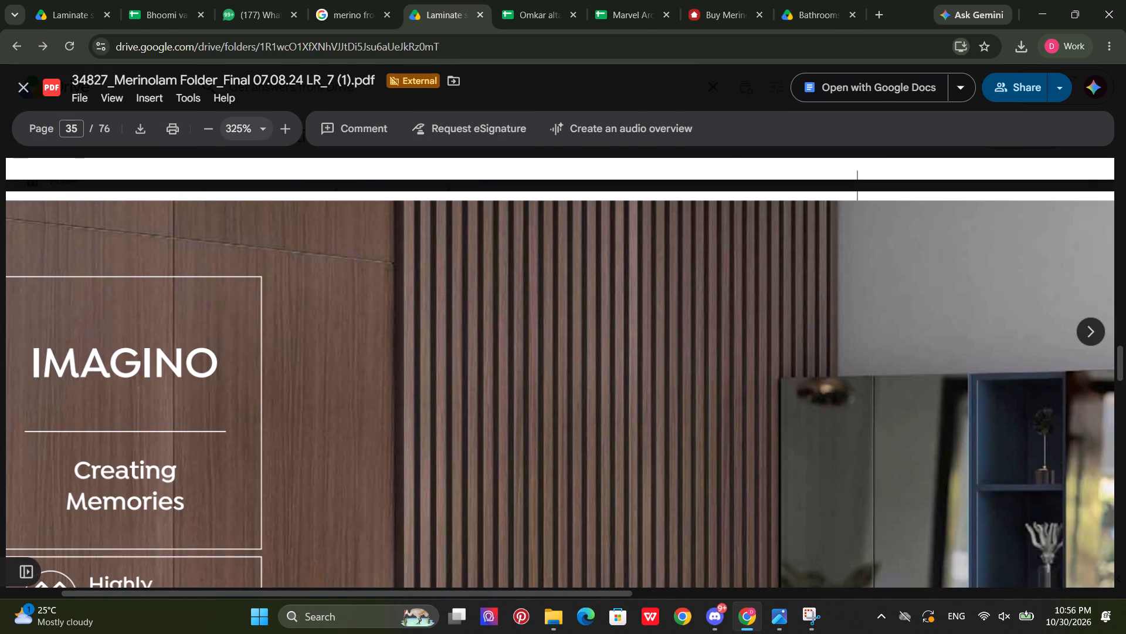
{"action": "left_click", "coordinate": [216, 129]}
{"action": "left_click", "coordinate": [216, 129]}
{"action": "double_click", "coordinate": [216, 129]}
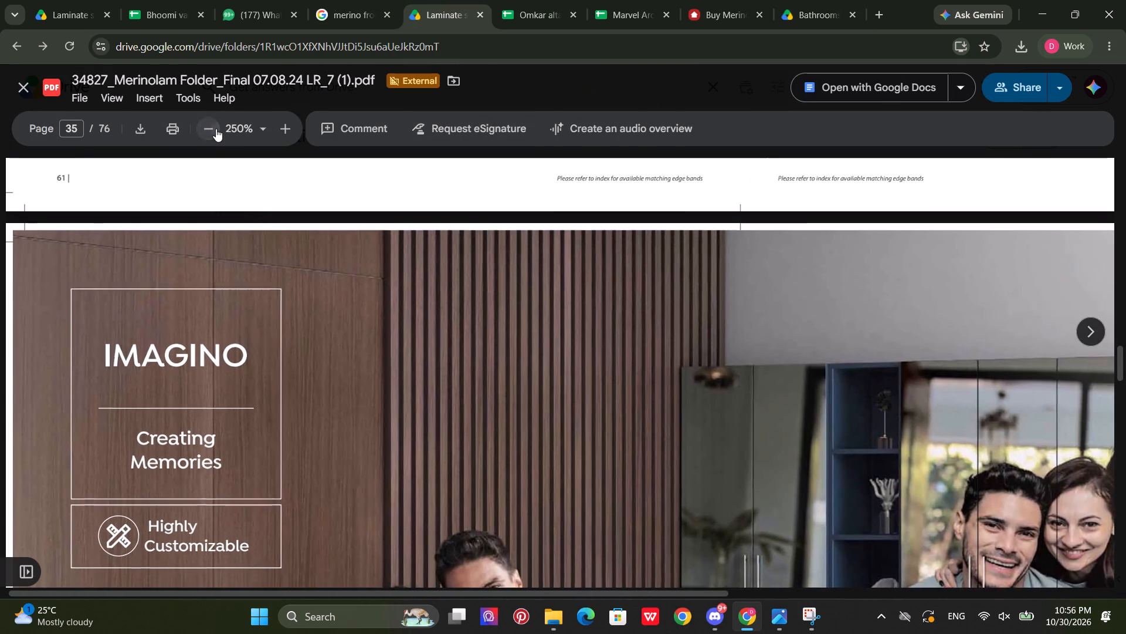
{"action": "left_click", "coordinate": [216, 129]}
{"action": "left_click", "coordinate": [216, 129]}
{"action": "left_click", "coordinate": [216, 129]}
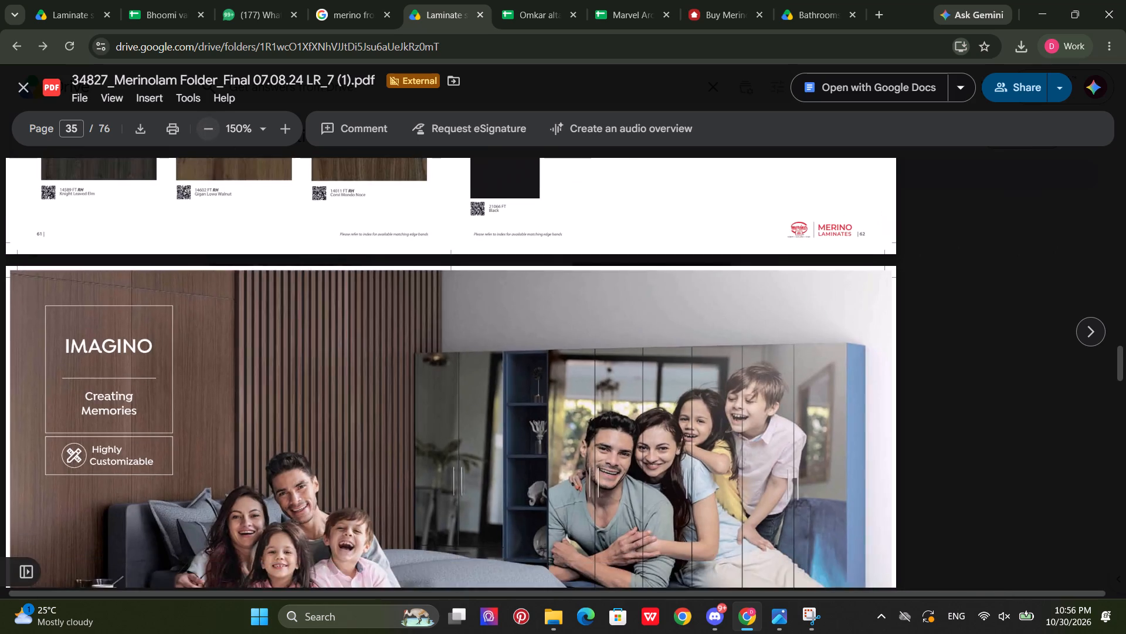
{"action": "scroll", "coordinate": [323, 336], "scroll_direction": "up", "scroll_amount": 7}
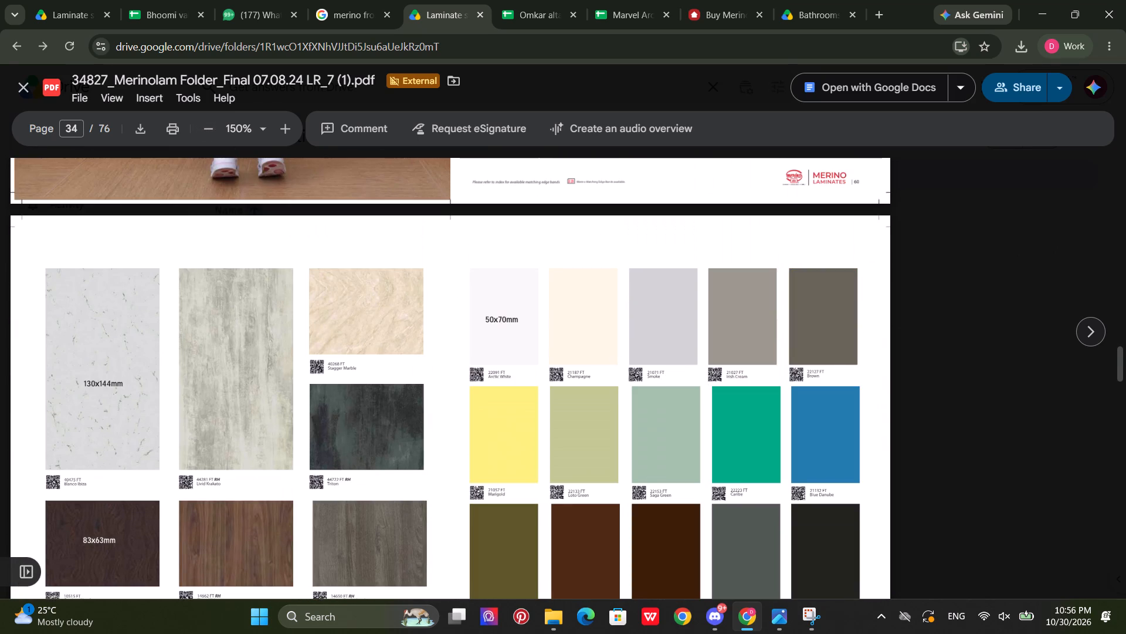
{"action": "scroll", "coordinate": [317, 370], "scroll_direction": "up", "scroll_amount": 18}
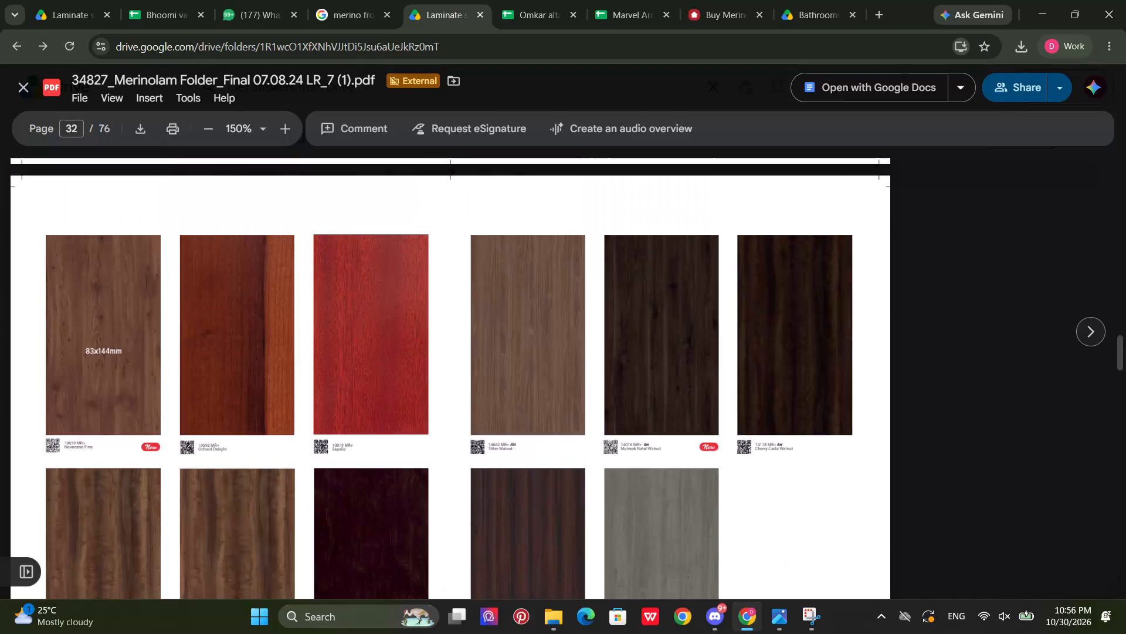
{"action": "scroll", "coordinate": [317, 370], "scroll_direction": "up", "scroll_amount": 9}
{"action": "scroll", "coordinate": [317, 370], "scroll_direction": "down", "scroll_amount": 3}
{"action": "scroll", "coordinate": [317, 370], "scroll_direction": "up", "scroll_amount": 4}
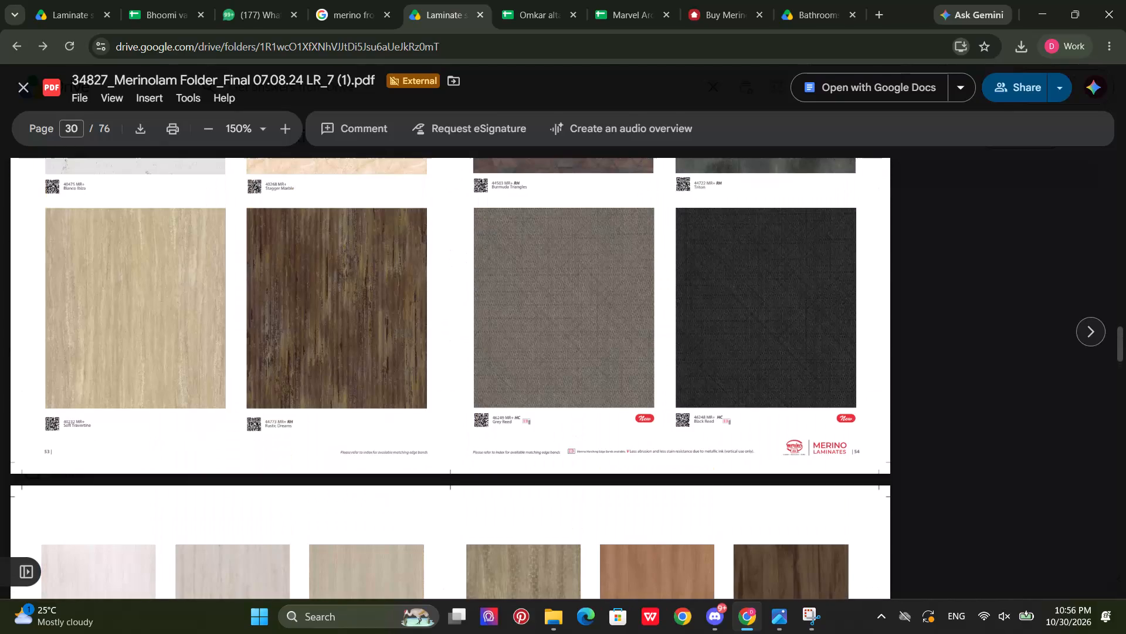
{"action": "scroll", "coordinate": [317, 370], "scroll_direction": "down", "scroll_amount": 4}
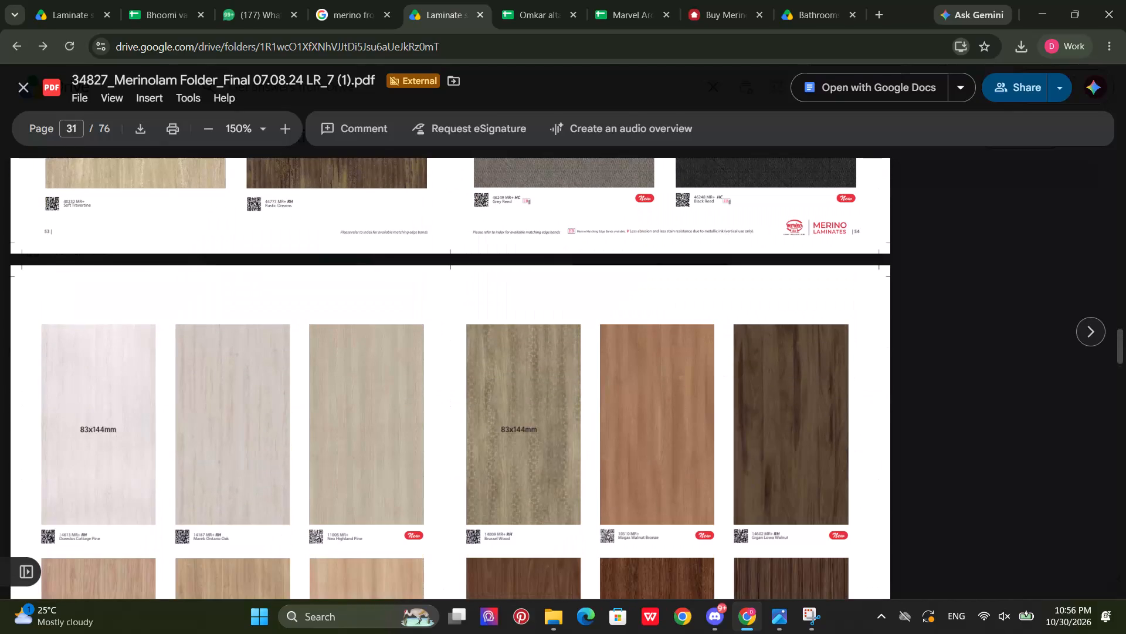
{"action": "scroll", "coordinate": [317, 370], "scroll_direction": "up", "scroll_amount": 13}
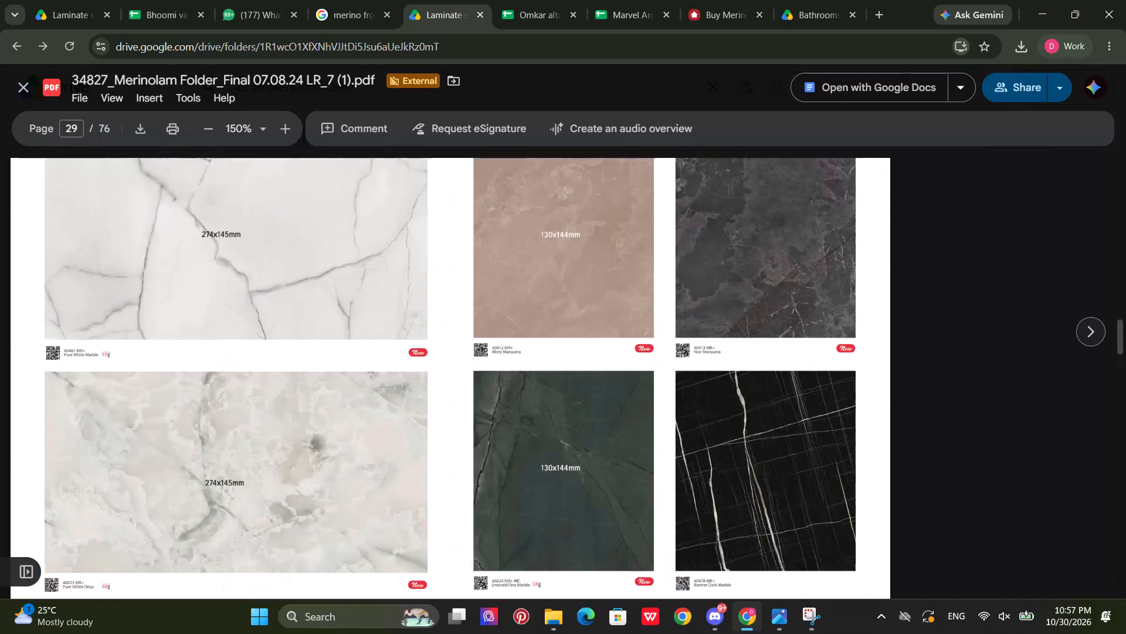
{"action": "scroll", "coordinate": [317, 370], "scroll_direction": "up", "scroll_amount": 19}
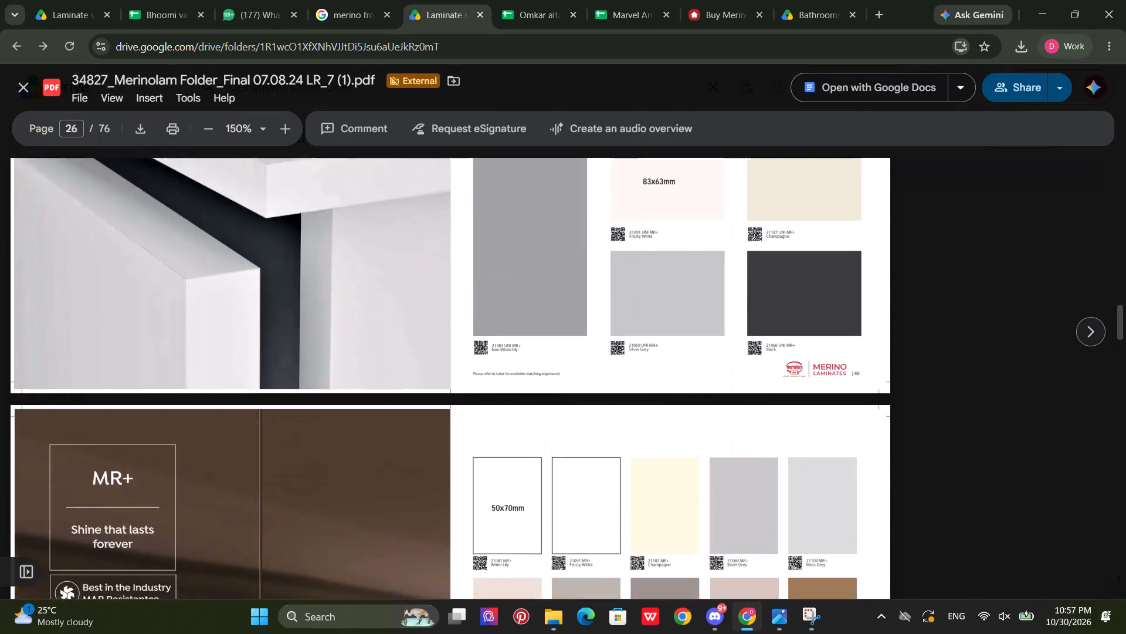
{"action": "scroll", "coordinate": [317, 370], "scroll_direction": "up", "scroll_amount": 12}
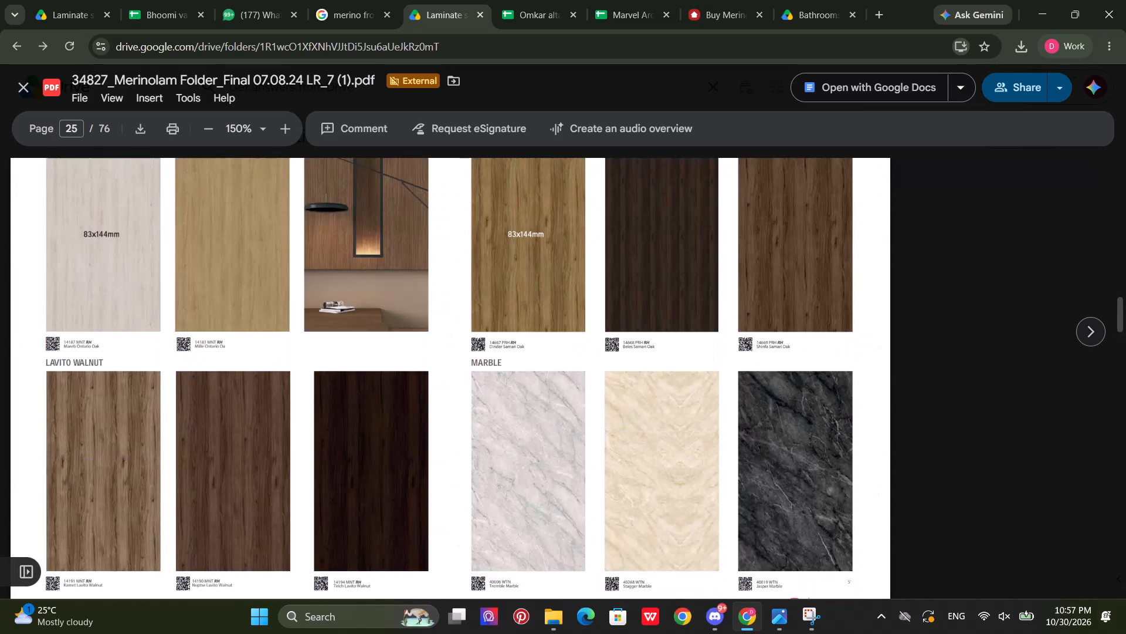
{"action": "scroll", "coordinate": [317, 370], "scroll_direction": "down", "scroll_amount": 2}
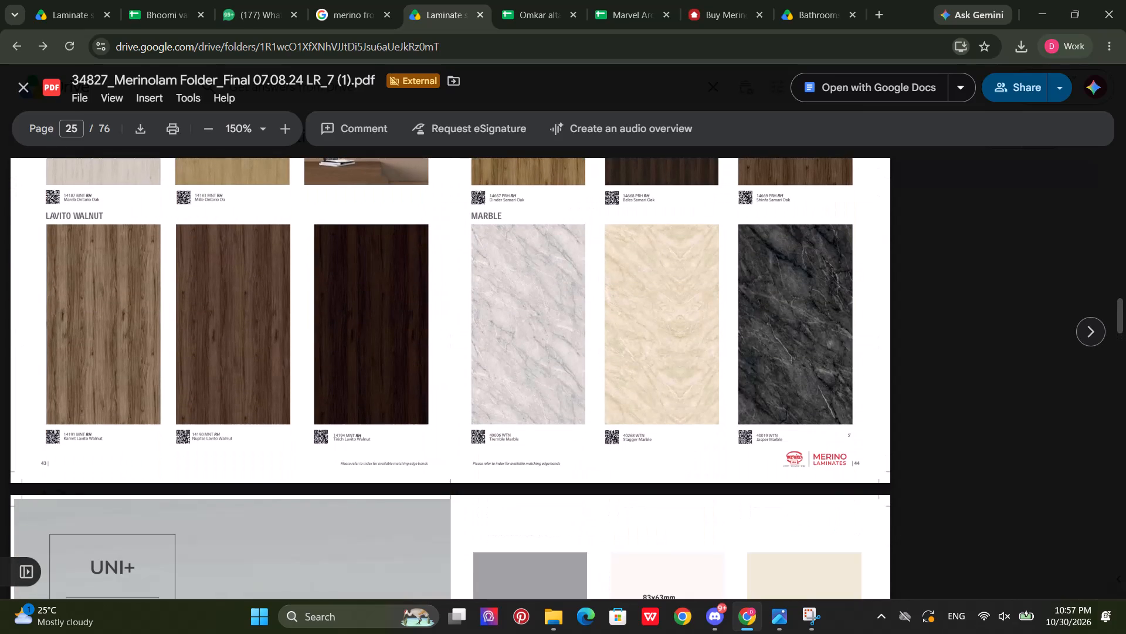
{"action": "scroll", "coordinate": [317, 370], "scroll_direction": "up", "scroll_amount": 18}
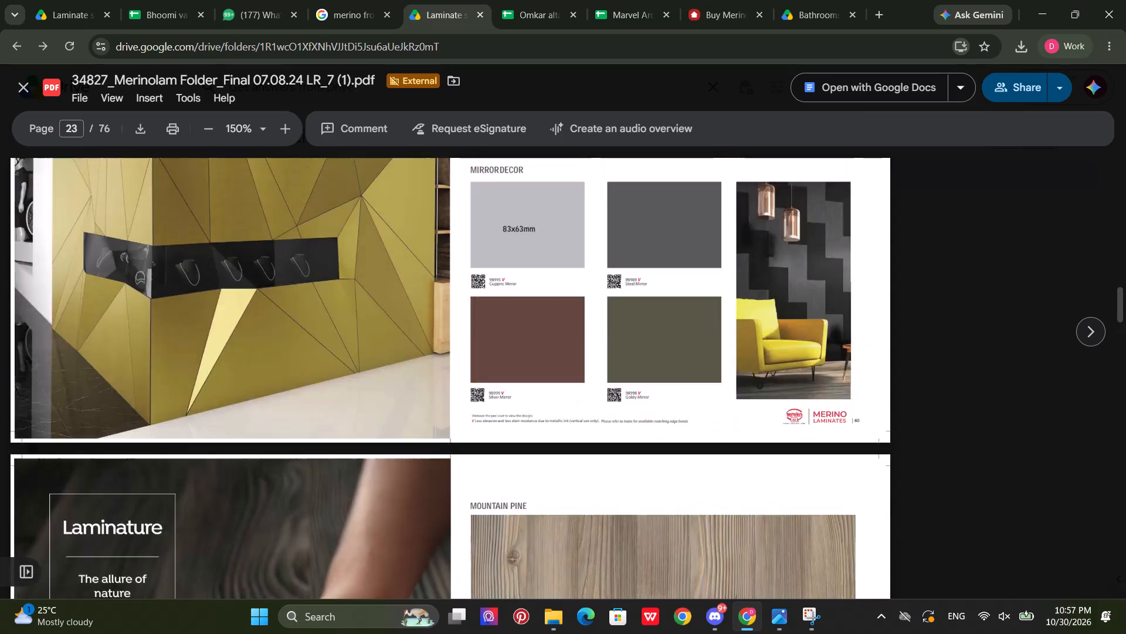
{"action": "scroll", "coordinate": [317, 370], "scroll_direction": "up", "scroll_amount": 19}
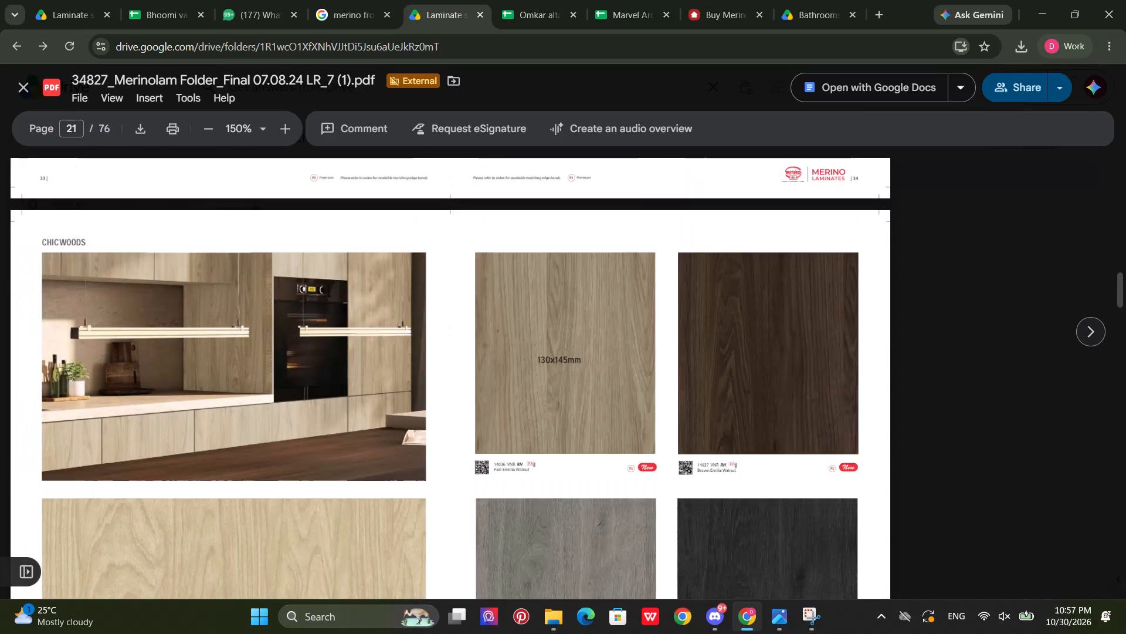
{"action": "scroll", "coordinate": [317, 370], "scroll_direction": "up", "scroll_amount": 20}
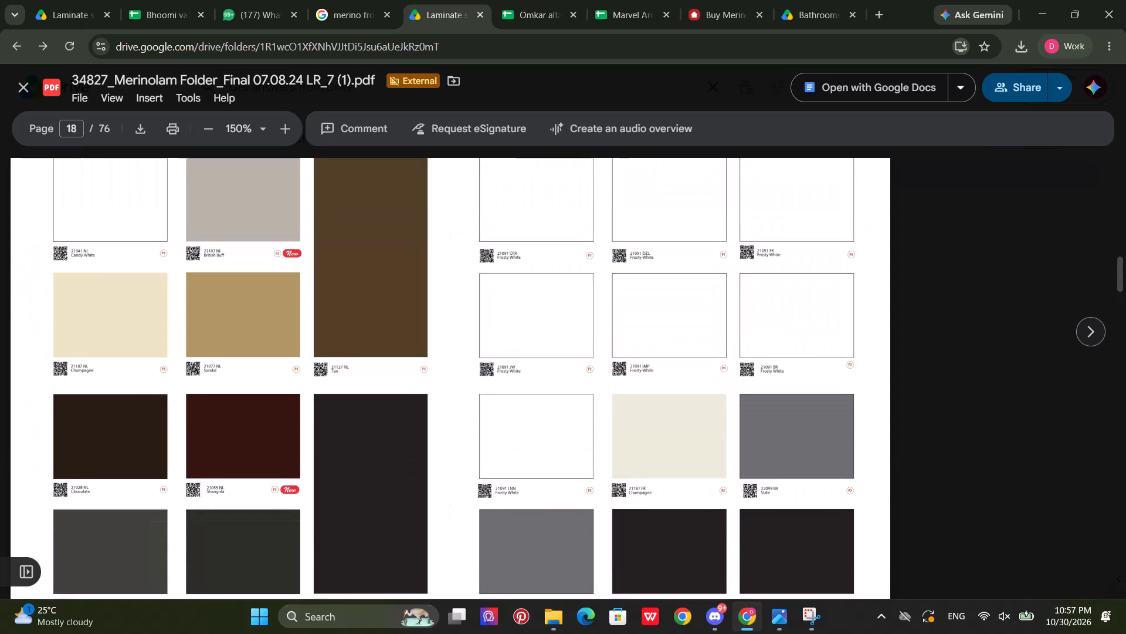
{"action": "scroll", "coordinate": [317, 370], "scroll_direction": "up", "scroll_amount": 9}
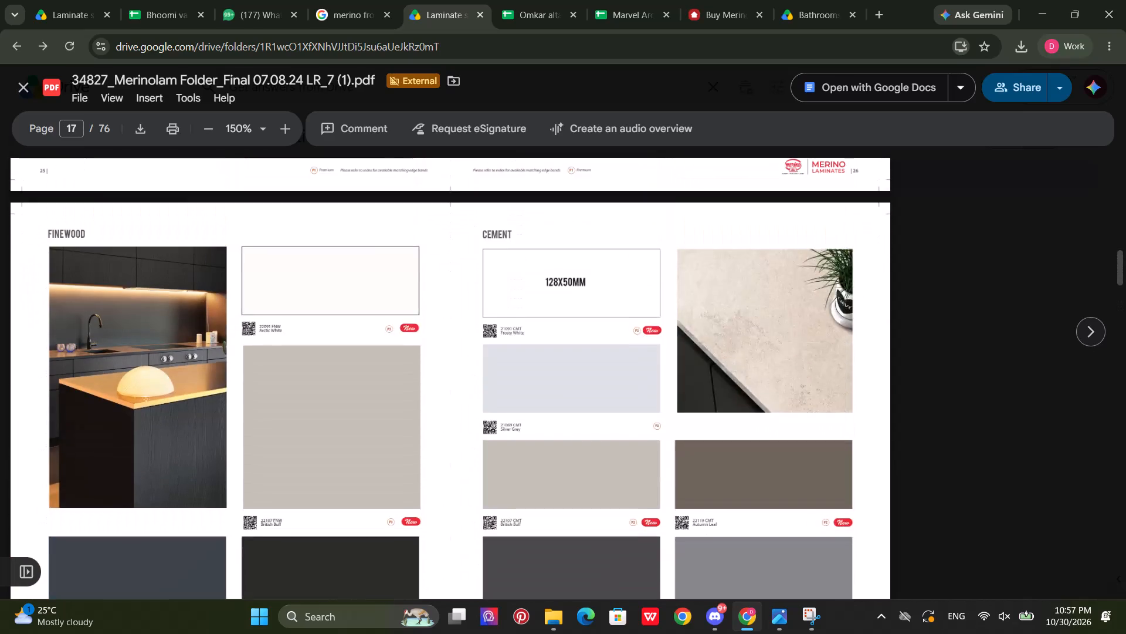
{"action": "scroll", "coordinate": [317, 370], "scroll_direction": "up", "scroll_amount": 15}
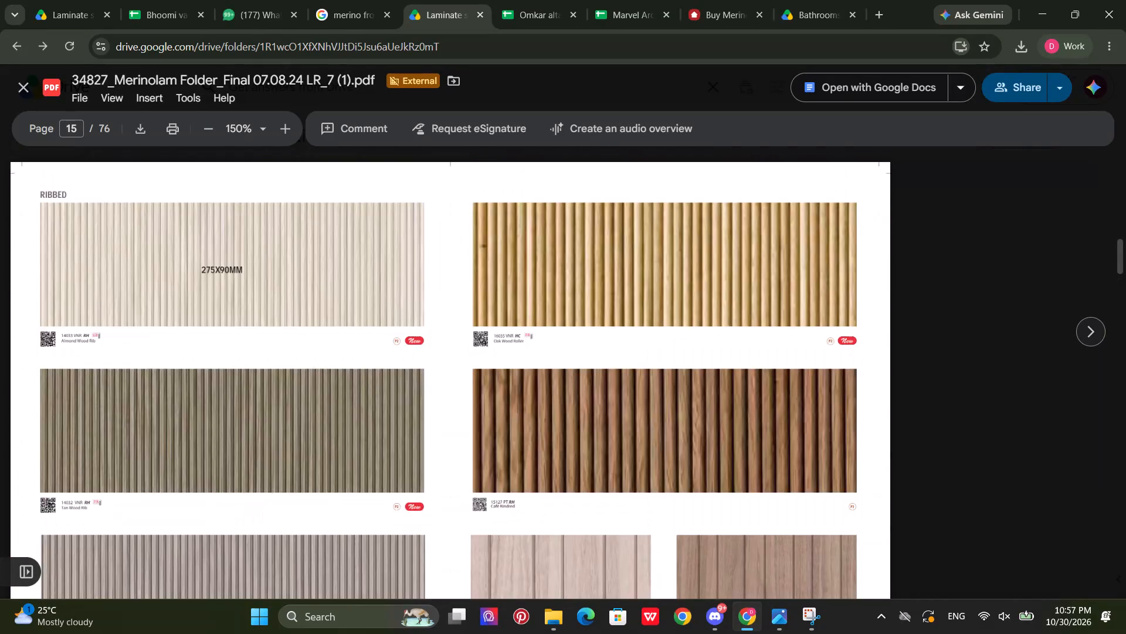
{"action": "scroll", "coordinate": [317, 370], "scroll_direction": "up", "scroll_amount": 19}
{"action": "scroll", "coordinate": [317, 370], "scroll_direction": "up", "scroll_amount": 3}
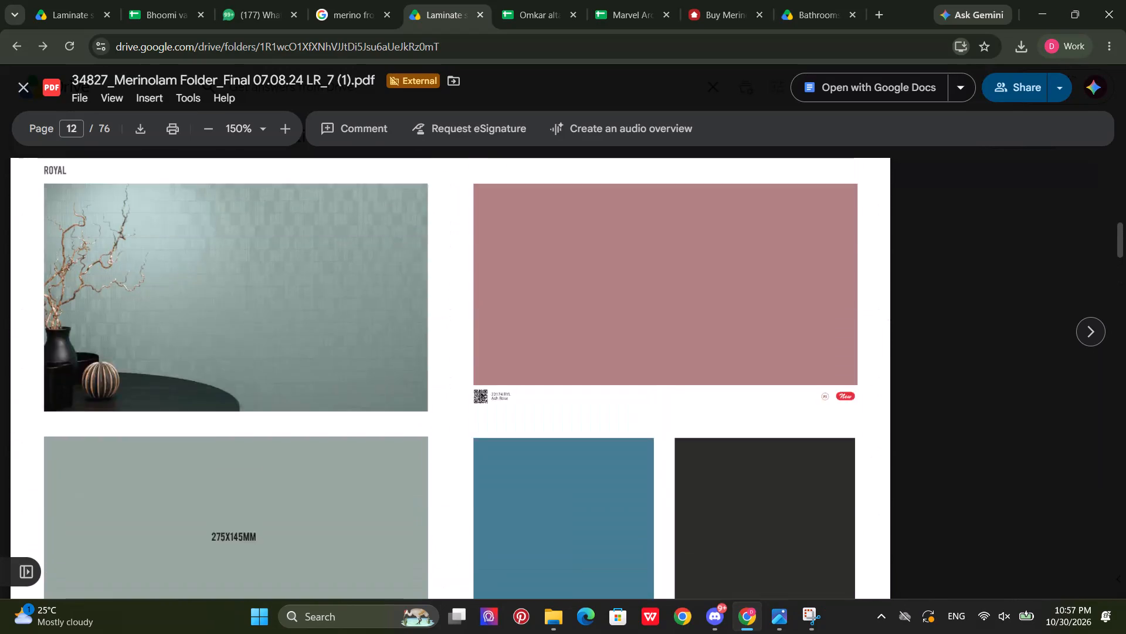
{"action": "scroll", "coordinate": [317, 370], "scroll_direction": "up", "scroll_amount": 20}
{"action": "scroll", "coordinate": [317, 370], "scroll_direction": "up", "scroll_amount": 6}
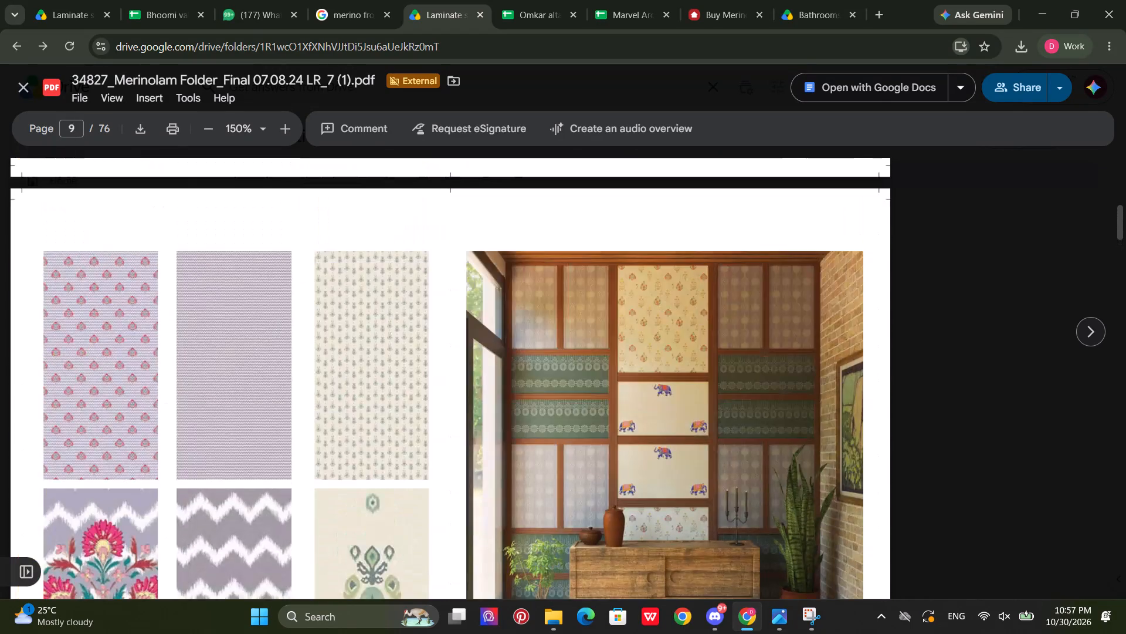
{"action": "scroll", "coordinate": [317, 370], "scroll_direction": "up", "scroll_amount": 15}
{"action": "scroll", "coordinate": [317, 370], "scroll_direction": "up", "scroll_amount": 9}
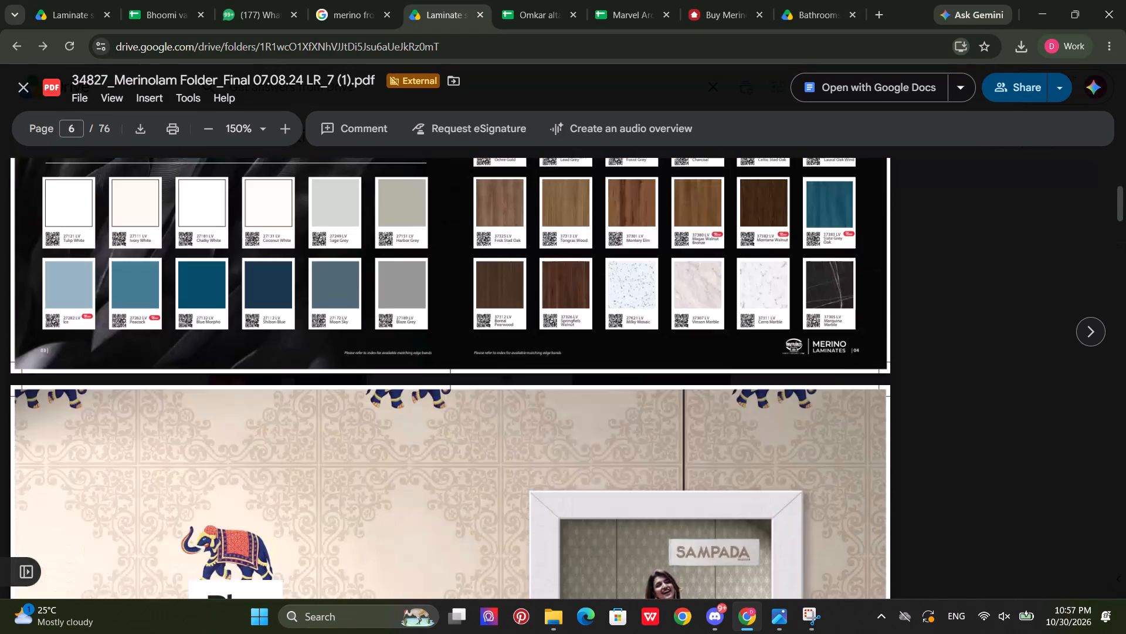
{"action": "scroll", "coordinate": [317, 370], "scroll_direction": "up", "scroll_amount": 1}
{"action": "scroll", "coordinate": [608, 353], "scroll_direction": "up", "scroll_amount": 4}
{"action": "scroll", "coordinate": [596, 377], "scroll_direction": "down", "scroll_amount": 1}
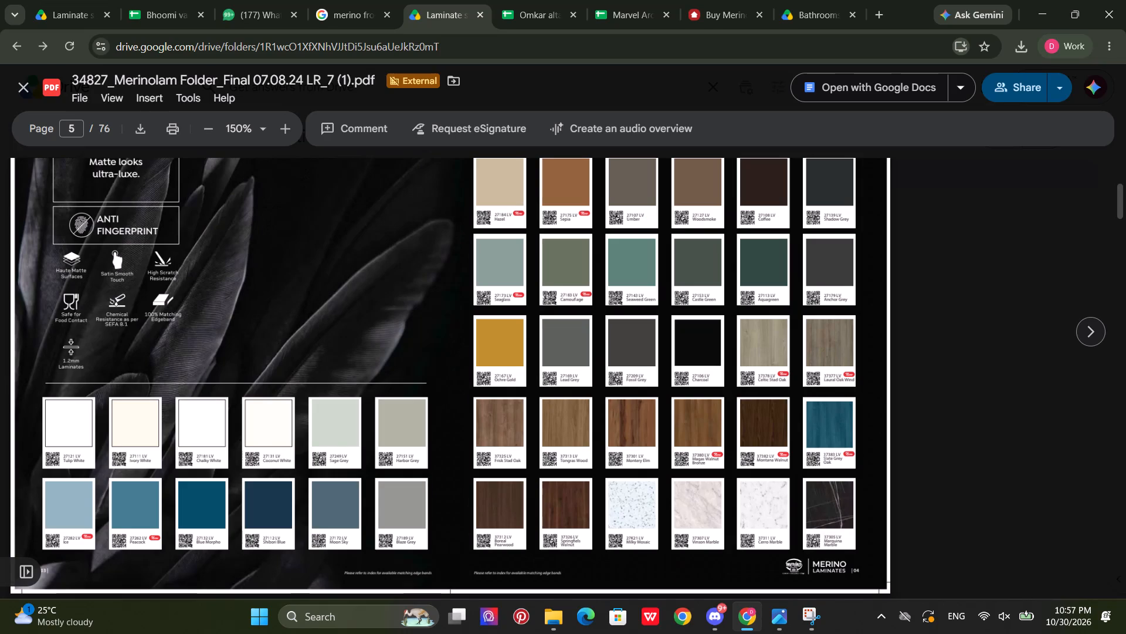
Capture the 27111 LV Ivory White swatch with its code from catalogue page 5 and copy the snip.
{"action": "triple_click", "coordinate": [274, 132]}
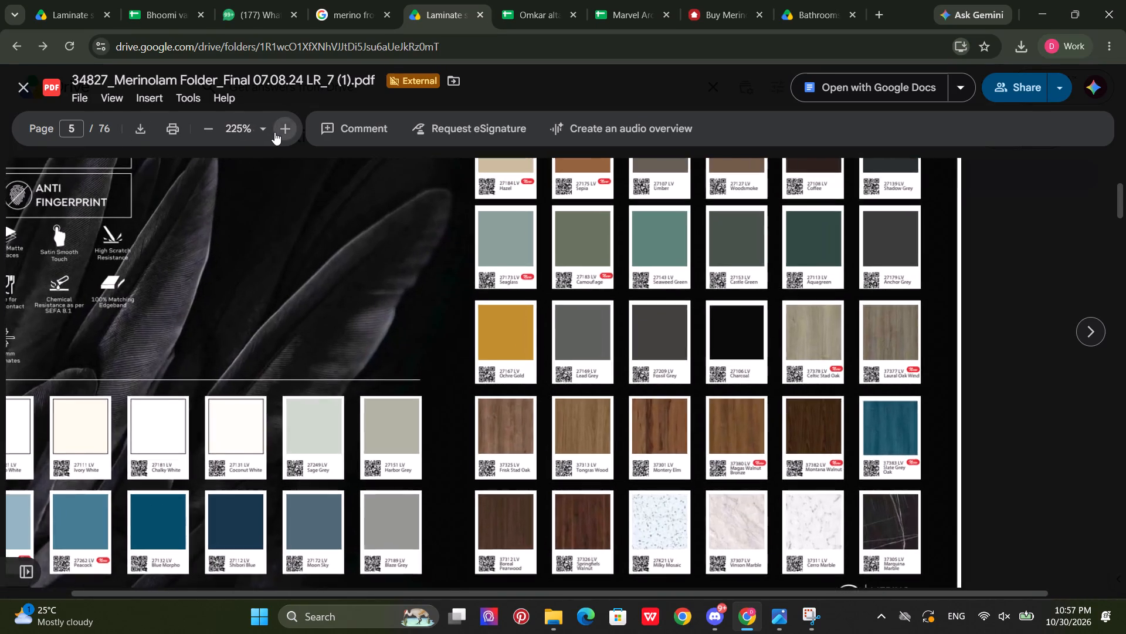
{"action": "triple_click", "coordinate": [274, 132]}
{"action": "left_click_drag", "start_coordinate": [416, 594], "coordinate": [318, 596]}
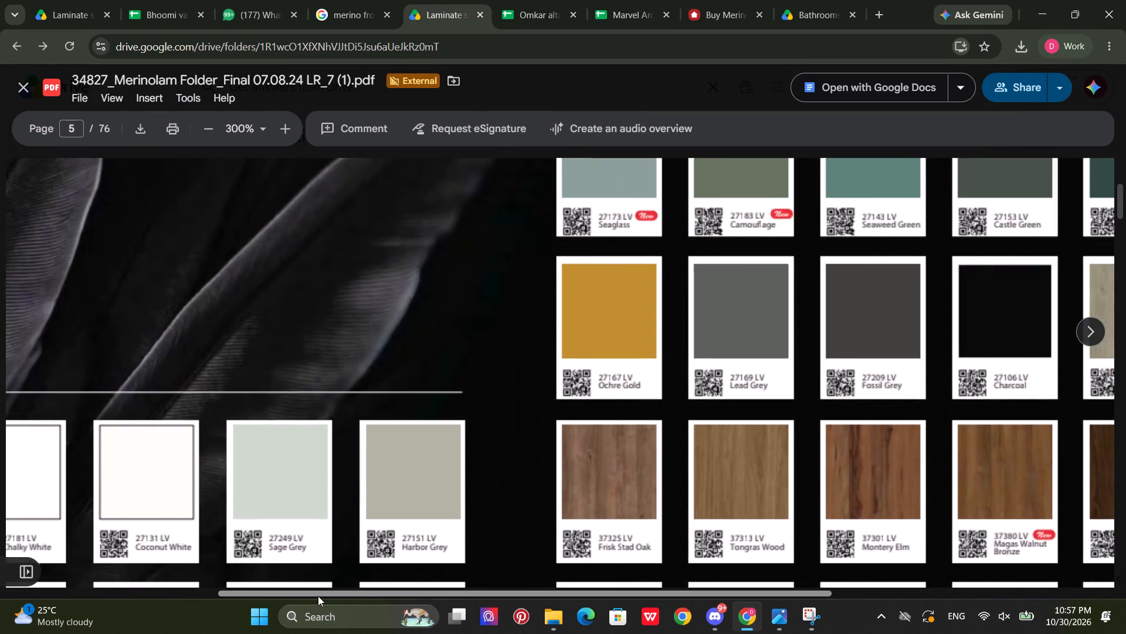
{"action": "left_click_drag", "start_coordinate": [318, 596], "coordinate": [135, 558]}
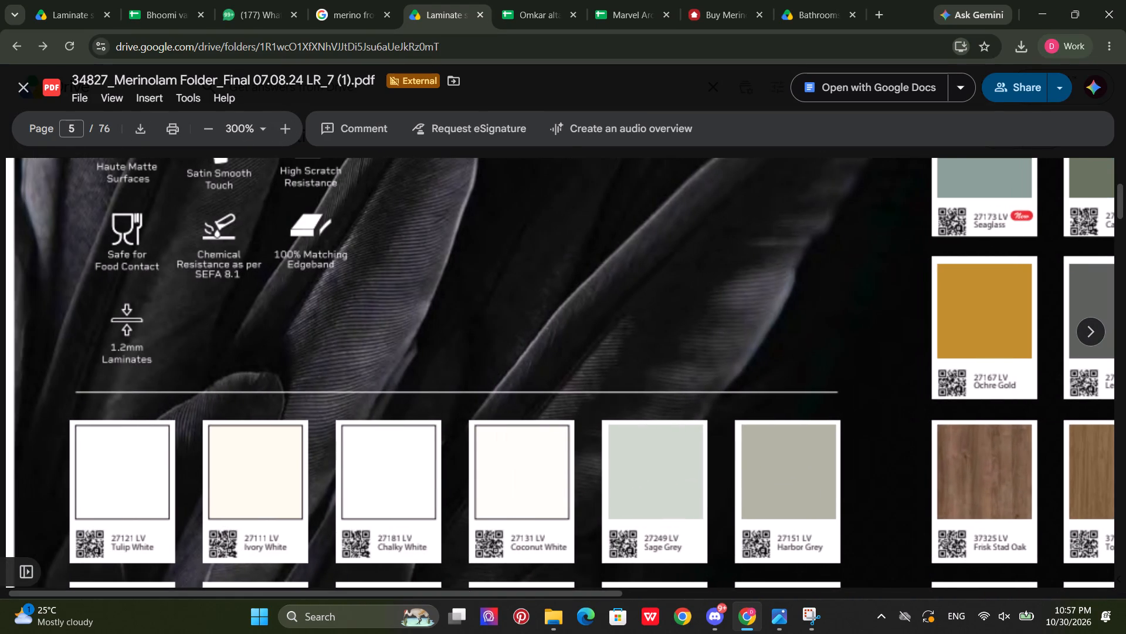
{"action": "scroll", "coordinate": [208, 454], "scroll_direction": "down", "scroll_amount": 1}
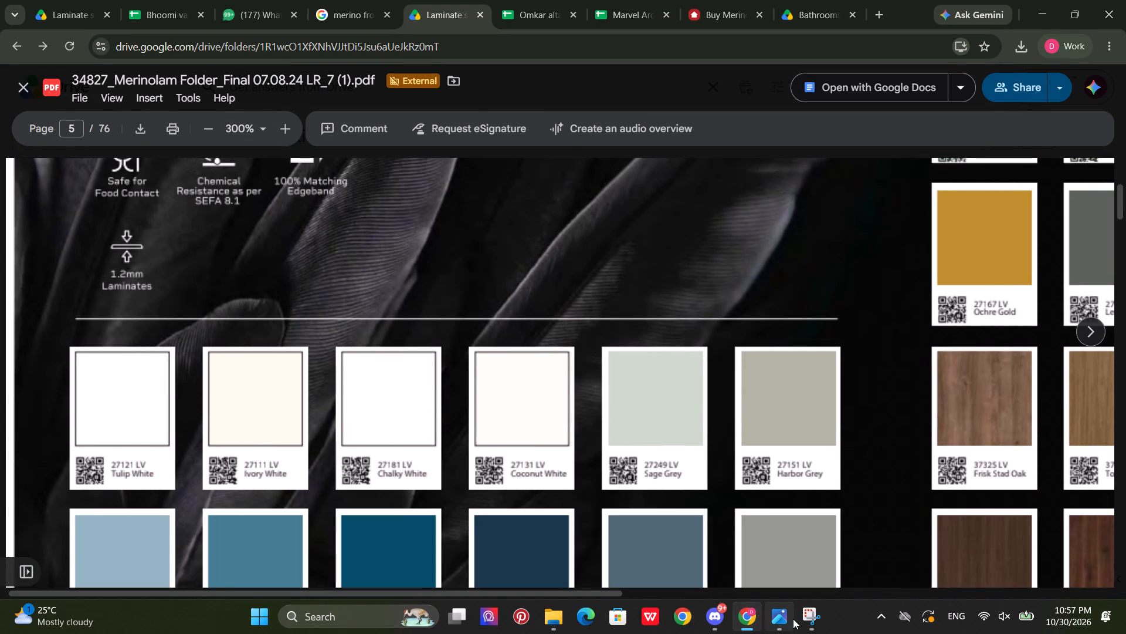
{"action": "left_click", "coordinate": [805, 618]}
{"action": "left_click", "coordinate": [403, 250]}
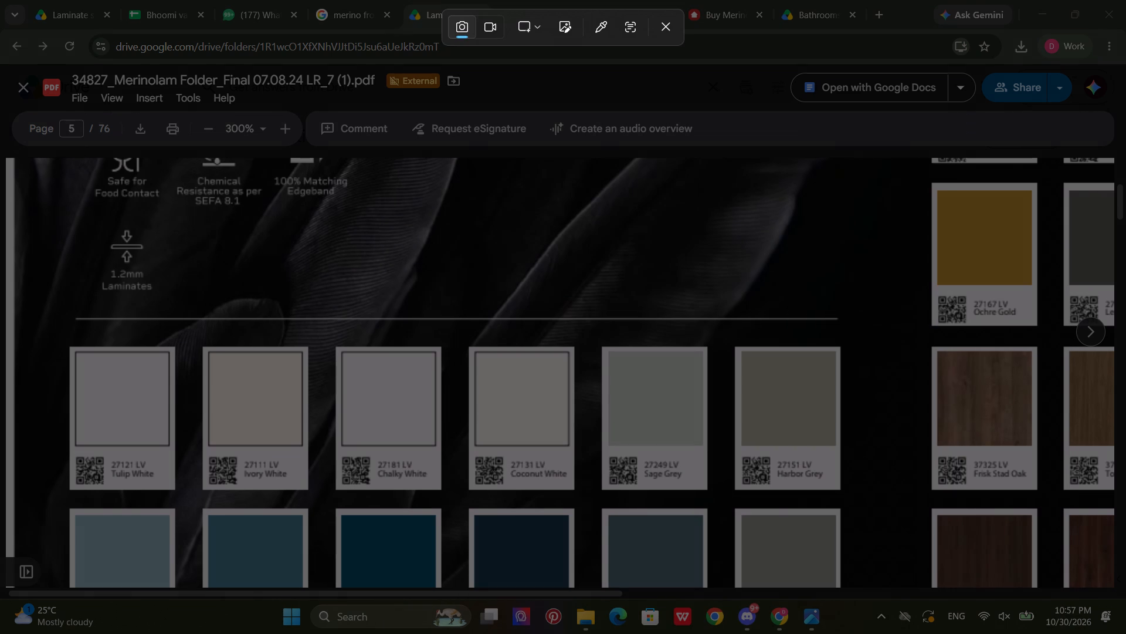
{"action": "left_click_drag", "start_coordinate": [204, 349], "coordinate": [226, 398]}
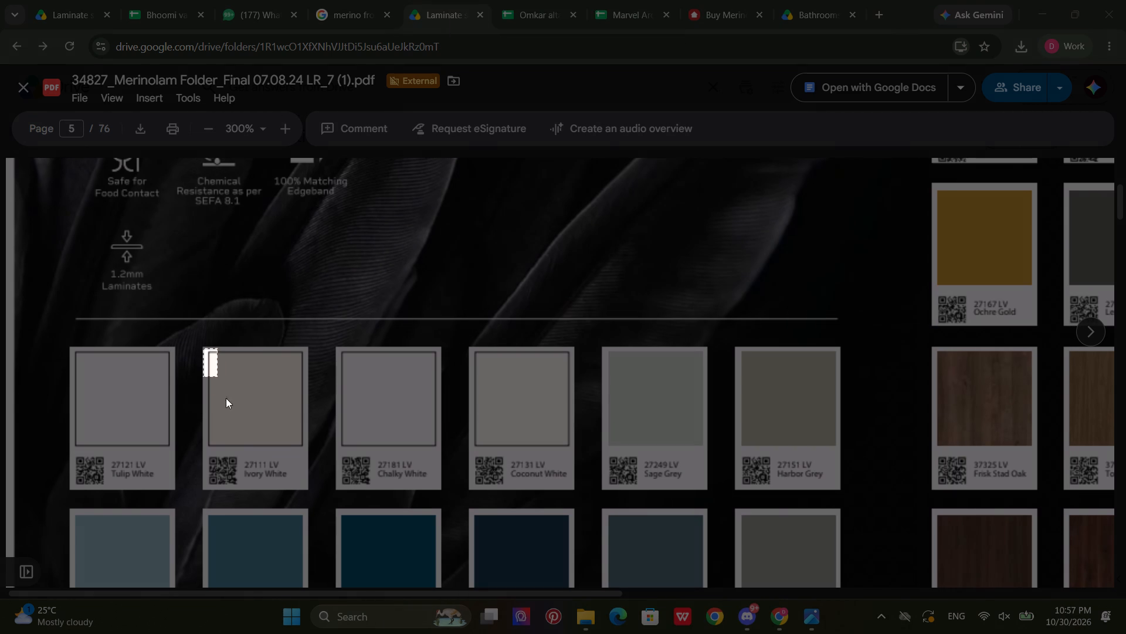
{"action": "left_click_drag", "start_coordinate": [226, 398], "coordinate": [305, 483]}
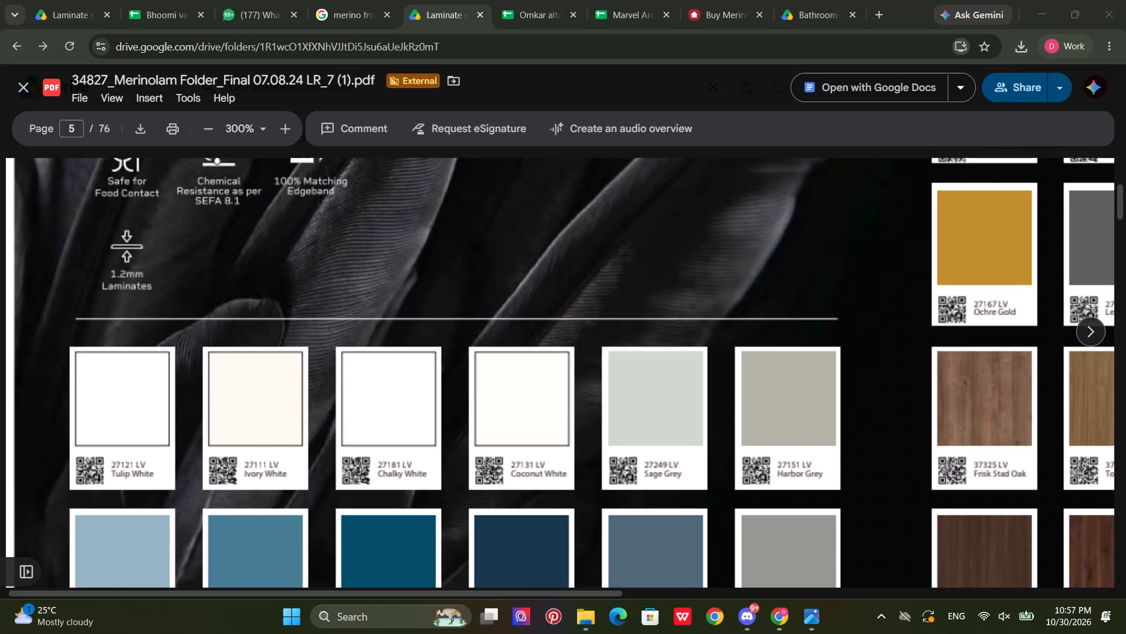
{"action": "key", "text": "ctrl+c"}
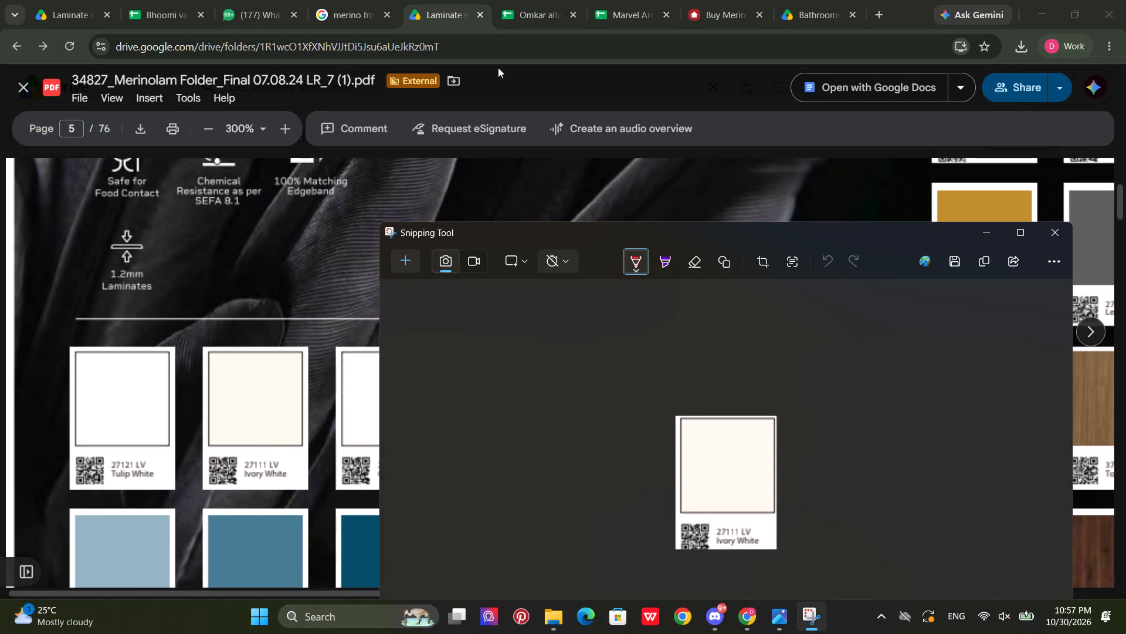
Paste the Ivory White swatch image into G24 of the Bhoomi valley laminate selections sheet.
{"action": "left_click", "coordinate": [181, 0]}
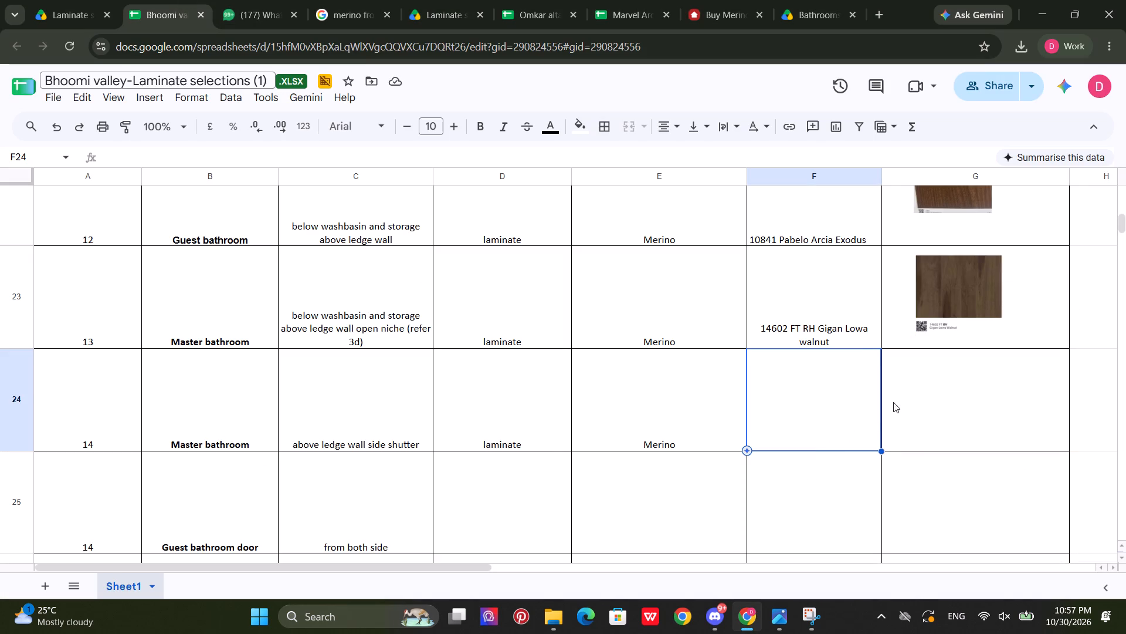
{"action": "left_click", "coordinate": [893, 402]}
{"action": "key", "text": "ctrl+v"}
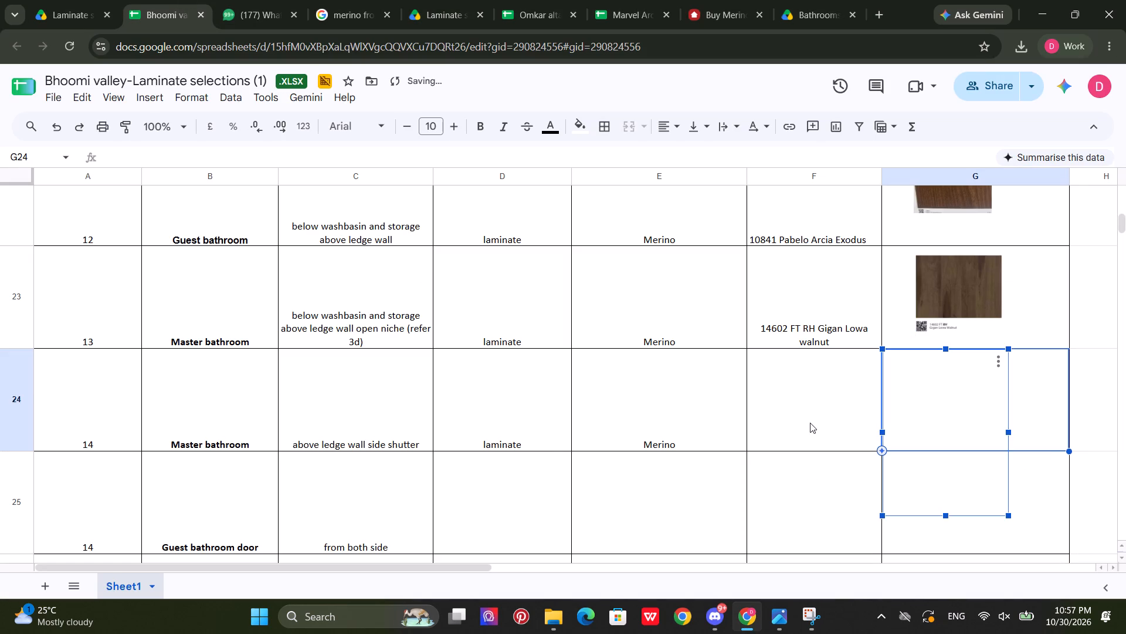
Enter the code and name 27111 Lv Ivory white in F24 for the master bathroom side shutter.
{"action": "left_click", "coordinate": [810, 423]}
{"action": "key", "text": "2"}
{"action": "type", "text": "7111"}
{"action": "key", "text": "BackSpace"}
{"action": "key", "text": "BackSpace"}
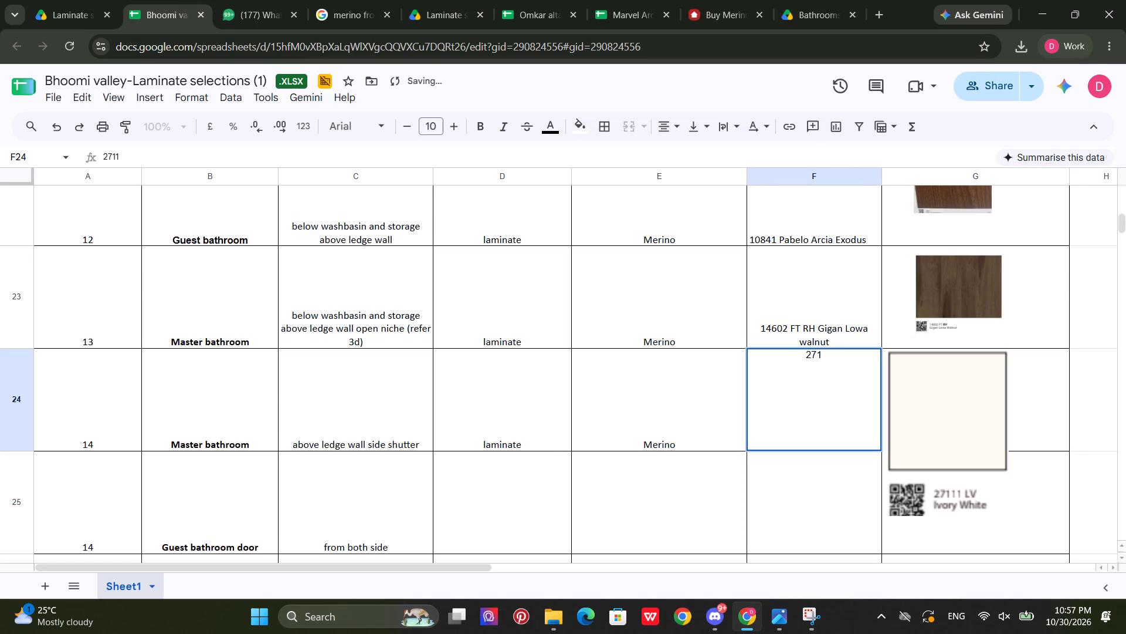
{"action": "key", "text": "BackSpace"}
{"action": "key", "text": "BackSpace"}
{"action": "key", "text": "7"}
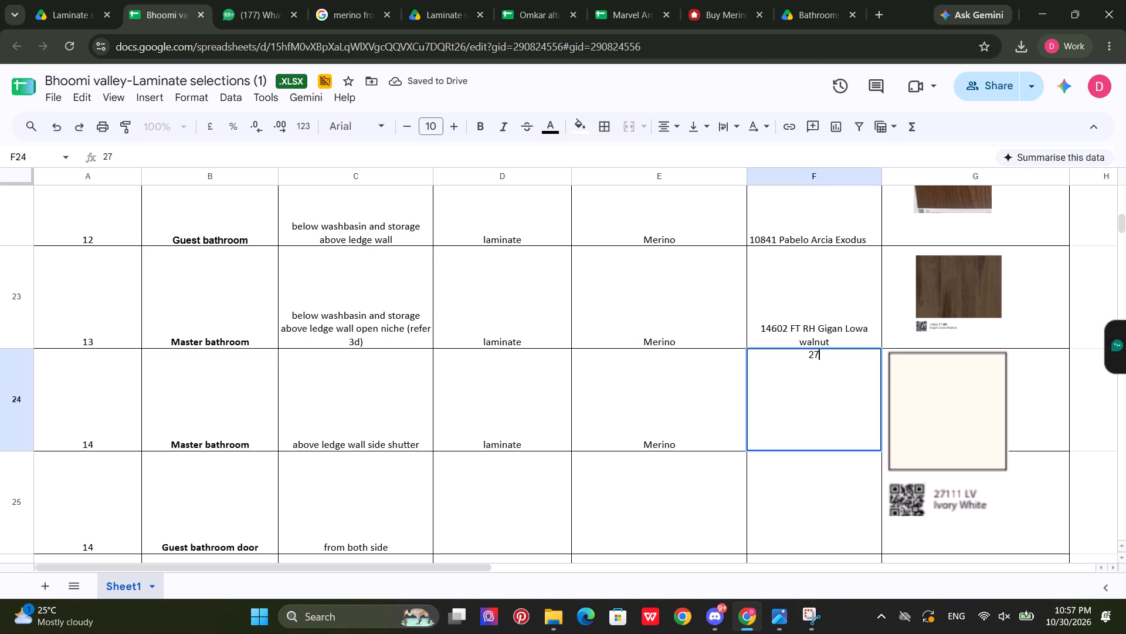
{"action": "type", "text": "111"}
{"action": "key", "text": "space"}
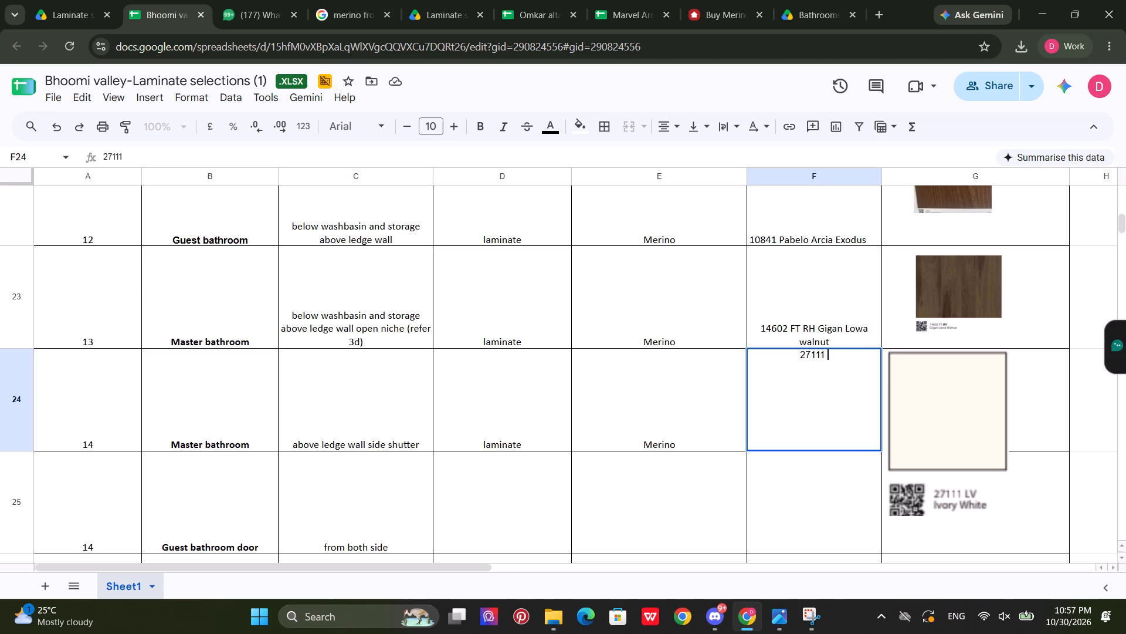
{"action": "key", "text": "BackSpace"}
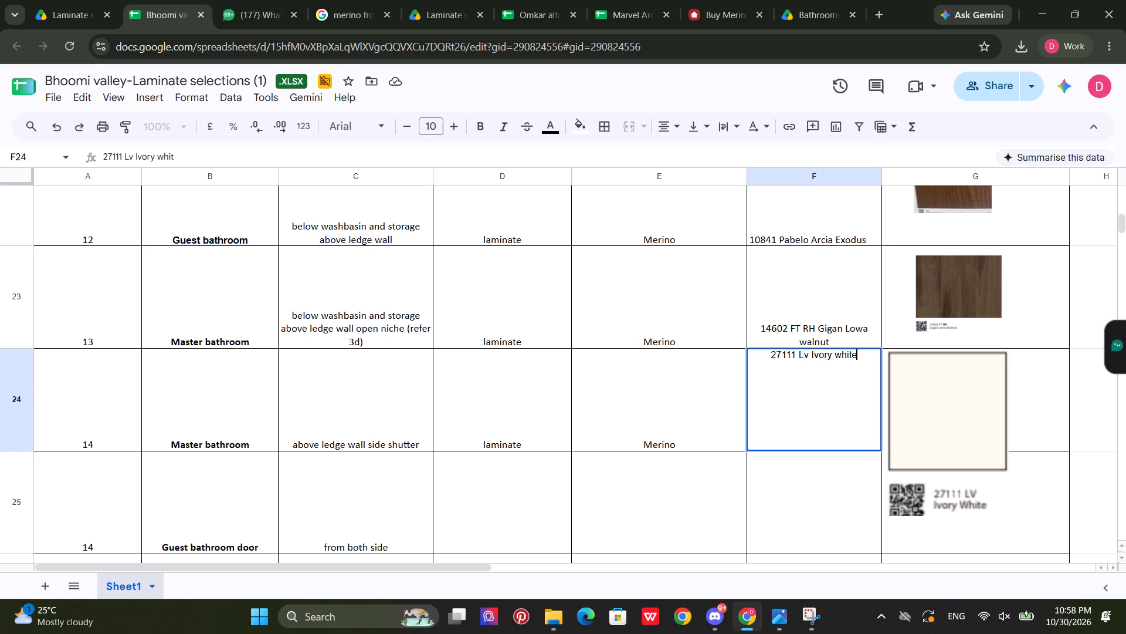
{"action": "left_click", "coordinate": [813, 495]}
Shrink the Ivory White swatch image and position it to fit inside cell G24.
{"action": "left_click", "coordinate": [883, 453]}
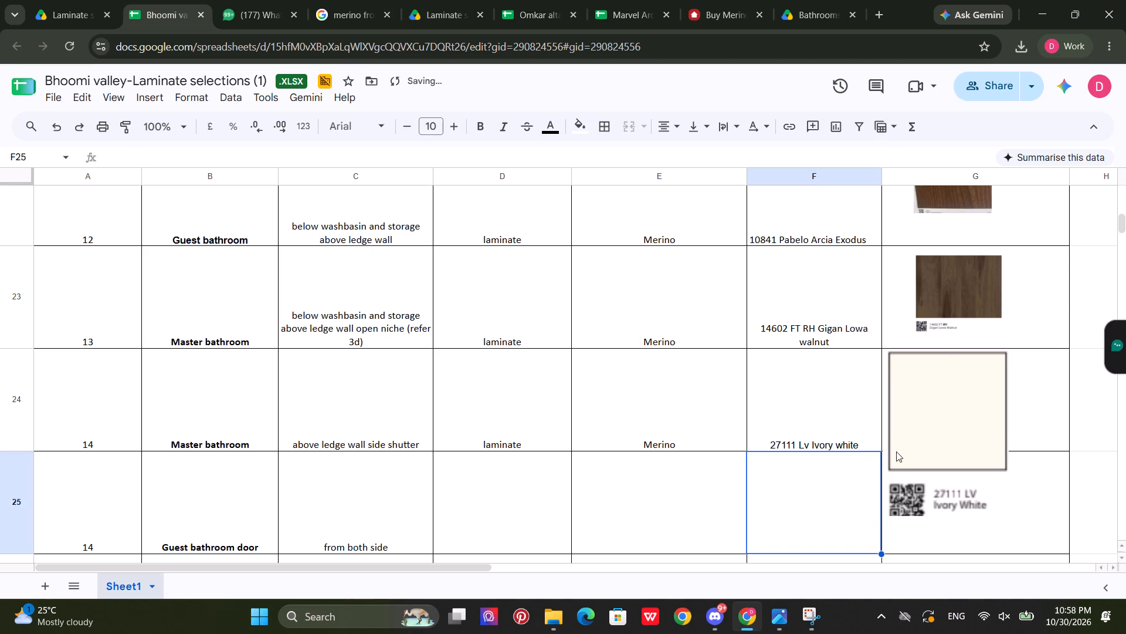
{"action": "left_click", "coordinate": [904, 450]}
{"action": "left_click", "coordinate": [1010, 519]}
{"action": "left_click", "coordinate": [985, 466]}
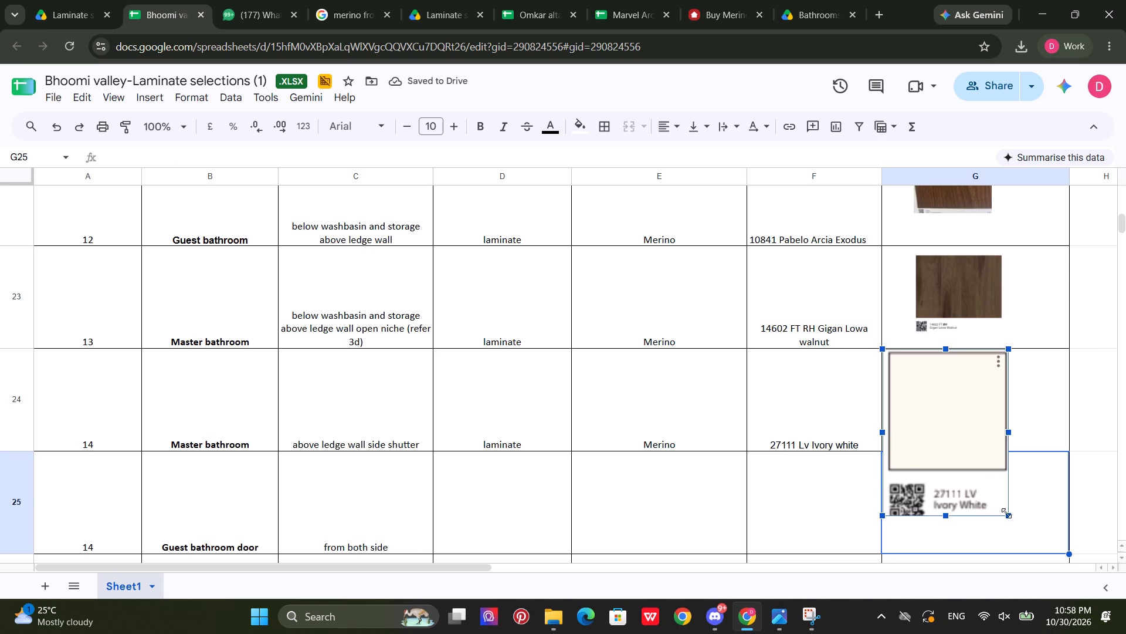
{"action": "left_click_drag", "start_coordinate": [1005, 517], "coordinate": [943, 427]}
{"action": "left_click_drag", "start_coordinate": [922, 403], "coordinate": [952, 411]}
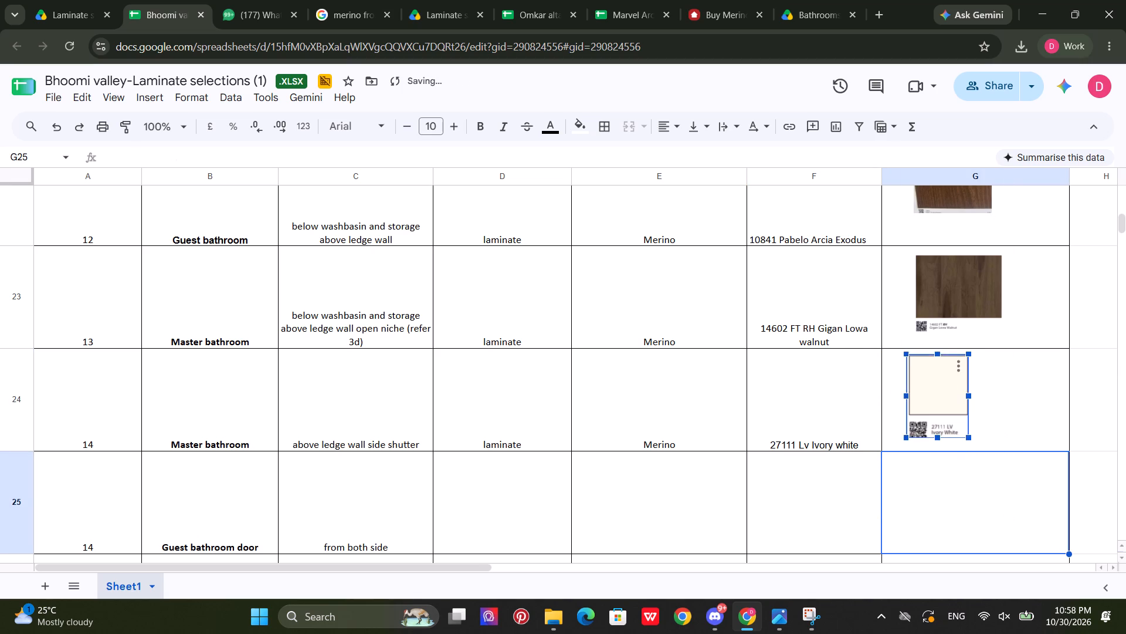
{"action": "left_click_drag", "start_coordinate": [952, 411], "coordinate": [953, 412]}
{"action": "left_click", "coordinate": [988, 471]}
Copy the 10459 oak blend entry from the guest bedroom row (F18) into F25 for the guest bathroom door.
{"action": "scroll", "coordinate": [986, 472], "scroll_direction": "down", "scroll_amount": 3}
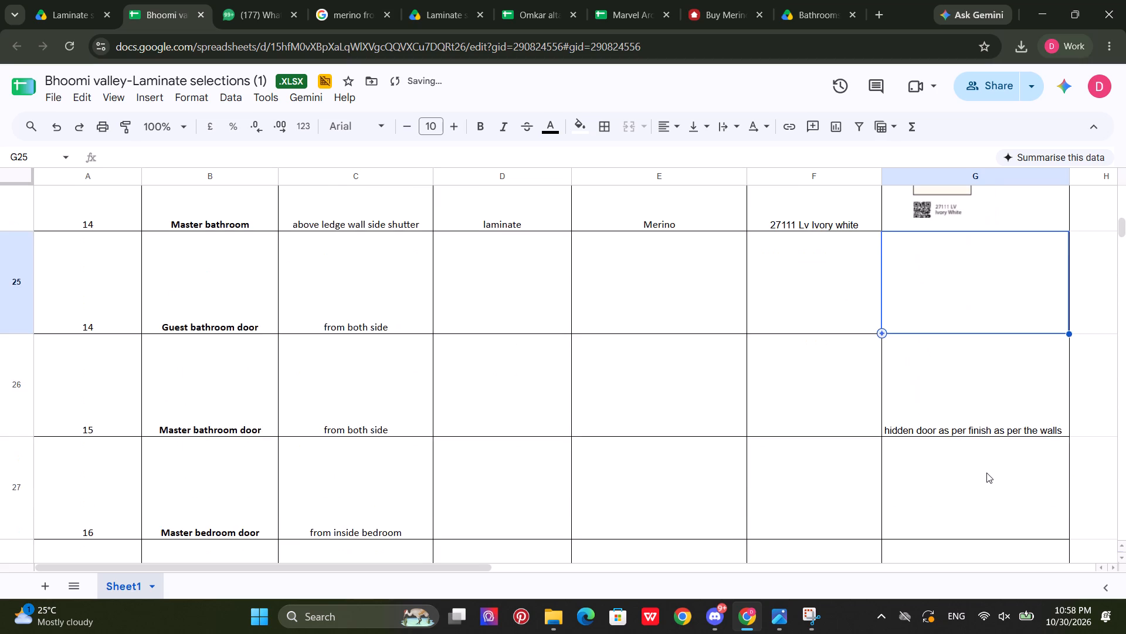
{"action": "scroll", "coordinate": [986, 473], "scroll_direction": "up", "scroll_amount": 2}
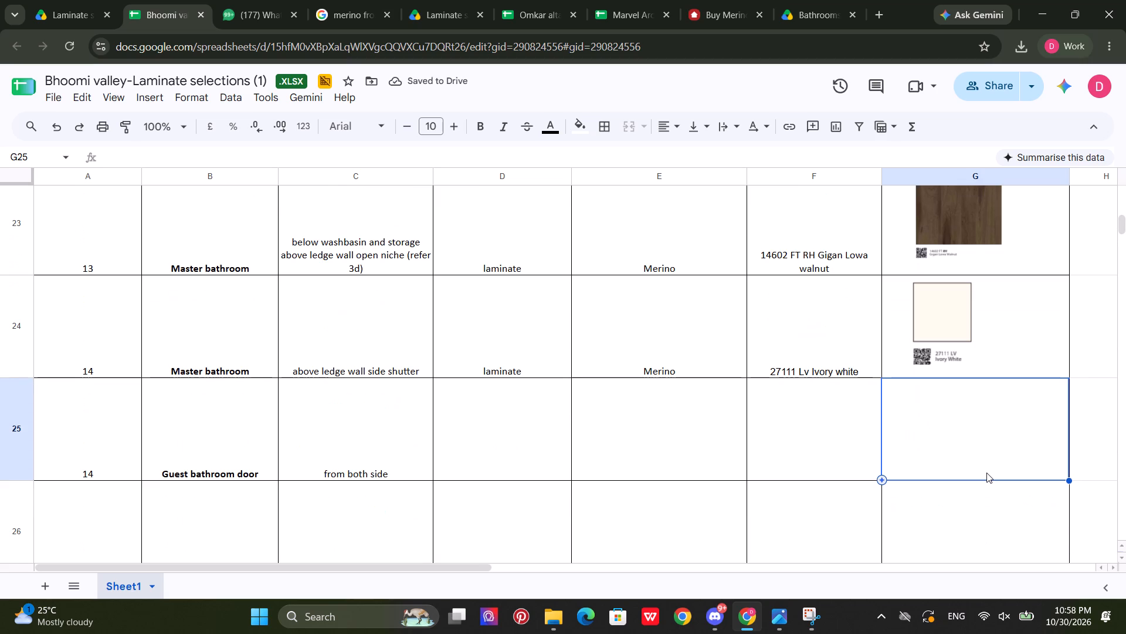
{"action": "scroll", "coordinate": [986, 473], "scroll_direction": "up", "scroll_amount": 10}
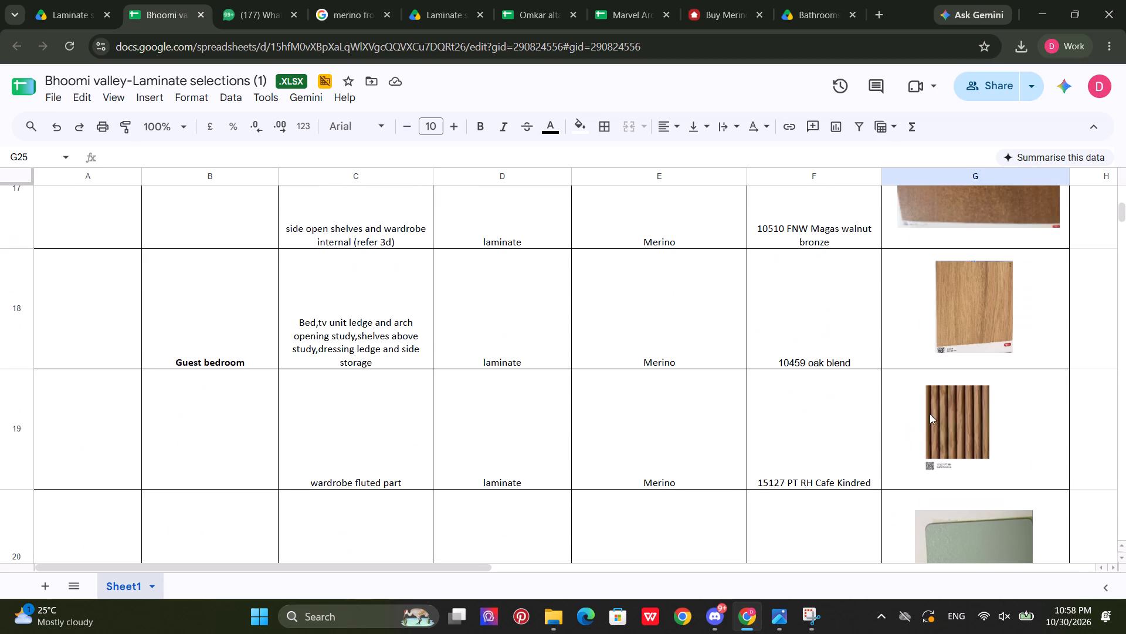
{"action": "left_click", "coordinate": [838, 318]}
{"action": "key", "text": "ctrl+c"}
{"action": "scroll", "coordinate": [838, 318], "scroll_direction": "down", "scroll_amount": 2}
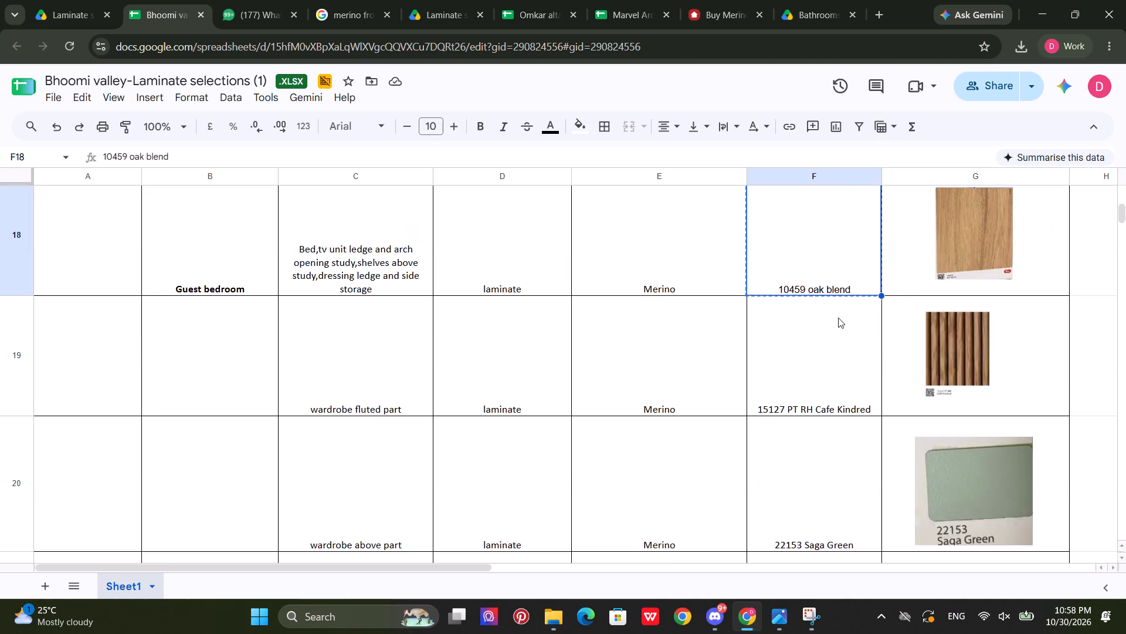
{"action": "scroll", "coordinate": [838, 318], "scroll_direction": "down", "scroll_amount": 9}
{"action": "left_click", "coordinate": [827, 345]}
{"action": "key", "text": "ctrl+v"}
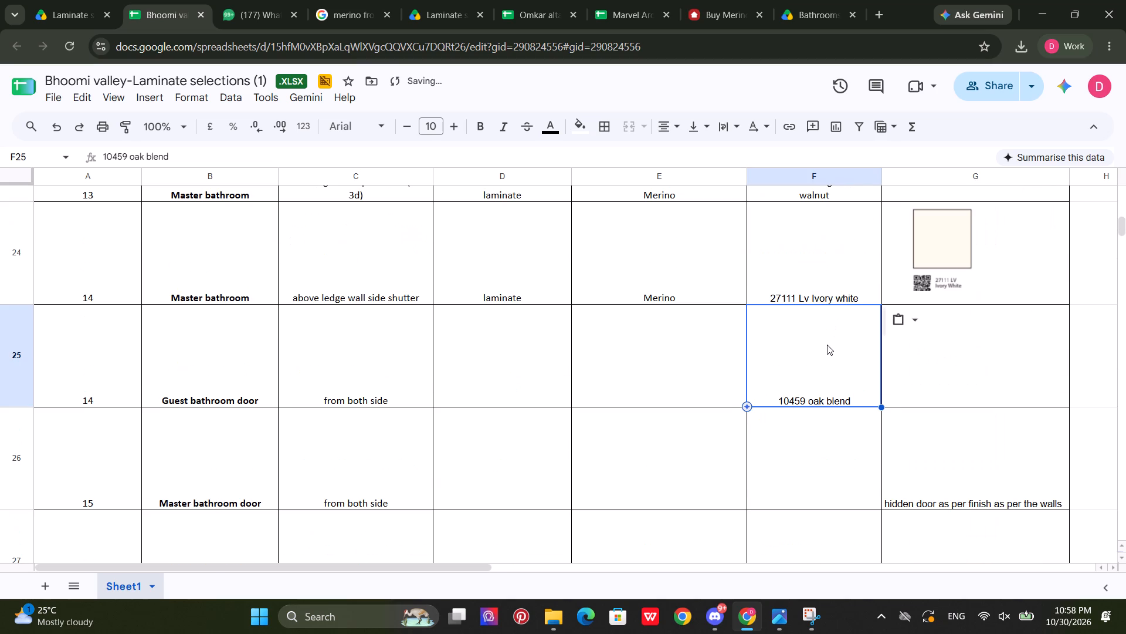
Change the guest bathroom door description in C25 to "from inside bathroom".
{"action": "left_click", "coordinate": [653, 361]}
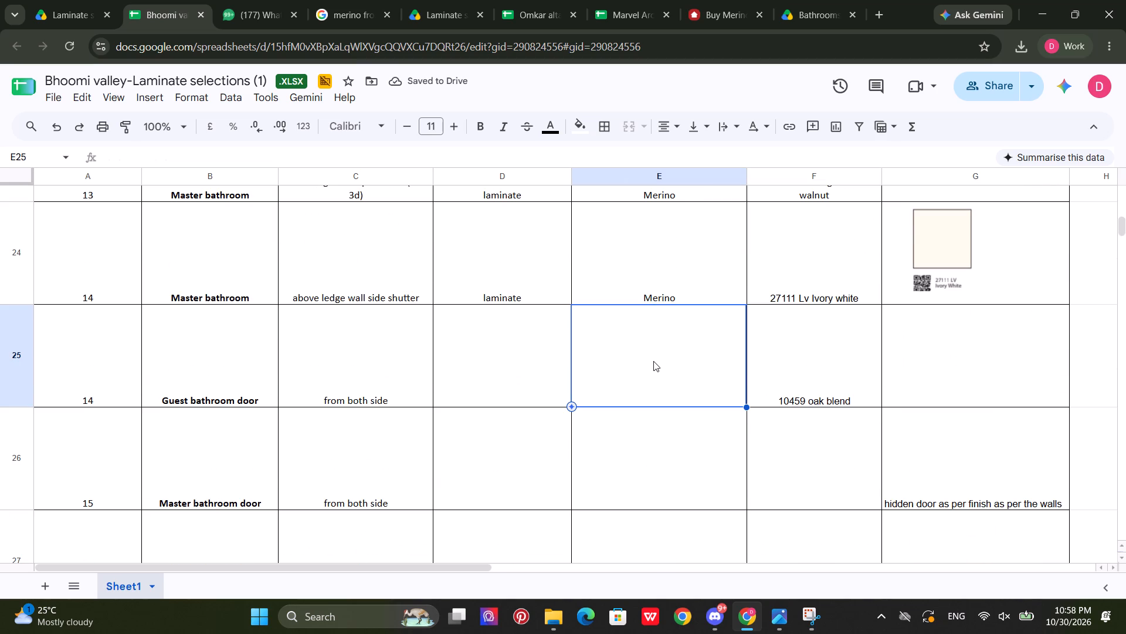
{"action": "scroll", "coordinate": [653, 361], "scroll_direction": "up", "scroll_amount": 2}
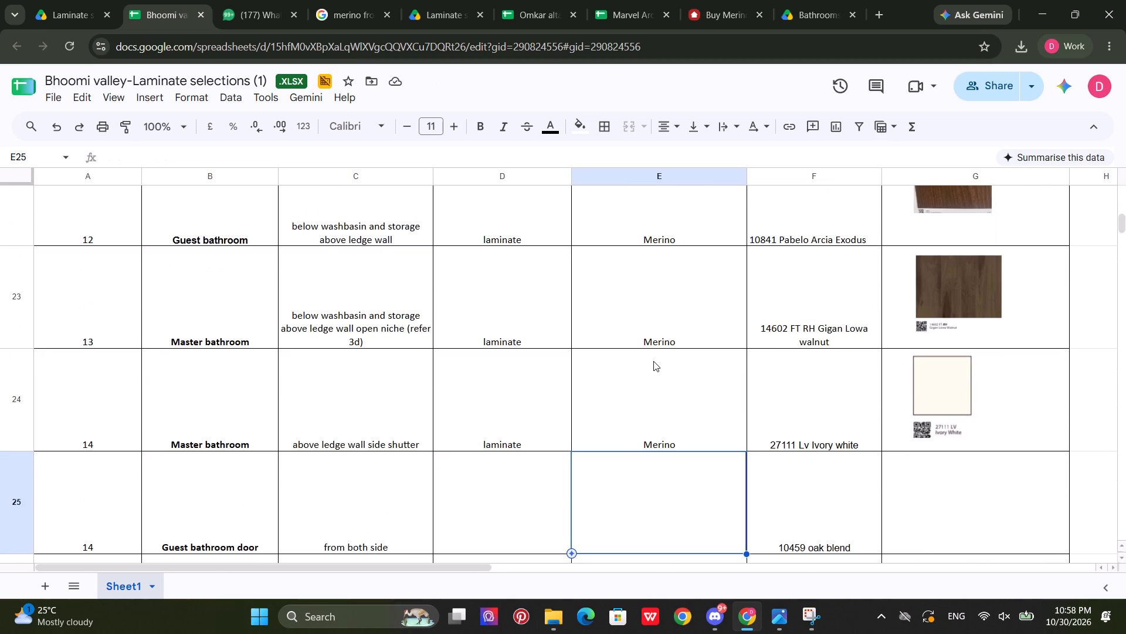
{"action": "scroll", "coordinate": [653, 361], "scroll_direction": "down", "scroll_amount": 1}
{"action": "double_click", "coordinate": [307, 439]}
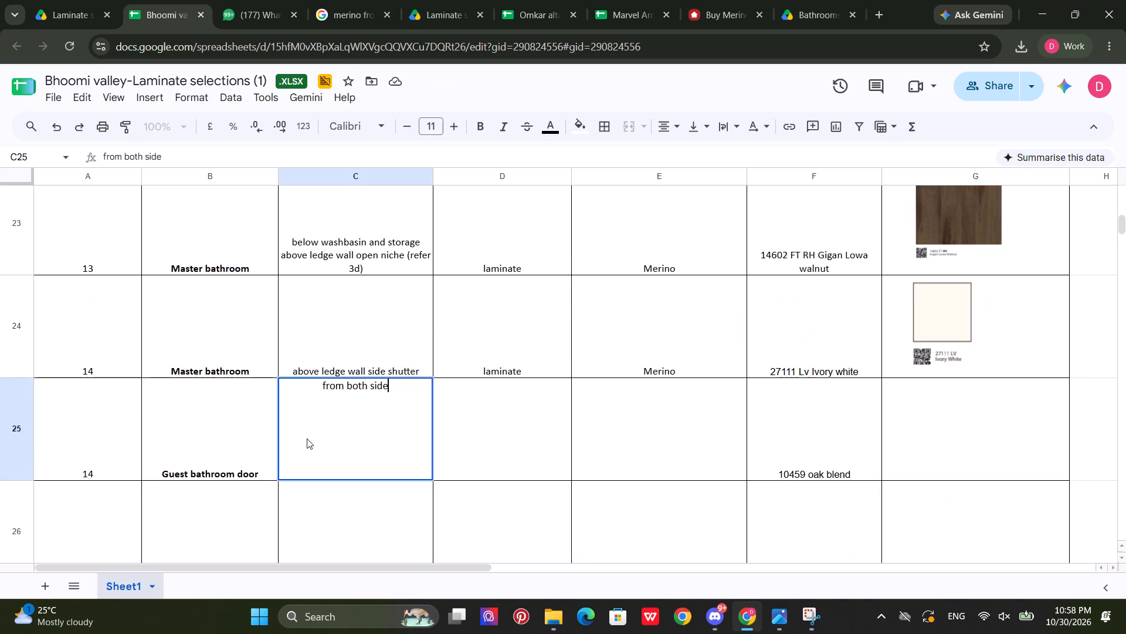
{"action": "left_click_drag", "start_coordinate": [348, 386], "coordinate": [409, 389]}
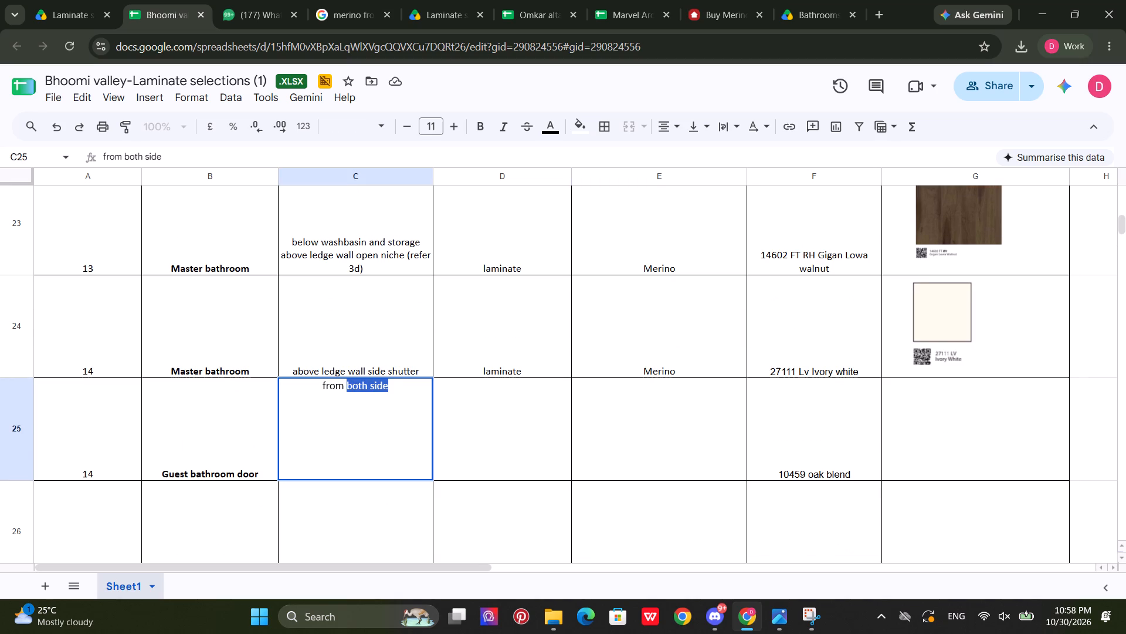
{"action": "type", "text": "inside ba"}
{"action": "type", "text": "throom"}
Copy the type laminate and the brand Merino from row 24 into D25 and E25 of the guest bathroom door row.
{"action": "left_click", "coordinate": [551, 360]}
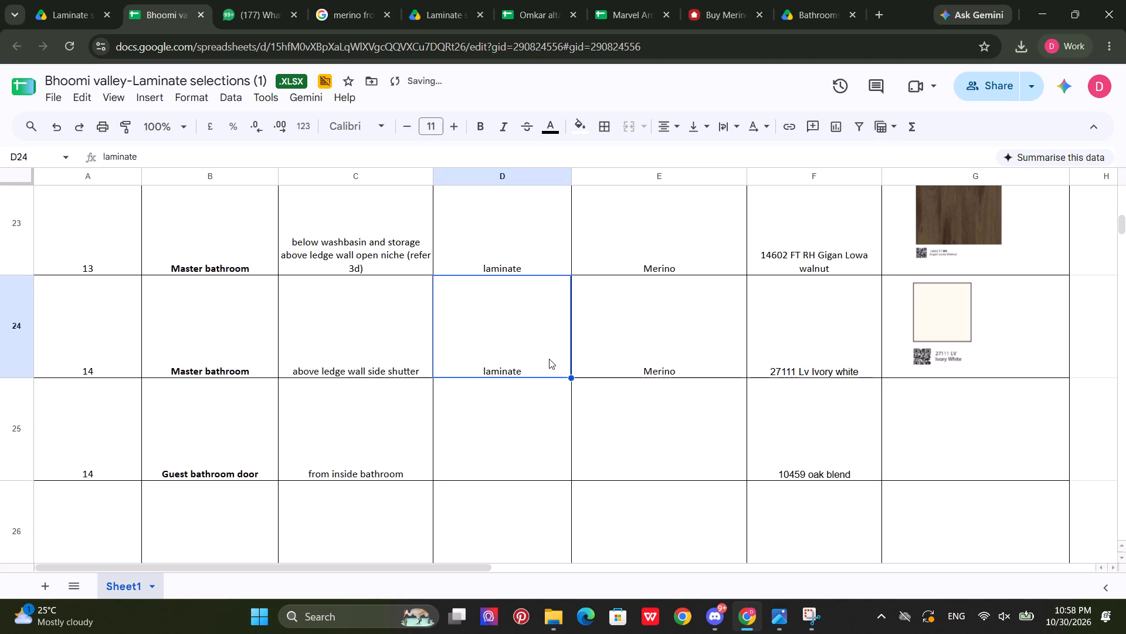
{"action": "key", "text": "ctrl+c"}
{"action": "left_click", "coordinate": [542, 441]}
{"action": "key", "text": "ctrl+v"}
{"action": "left_click", "coordinate": [613, 345]}
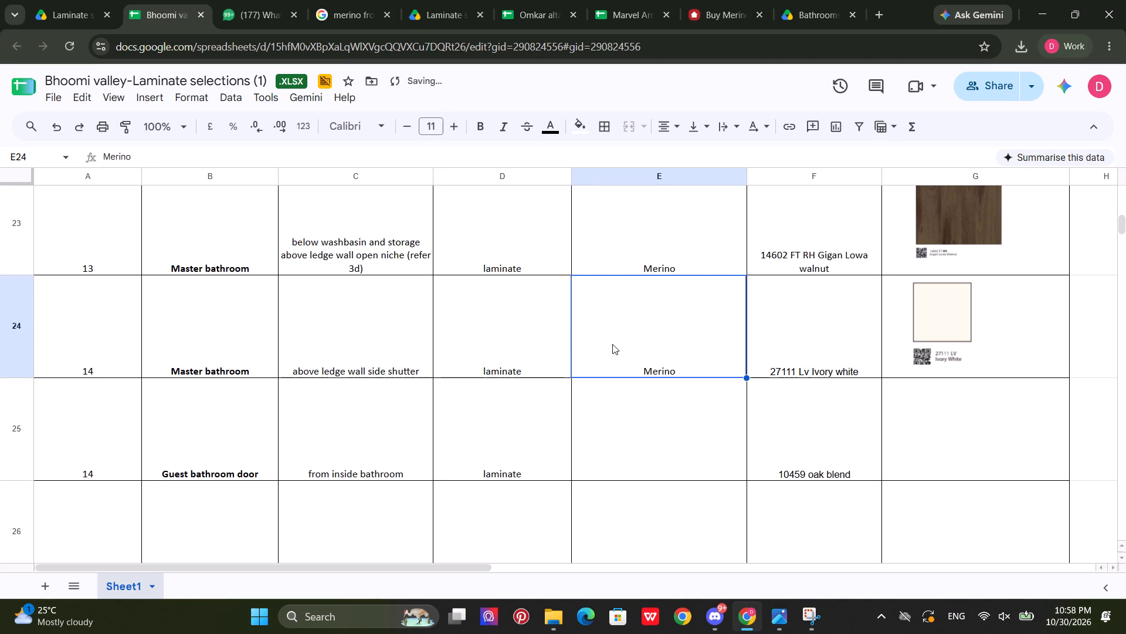
{"action": "key", "text": "ctrl+c"}
{"action": "left_click", "coordinate": [640, 427]}
{"action": "key", "text": "ctrl+v"}
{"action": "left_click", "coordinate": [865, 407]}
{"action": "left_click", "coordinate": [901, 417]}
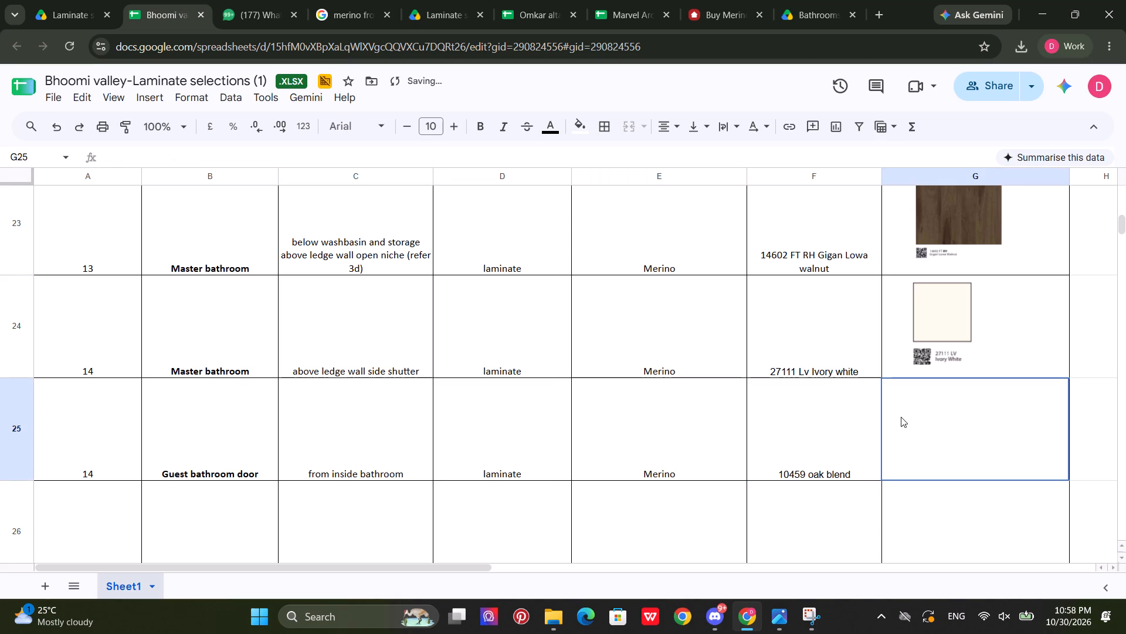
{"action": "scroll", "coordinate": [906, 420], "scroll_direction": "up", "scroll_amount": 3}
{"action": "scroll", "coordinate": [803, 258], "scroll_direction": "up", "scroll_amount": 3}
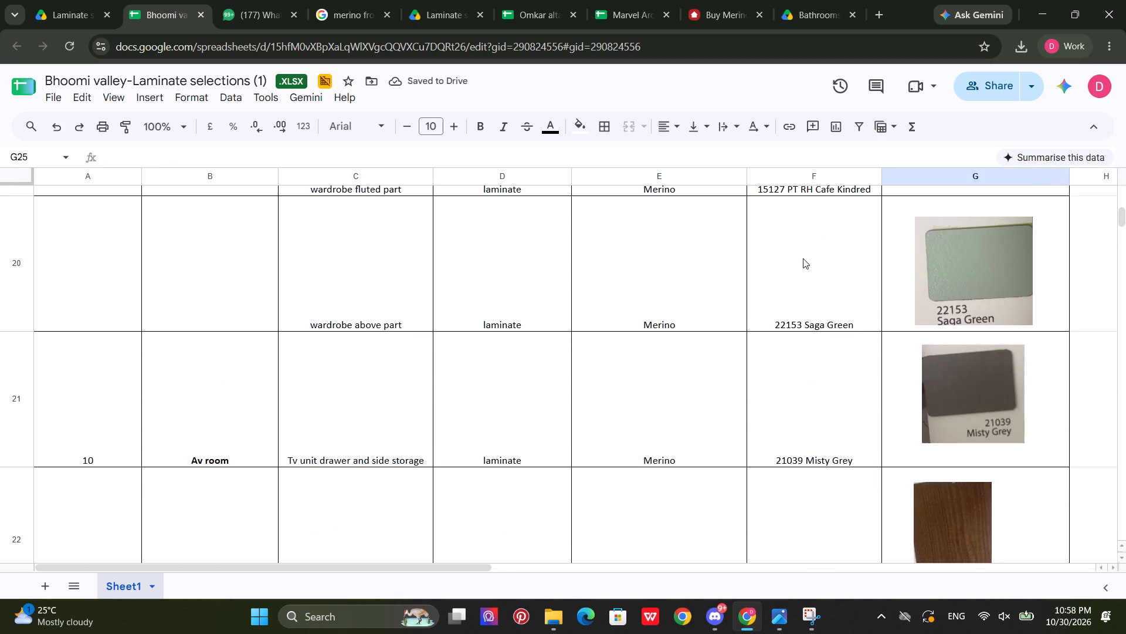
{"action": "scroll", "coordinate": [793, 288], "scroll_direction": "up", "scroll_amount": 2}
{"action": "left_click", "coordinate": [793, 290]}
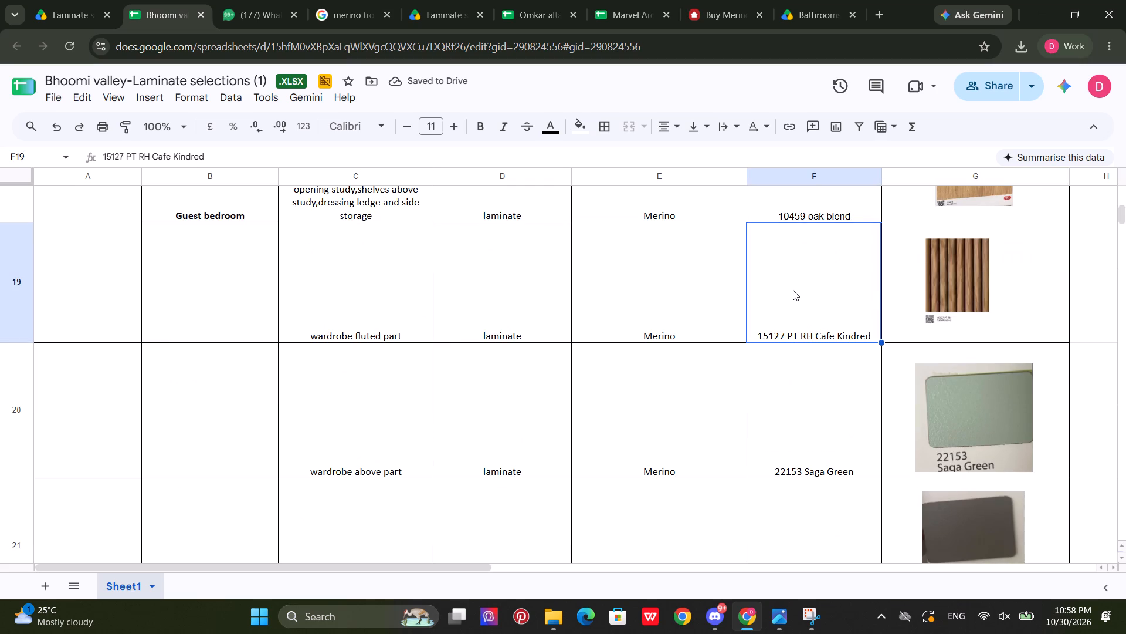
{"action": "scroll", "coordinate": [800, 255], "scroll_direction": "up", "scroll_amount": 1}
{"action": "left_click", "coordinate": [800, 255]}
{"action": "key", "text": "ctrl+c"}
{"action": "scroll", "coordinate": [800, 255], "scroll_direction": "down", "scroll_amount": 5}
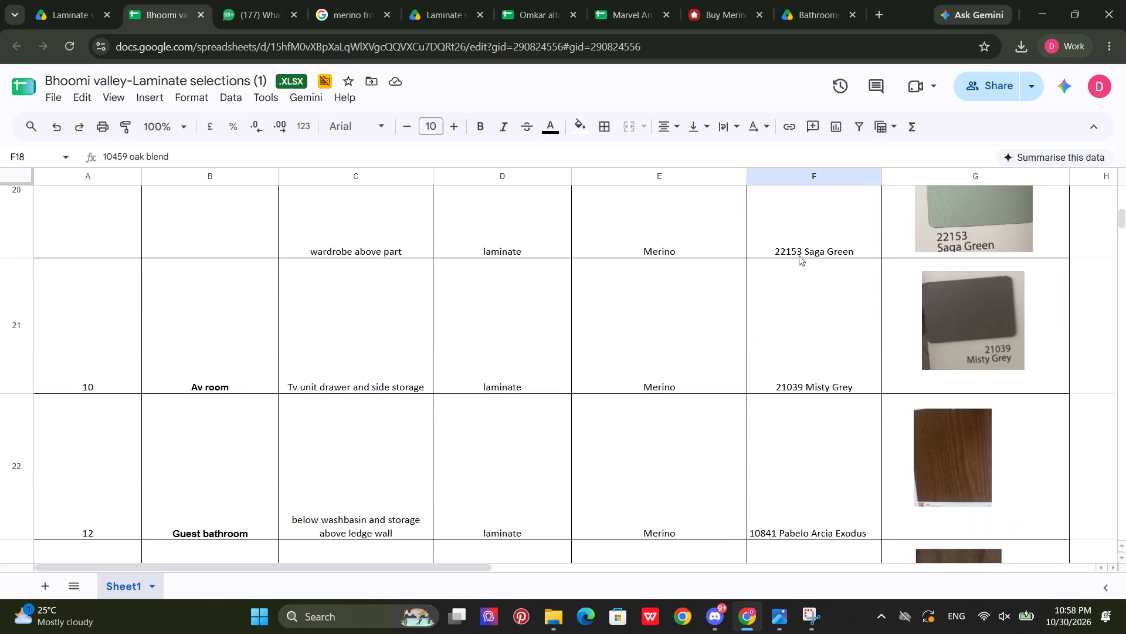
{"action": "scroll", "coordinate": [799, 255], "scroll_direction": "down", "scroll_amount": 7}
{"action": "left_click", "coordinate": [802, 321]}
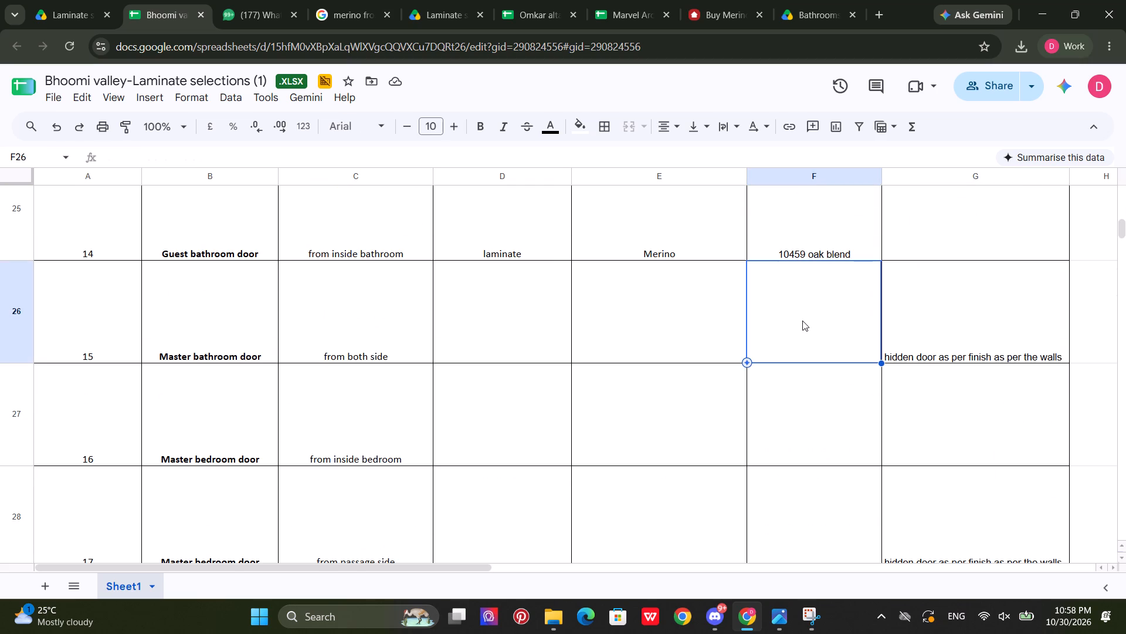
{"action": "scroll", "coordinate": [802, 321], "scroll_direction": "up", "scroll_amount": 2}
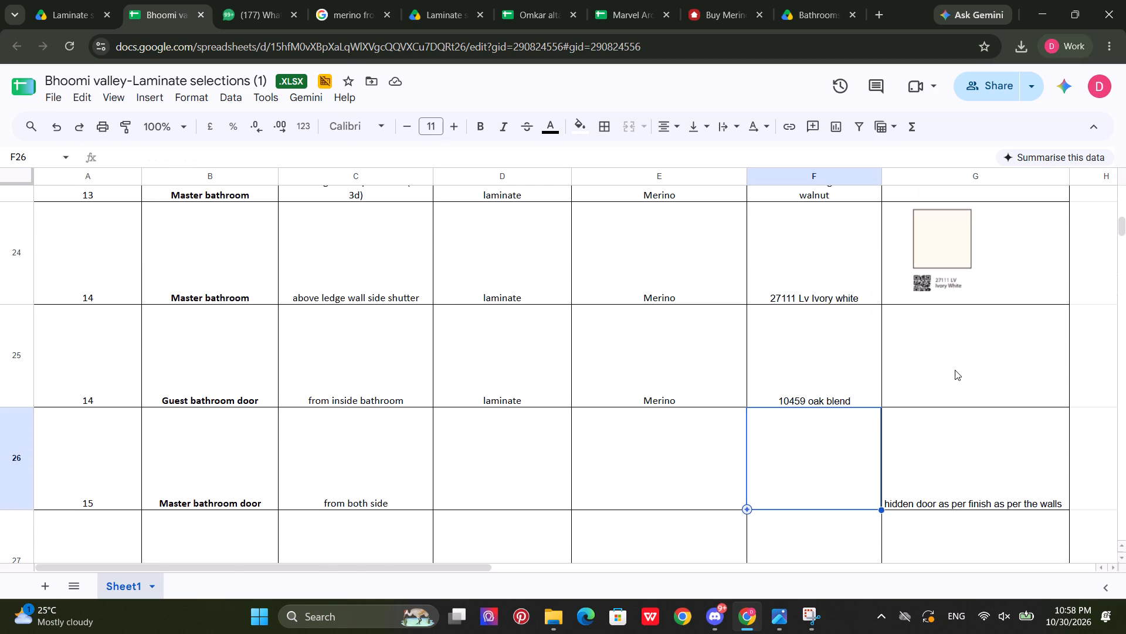
Copy the oak blend swatch image from the guest bedroom row (G18) into G25 and position it within the cell.
{"action": "left_click", "coordinate": [955, 370]}
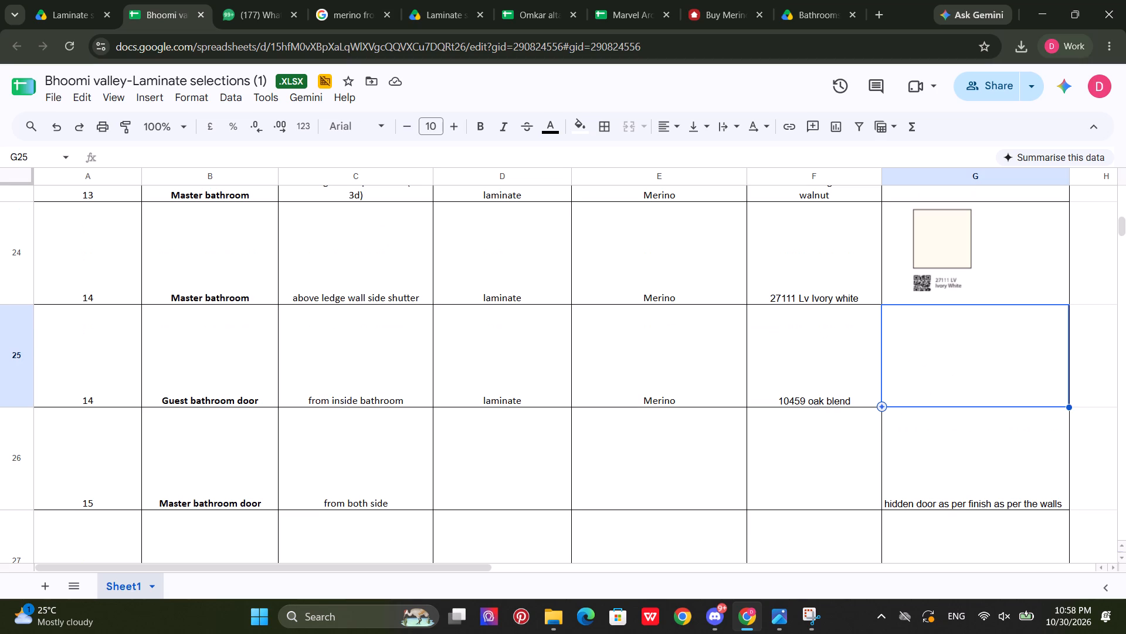
{"action": "scroll", "coordinate": [905, 406], "scroll_direction": "up", "scroll_amount": 8}
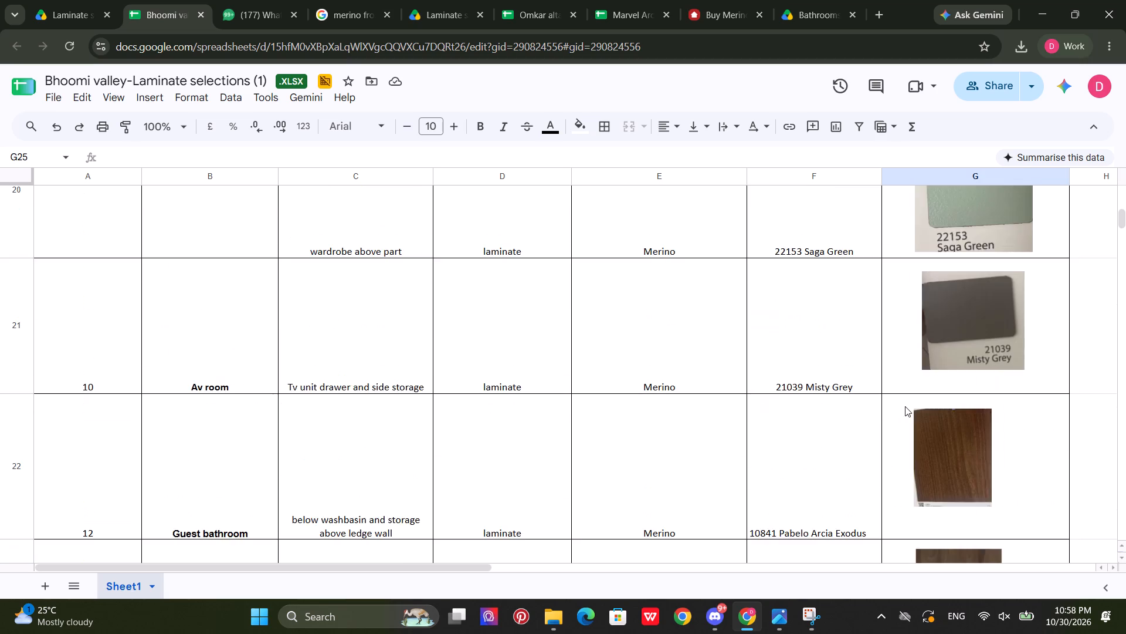
{"action": "scroll", "coordinate": [905, 406], "scroll_direction": "up", "scroll_amount": 5}
{"action": "left_click", "coordinate": [957, 423]}
{"action": "key", "text": "ctrl+c"}
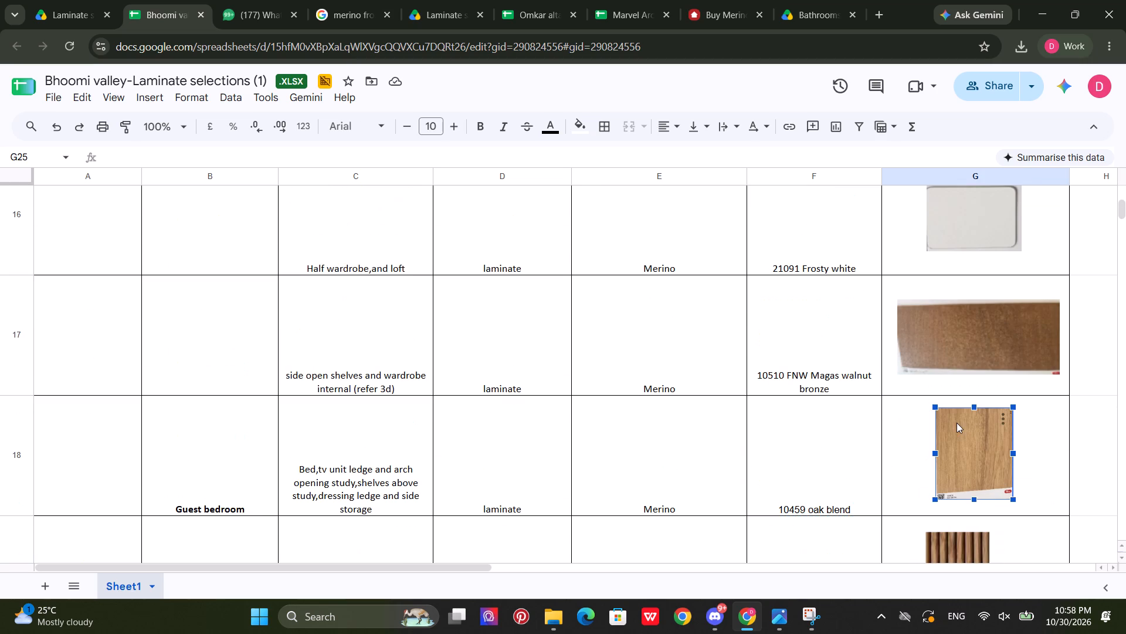
{"action": "scroll", "coordinate": [957, 423], "scroll_direction": "down", "scroll_amount": 14}
{"action": "left_click", "coordinate": [957, 294]}
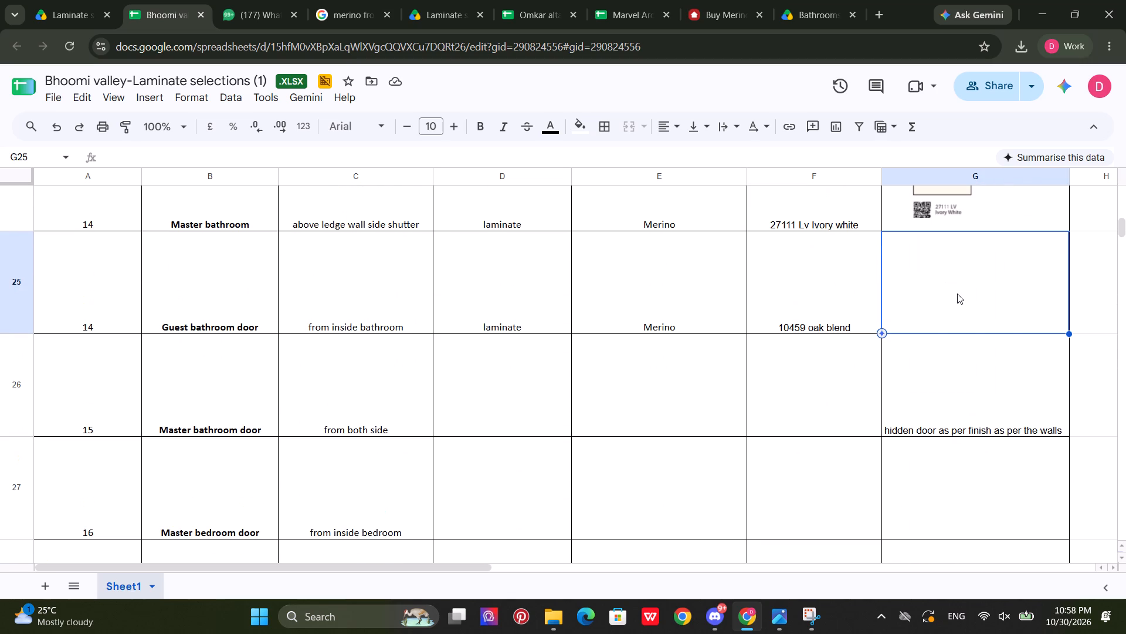
{"action": "key", "text": "ctrl+v"}
{"action": "left_click", "coordinate": [957, 294]}
{"action": "left_click_drag", "start_coordinate": [960, 289], "coordinate": [960, 282]}
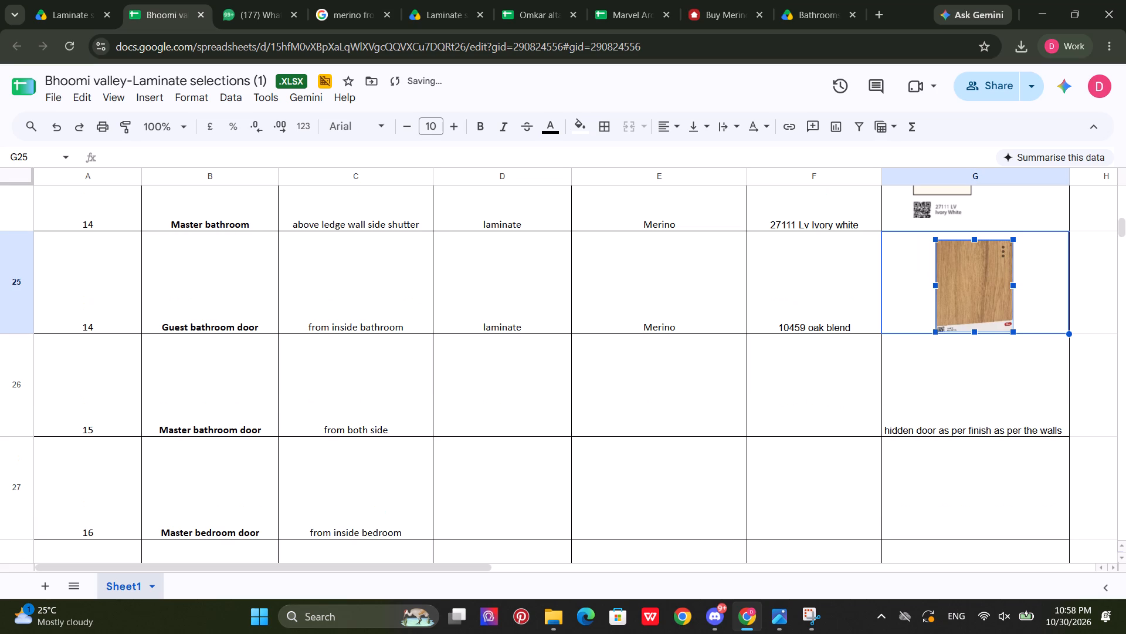
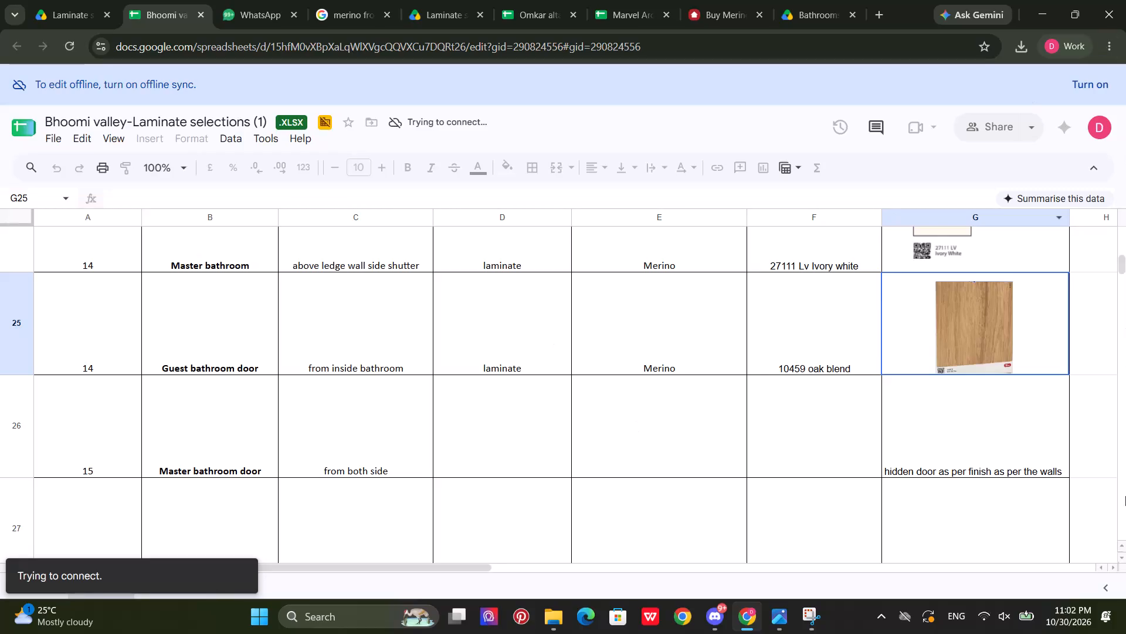
Open the Windows network settings to check the computer's internet connection.
{"action": "left_click", "coordinate": [975, 619]}
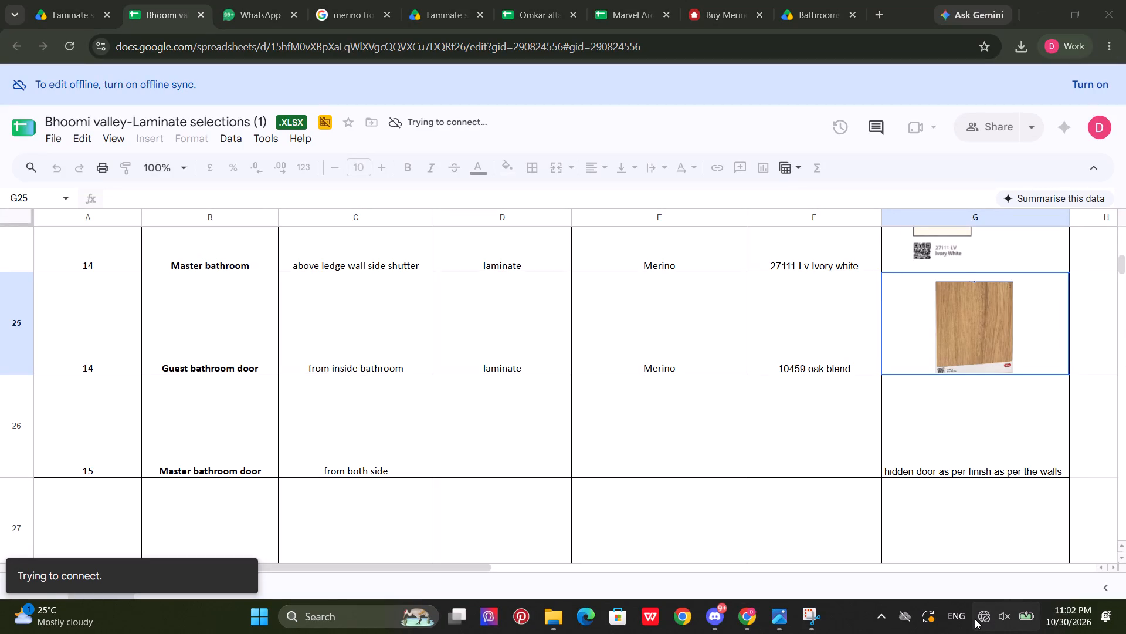
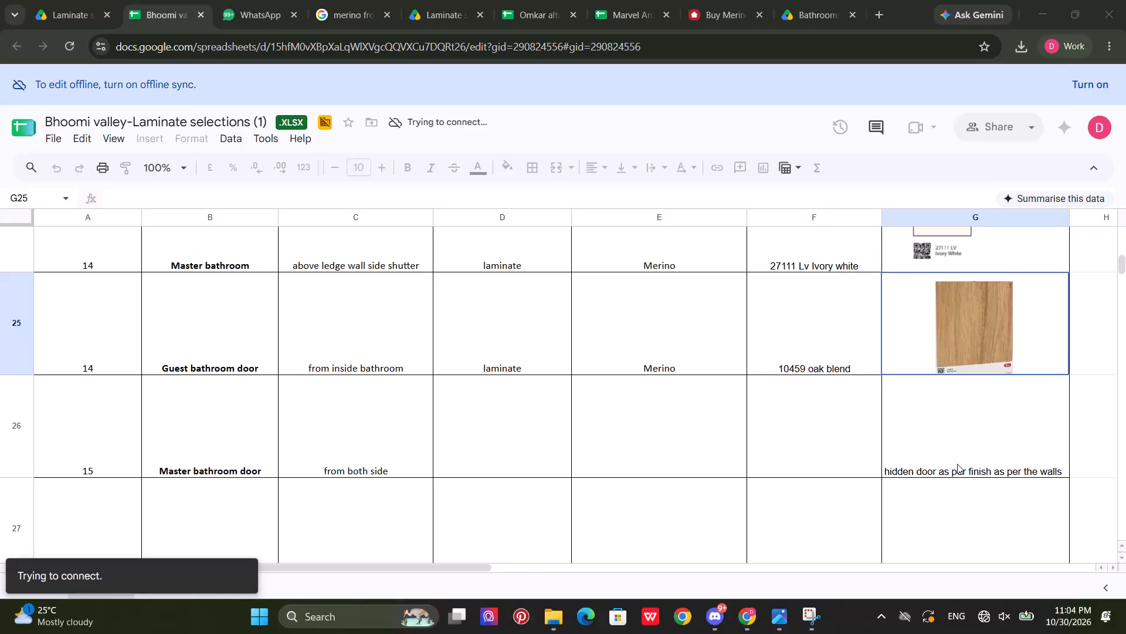
Look through the computer's available Wi-Fi networks for a way to restore the spreadsheet's connection.
{"action": "left_click", "coordinate": [991, 620]}
{"action": "left_click", "coordinate": [928, 351]}
{"action": "scroll", "coordinate": [966, 359], "scroll_direction": "up", "scroll_amount": 2}
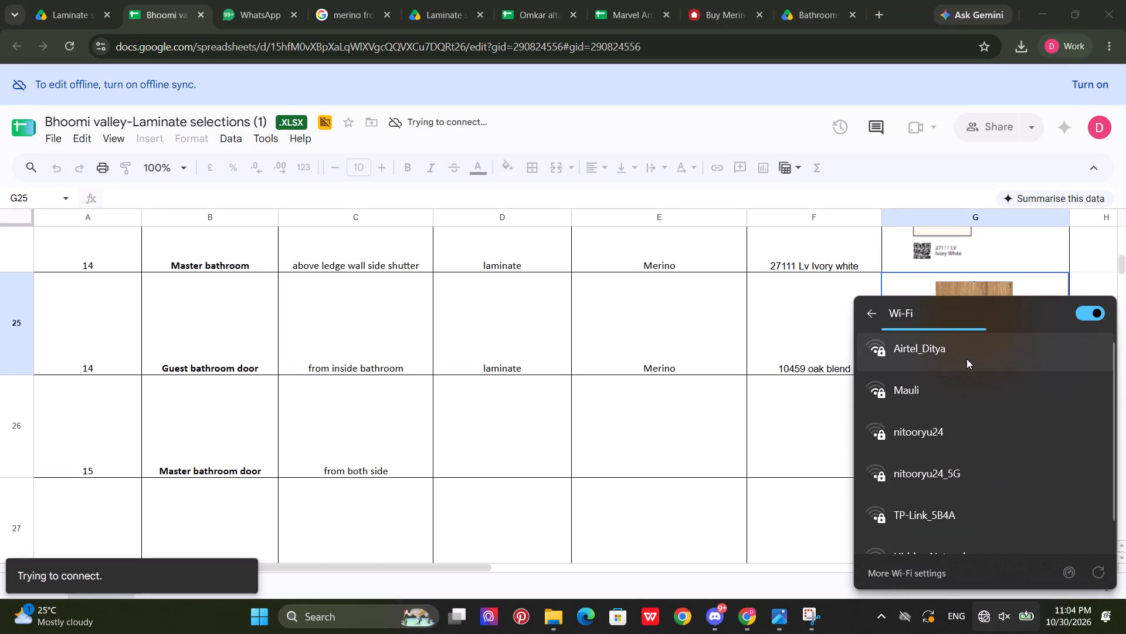
{"action": "scroll", "coordinate": [966, 359], "scroll_direction": "up", "scroll_amount": 1}
{"action": "scroll", "coordinate": [972, 394], "scroll_direction": "down", "scroll_amount": 5}
{"action": "scroll", "coordinate": [973, 441], "scroll_direction": "up", "scroll_amount": 8}
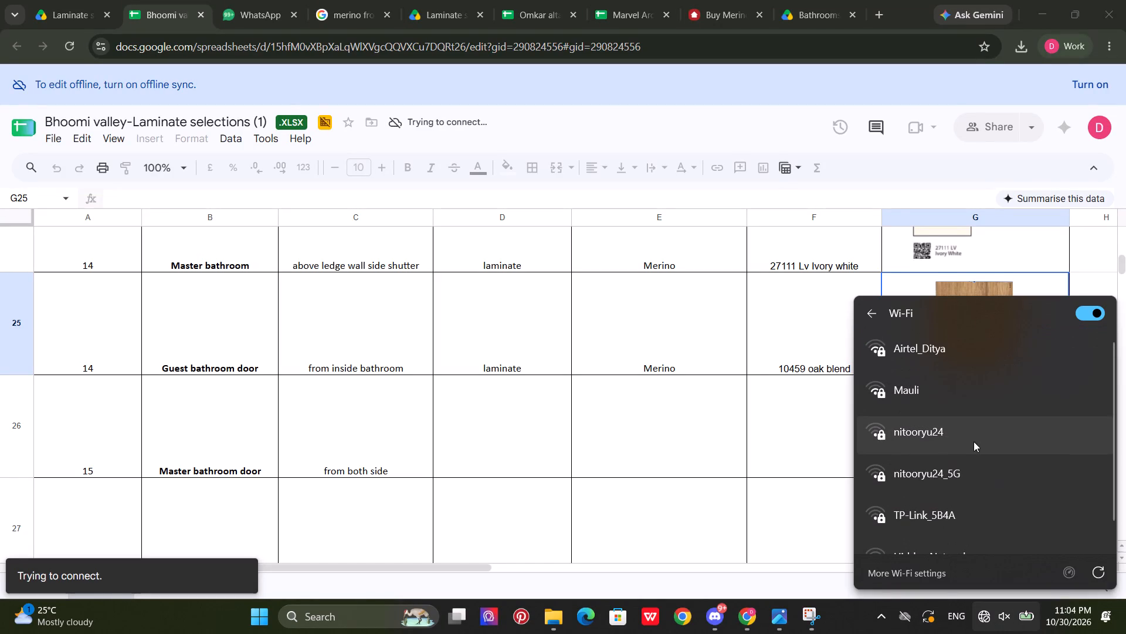
{"action": "left_click", "coordinate": [784, 467]}
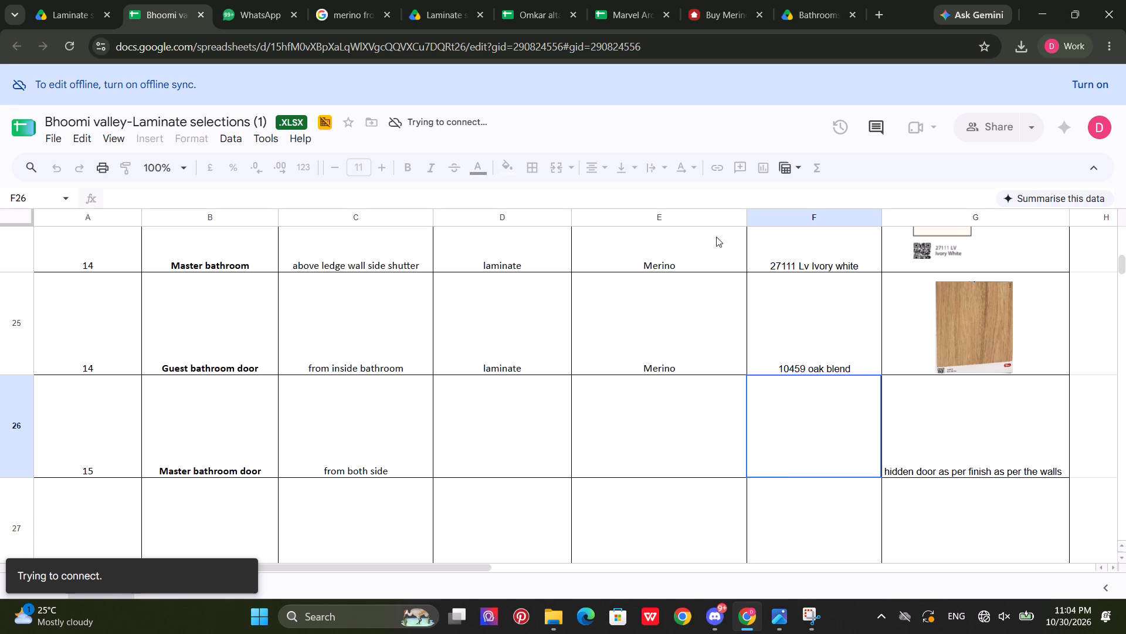
Connect the computer to the iPhone hotspot Wi-Fi network to restore the spreadsheet's internet connection.
{"action": "left_click", "coordinate": [985, 628]}
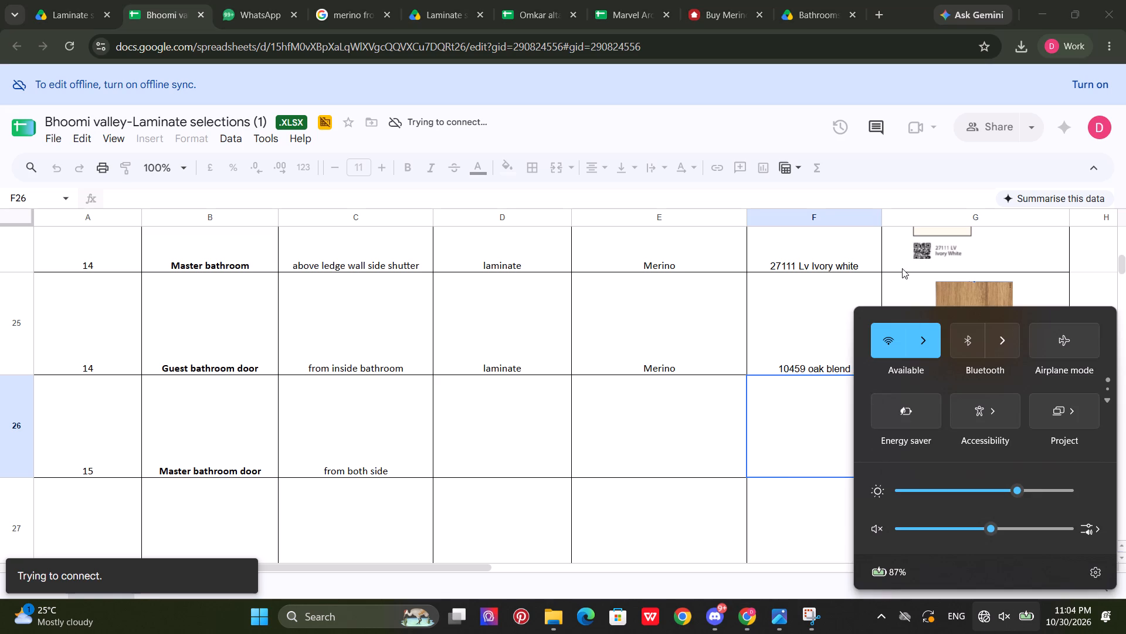
{"action": "left_click", "coordinate": [920, 340]}
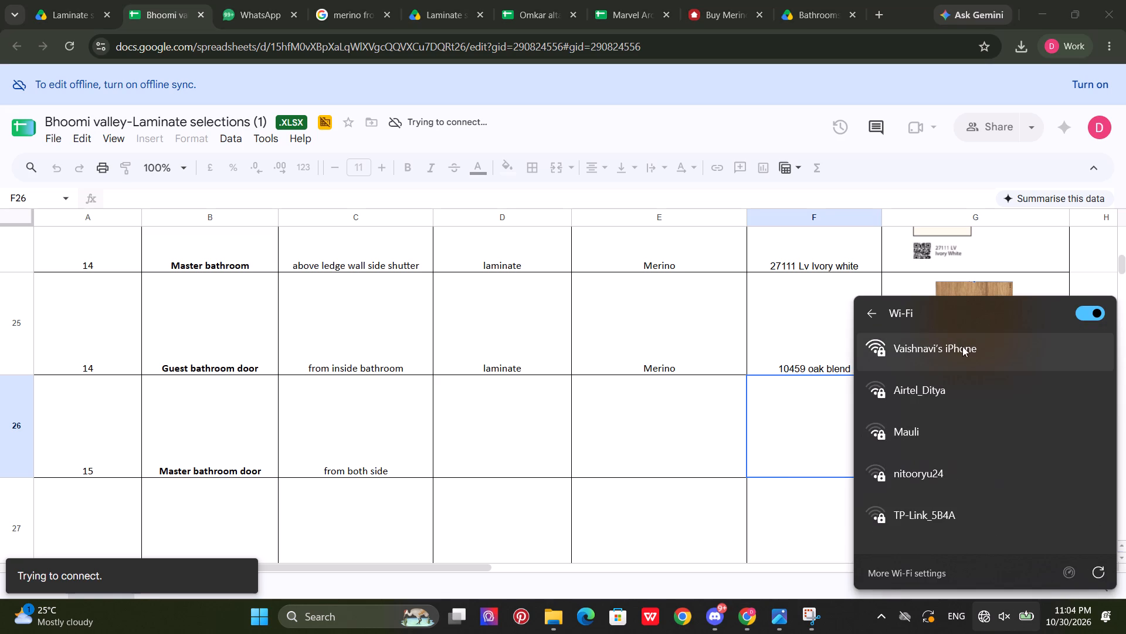
{"action": "left_click", "coordinate": [962, 346]}
{"action": "left_click", "coordinate": [1030, 420]}
{"action": "left_click", "coordinate": [761, 451]}
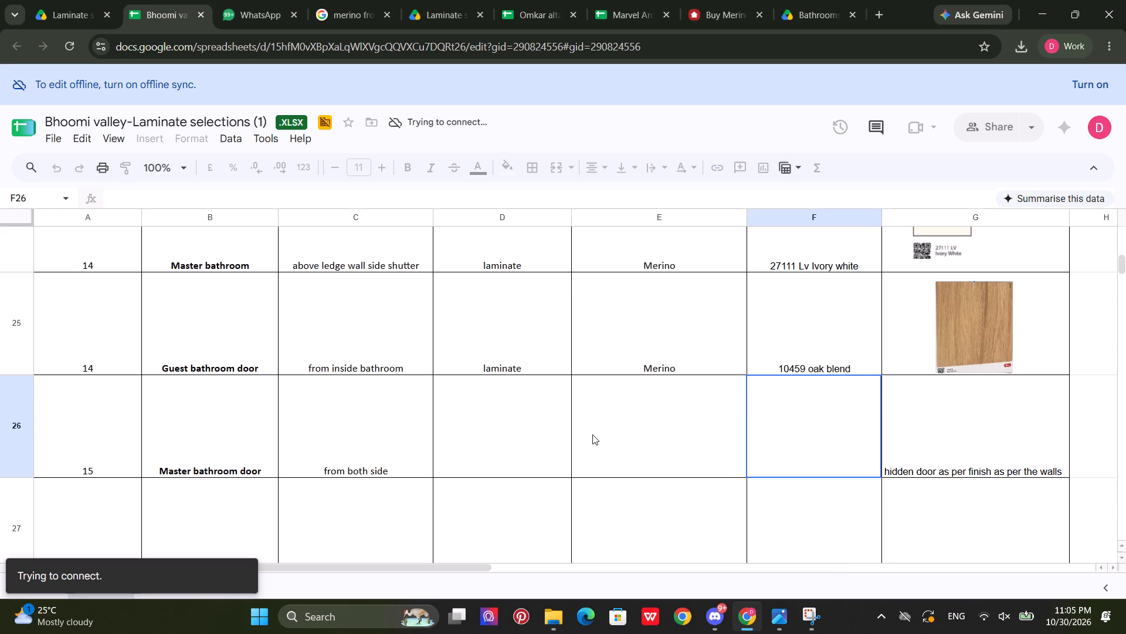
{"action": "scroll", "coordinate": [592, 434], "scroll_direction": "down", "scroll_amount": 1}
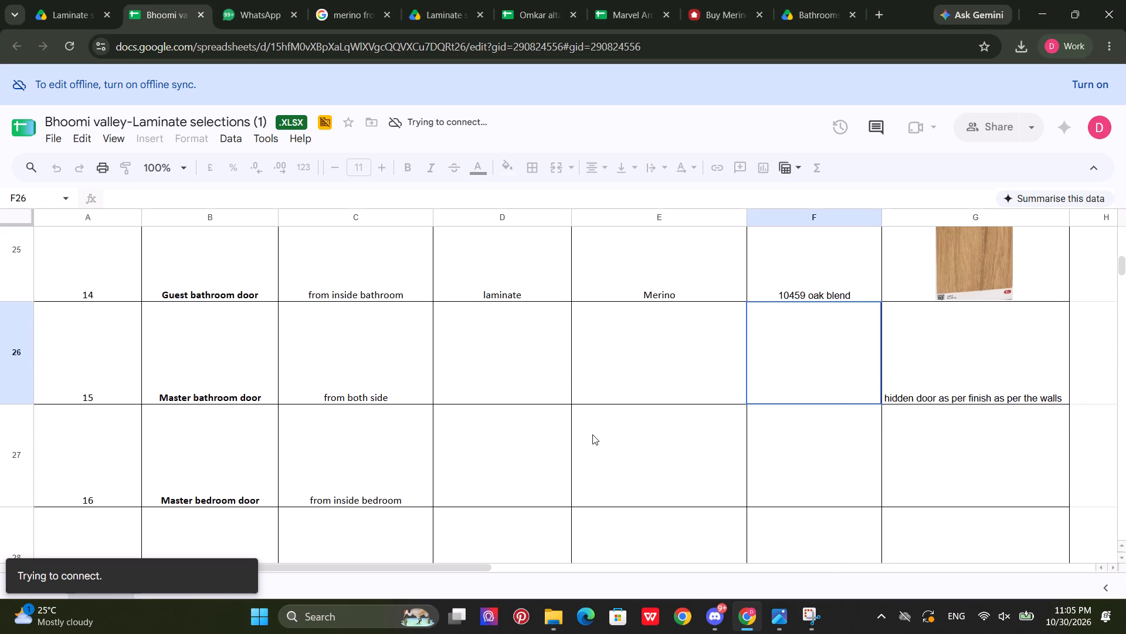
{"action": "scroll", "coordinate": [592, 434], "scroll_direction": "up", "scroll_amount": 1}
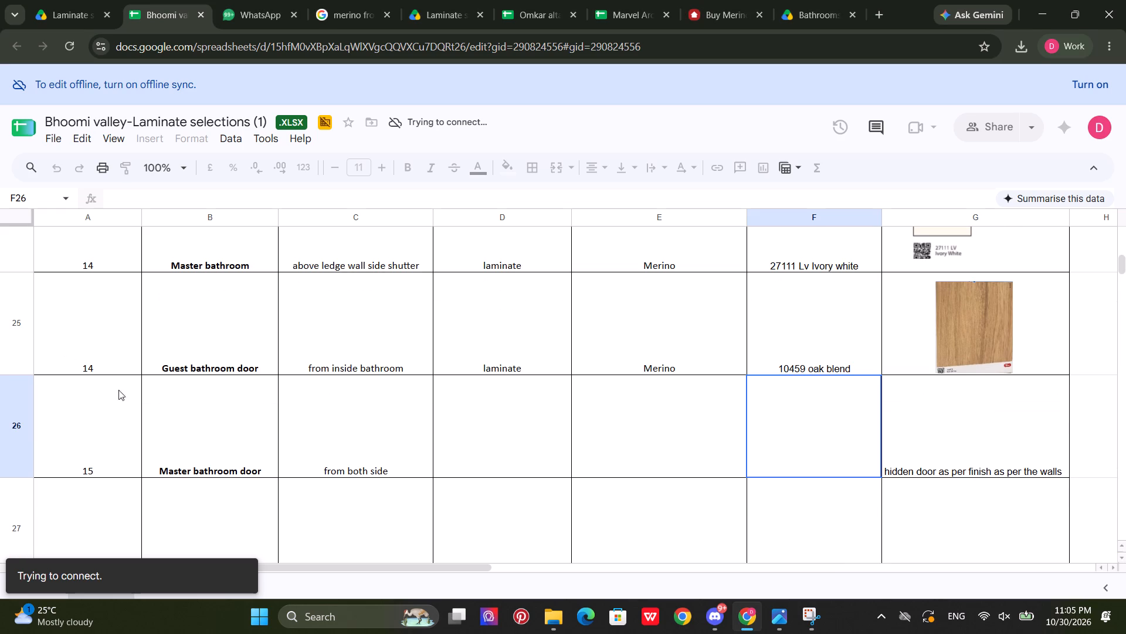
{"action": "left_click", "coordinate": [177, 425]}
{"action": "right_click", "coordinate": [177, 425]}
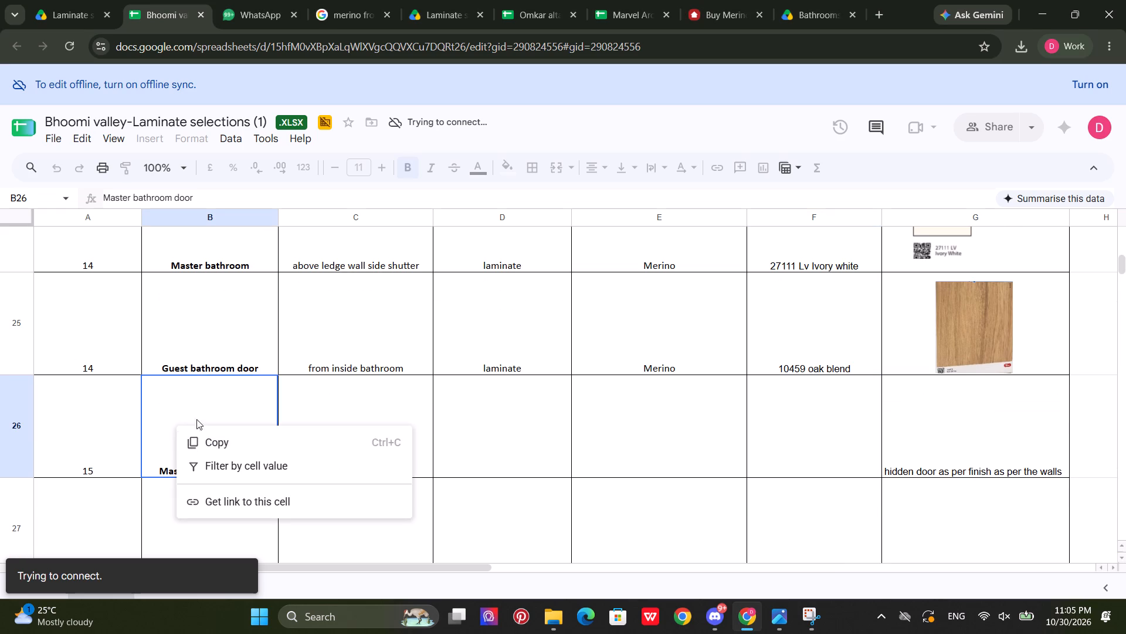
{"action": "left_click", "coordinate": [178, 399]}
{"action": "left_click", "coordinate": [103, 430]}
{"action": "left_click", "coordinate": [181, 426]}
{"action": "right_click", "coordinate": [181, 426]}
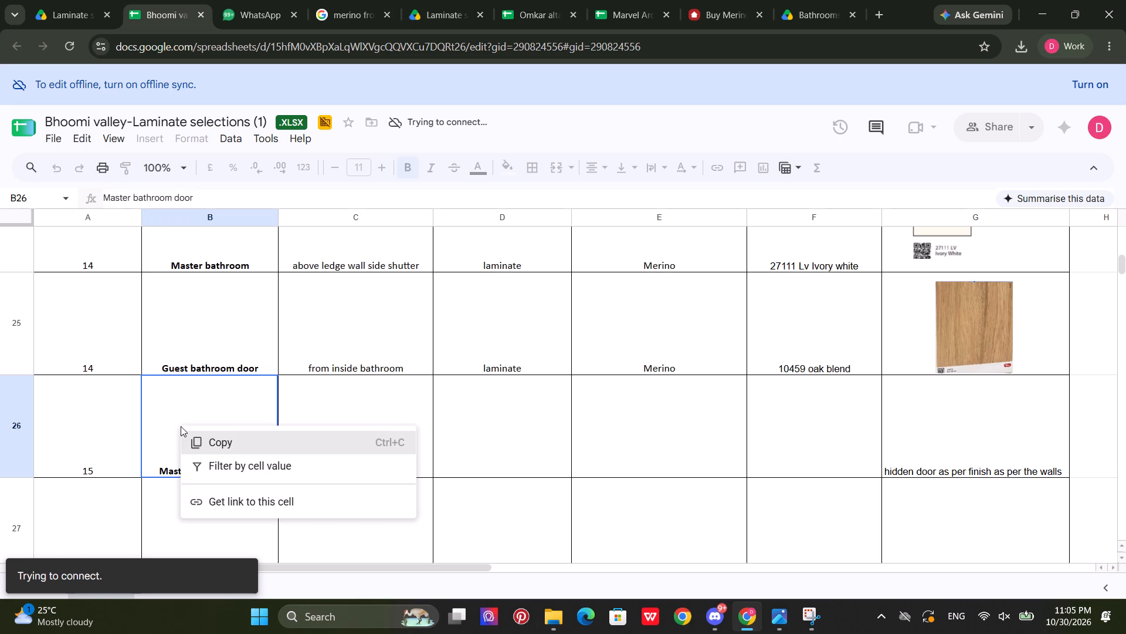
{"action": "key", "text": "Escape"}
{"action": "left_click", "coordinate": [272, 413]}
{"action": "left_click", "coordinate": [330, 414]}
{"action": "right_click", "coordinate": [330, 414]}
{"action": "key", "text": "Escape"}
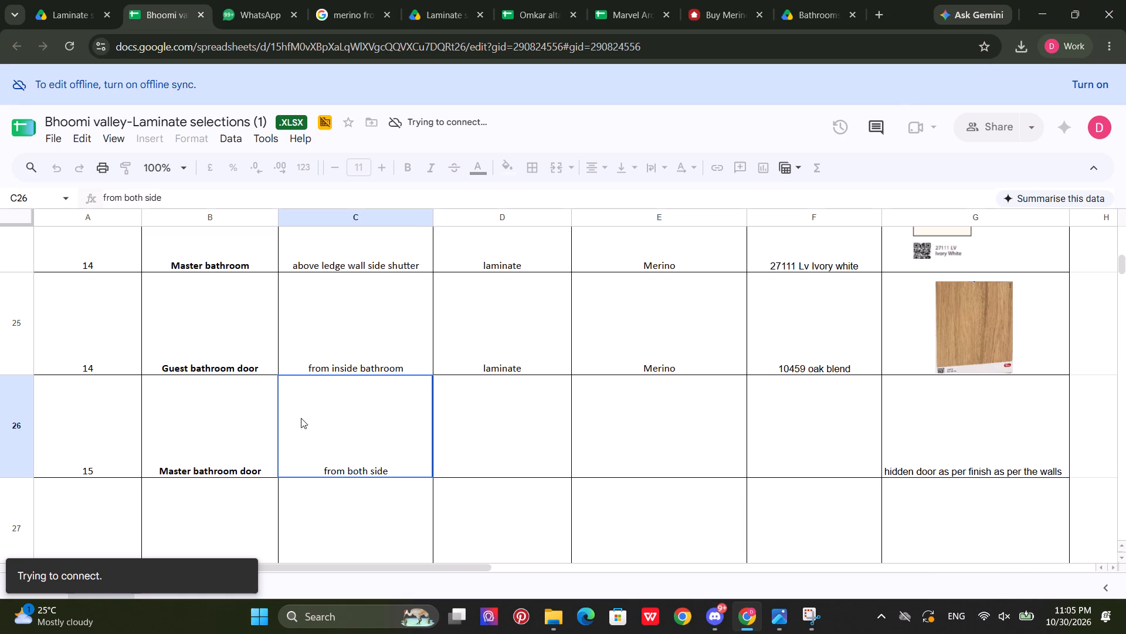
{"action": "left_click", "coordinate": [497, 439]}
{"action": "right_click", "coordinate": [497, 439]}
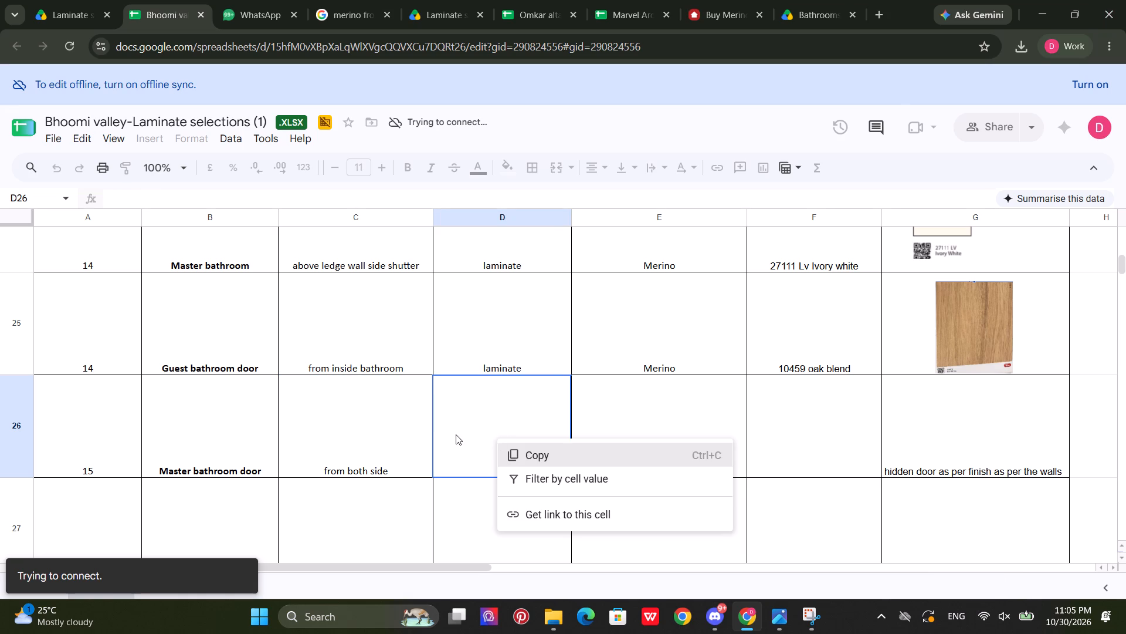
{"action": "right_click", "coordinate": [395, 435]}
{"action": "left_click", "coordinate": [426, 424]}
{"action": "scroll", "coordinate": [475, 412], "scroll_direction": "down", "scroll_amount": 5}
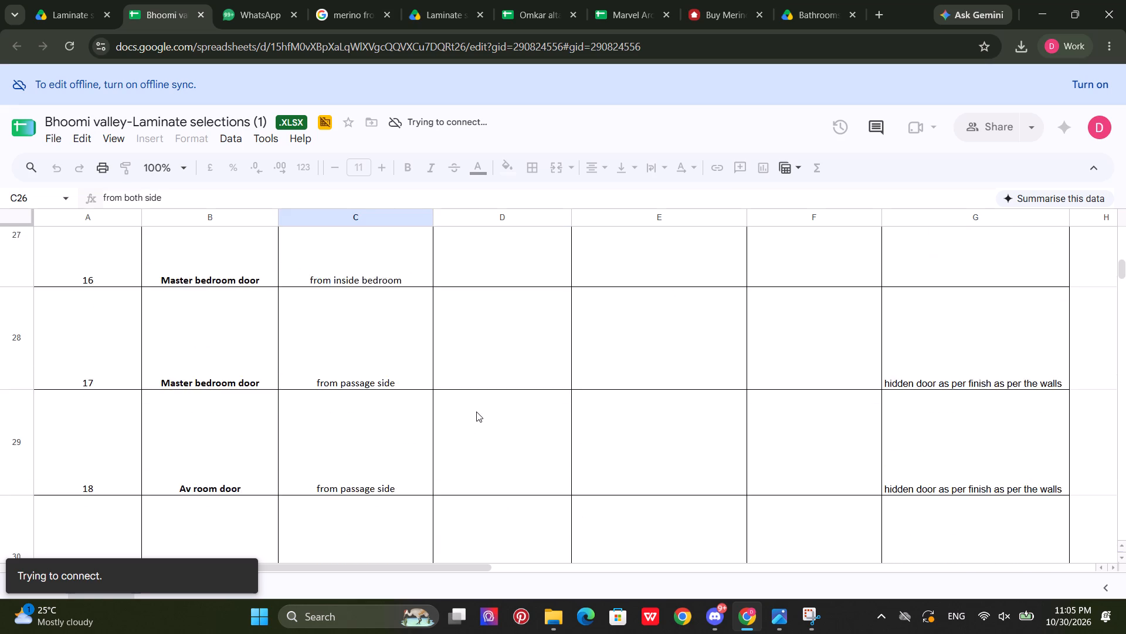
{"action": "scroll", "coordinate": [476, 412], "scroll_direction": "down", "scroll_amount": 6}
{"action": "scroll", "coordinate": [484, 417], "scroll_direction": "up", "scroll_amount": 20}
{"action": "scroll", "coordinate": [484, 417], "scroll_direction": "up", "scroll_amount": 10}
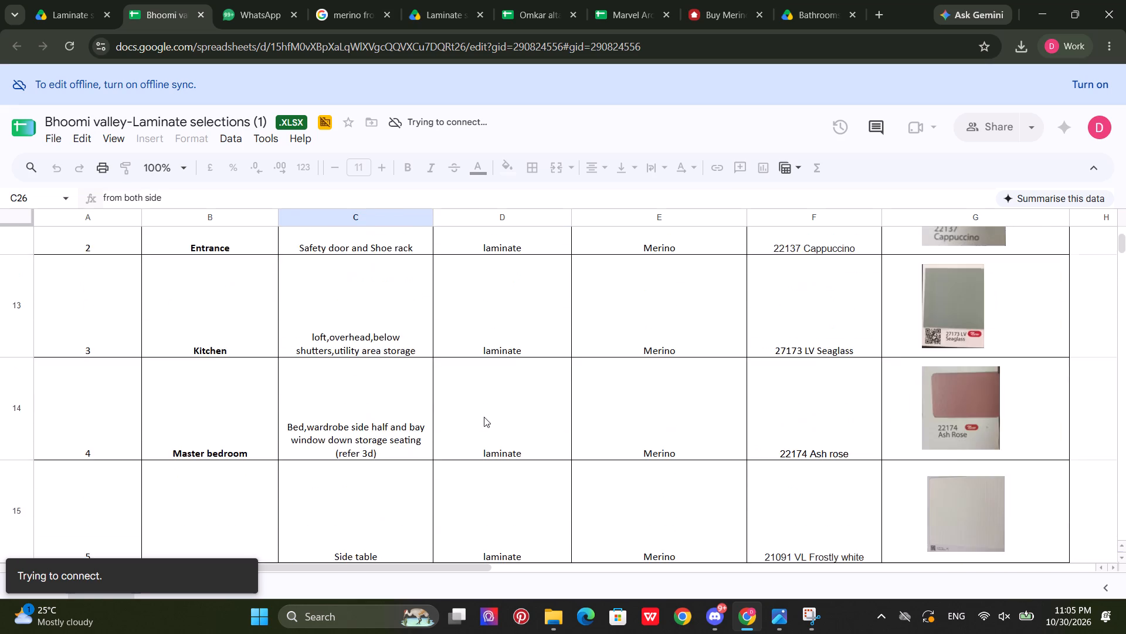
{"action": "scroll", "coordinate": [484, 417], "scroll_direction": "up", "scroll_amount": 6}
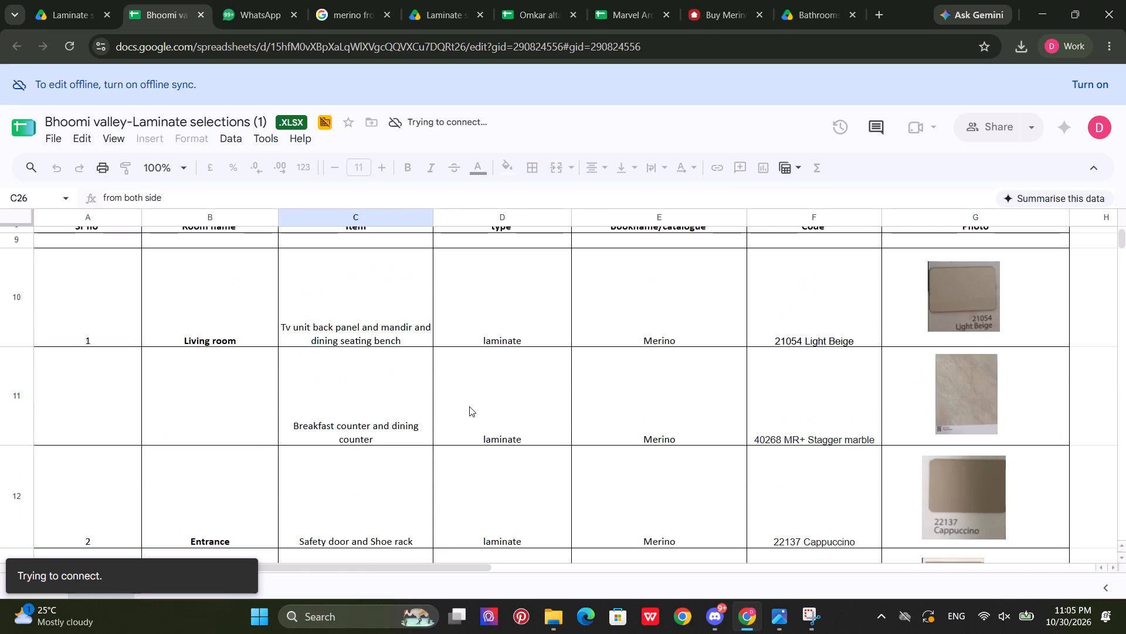
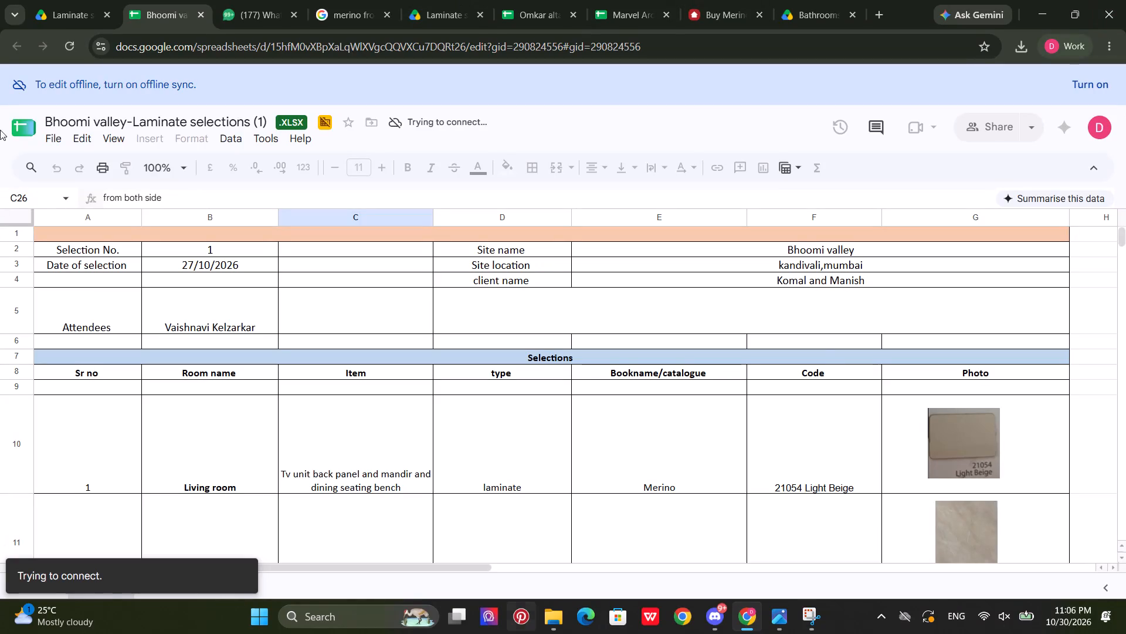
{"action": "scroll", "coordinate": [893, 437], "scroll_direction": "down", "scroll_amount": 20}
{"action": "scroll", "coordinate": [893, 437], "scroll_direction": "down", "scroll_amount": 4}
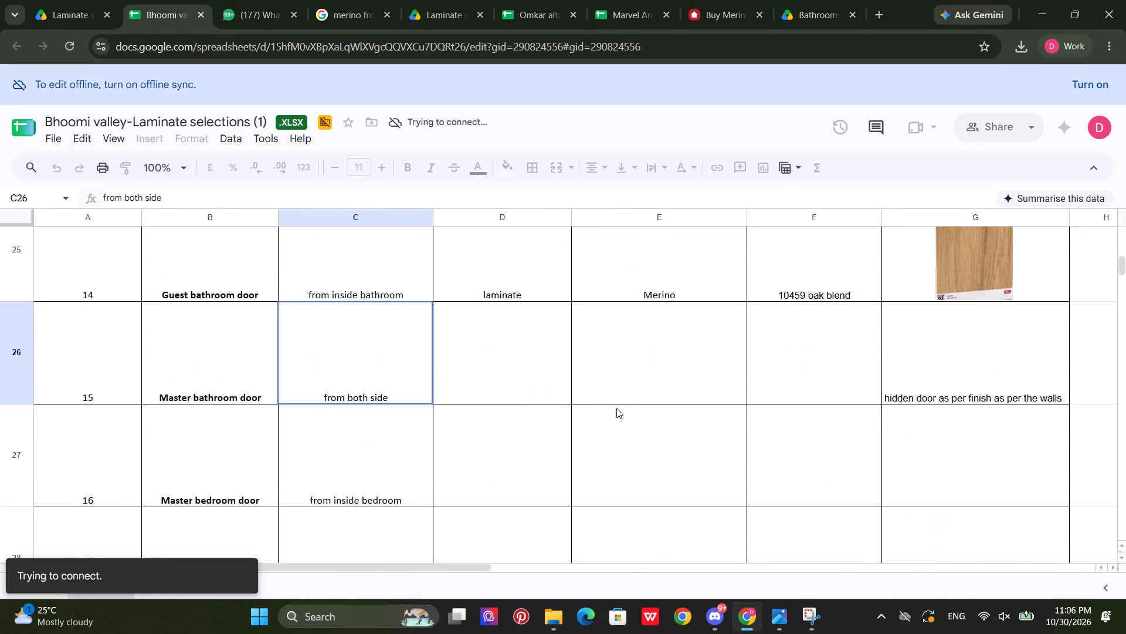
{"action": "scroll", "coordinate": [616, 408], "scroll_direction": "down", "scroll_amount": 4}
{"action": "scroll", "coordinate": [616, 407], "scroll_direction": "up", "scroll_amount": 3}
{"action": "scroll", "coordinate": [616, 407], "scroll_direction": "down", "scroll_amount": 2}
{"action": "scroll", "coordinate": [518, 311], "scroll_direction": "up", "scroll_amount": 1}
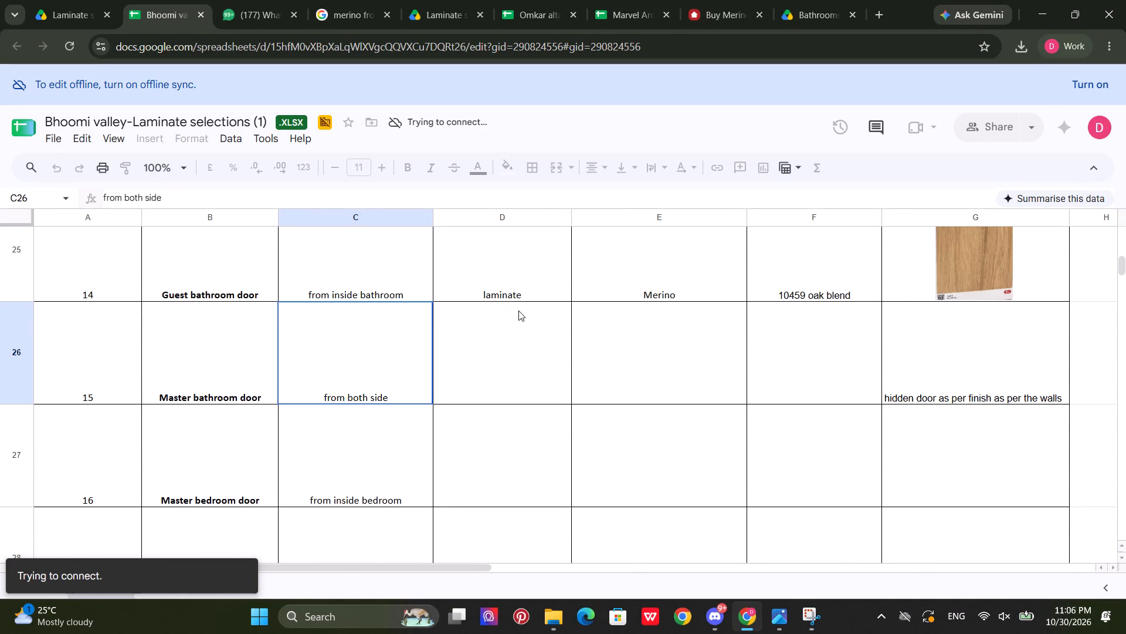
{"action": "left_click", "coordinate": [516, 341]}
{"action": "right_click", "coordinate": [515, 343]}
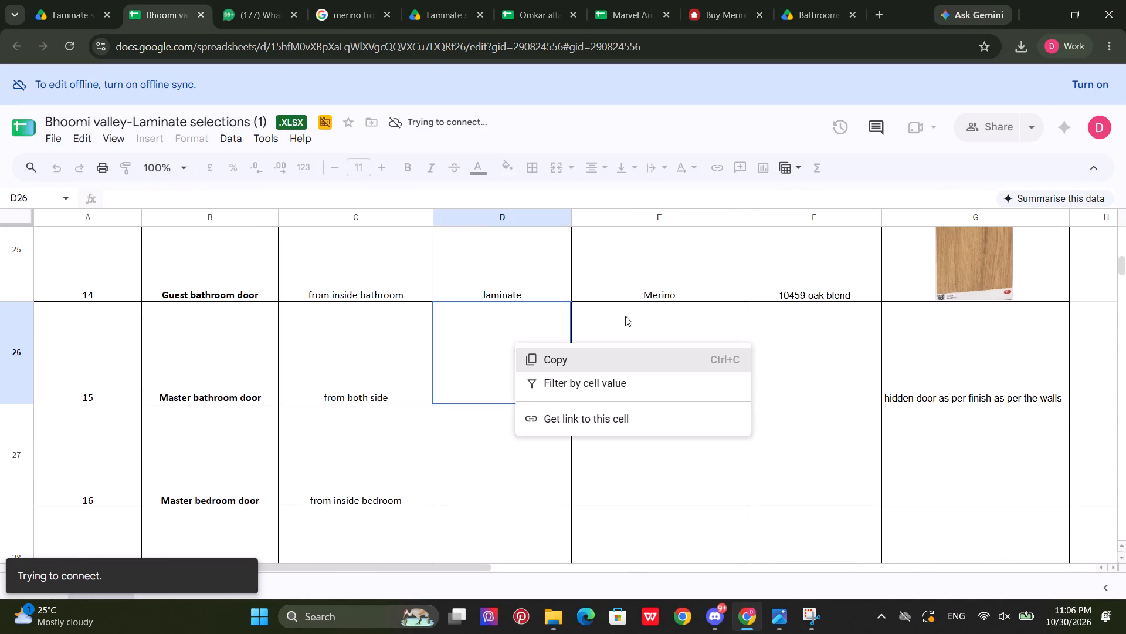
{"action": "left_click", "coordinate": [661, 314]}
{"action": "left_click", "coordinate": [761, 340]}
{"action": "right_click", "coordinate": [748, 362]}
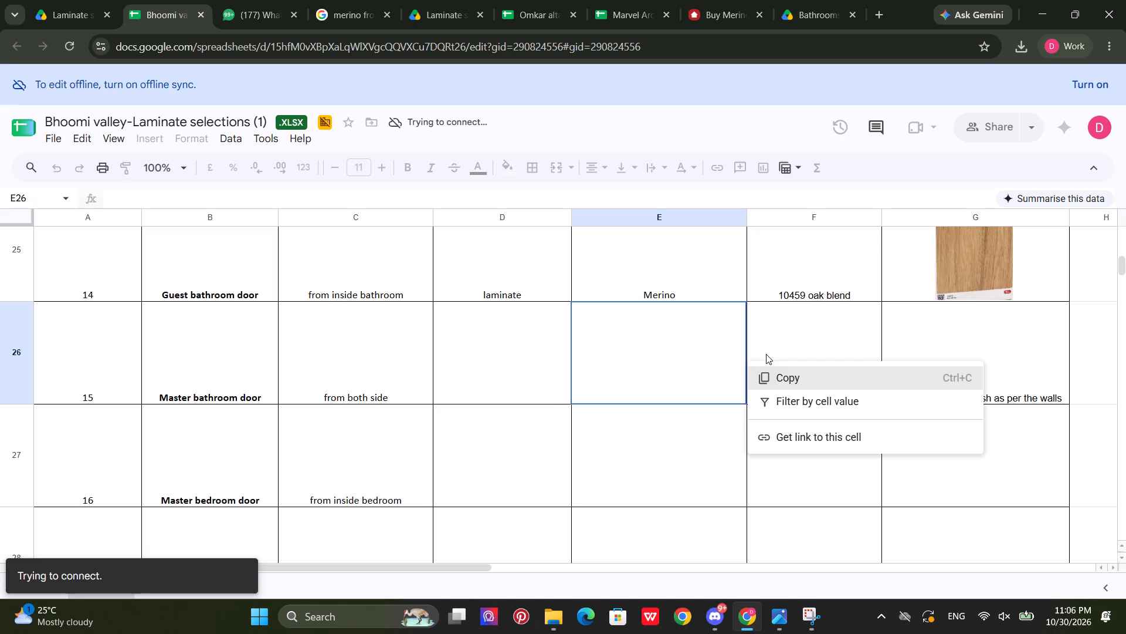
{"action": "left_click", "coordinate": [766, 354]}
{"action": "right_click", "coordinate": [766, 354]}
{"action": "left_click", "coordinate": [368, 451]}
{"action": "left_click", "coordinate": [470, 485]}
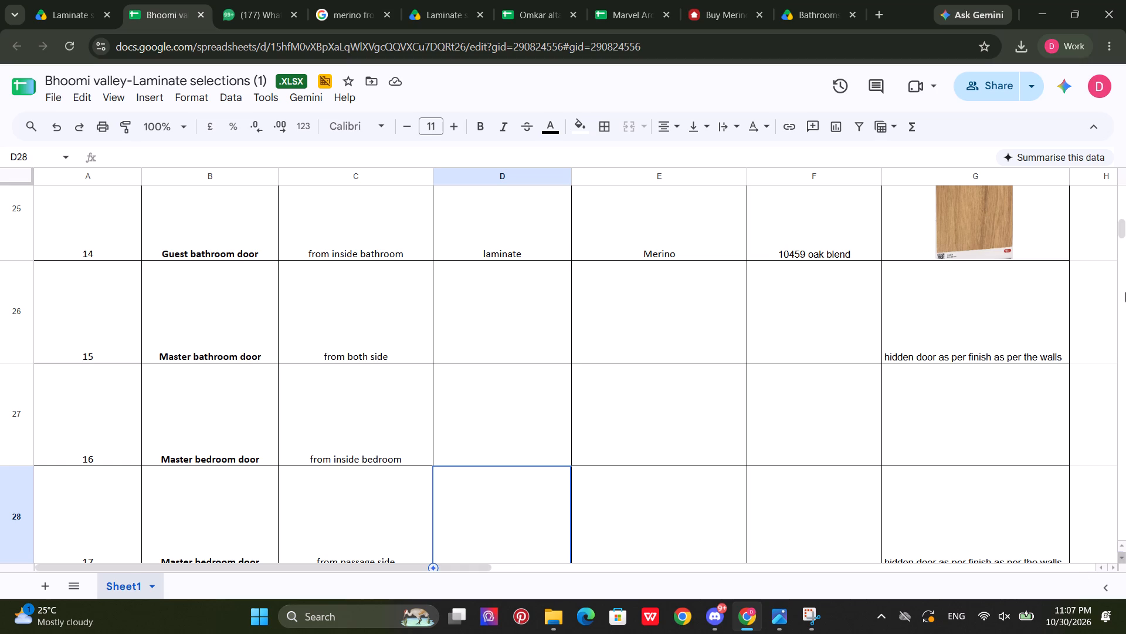
Insert an empty row above the Master bathroom door row, directly below the Guest bathroom door row.
{"action": "scroll", "coordinate": [310, 353], "scroll_direction": "up", "scroll_amount": 1}
{"action": "left_click", "coordinate": [334, 379]}
{"action": "right_click", "coordinate": [334, 379]}
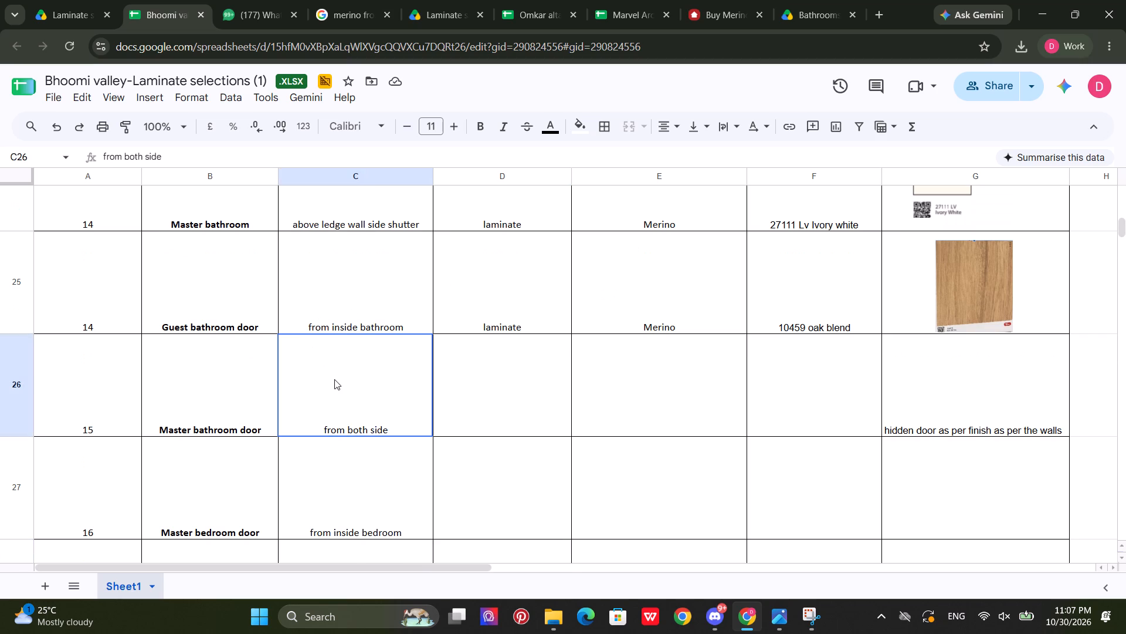
{"action": "left_click", "coordinate": [411, 285]}
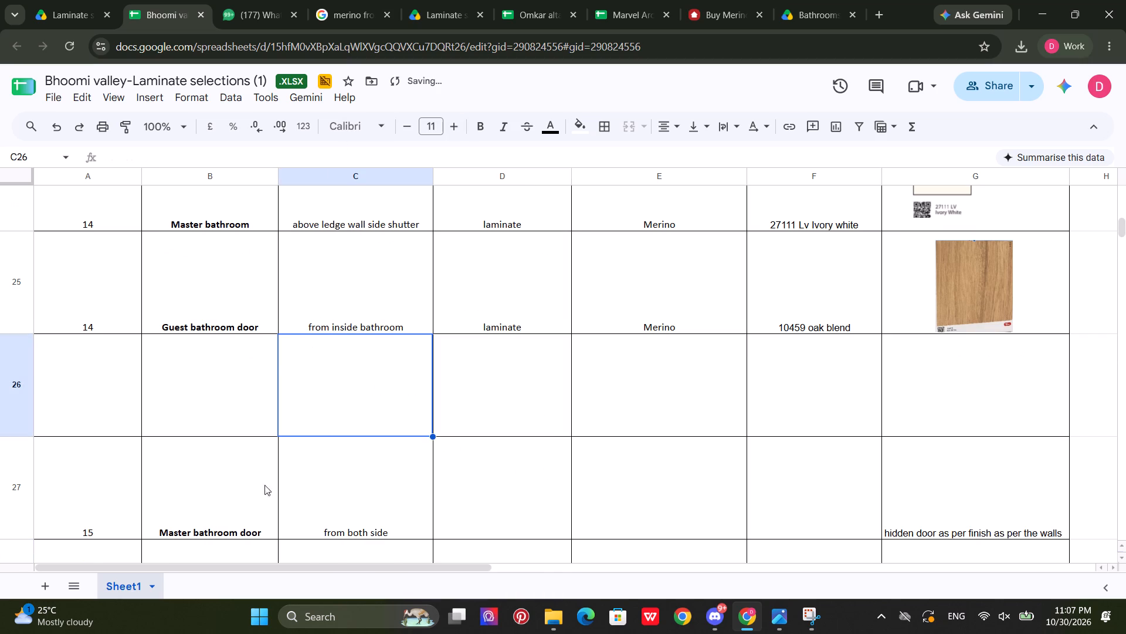
Give the empty row serial number 15 and copy the room name "Guest bathroom door" into it from the row above.
{"action": "scroll", "coordinate": [287, 434], "scroll_direction": "down", "scroll_amount": 1}
{"action": "left_click", "coordinate": [116, 329]}
{"action": "type", "text": "15"}
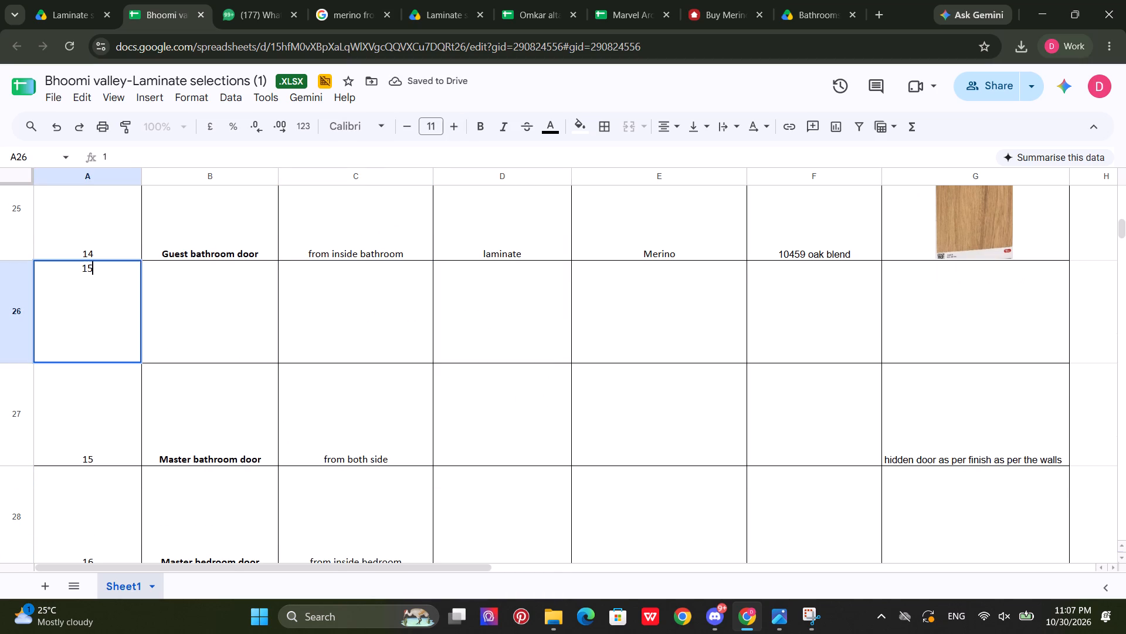
{"action": "left_click", "coordinate": [245, 246]}
{"action": "key", "text": "ctrl+c"}
{"action": "left_click", "coordinate": [247, 317]}
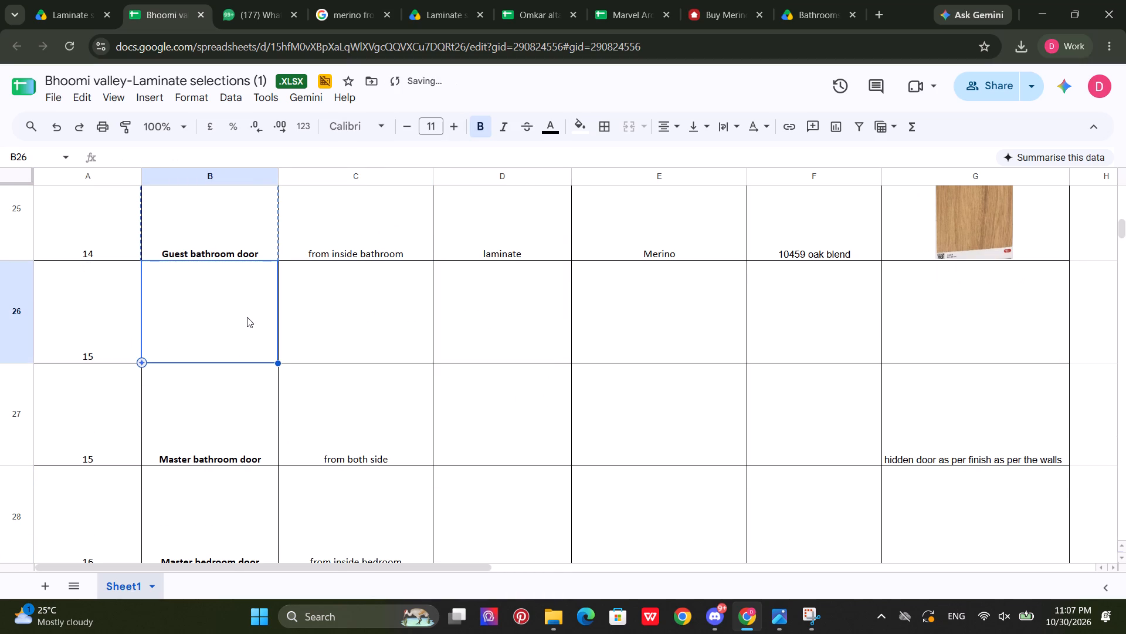
{"action": "key", "text": "ctrl+v"}
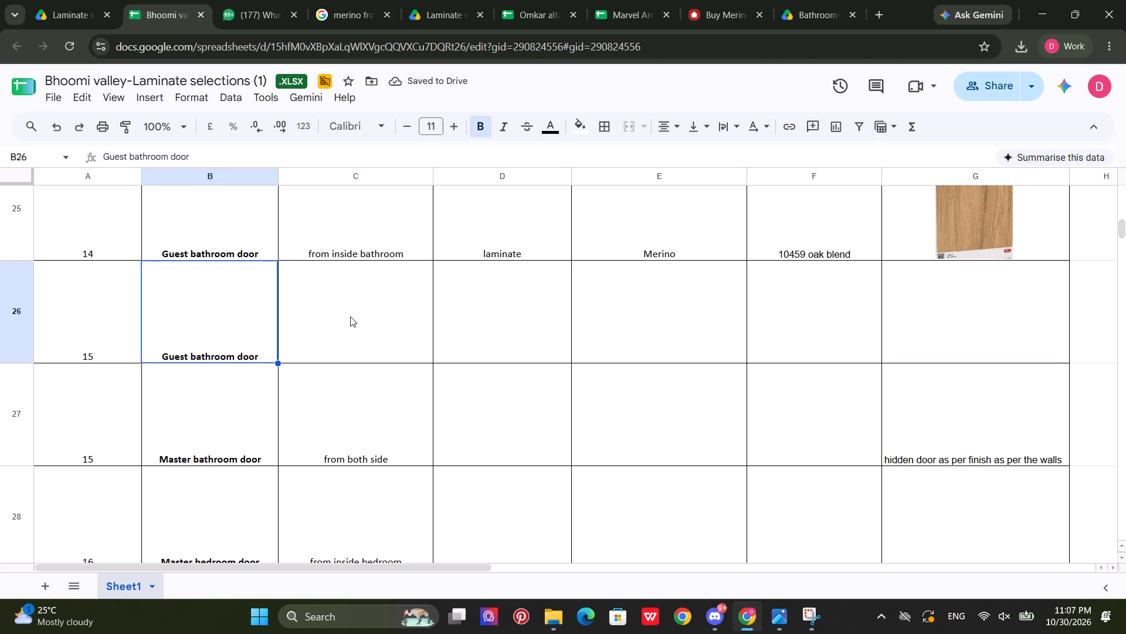
Copy the code "10841 Pabelo Arcia Exodus" from the Guest bathroom row into the Guest bathroom door's "from inside bathroom" row.
{"action": "scroll", "coordinate": [398, 307], "scroll_direction": "up", "scroll_amount": 2}
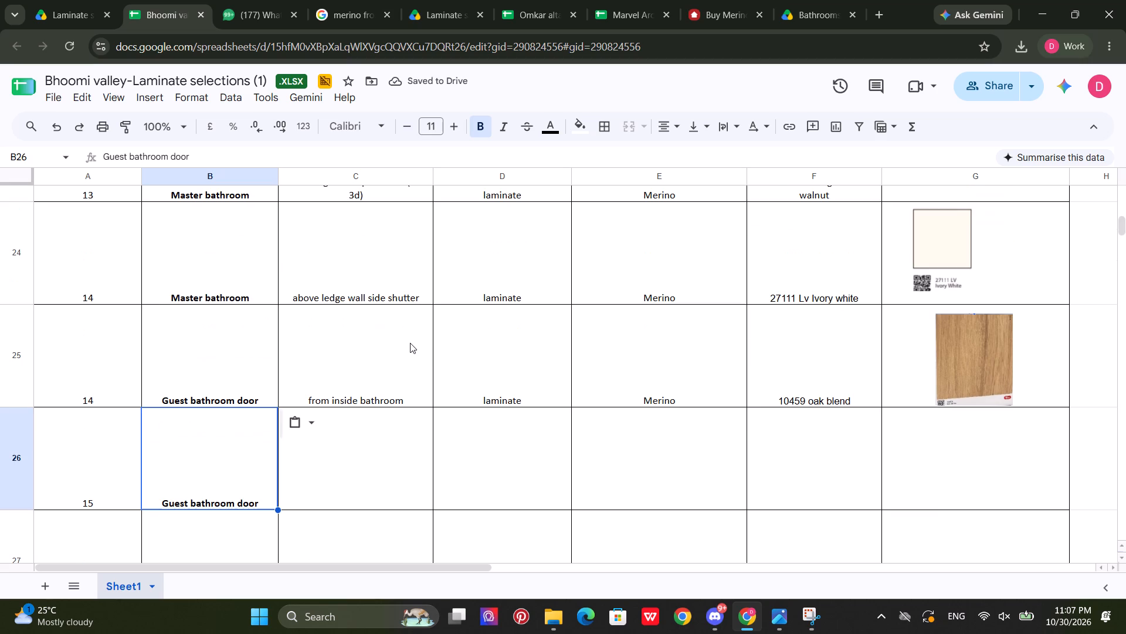
{"action": "left_click", "coordinate": [523, 479]}
{"action": "left_click", "coordinate": [859, 475]}
{"action": "scroll", "coordinate": [859, 475], "scroll_direction": "up", "scroll_amount": 5}
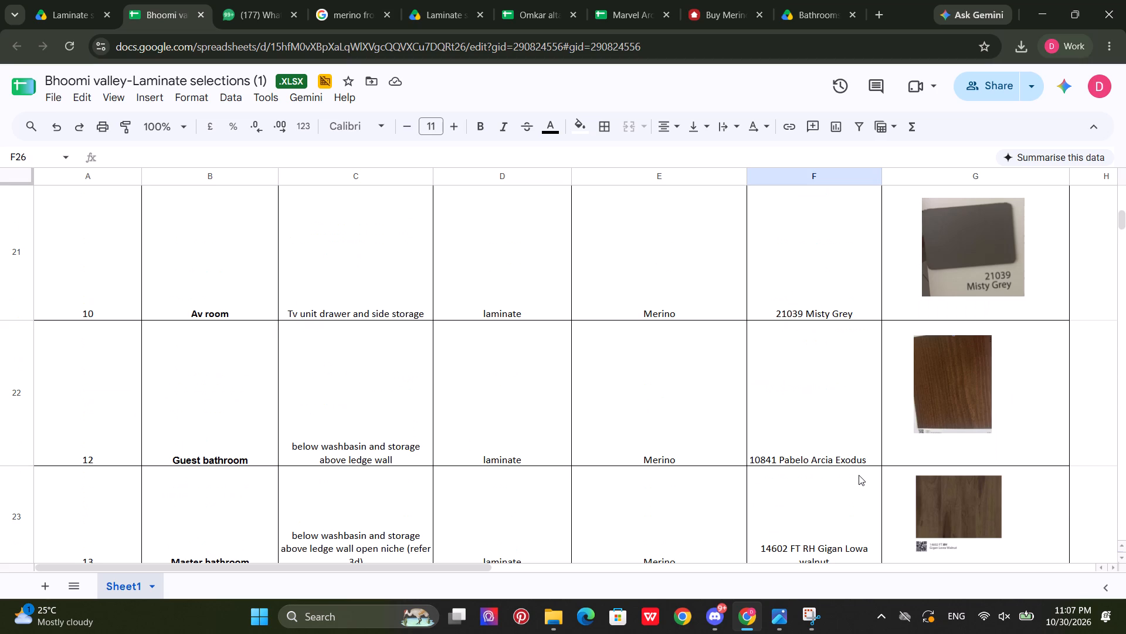
{"action": "left_click", "coordinate": [821, 430]}
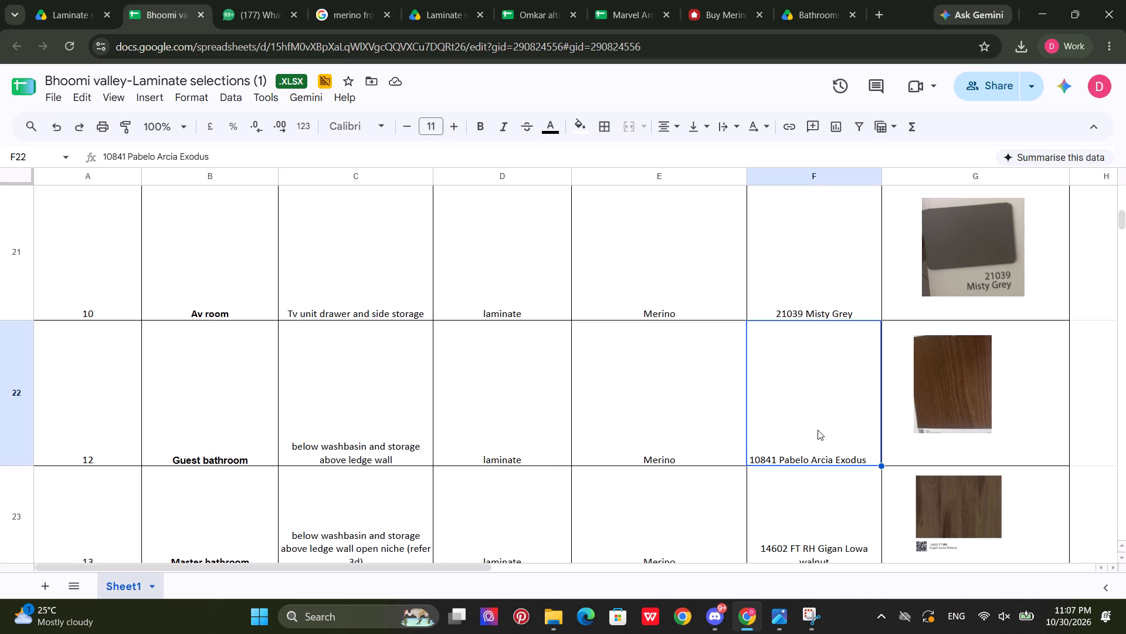
{"action": "key", "text": "ctrl+c"}
{"action": "scroll", "coordinate": [818, 430], "scroll_direction": "down", "scroll_amount": 4}
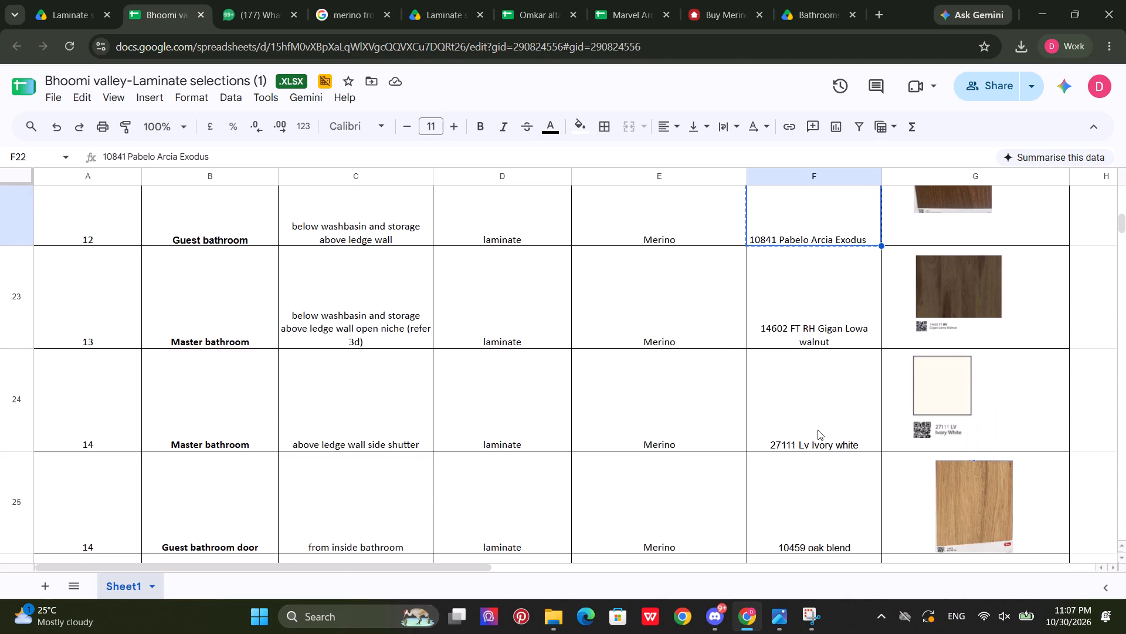
{"action": "scroll", "coordinate": [818, 430], "scroll_direction": "down", "scroll_amount": 1}
{"action": "left_click", "coordinate": [802, 397]}
{"action": "key", "text": "ctrl+v"}
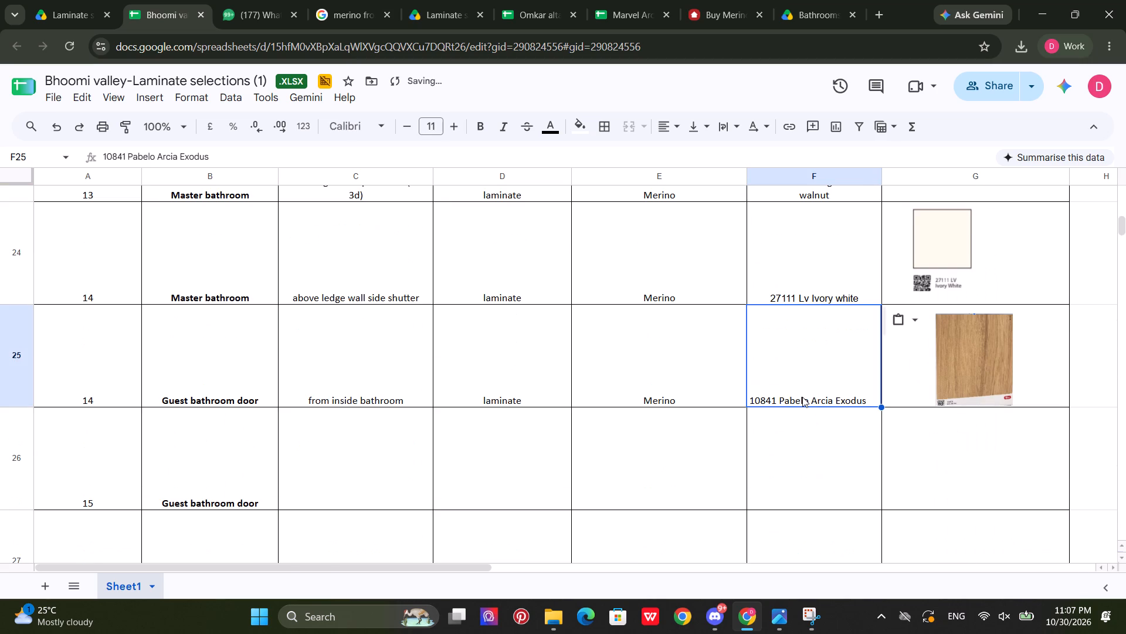
Replace the oak swatch photo in the "from inside bathroom" door row with a copy of the Guest bathroom row's dark wood swatch.
{"action": "left_click", "coordinate": [958, 376]}
{"action": "key", "text": "Delete"}
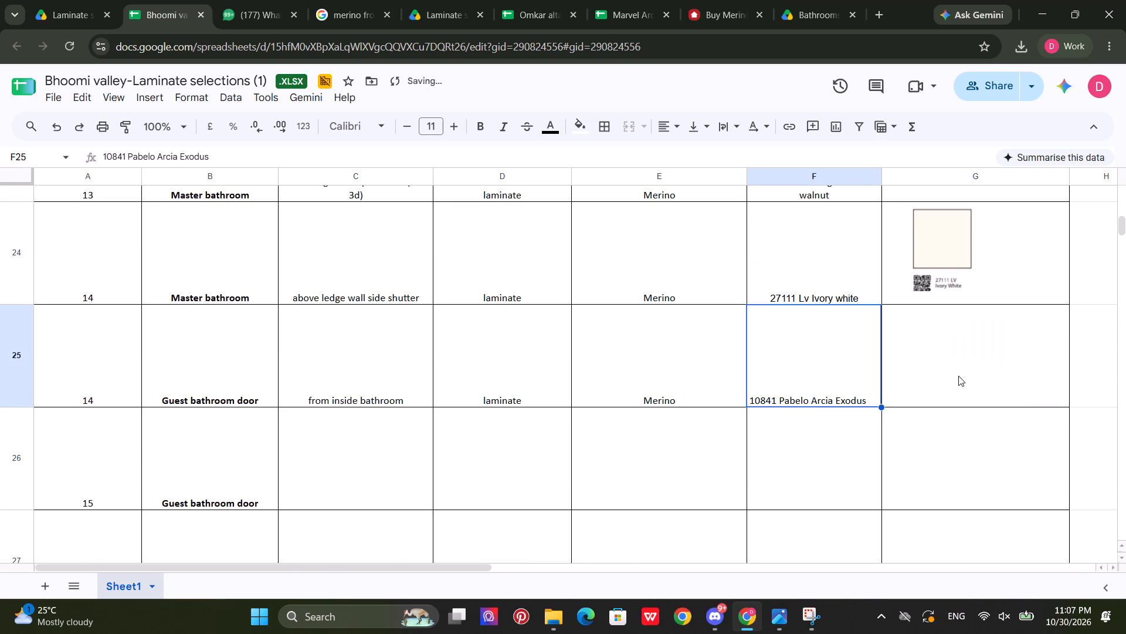
{"action": "scroll", "coordinate": [876, 385], "scroll_direction": "up", "scroll_amount": 4}
{"action": "left_click", "coordinate": [937, 329]}
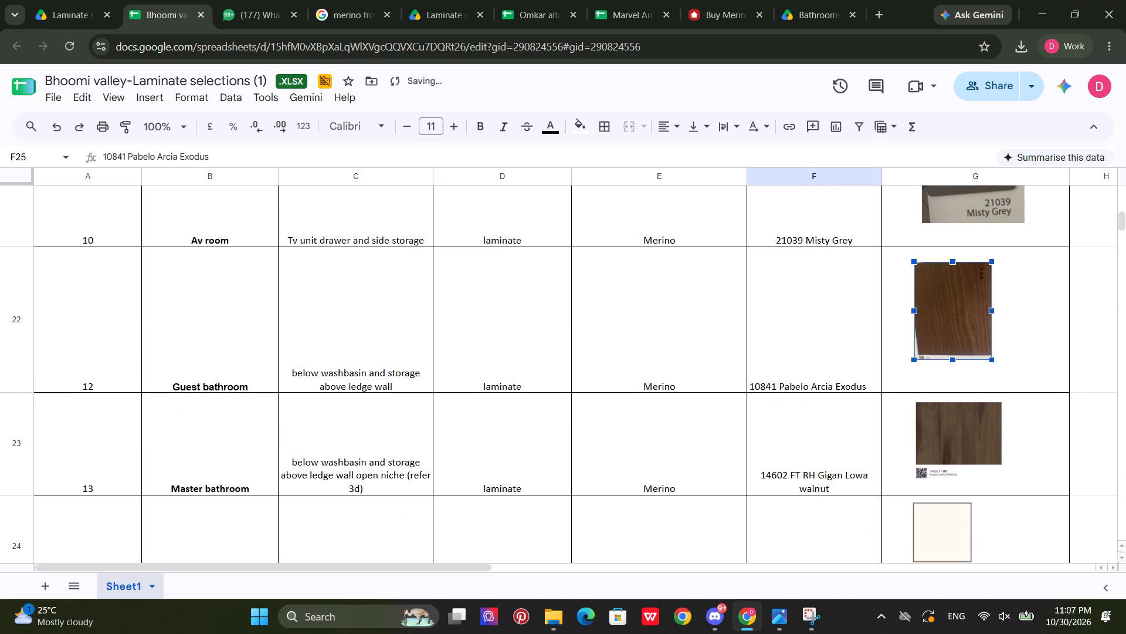
{"action": "key", "text": "ctrl+c"}
{"action": "scroll", "coordinate": [937, 329], "scroll_direction": "down", "scroll_amount": 5}
{"action": "left_click", "coordinate": [935, 297]}
{"action": "key", "text": "ctrl+v"}
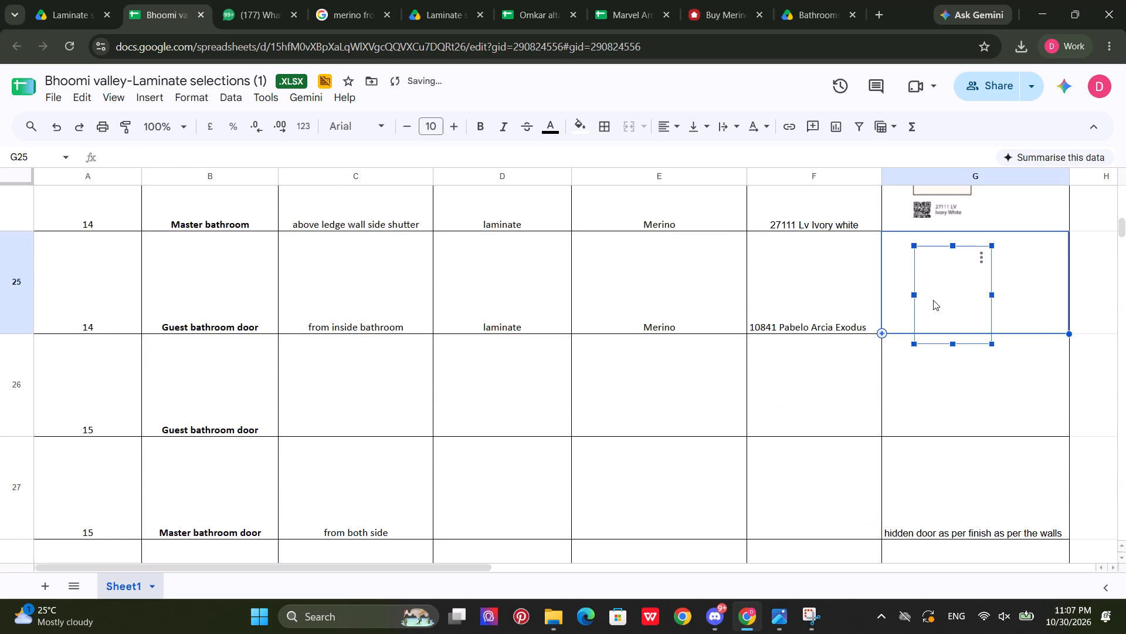
Enter "from outside" as the item of the second Guest bathroom door row.
{"action": "left_click", "coordinate": [360, 373]}
{"action": "type", "text": "from oitside"}
{"action": "key", "text": "BackSpace"}
{"action": "key", "text": "BackSpace"}
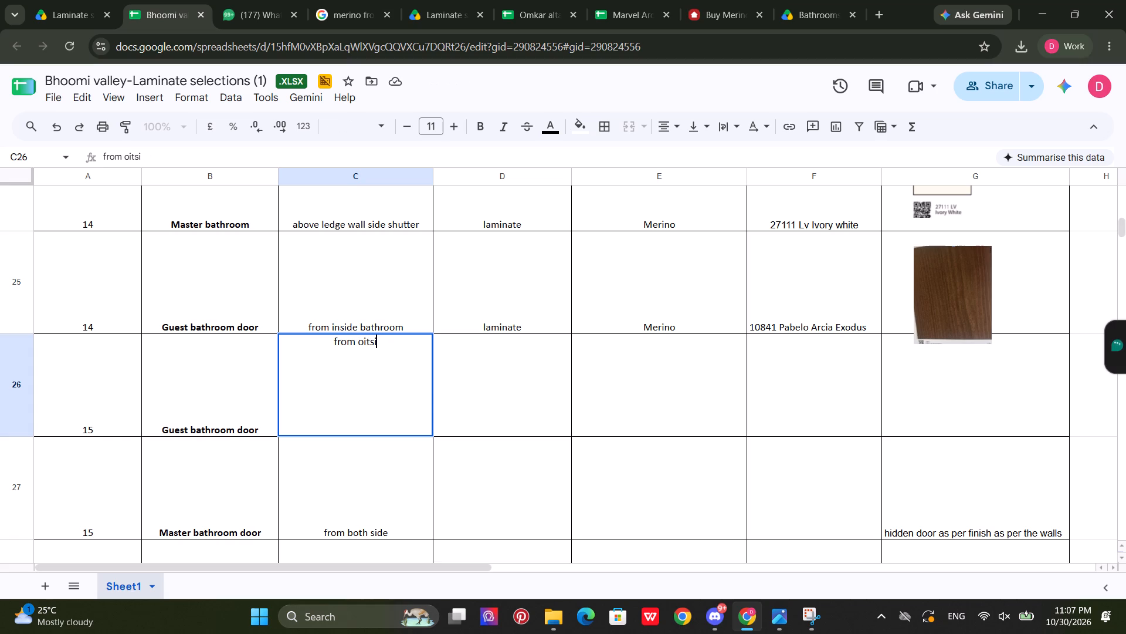
{"action": "key", "text": "BackSpace"}
{"action": "key", "text": "BackSpace"}
{"action": "key", "text": "BackSpace"}
{"action": "key", "text": "BackSpace"}
{"action": "type", "text": "utside"}
{"action": "left_click", "coordinate": [507, 397]}
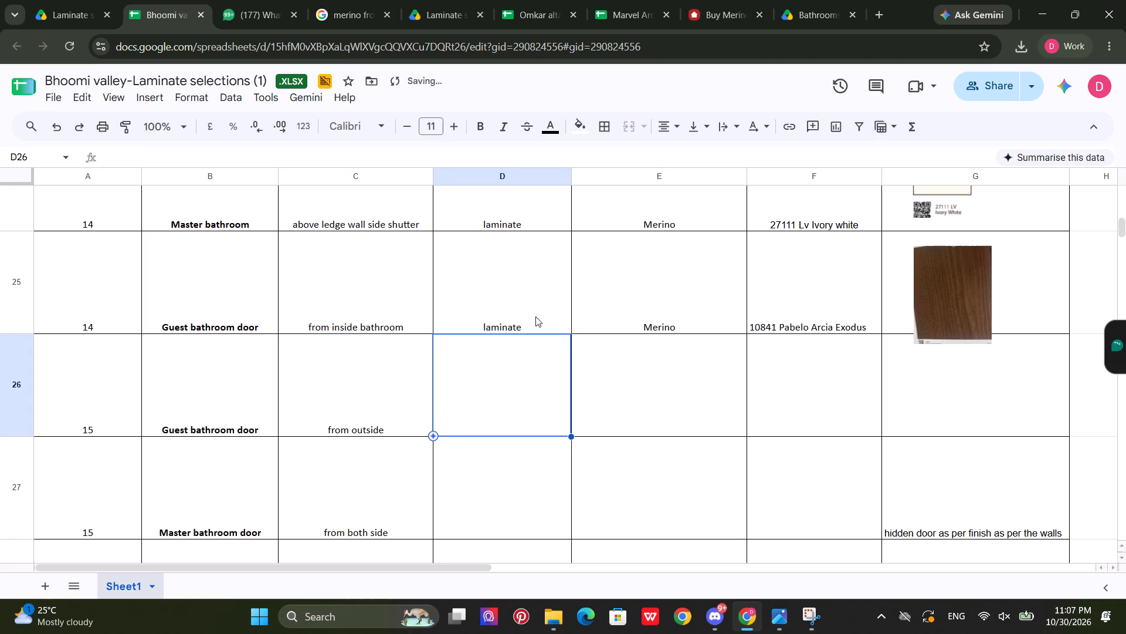
Copy the type "laminate" and catalogue "Merino" from the row above into the "from outside" Guest bathroom door row.
{"action": "left_click", "coordinate": [535, 316]}
{"action": "key", "text": "ctrl+c"}
{"action": "left_click", "coordinate": [537, 386]}
{"action": "key", "text": "ctrl+v"}
{"action": "left_click", "coordinate": [698, 371]}
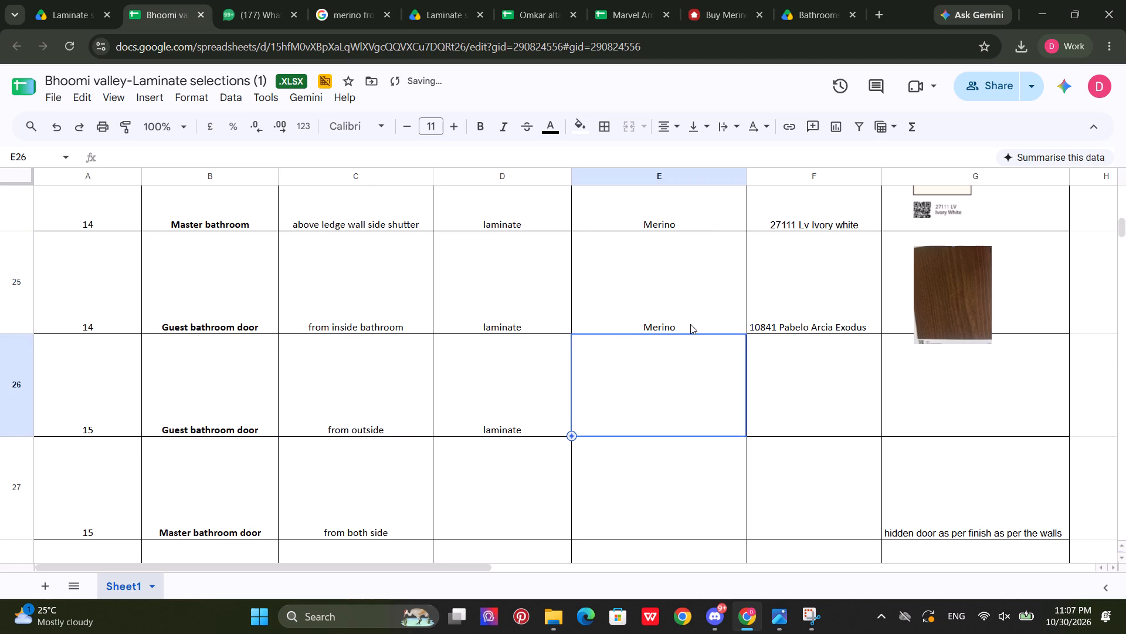
{"action": "left_click", "coordinate": [690, 323]}
{"action": "key", "text": "ctrl+c"}
{"action": "left_click", "coordinate": [694, 374]}
{"action": "key", "text": "ctrl+v"}
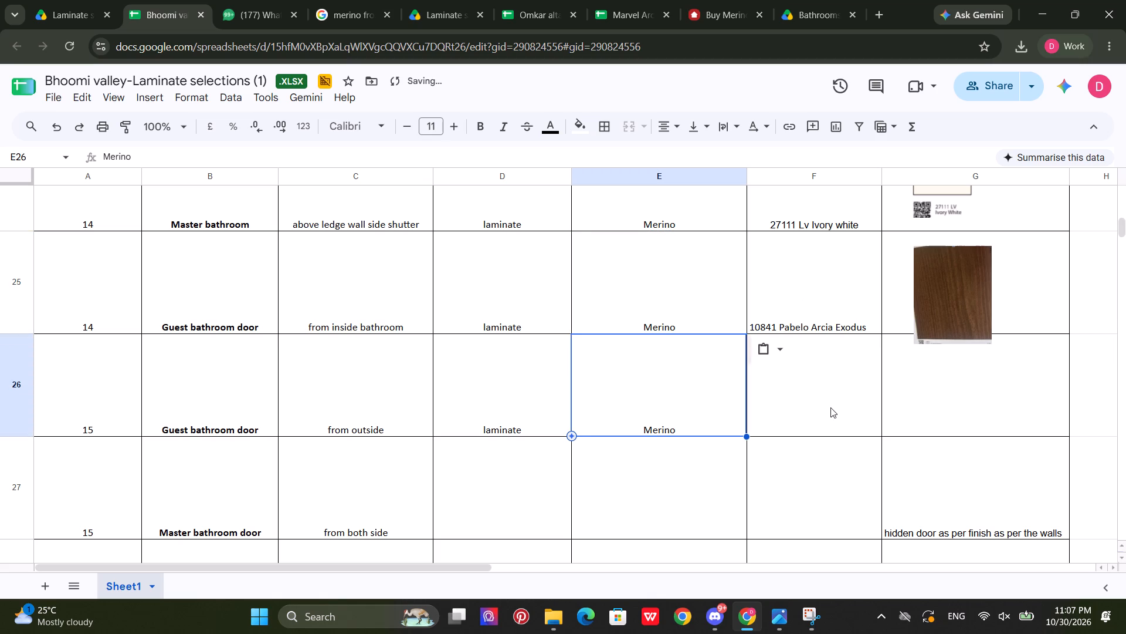
Shrink the dark wood swatch photo so it fits inside its cell in the "from inside bathroom" door row.
{"action": "left_click", "coordinate": [833, 399]}
{"action": "left_click", "coordinate": [928, 309]}
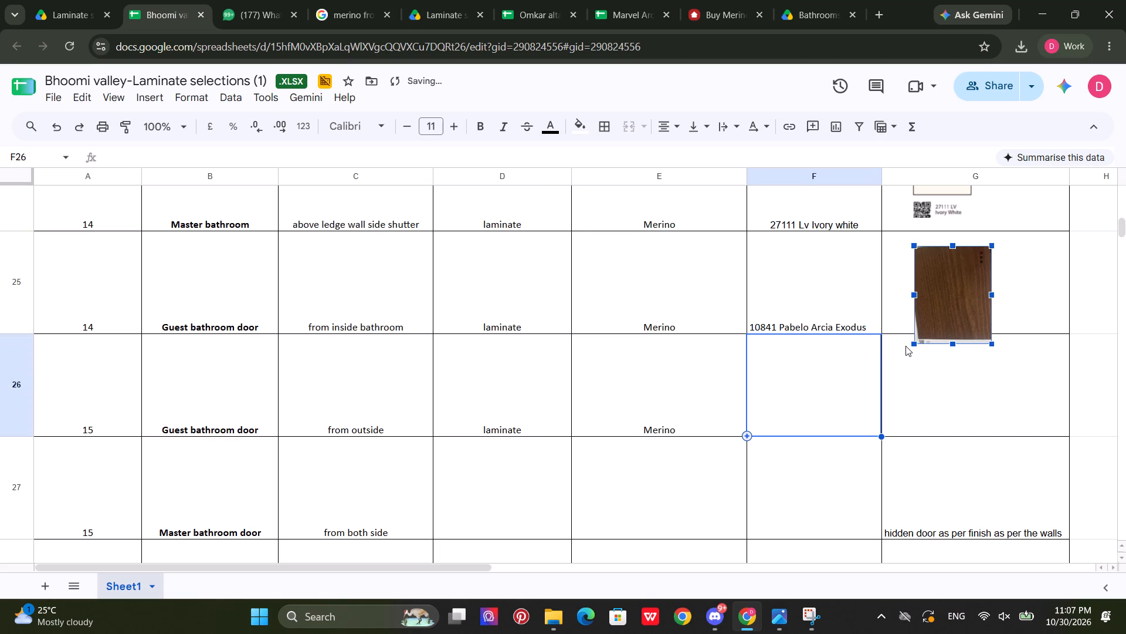
{"action": "left_click_drag", "start_coordinate": [913, 345], "coordinate": [925, 311]}
{"action": "left_click", "coordinate": [917, 387]}
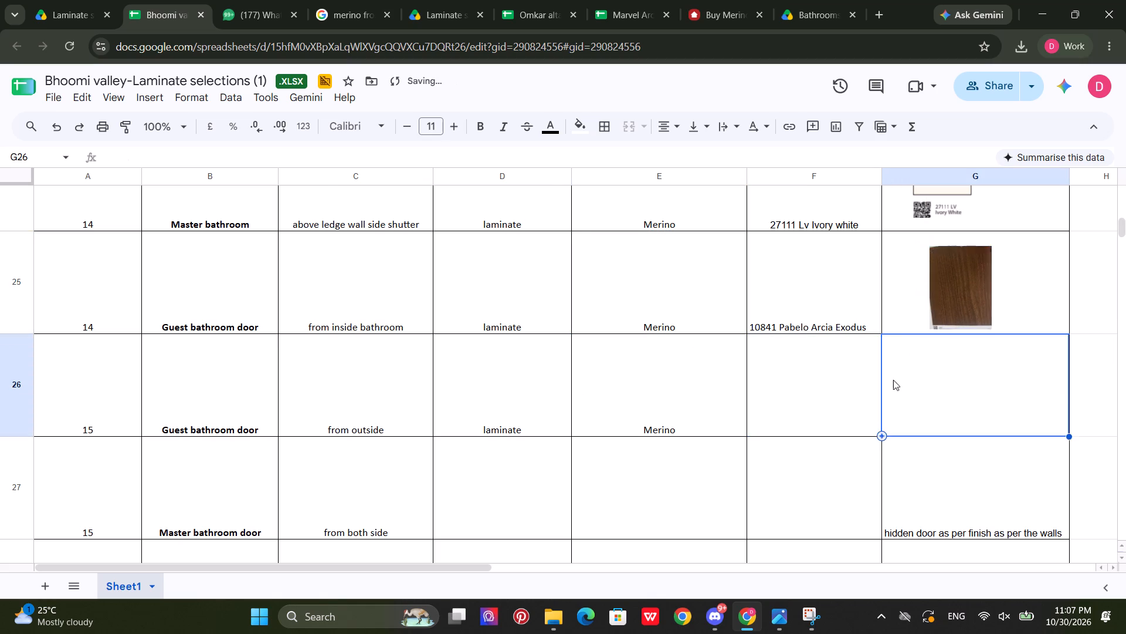
Copy the code "10459 oak blend" from the Guest bedroom row into the "from outside" Guest bathroom door row.
{"action": "scroll", "coordinate": [893, 380], "scroll_direction": "up", "scroll_amount": 12}
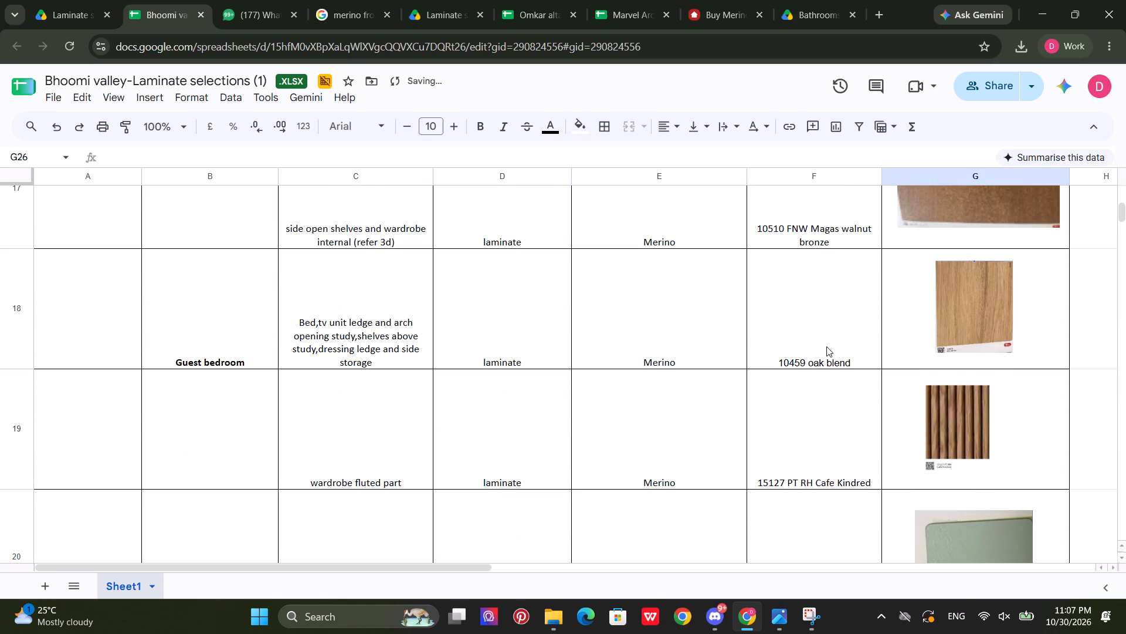
{"action": "left_click", "coordinate": [826, 345]}
{"action": "key", "text": "ctrl+c"}
{"action": "scroll", "coordinate": [826, 345], "scroll_direction": "down", "scroll_amount": 13}
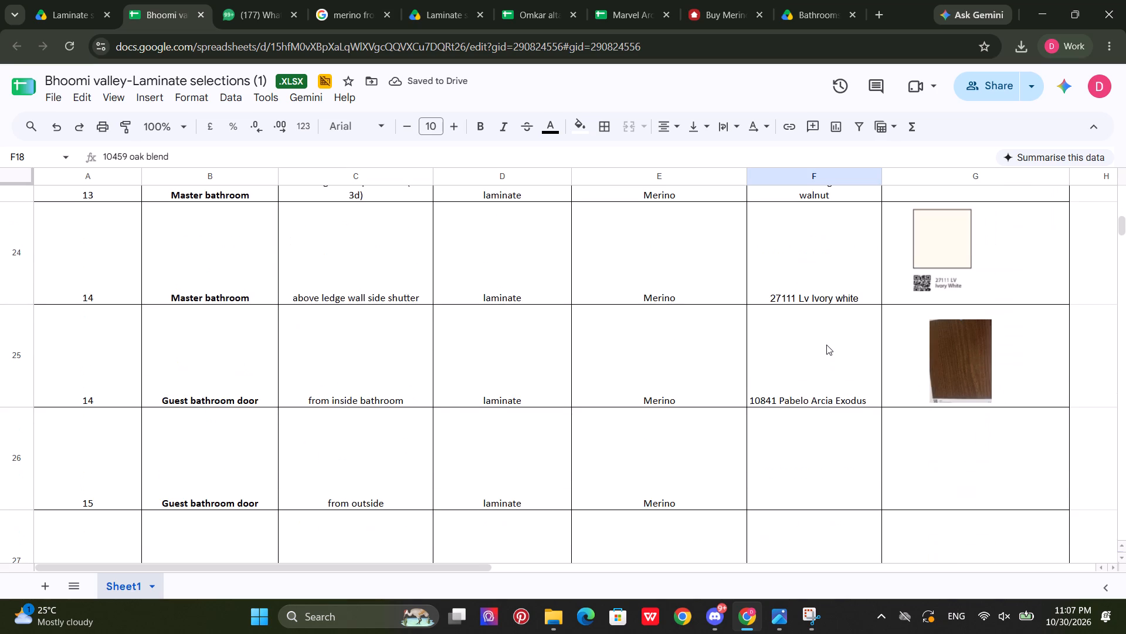
{"action": "left_click", "coordinate": [826, 337]}
{"action": "key", "text": "ctrl+v"}
Copy the Guest bedroom's oak blend swatch photo into the "from outside" Guest bathroom door row and nudge it into place within its cell.
{"action": "scroll", "coordinate": [826, 337], "scroll_direction": "up", "scroll_amount": 11}
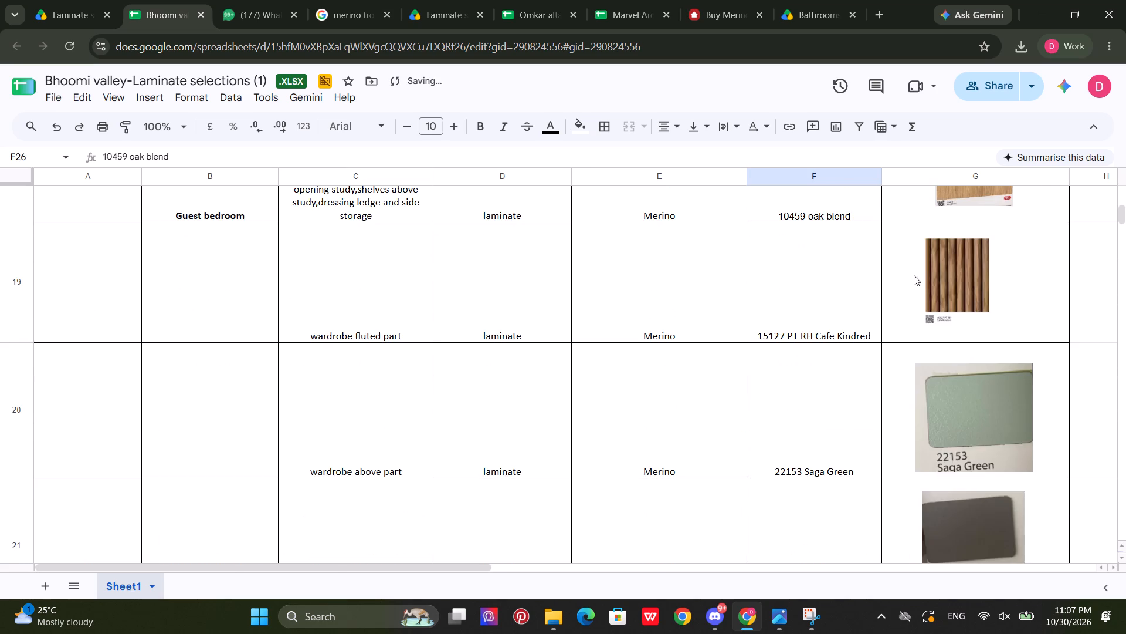
{"action": "scroll", "coordinate": [920, 271], "scroll_direction": "up", "scroll_amount": 1}
{"action": "left_click", "coordinate": [944, 246]}
{"action": "key", "text": "ctrl+c"}
{"action": "scroll", "coordinate": [944, 246], "scroll_direction": "down", "scroll_amount": 7}
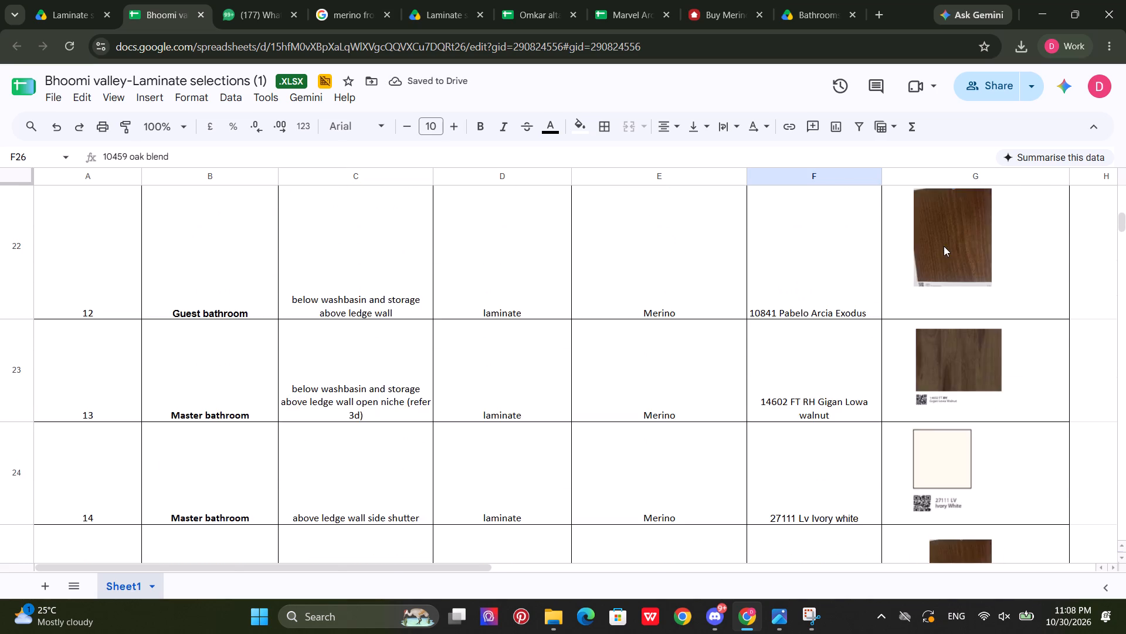
{"action": "scroll", "coordinate": [944, 246], "scroll_direction": "down", "scroll_amount": 6}
{"action": "left_click", "coordinate": [944, 246]}
{"action": "key", "text": "ctrl+v"}
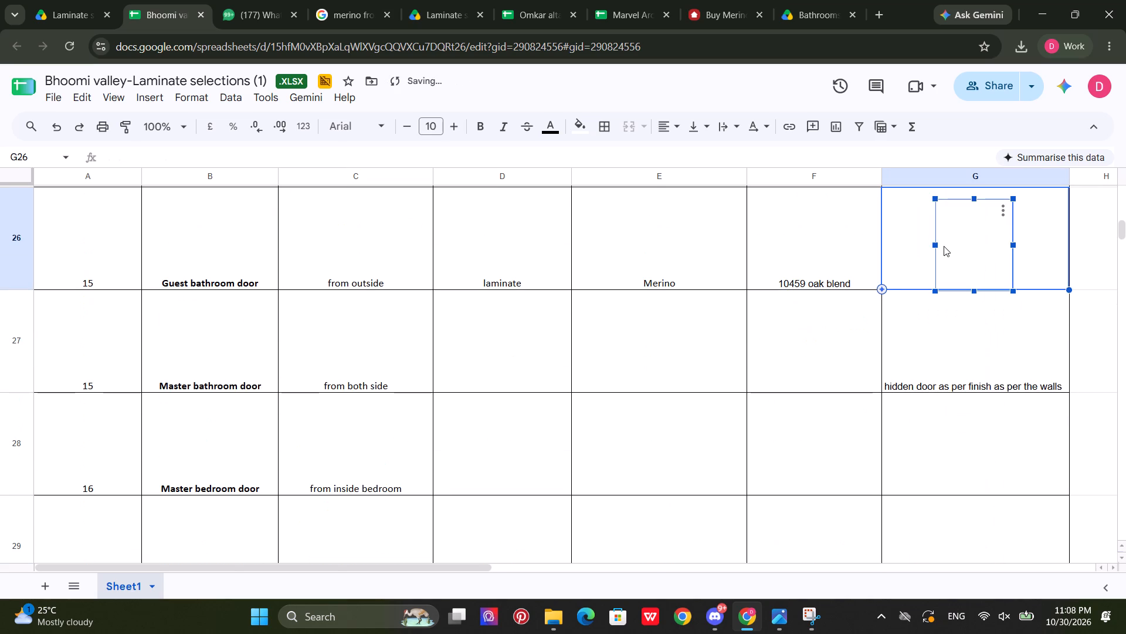
{"action": "left_click", "coordinate": [944, 246]}
{"action": "left_click_drag", "start_coordinate": [953, 244], "coordinate": [950, 232]}
{"action": "scroll", "coordinate": [949, 235], "scroll_direction": "up", "scroll_amount": 1}
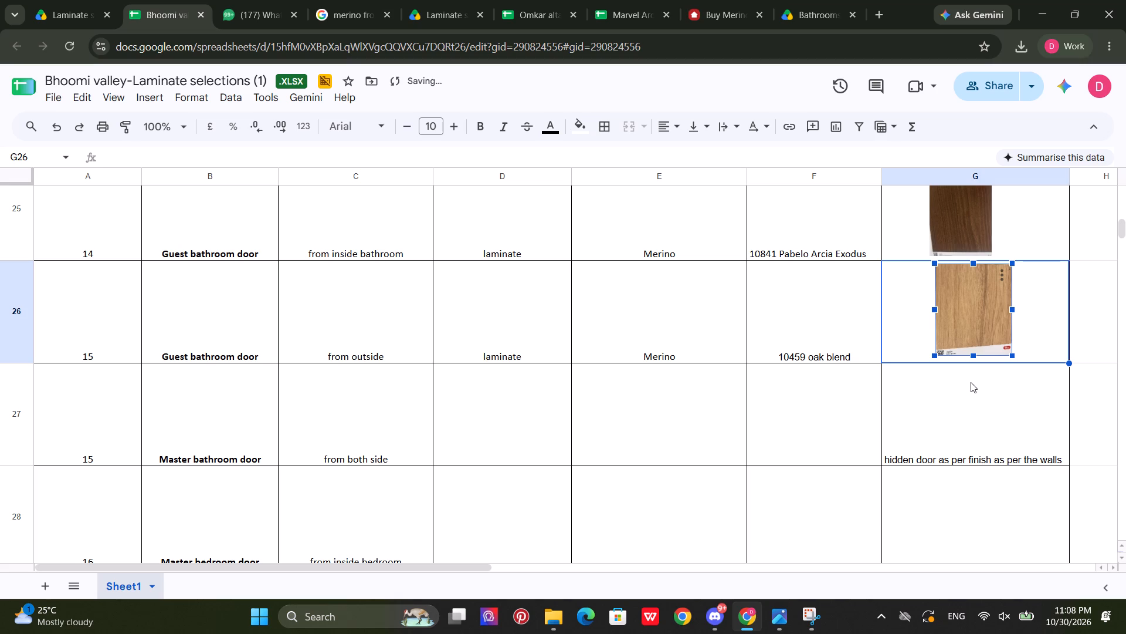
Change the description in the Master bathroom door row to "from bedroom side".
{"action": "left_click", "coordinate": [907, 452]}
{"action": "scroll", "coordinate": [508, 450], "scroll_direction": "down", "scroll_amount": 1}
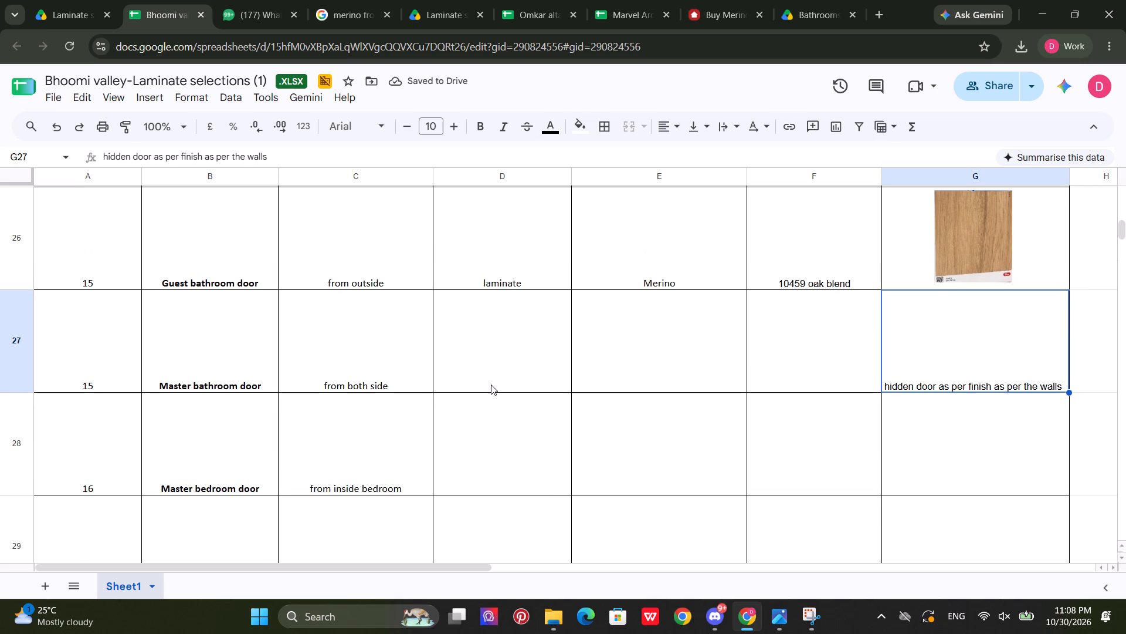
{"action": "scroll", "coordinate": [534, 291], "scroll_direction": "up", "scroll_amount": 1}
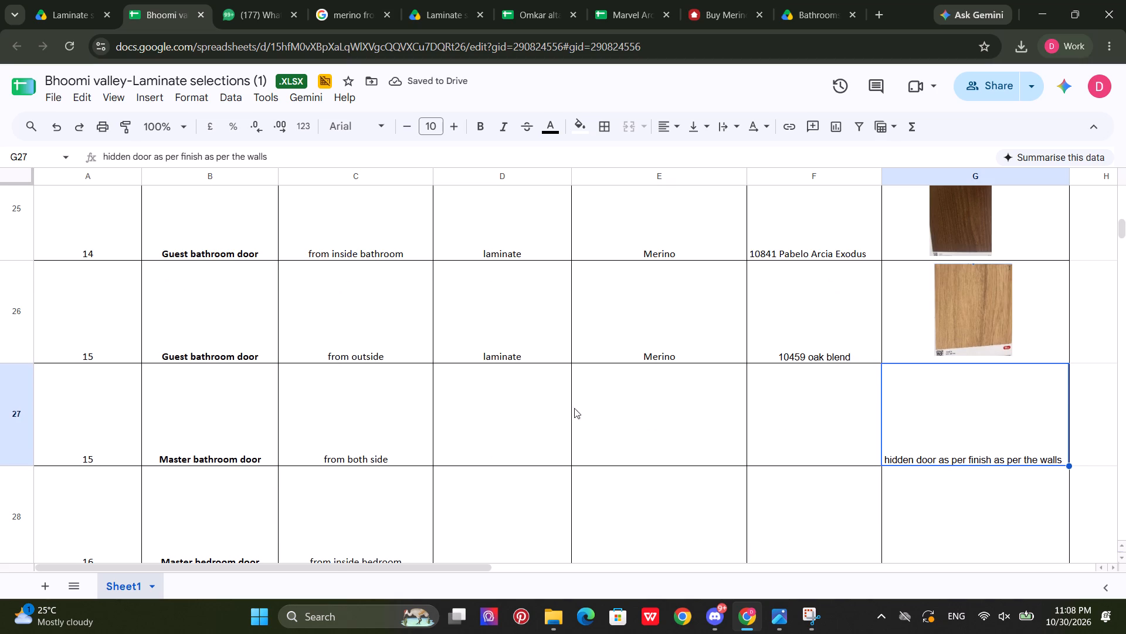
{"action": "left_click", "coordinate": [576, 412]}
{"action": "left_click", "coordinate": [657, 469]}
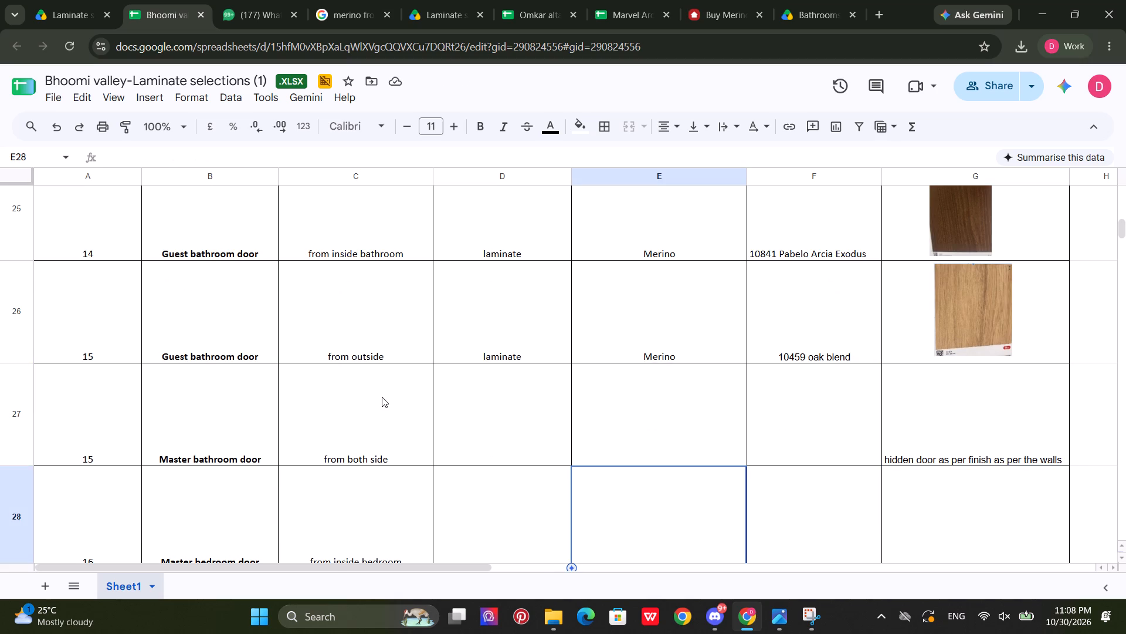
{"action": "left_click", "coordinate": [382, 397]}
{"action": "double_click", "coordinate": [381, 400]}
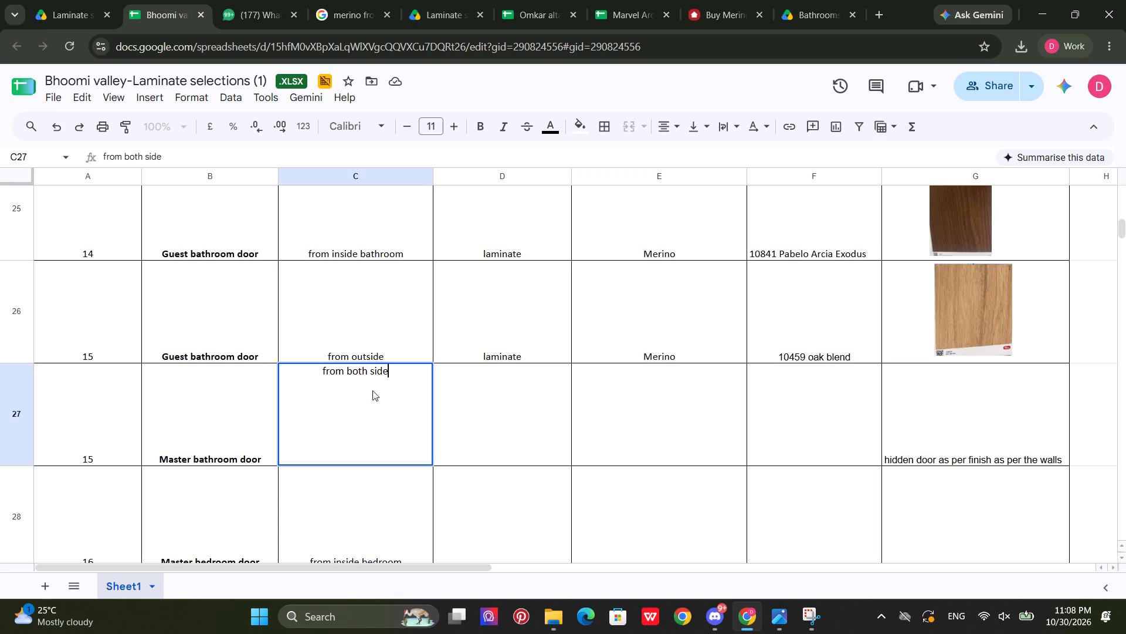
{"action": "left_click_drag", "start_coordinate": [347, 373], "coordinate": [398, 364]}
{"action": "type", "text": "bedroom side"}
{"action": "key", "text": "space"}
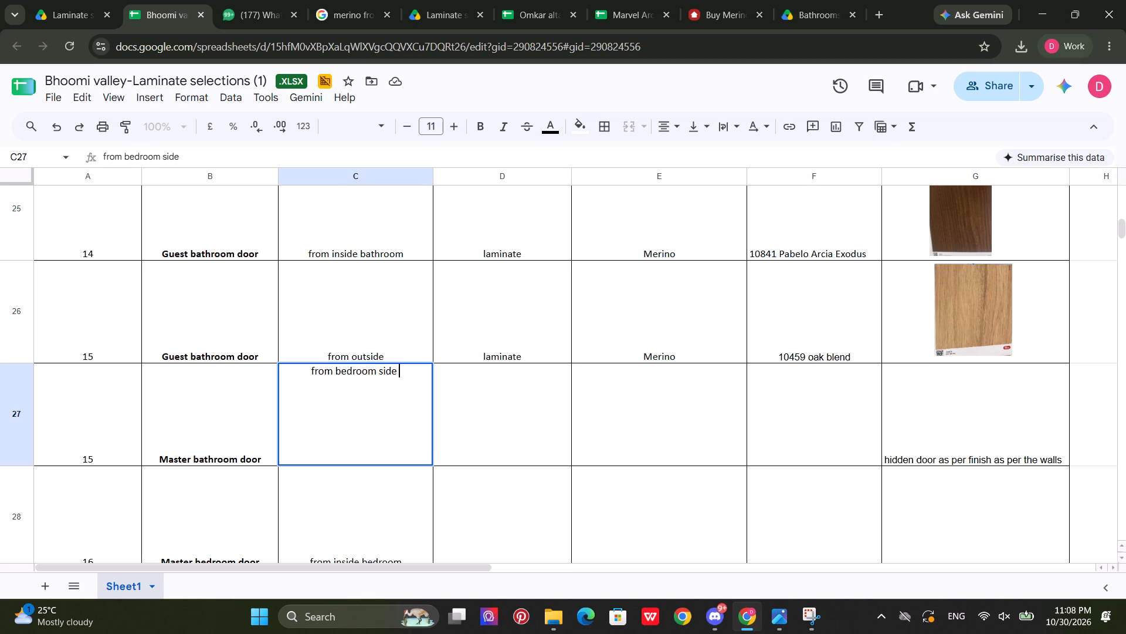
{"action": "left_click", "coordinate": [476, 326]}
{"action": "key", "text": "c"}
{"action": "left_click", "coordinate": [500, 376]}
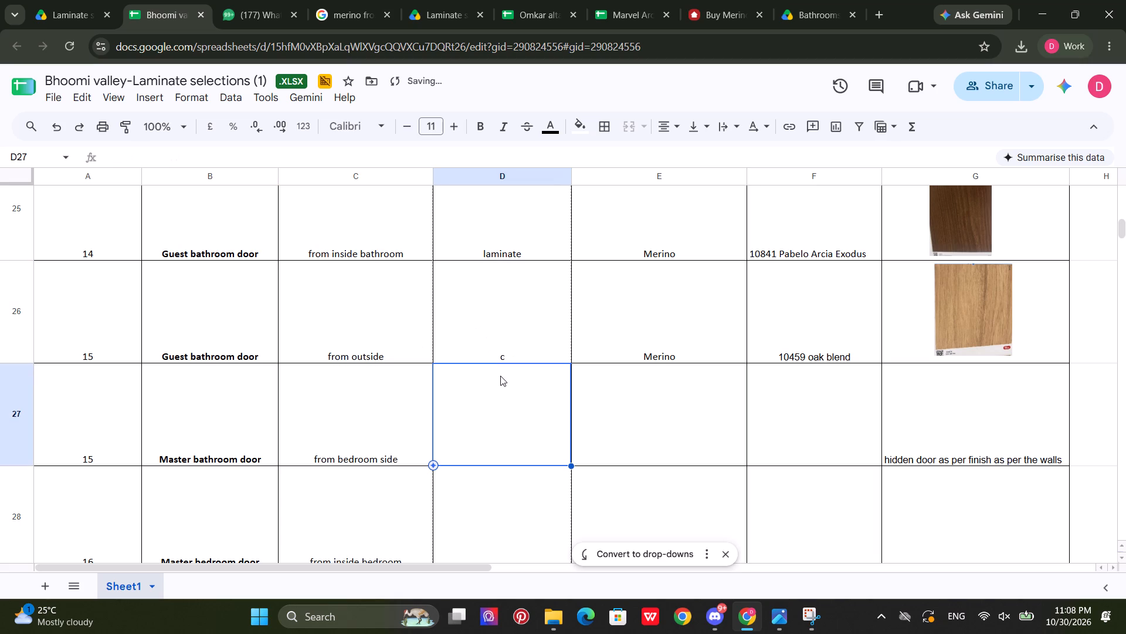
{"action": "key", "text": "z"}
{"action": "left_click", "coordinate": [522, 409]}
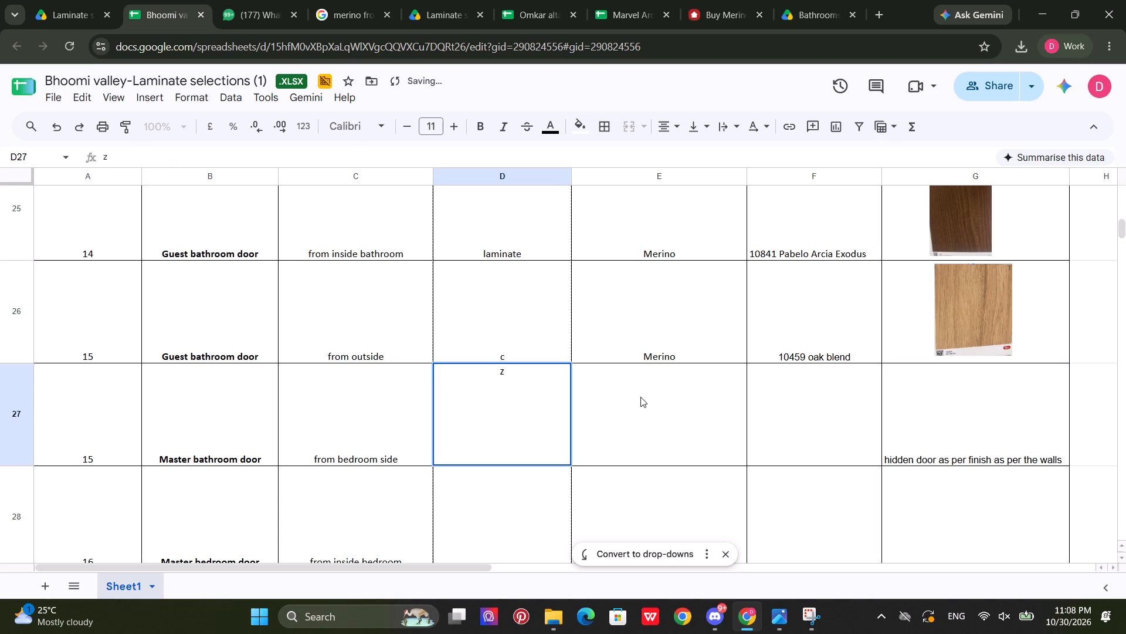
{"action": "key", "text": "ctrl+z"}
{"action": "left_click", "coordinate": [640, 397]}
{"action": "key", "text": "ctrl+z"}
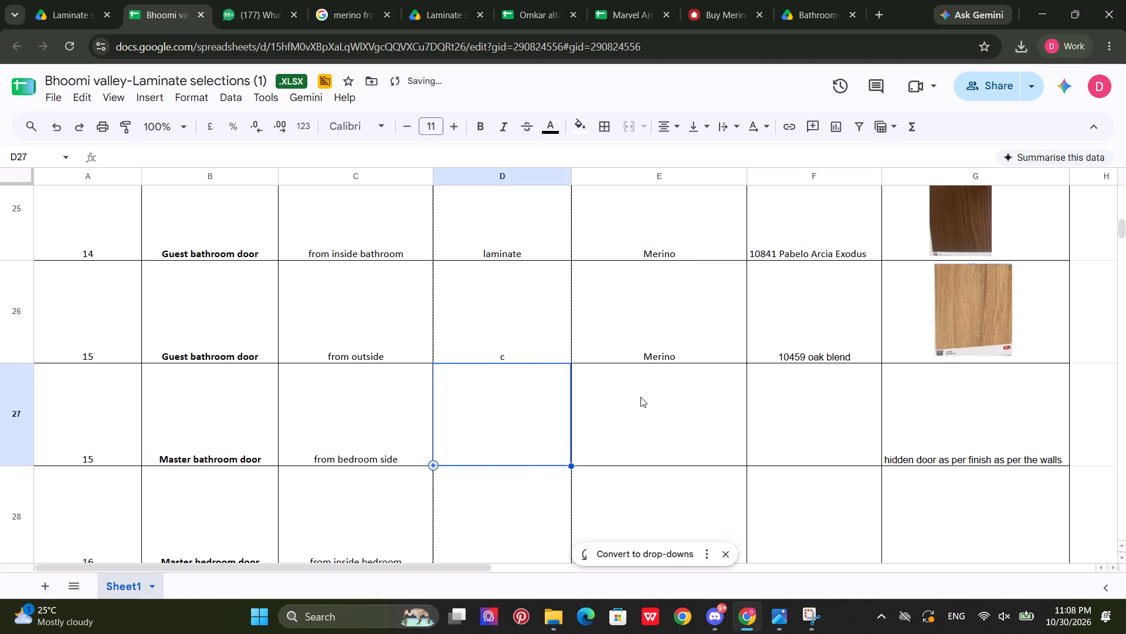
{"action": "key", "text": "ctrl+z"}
Copy the type "laminate" and catalogue "Merino" from the "from outside" Guest bathroom door row into the Master bathroom door row.
{"action": "left_click", "coordinate": [509, 294]}
{"action": "key", "text": "ctrl+c"}
{"action": "left_click", "coordinate": [525, 363]}
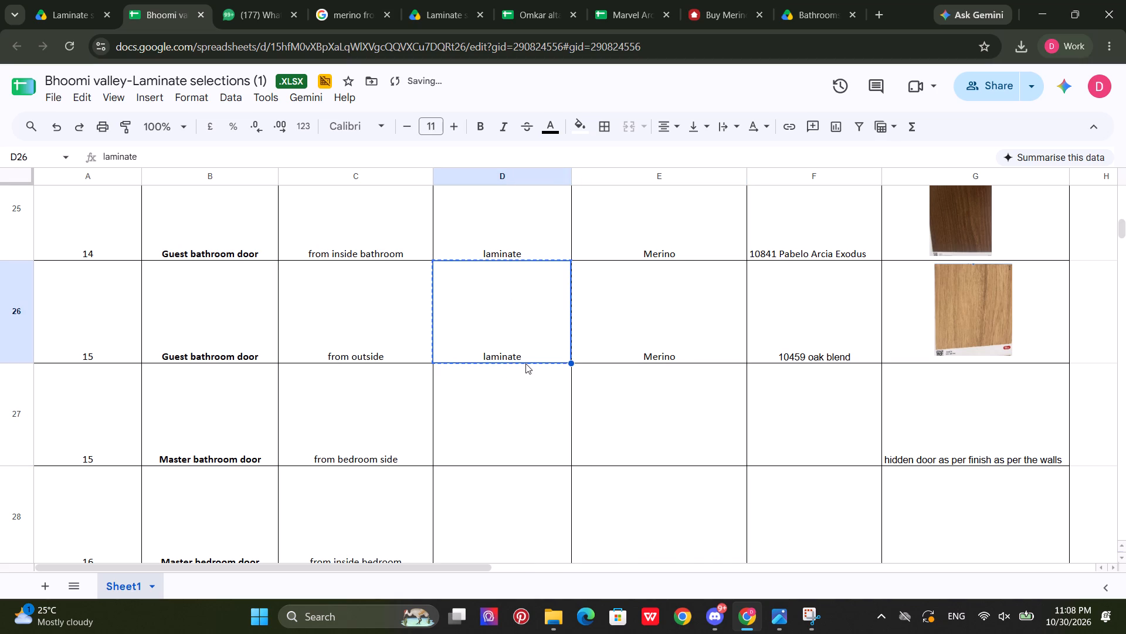
{"action": "left_click", "coordinate": [518, 399]}
{"action": "key", "text": "ctrl+c"}
{"action": "left_click", "coordinate": [495, 307]}
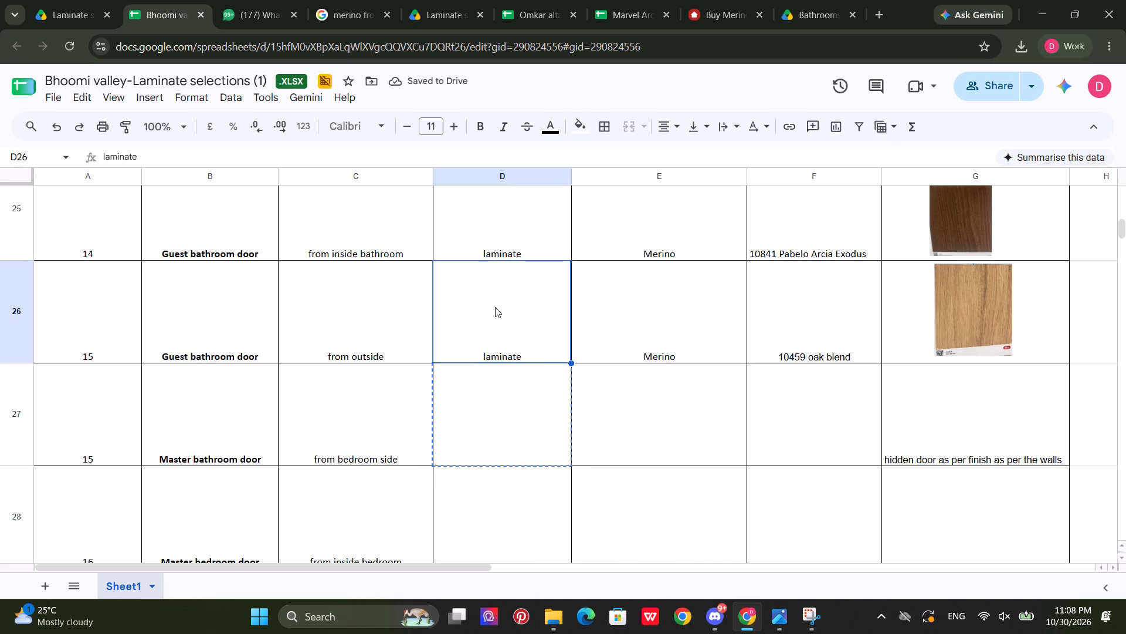
{"action": "key", "text": "ctrl+c"}
{"action": "left_click", "coordinate": [514, 389]}
{"action": "key", "text": "ctrl+v"}
{"action": "left_click", "coordinate": [650, 419]}
{"action": "left_click", "coordinate": [643, 292]}
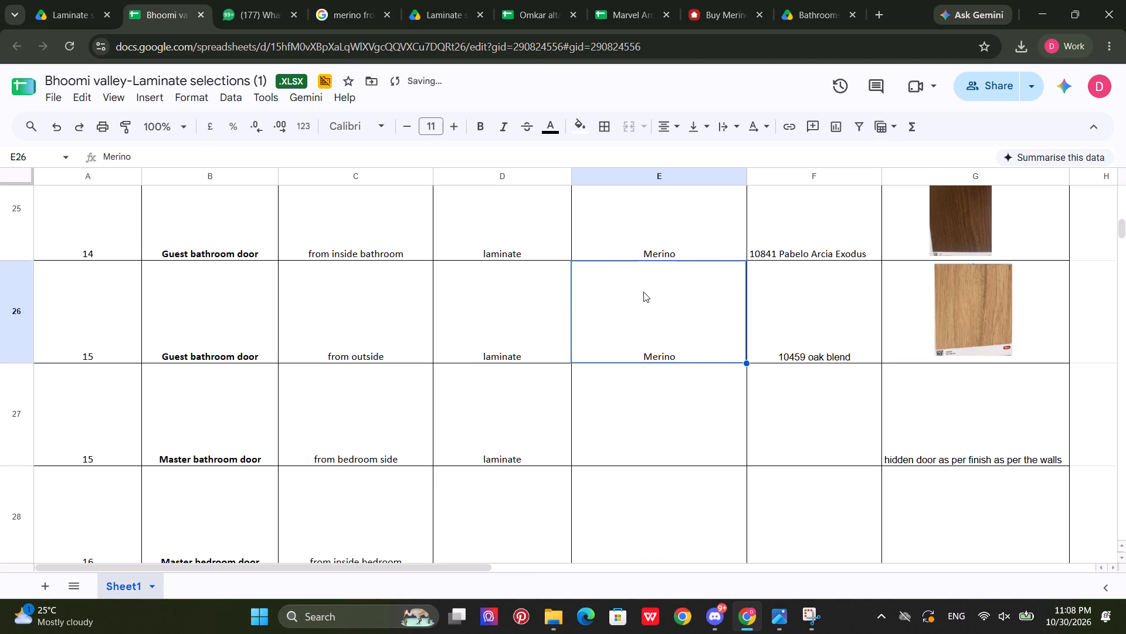
{"action": "key", "text": "ctrl+c"}
{"action": "left_click", "coordinate": [666, 384]}
{"action": "key", "text": "ctrl+v"}
Copy the code "21091 Frosty white" from the "Half wardrobe,and loft" row into the "from inside bedroom" Master bedroom door row.
{"action": "left_click", "coordinate": [795, 390]}
{"action": "scroll", "coordinate": [795, 390], "scroll_direction": "up", "scroll_amount": 5}
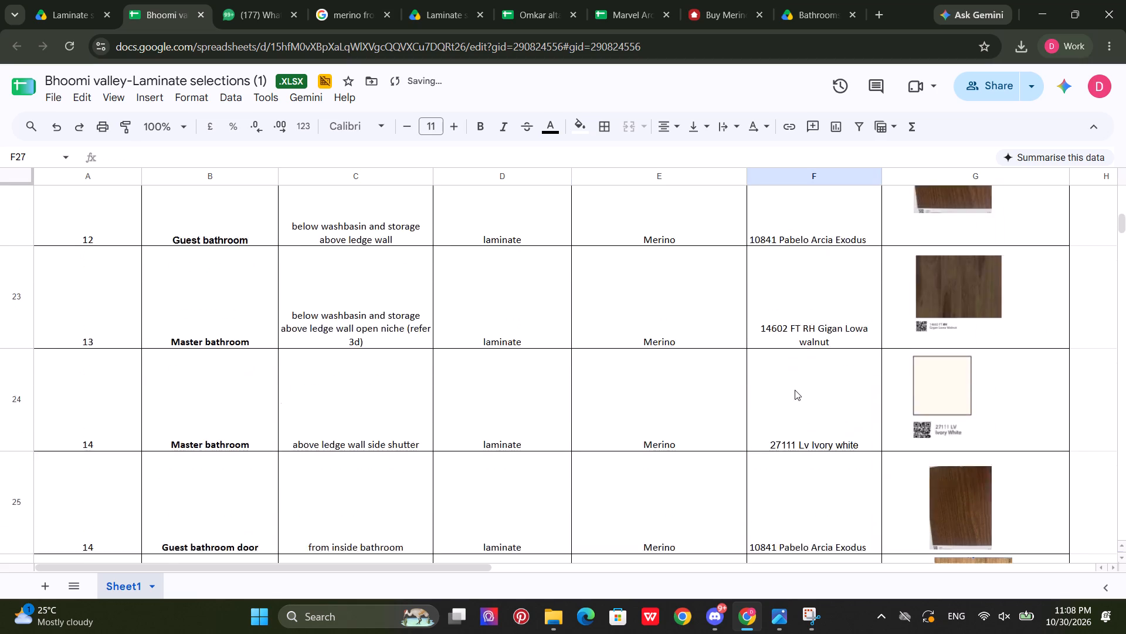
{"action": "scroll", "coordinate": [795, 390], "scroll_direction": "up", "scroll_amount": 12}
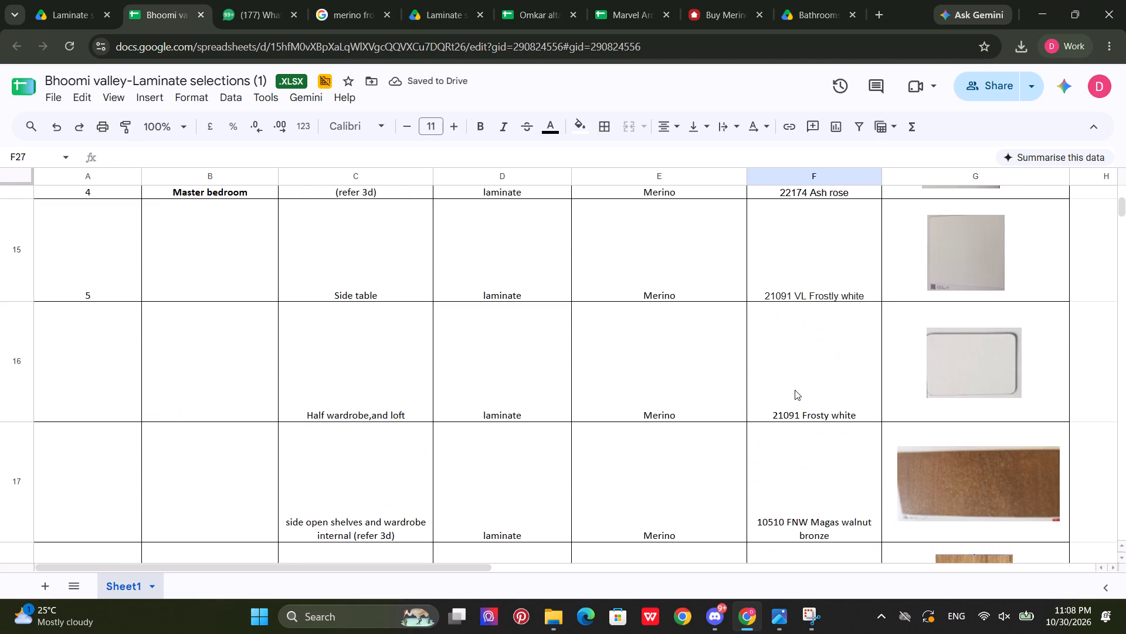
{"action": "left_click", "coordinate": [795, 390]}
{"action": "key", "text": "ctrl+c"}
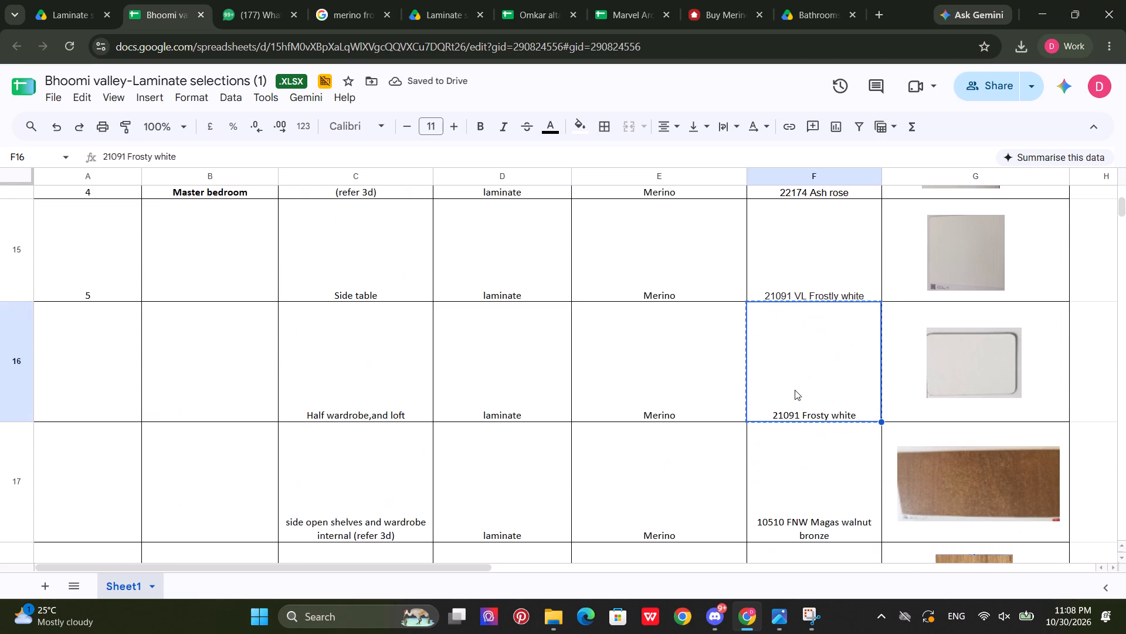
{"action": "scroll", "coordinate": [795, 390], "scroll_direction": "down", "scroll_amount": 20}
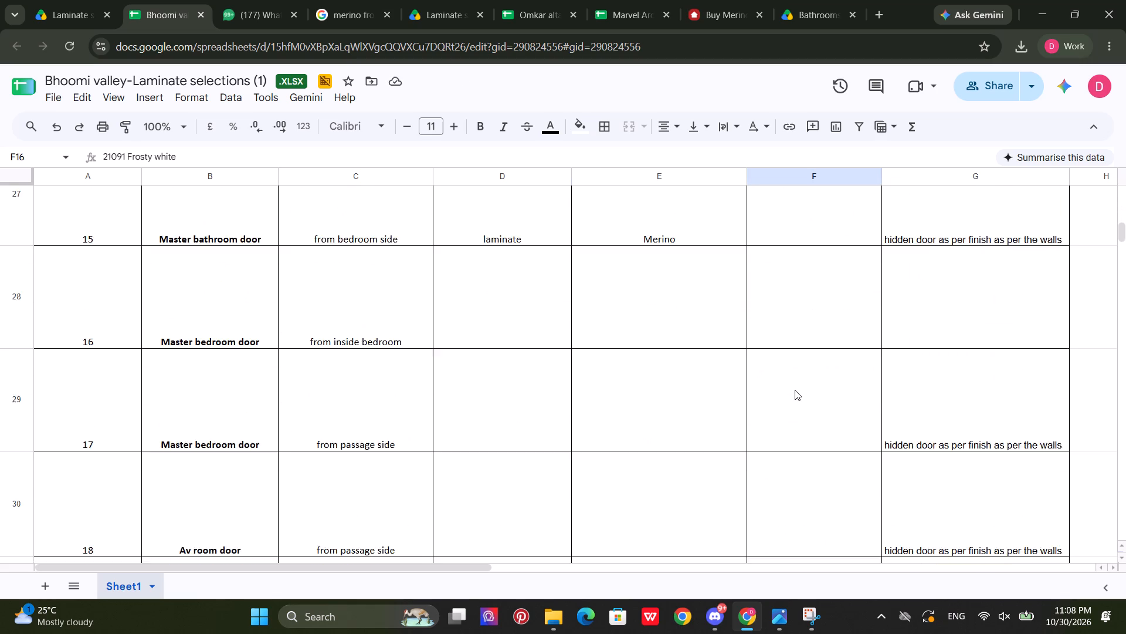
{"action": "scroll", "coordinate": [795, 390], "scroll_direction": "up", "scroll_amount": 3}
{"action": "left_click", "coordinate": [795, 390]}
{"action": "scroll", "coordinate": [795, 397], "scroll_direction": "down", "scroll_amount": 3}
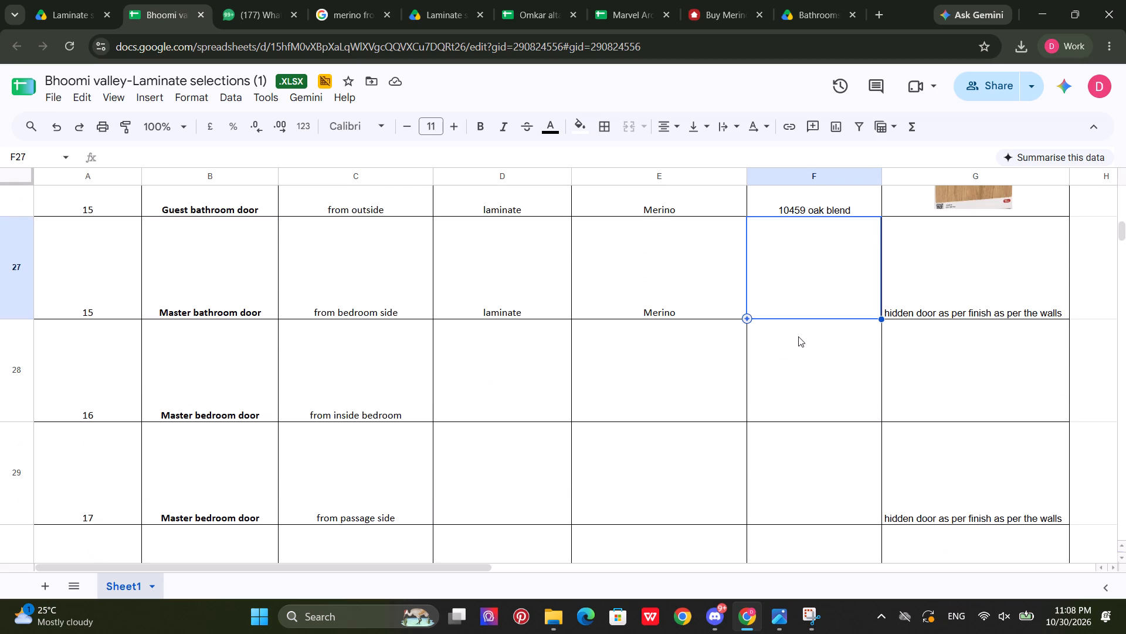
{"action": "left_click", "coordinate": [798, 336]}
{"action": "key", "text": "ctrl+v"}
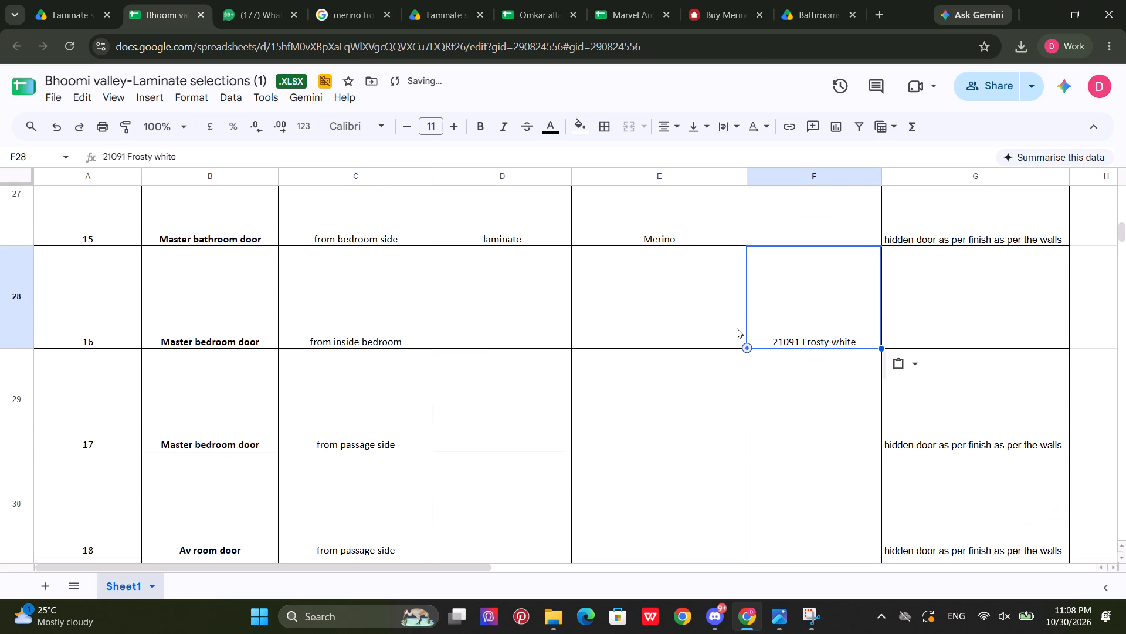
Clear the hidden door note from the photo cell of the Master bathroom door row.
{"action": "scroll", "coordinate": [737, 328], "scroll_direction": "up", "scroll_amount": 1}
{"action": "left_click", "coordinate": [669, 272]}
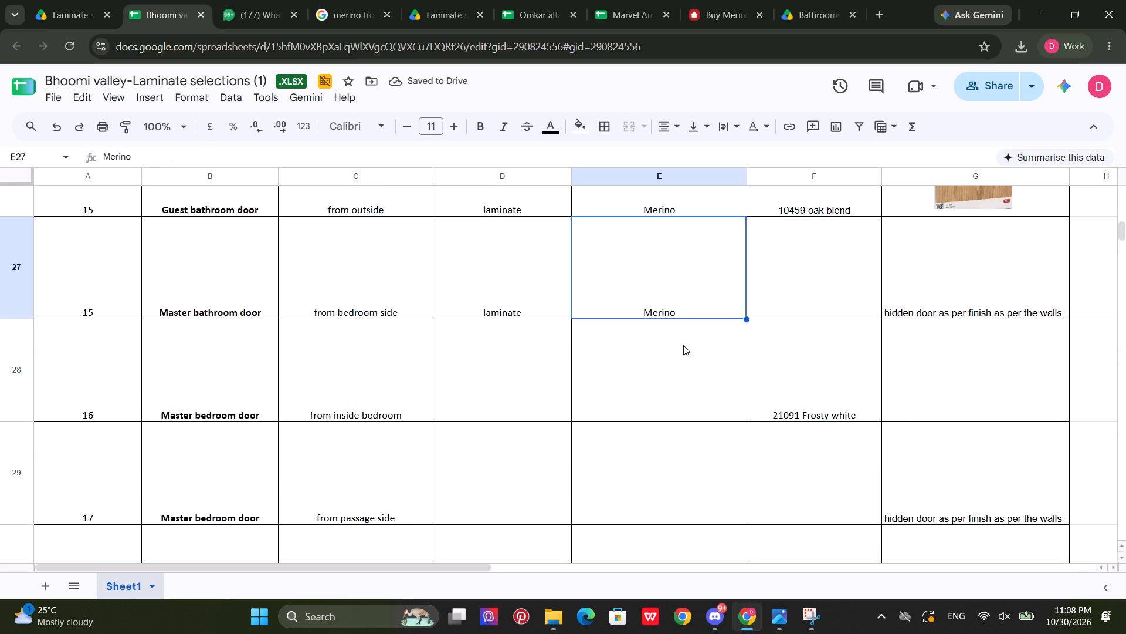
{"action": "scroll", "coordinate": [683, 345], "scroll_direction": "up", "scroll_amount": 1}
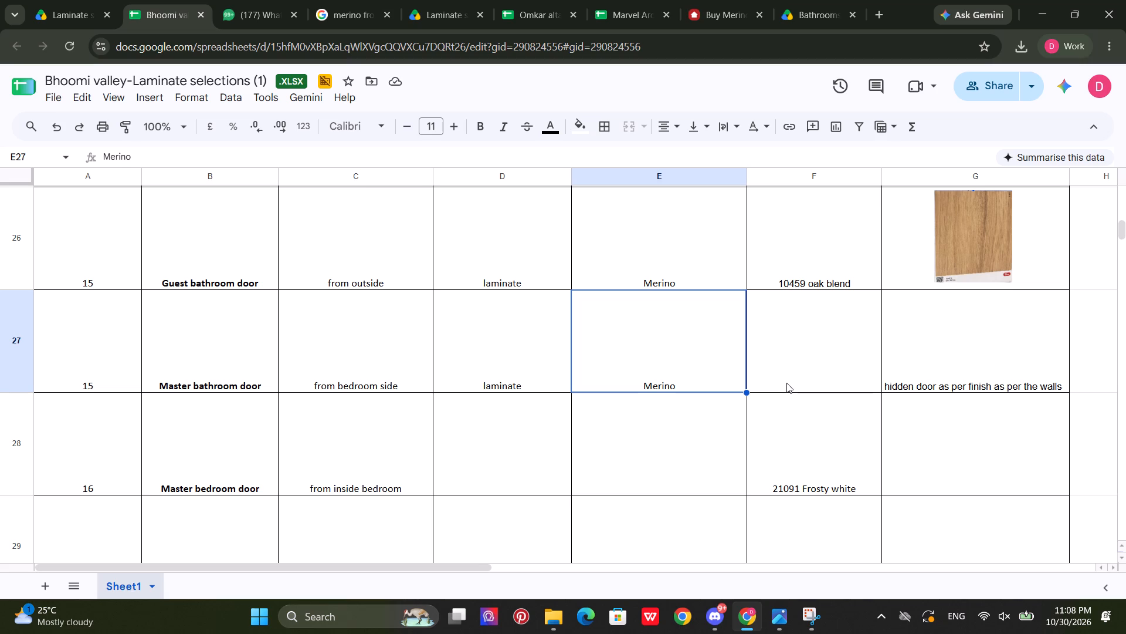
{"action": "left_click", "coordinate": [962, 377]}
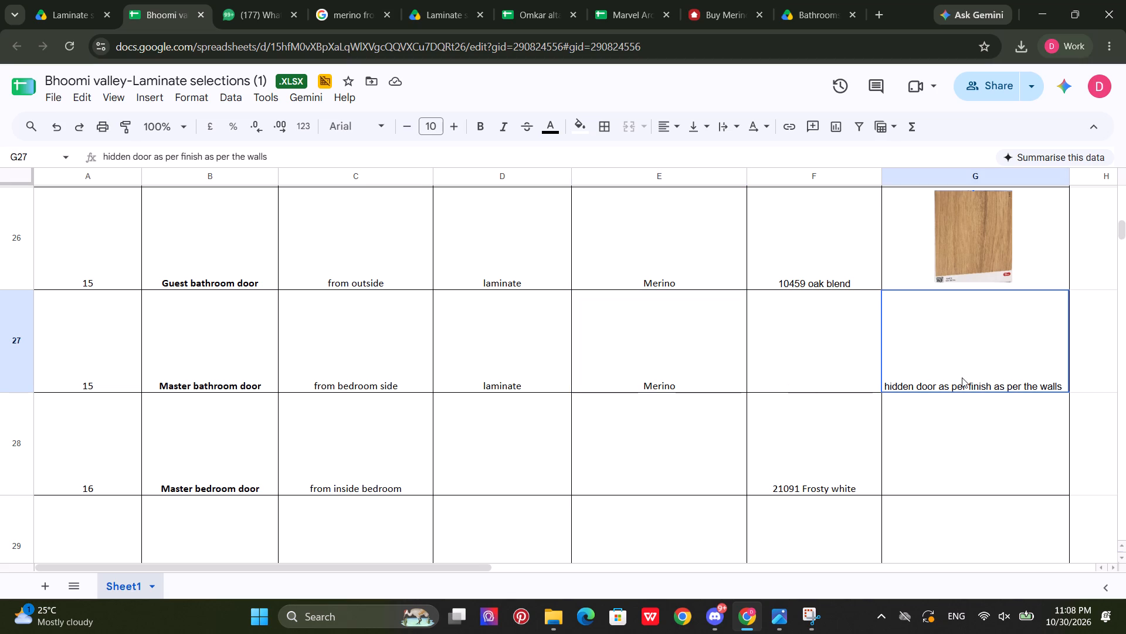
{"action": "key", "text": "BackSpace"}
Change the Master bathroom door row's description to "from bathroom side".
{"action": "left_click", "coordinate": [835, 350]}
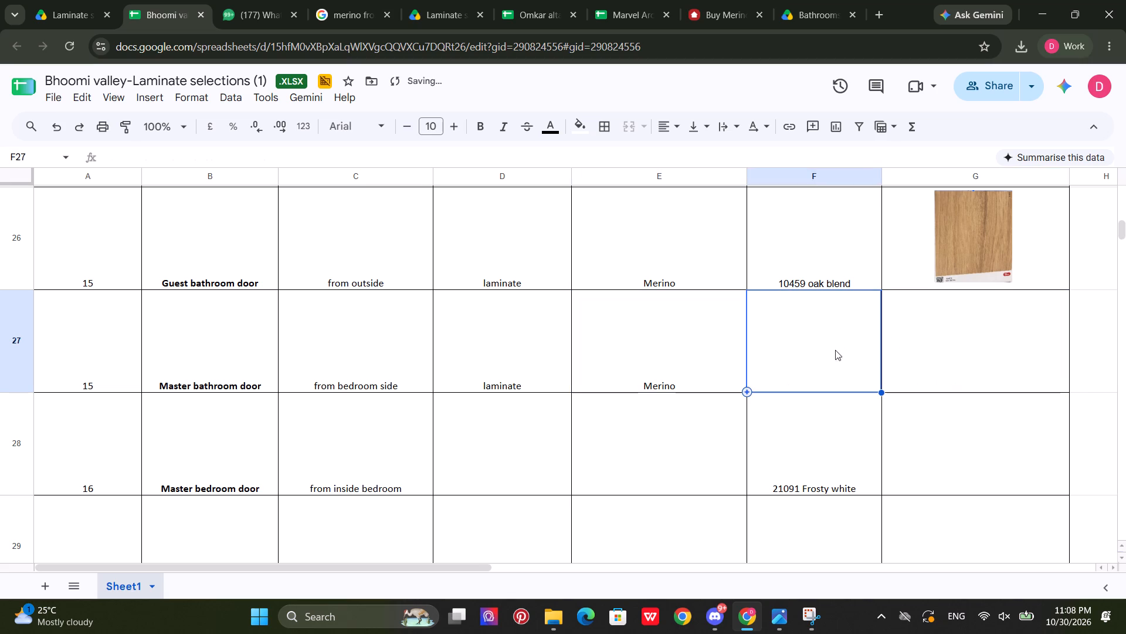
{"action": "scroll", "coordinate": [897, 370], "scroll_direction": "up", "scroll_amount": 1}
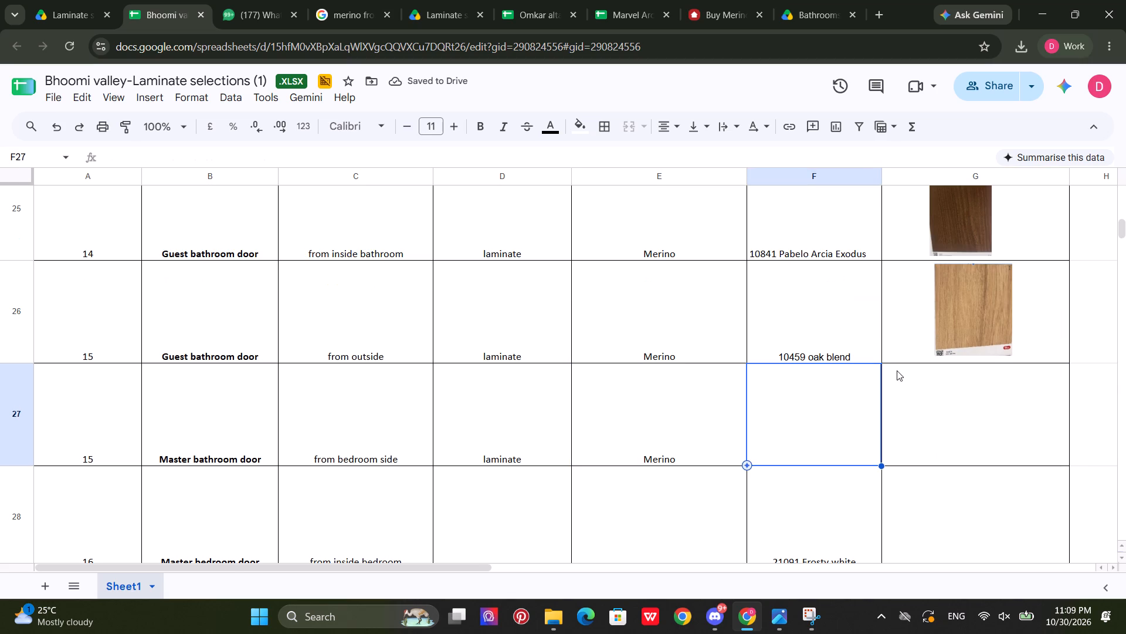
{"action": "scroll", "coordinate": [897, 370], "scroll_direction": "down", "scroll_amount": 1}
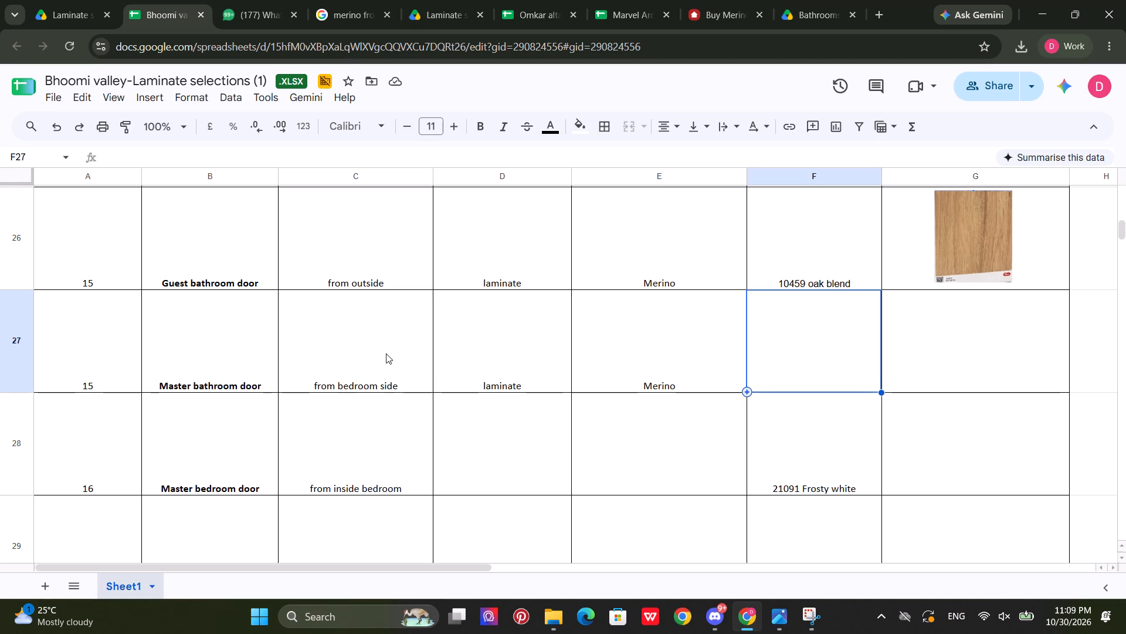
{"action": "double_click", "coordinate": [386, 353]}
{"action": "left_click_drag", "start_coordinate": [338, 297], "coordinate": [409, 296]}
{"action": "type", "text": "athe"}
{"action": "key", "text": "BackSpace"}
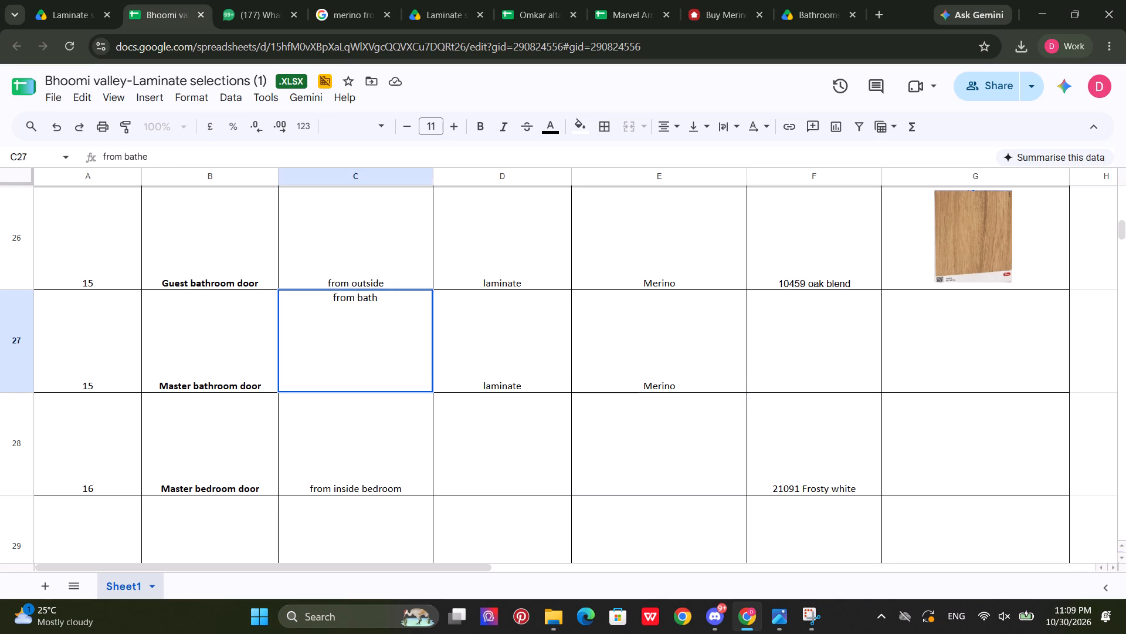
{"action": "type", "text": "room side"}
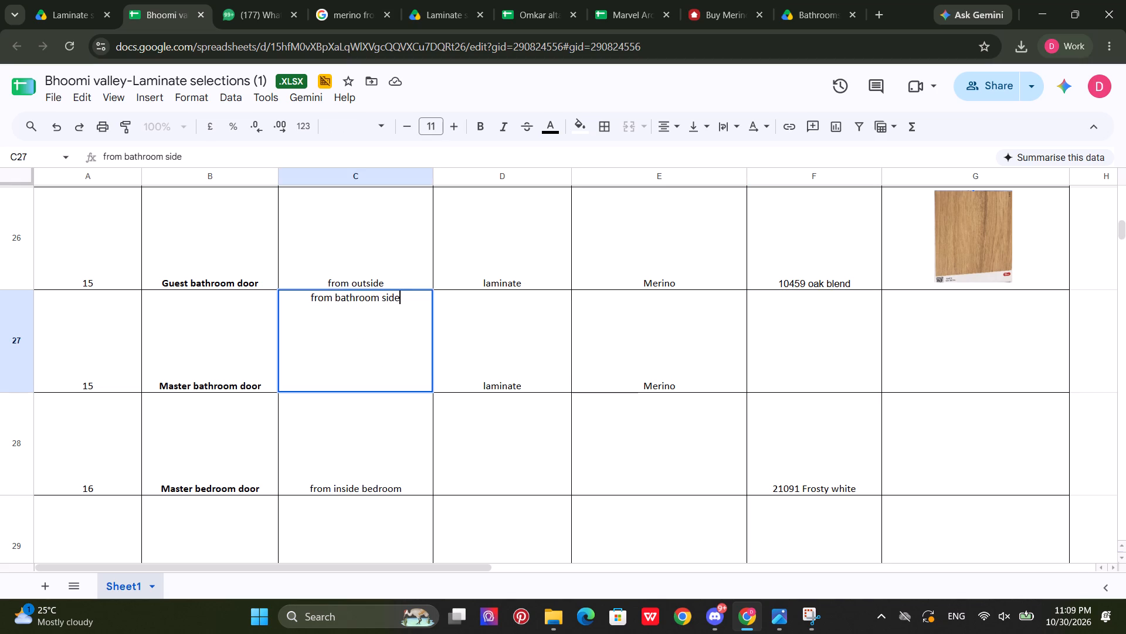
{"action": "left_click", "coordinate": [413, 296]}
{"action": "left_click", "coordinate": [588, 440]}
Reword the Master bathroom door row's description as "from inside bathroom".
{"action": "scroll", "coordinate": [586, 428], "scroll_direction": "up", "scroll_amount": 2}
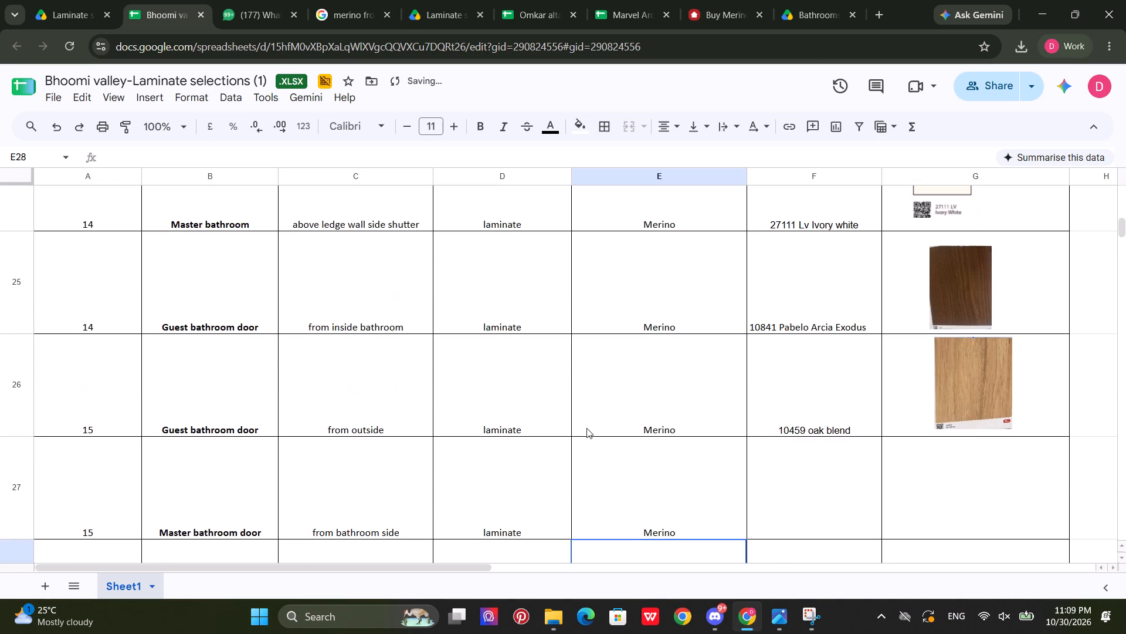
{"action": "scroll", "coordinate": [586, 428], "scroll_direction": "down", "scroll_amount": 2}
{"action": "double_click", "coordinate": [349, 355]}
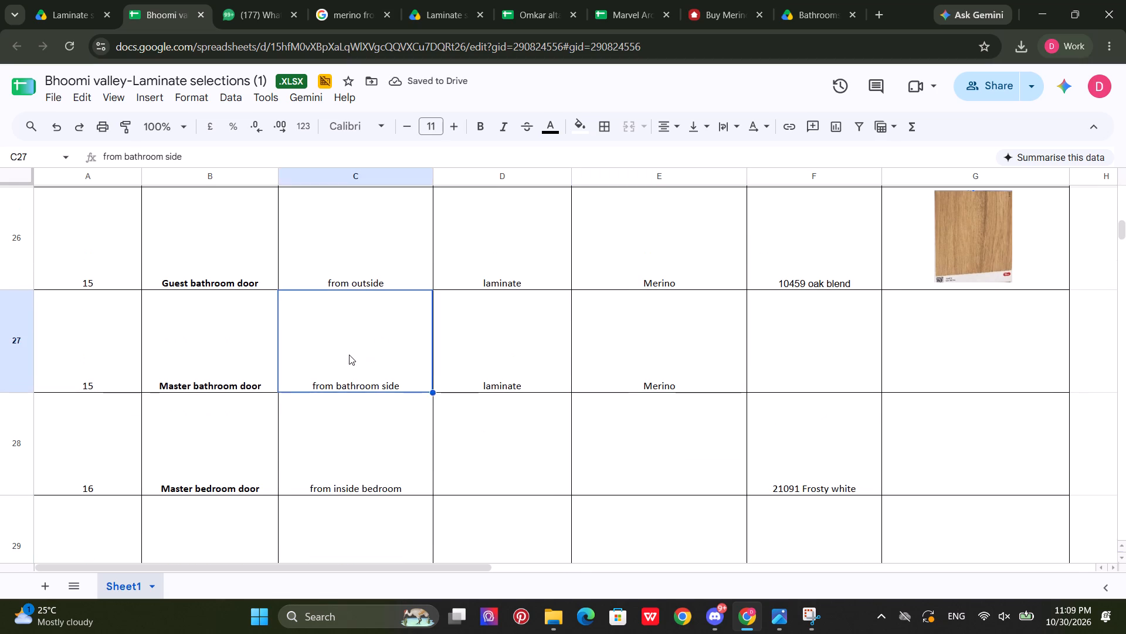
{"action": "left_click_drag", "start_coordinate": [335, 297], "coordinate": [403, 305]}
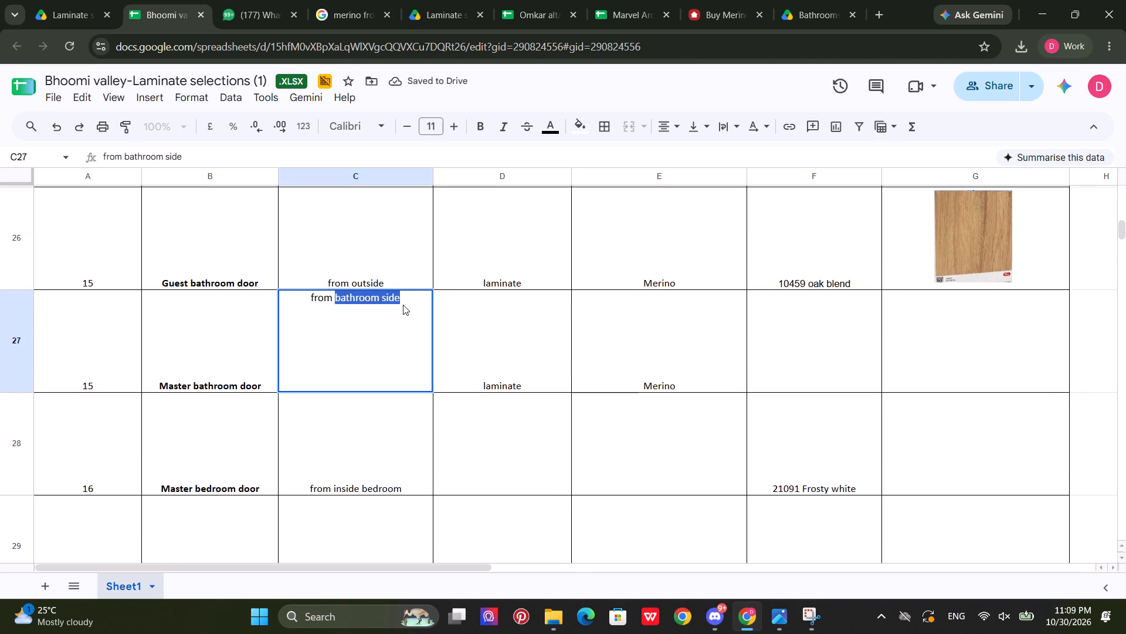
{"action": "type", "text": "inside bath"}
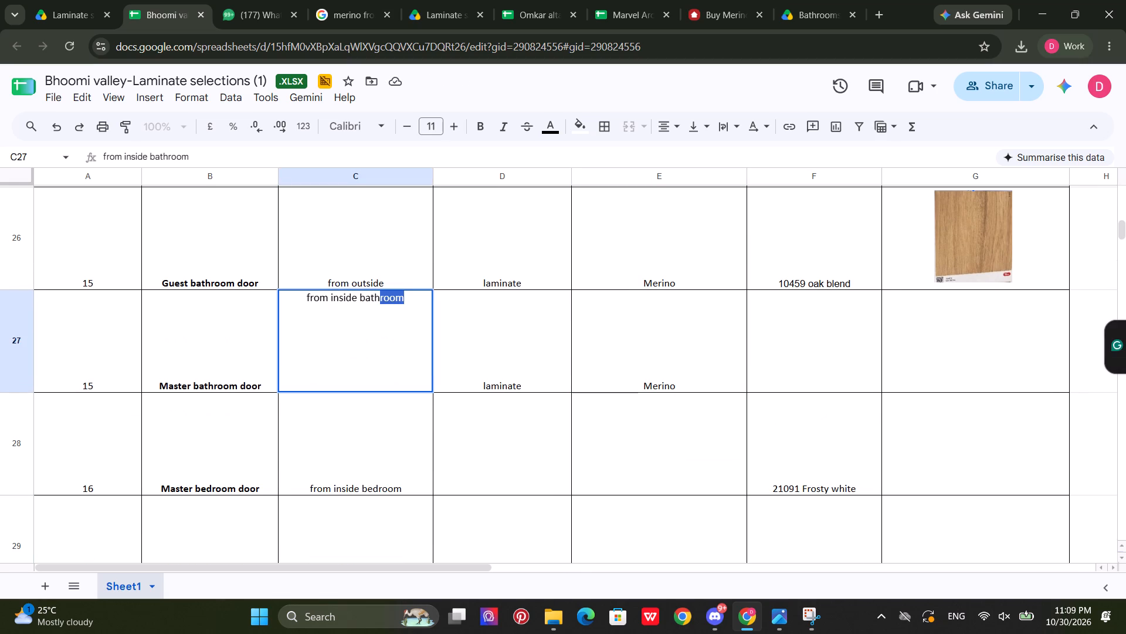
{"action": "type", "text": "room"}
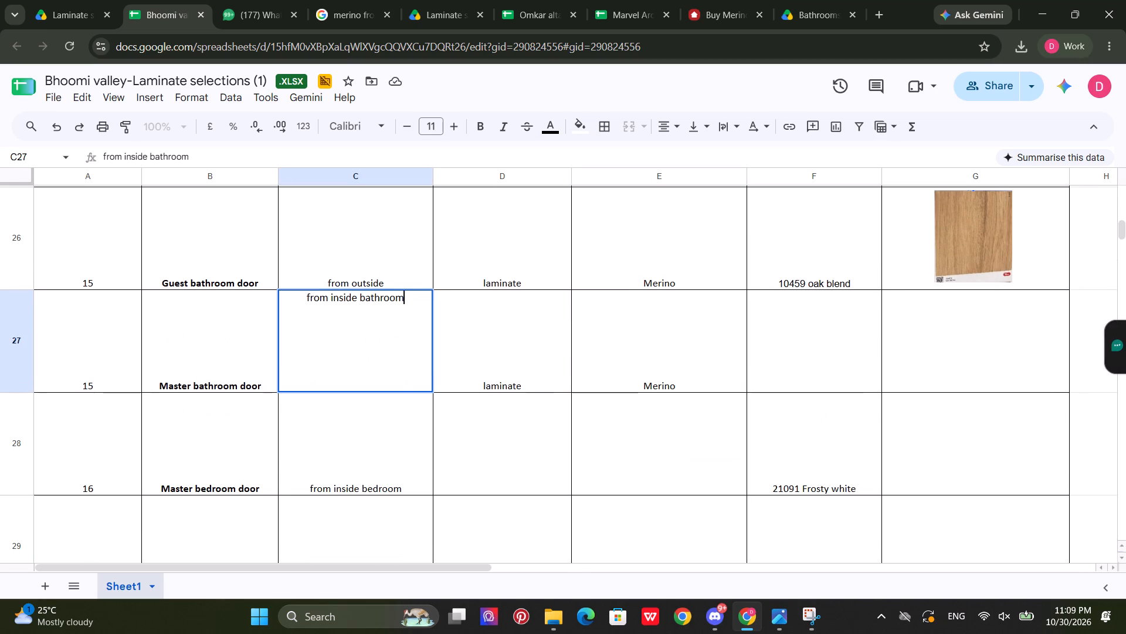
{"action": "left_click", "coordinate": [555, 330]}
{"action": "left_click", "coordinate": [662, 342]}
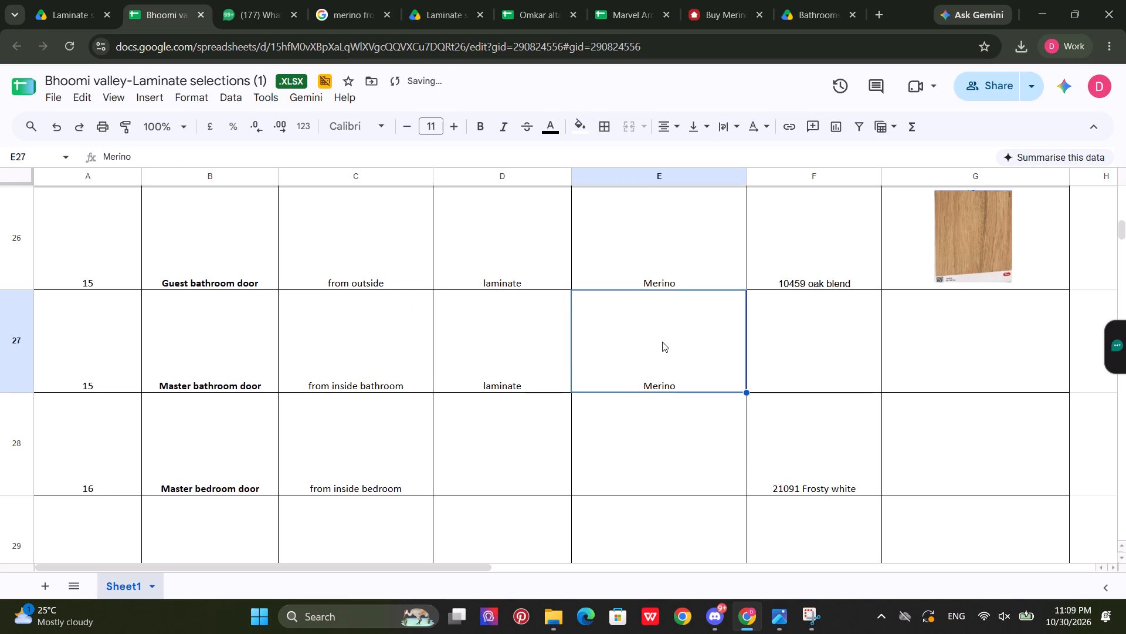
Copy the code "14602 FT RH Gigan Lowa walnut" from the Master bathroom row into the Master bathroom door row.
{"action": "scroll", "coordinate": [662, 342], "scroll_direction": "up", "scroll_amount": 5}
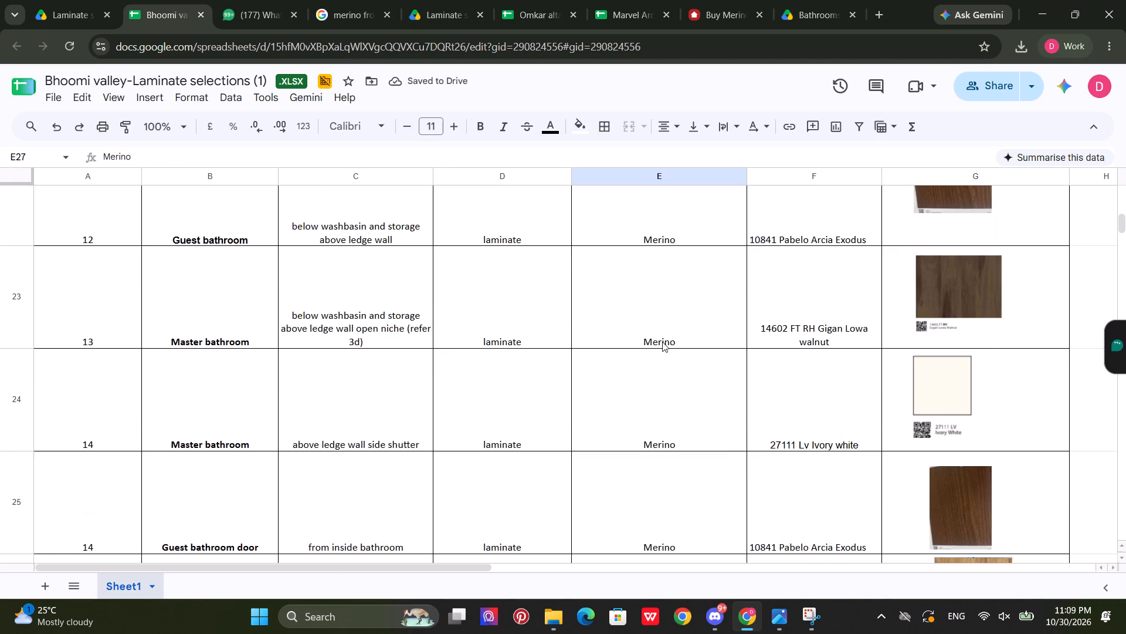
{"action": "scroll", "coordinate": [662, 342], "scroll_direction": "up", "scroll_amount": 1}
{"action": "scroll", "coordinate": [662, 342], "scroll_direction": "down", "scroll_amount": 1}
{"action": "left_click", "coordinate": [809, 317]}
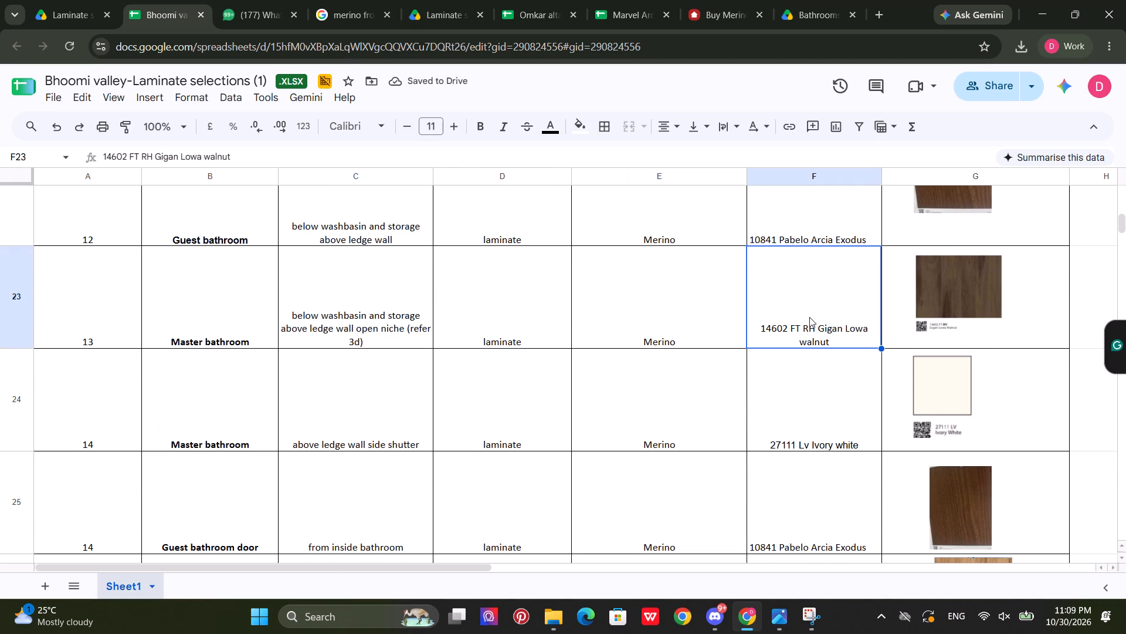
{"action": "key", "text": "ctrl+c"}
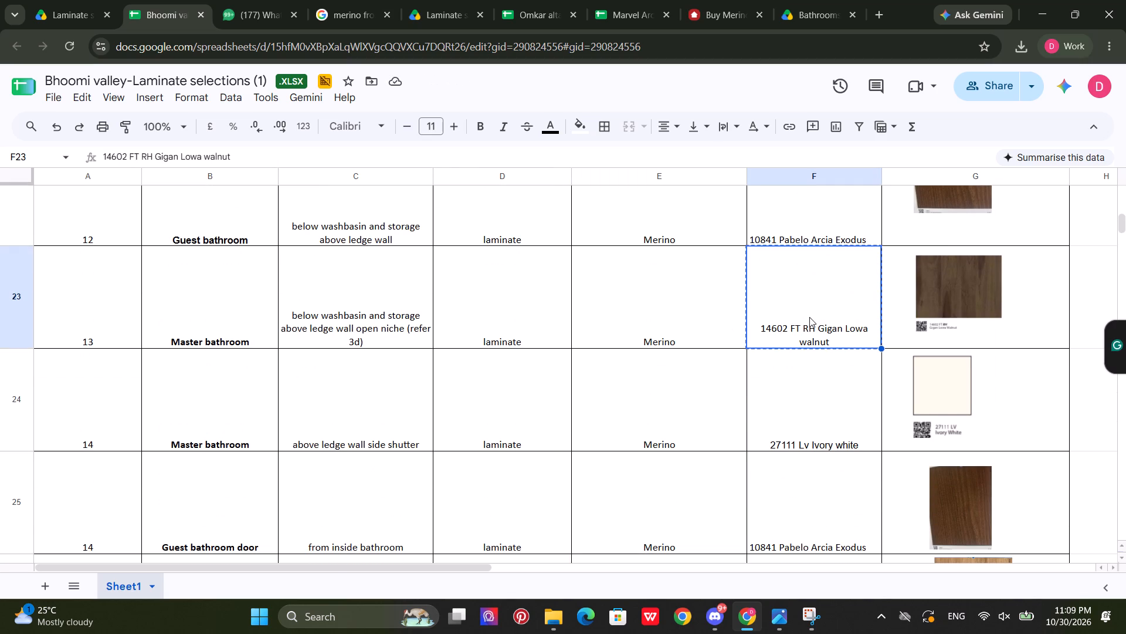
{"action": "scroll", "coordinate": [809, 317], "scroll_direction": "down", "scroll_amount": 7}
{"action": "scroll", "coordinate": [809, 311], "scroll_direction": "up", "scroll_amount": 2}
{"action": "left_click", "coordinate": [811, 356]}
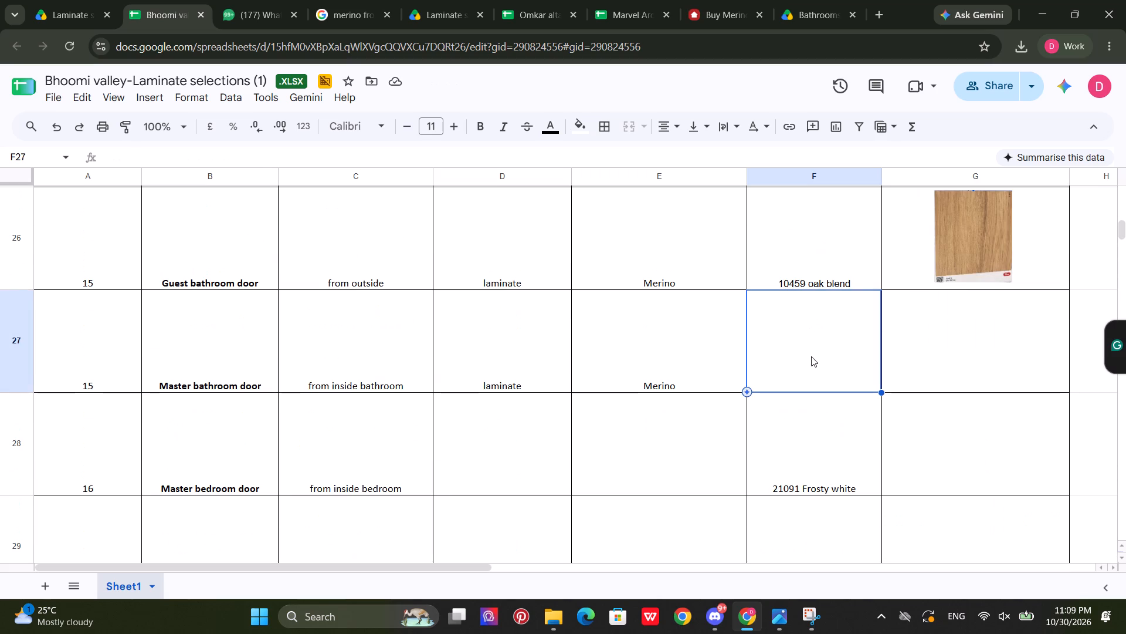
{"action": "key", "text": "ctrl+v"}
Copy the Gigan Lowa walnut swatch photo from the Master bathroom row into the Master bathroom door row's photo cell.
{"action": "left_click", "coordinate": [932, 345]}
{"action": "scroll", "coordinate": [932, 348], "scroll_direction": "up", "scroll_amount": 5}
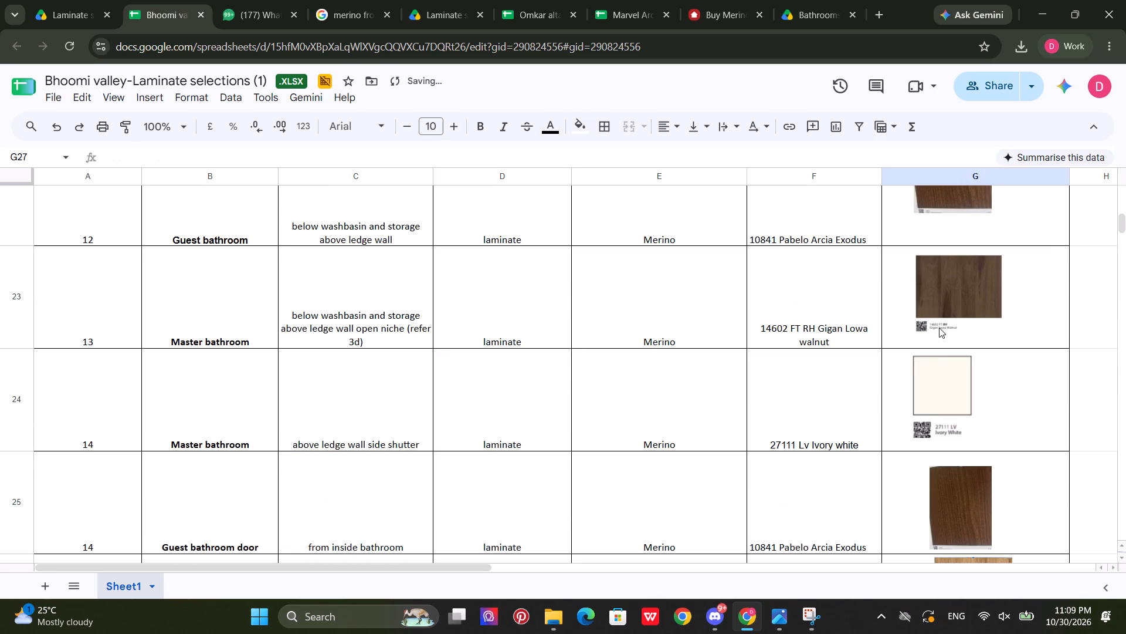
{"action": "left_click", "coordinate": [941, 312]}
{"action": "key", "text": "ctrl+c"}
{"action": "scroll", "coordinate": [941, 312], "scroll_direction": "down", "scroll_amount": 6}
{"action": "scroll", "coordinate": [941, 312], "scroll_direction": "up", "scroll_amount": 1}
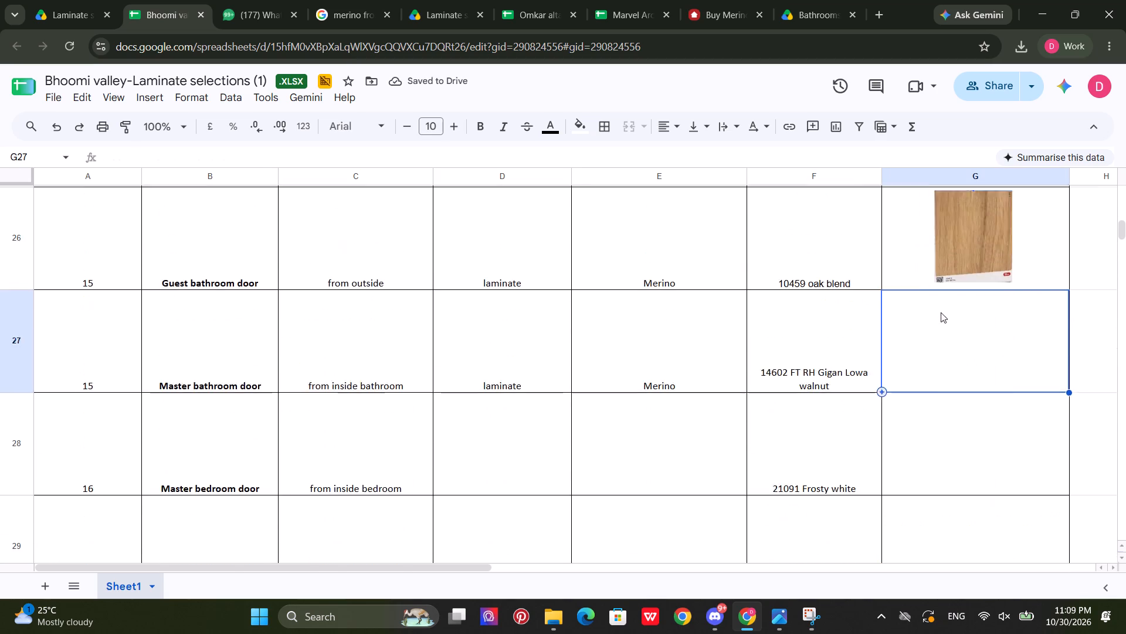
{"action": "scroll", "coordinate": [941, 312], "scroll_direction": "up", "scroll_amount": 1}
{"action": "left_click", "coordinate": [947, 400]}
{"action": "key", "text": "ctrl+v"}
{"action": "left_click", "coordinate": [947, 400]}
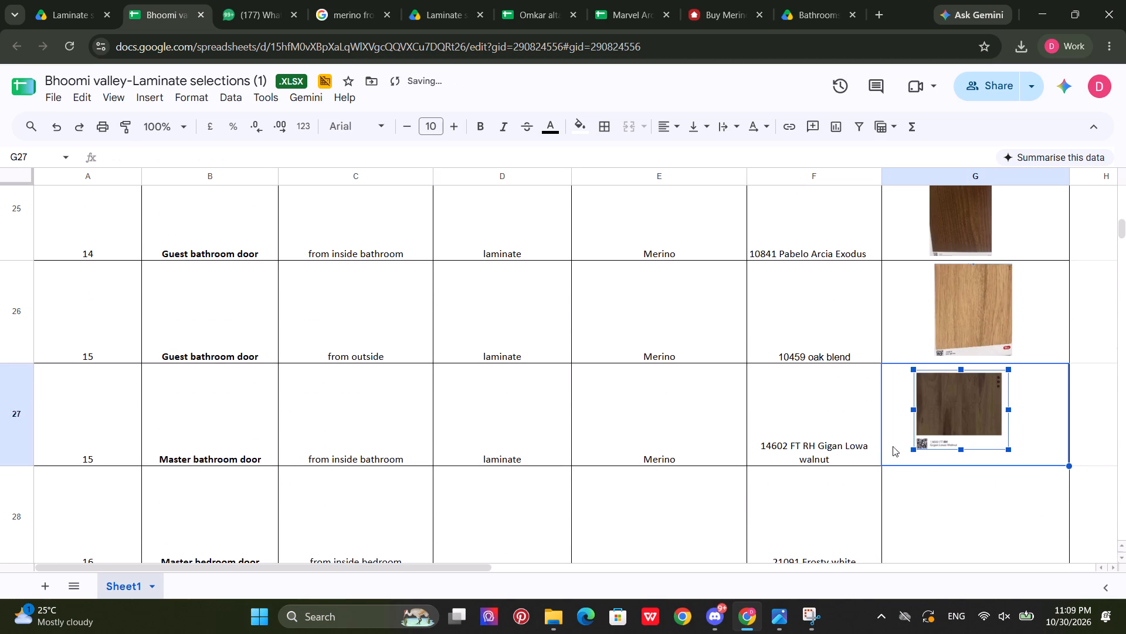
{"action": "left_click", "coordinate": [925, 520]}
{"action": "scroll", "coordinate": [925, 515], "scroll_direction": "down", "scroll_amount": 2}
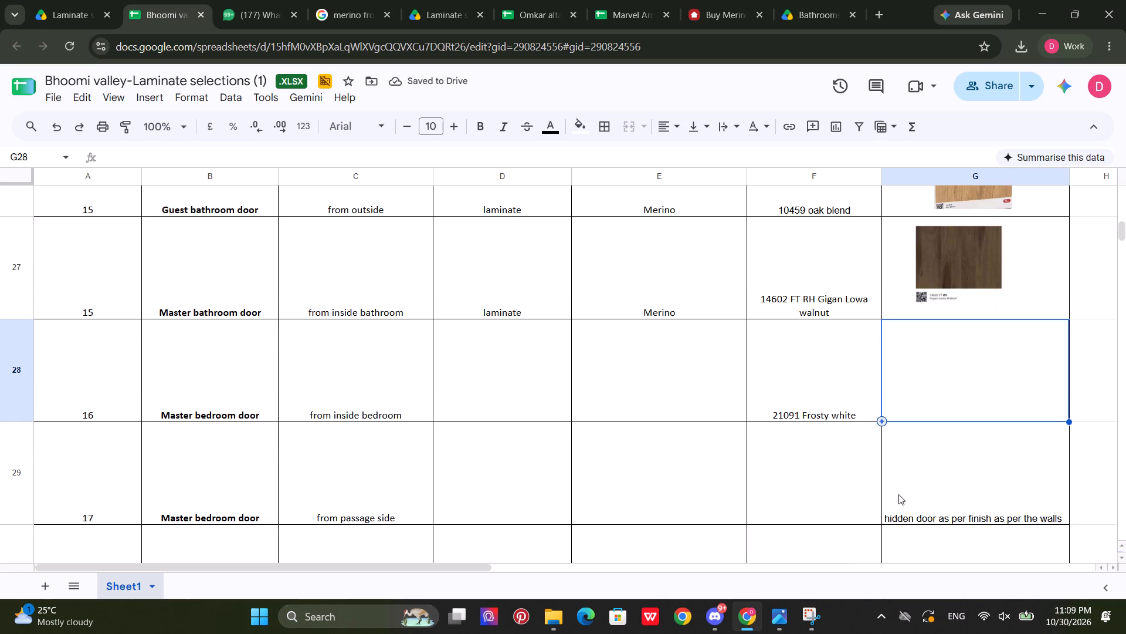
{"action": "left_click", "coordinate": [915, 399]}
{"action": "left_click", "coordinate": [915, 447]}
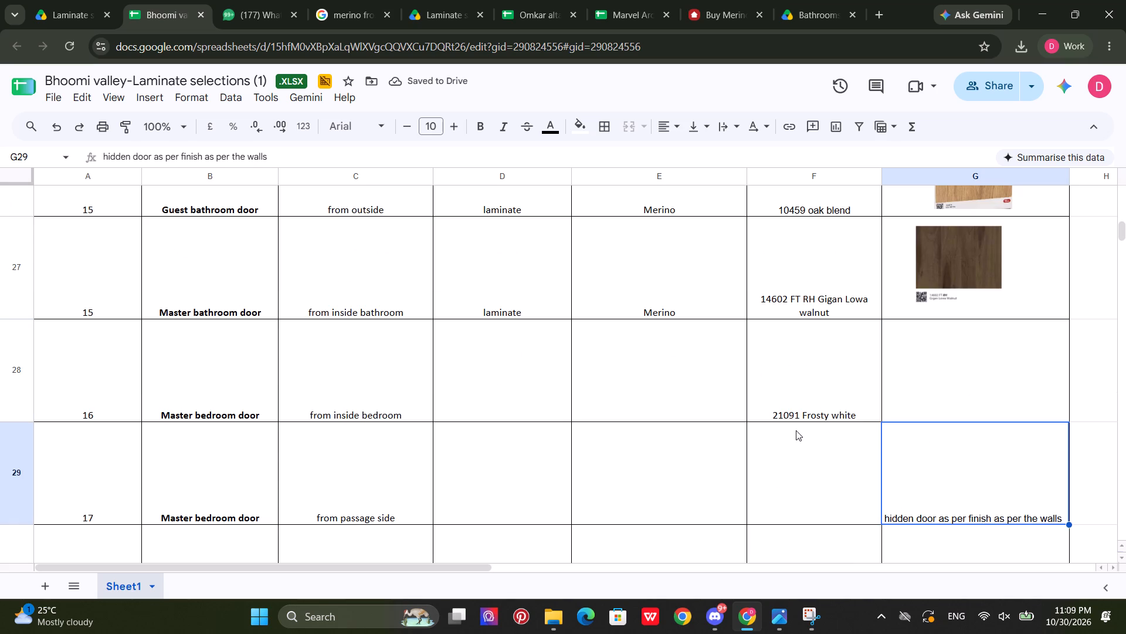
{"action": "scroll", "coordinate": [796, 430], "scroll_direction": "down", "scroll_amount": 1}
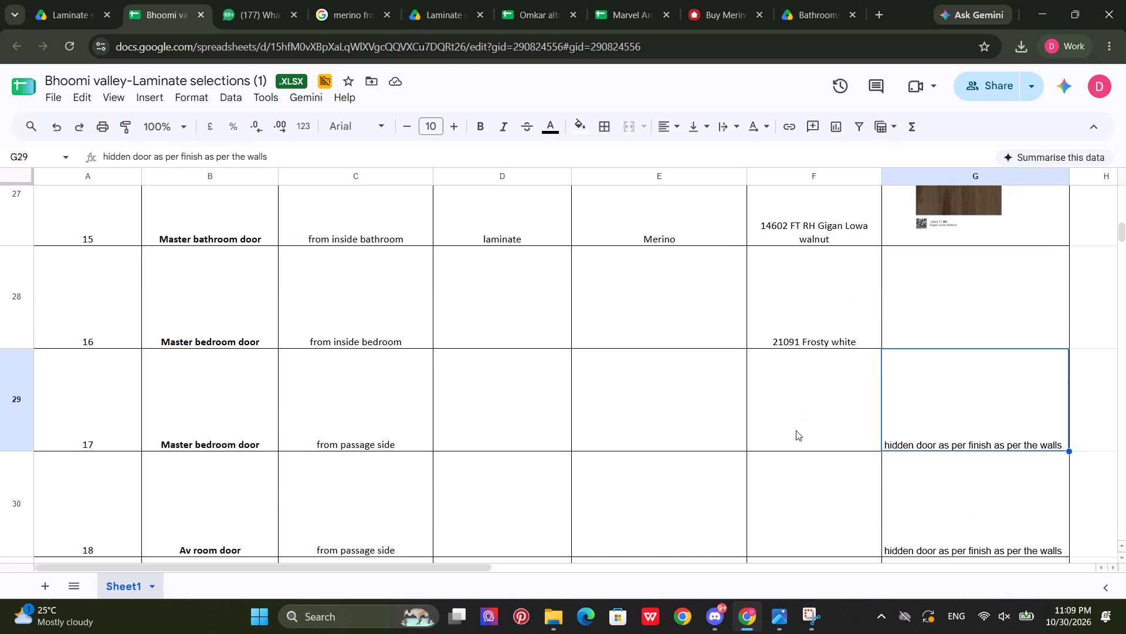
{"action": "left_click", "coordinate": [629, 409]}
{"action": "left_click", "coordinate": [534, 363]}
Insert an empty row above the "from inside bedroom" Master bedroom door row.
{"action": "scroll", "coordinate": [507, 352], "scroll_direction": "up", "scroll_amount": 1}
{"action": "left_click", "coordinate": [333, 380]}
{"action": "right_click", "coordinate": [333, 380]}
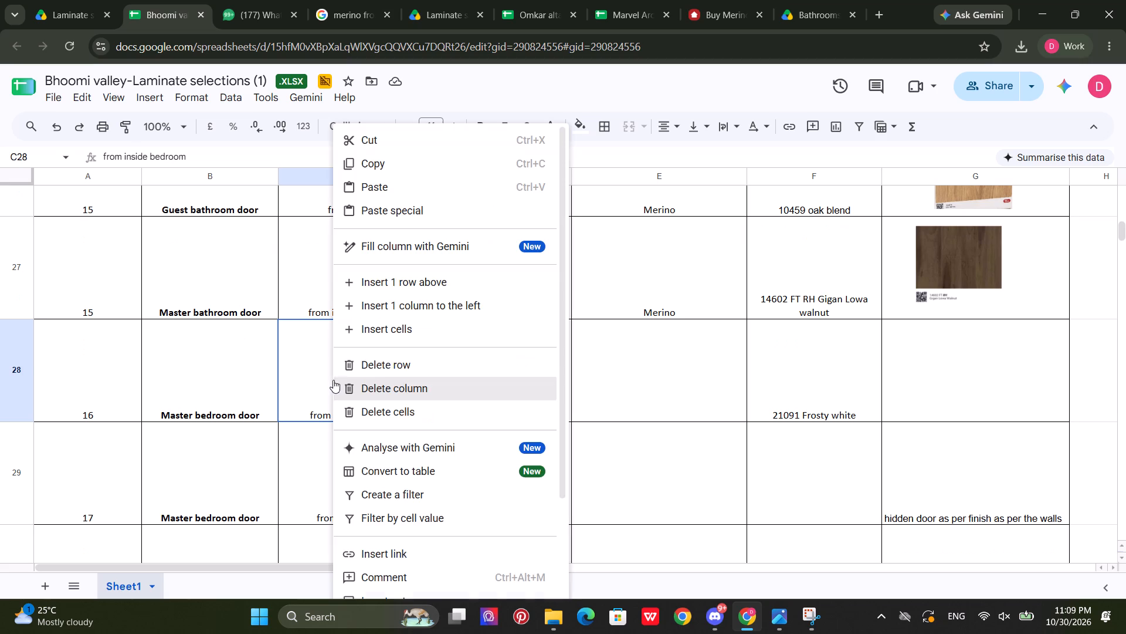
{"action": "left_click", "coordinate": [352, 287]}
{"action": "left_click", "coordinate": [127, 350]}
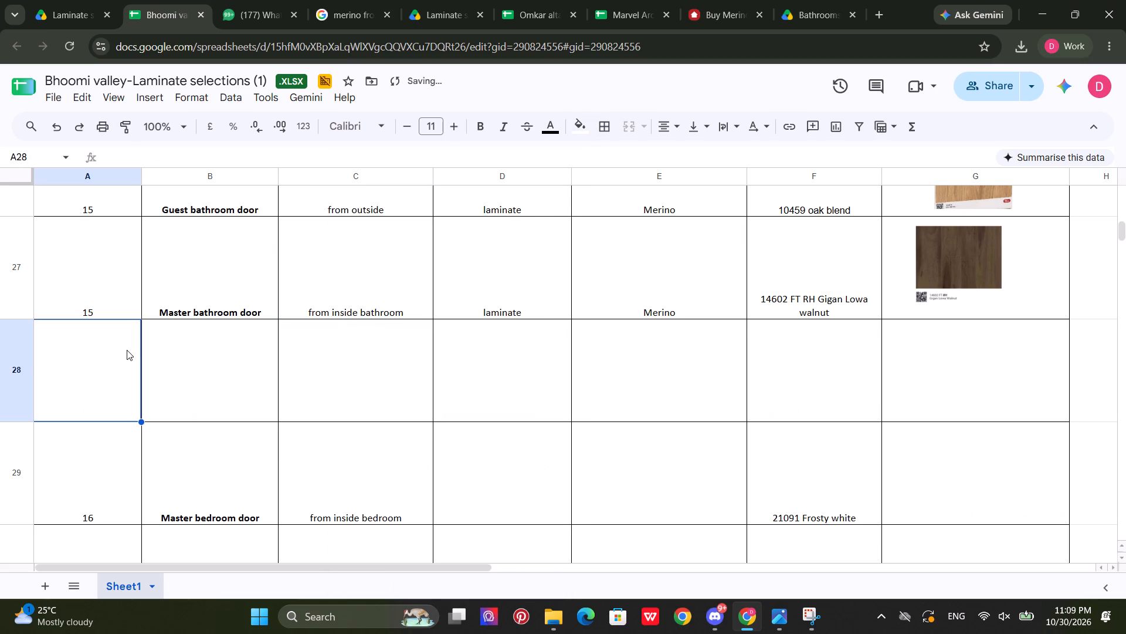
Fill the new row with the copied name "Master bathroom door" and description "from outside".
{"action": "left_click", "coordinate": [219, 306]}
{"action": "key", "text": "ctrl+c"}
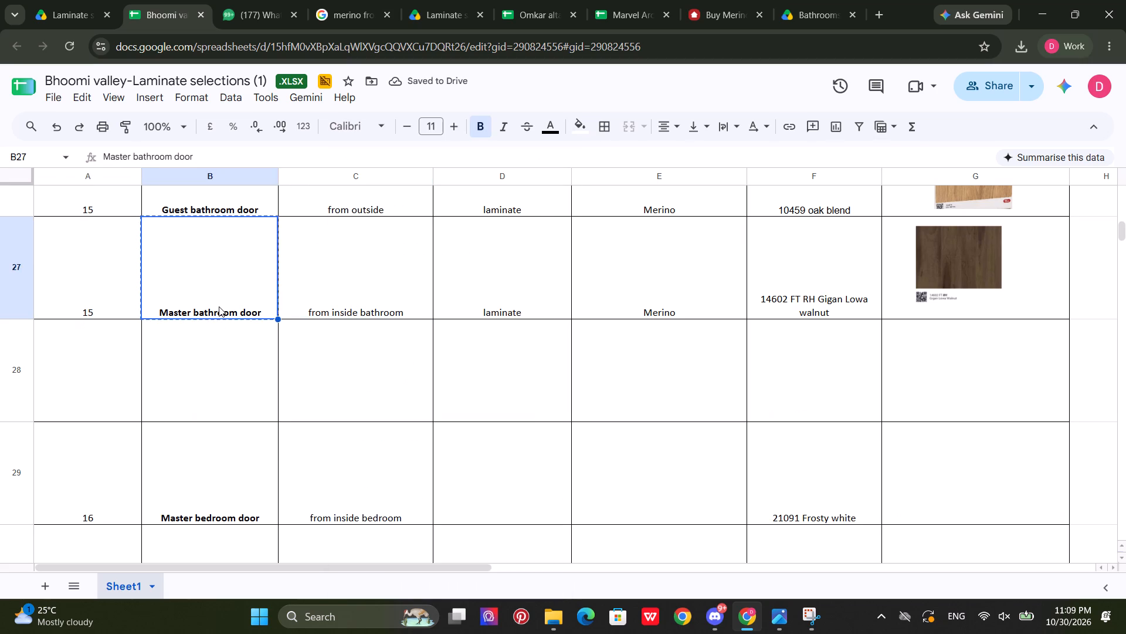
{"action": "left_click", "coordinate": [229, 362]}
{"action": "key", "text": "ctrl+v"}
{"action": "left_click", "coordinate": [365, 341]}
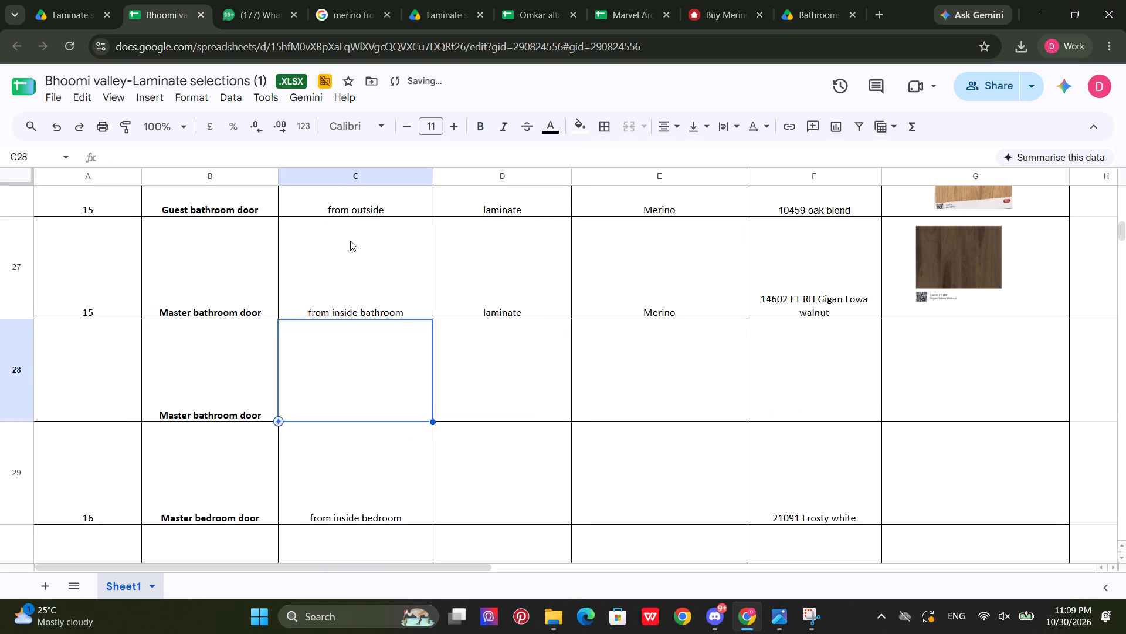
{"action": "left_click", "coordinate": [351, 213]}
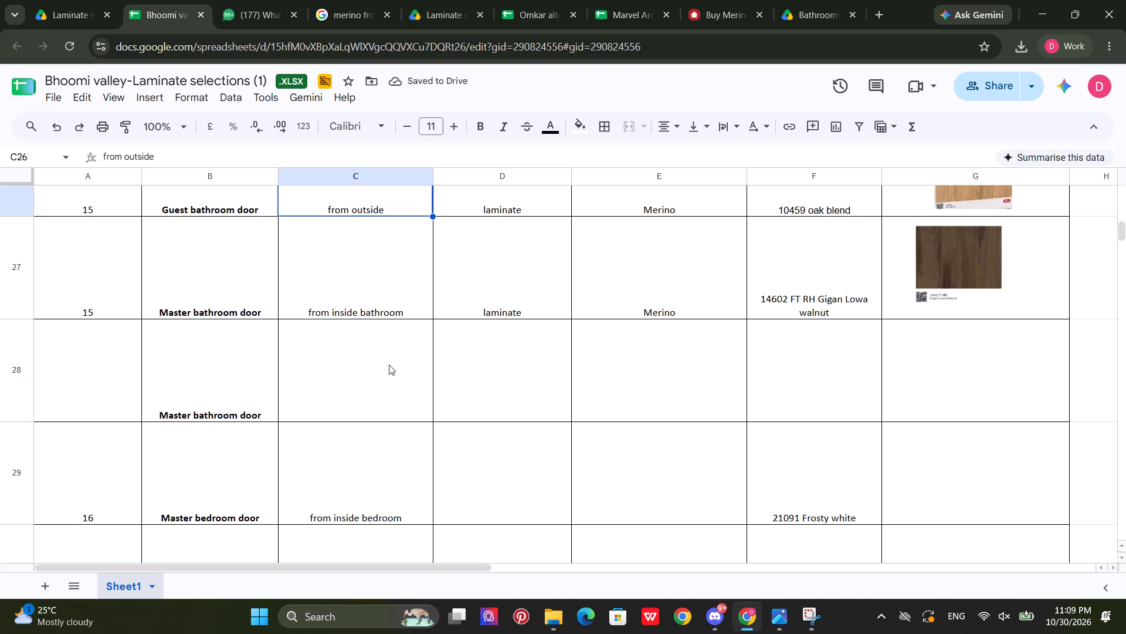
{"action": "key", "text": "ctrl+c"}
{"action": "left_click", "coordinate": [382, 414]}
{"action": "key", "text": "ctrl+v"}
{"action": "left_click", "coordinate": [473, 382]}
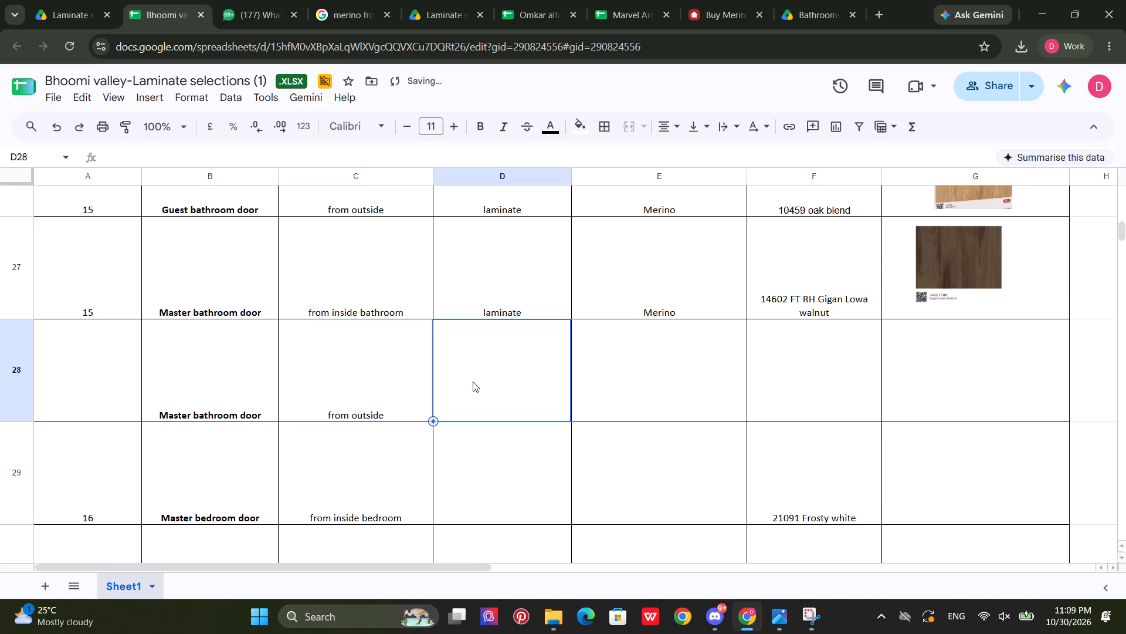
{"action": "left_click", "coordinate": [493, 294]}
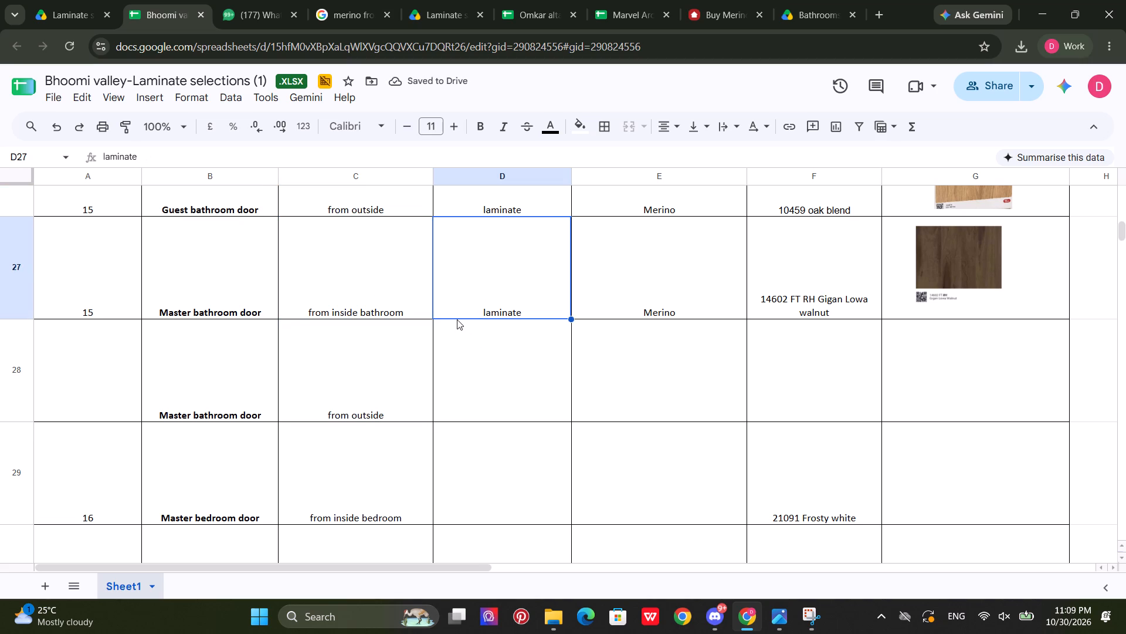
Extend the new Master bathroom door row's description to "from outside (towards walkin)".
{"action": "double_click", "coordinate": [350, 350]}
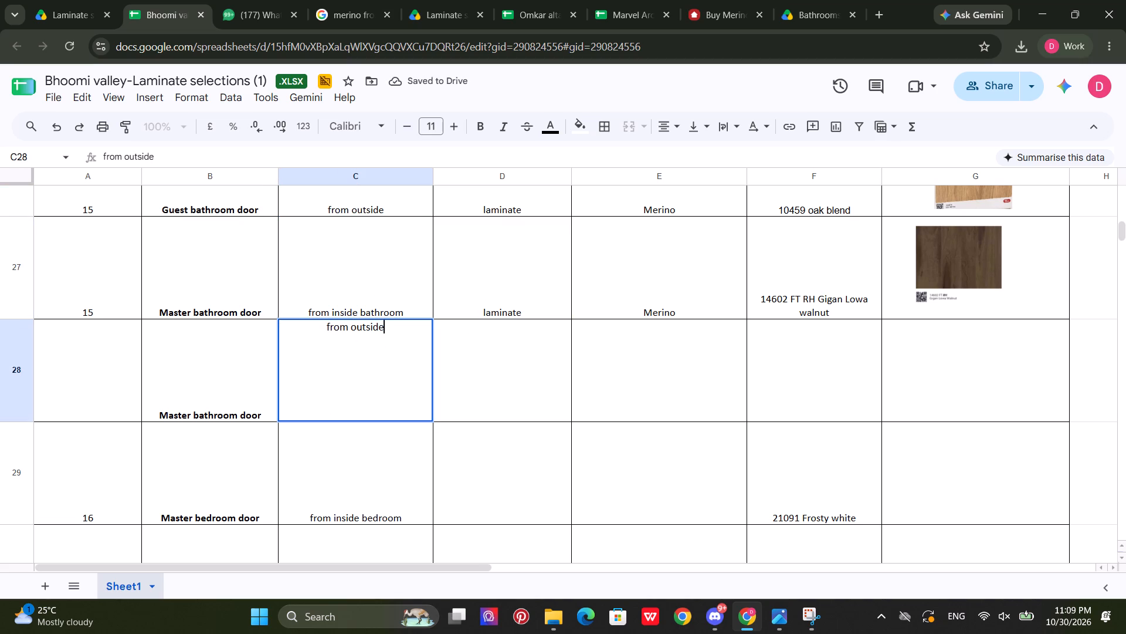
{"action": "key", "text": "space"}
{"action": "key", "text": "shift+parenleft"}
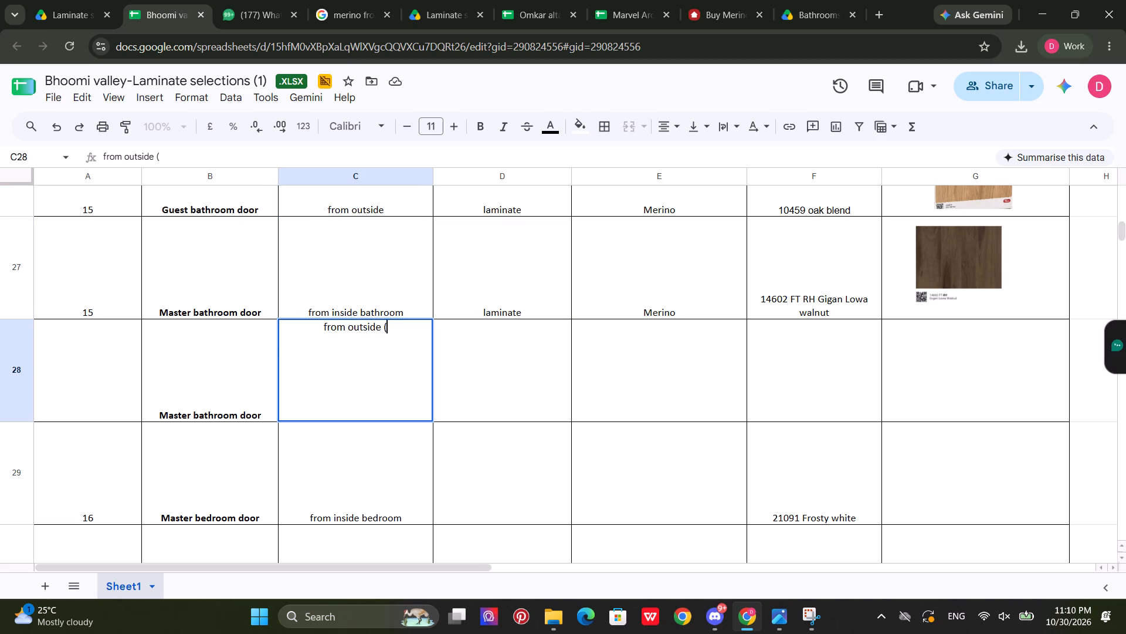
{"action": "type", "text": "towards wali"}
{"action": "key", "text": "BackSpace"}
{"action": "type", "text": "kin/"}
{"action": "key", "text": "BackSpace"}
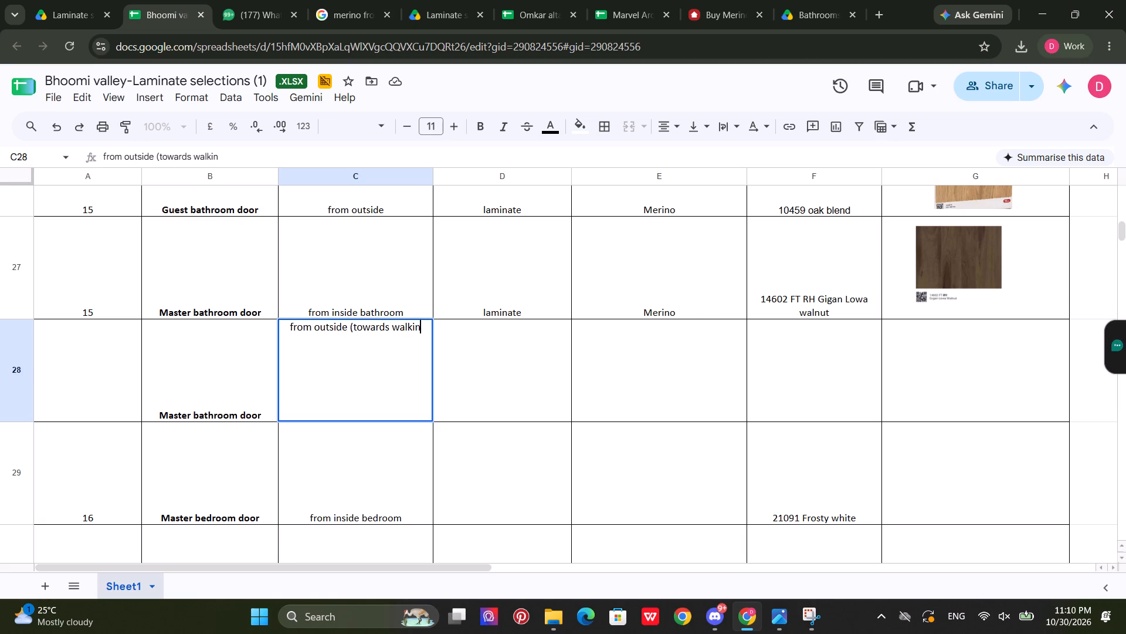
{"action": "key", "text": "shift+parenright"}
Copy the type "laminate" and catalogue "Merino" from the inside bathroom row into the "from outside (towards walkin)" row.
{"action": "left_click", "coordinate": [515, 357]}
{"action": "left_click", "coordinate": [521, 339]}
{"action": "left_click", "coordinate": [507, 291]}
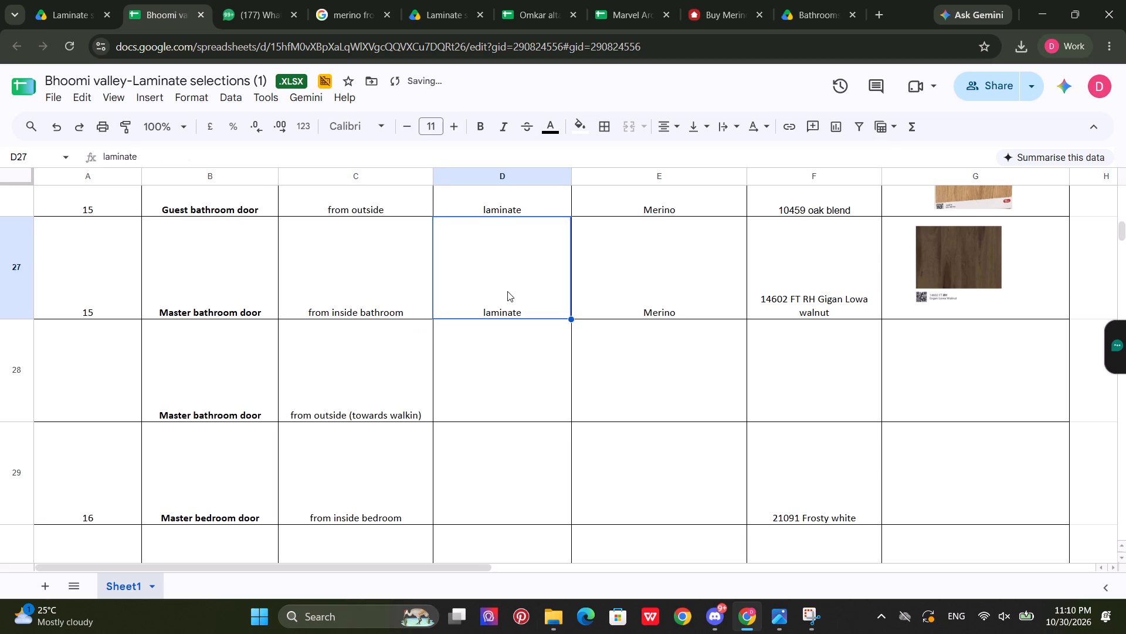
{"action": "key", "text": "ctrl+c"}
{"action": "left_click", "coordinate": [508, 339]}
{"action": "key", "text": "ctrl+v"}
{"action": "left_click", "coordinate": [650, 289]}
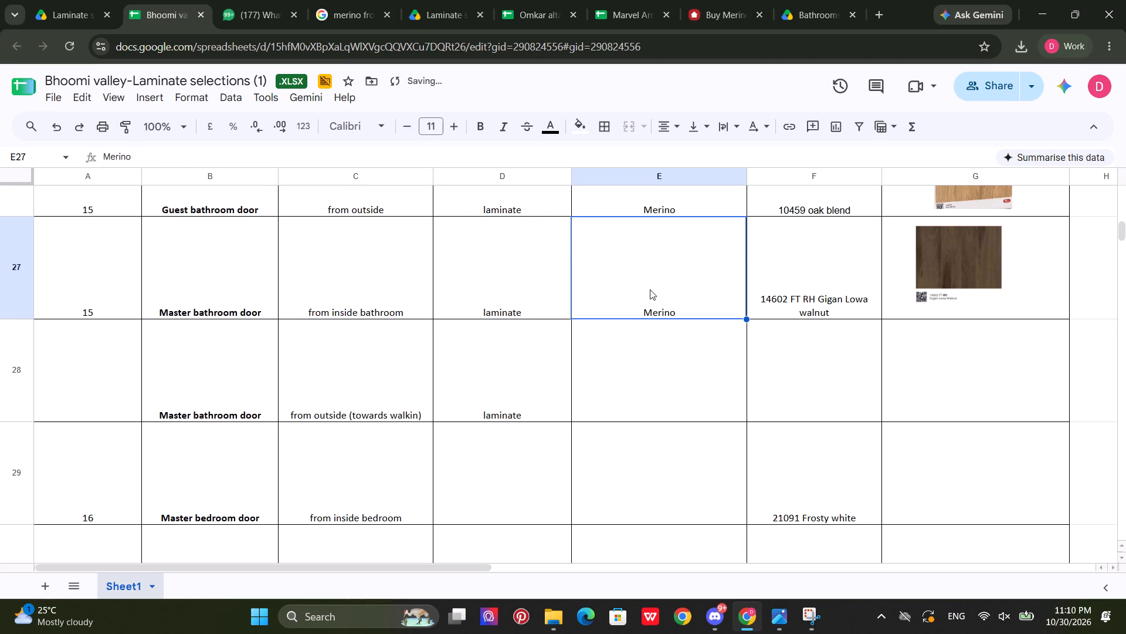
{"action": "key", "text": "ctrl+c"}
{"action": "left_click", "coordinate": [673, 386]}
{"action": "key", "text": "ctrl+v"}
Copy the code "21091 Frosty white" from the "Half wardrobe,and loft" row into the "from outside (towards walkin)" Master bathroom door row.
{"action": "left_click", "coordinate": [795, 371]}
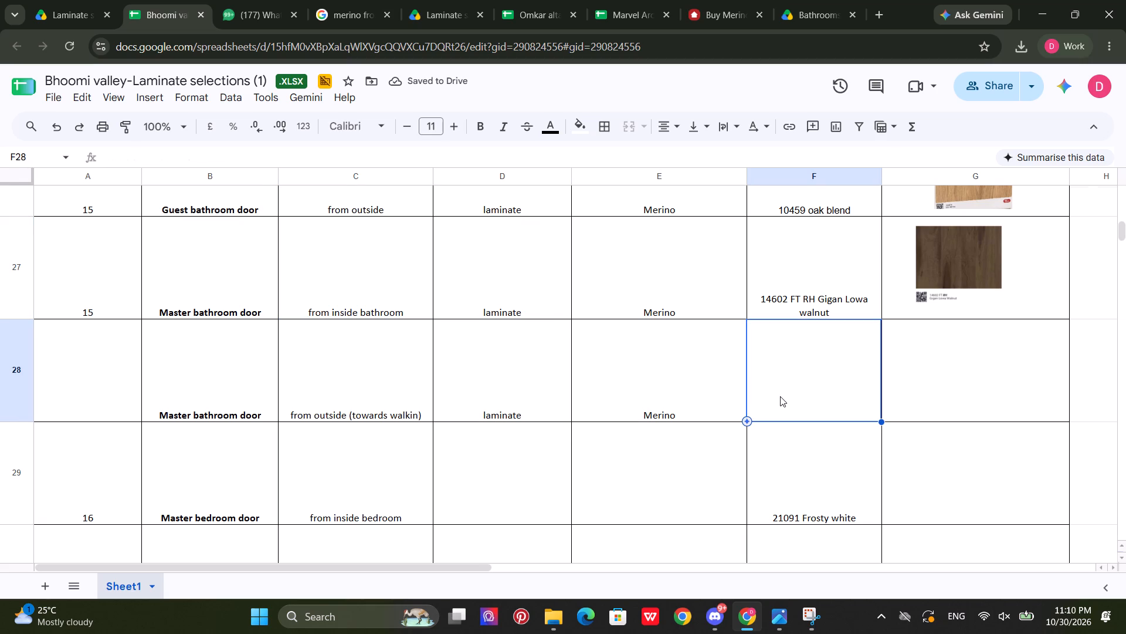
{"action": "scroll", "coordinate": [780, 396], "scroll_direction": "up", "scroll_amount": 8}
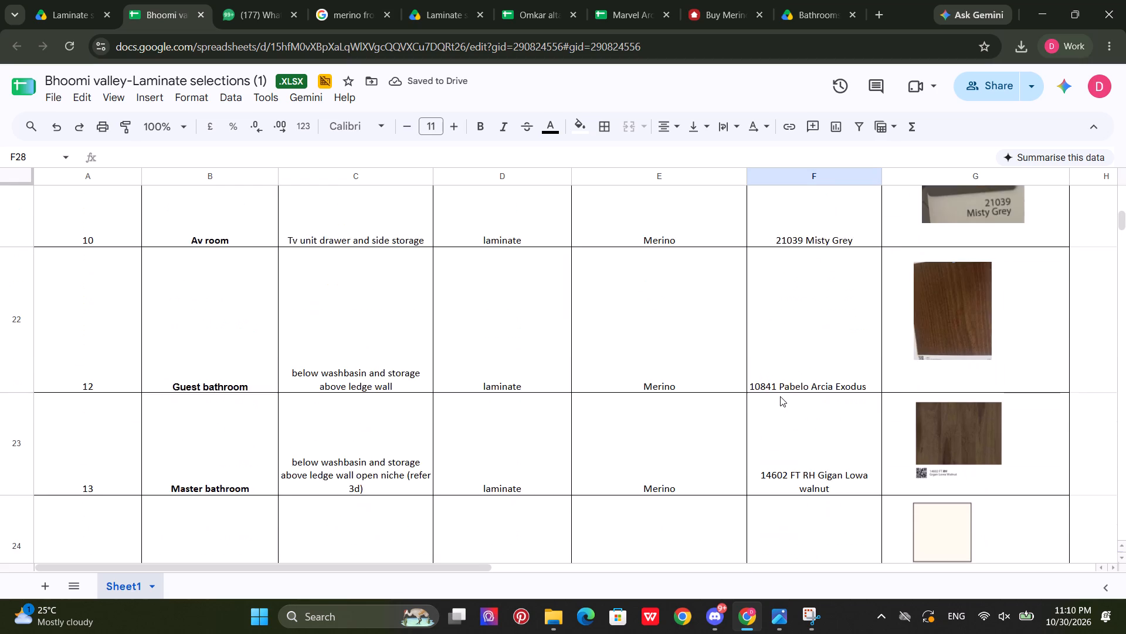
{"action": "scroll", "coordinate": [780, 396], "scroll_direction": "up", "scroll_amount": 7}
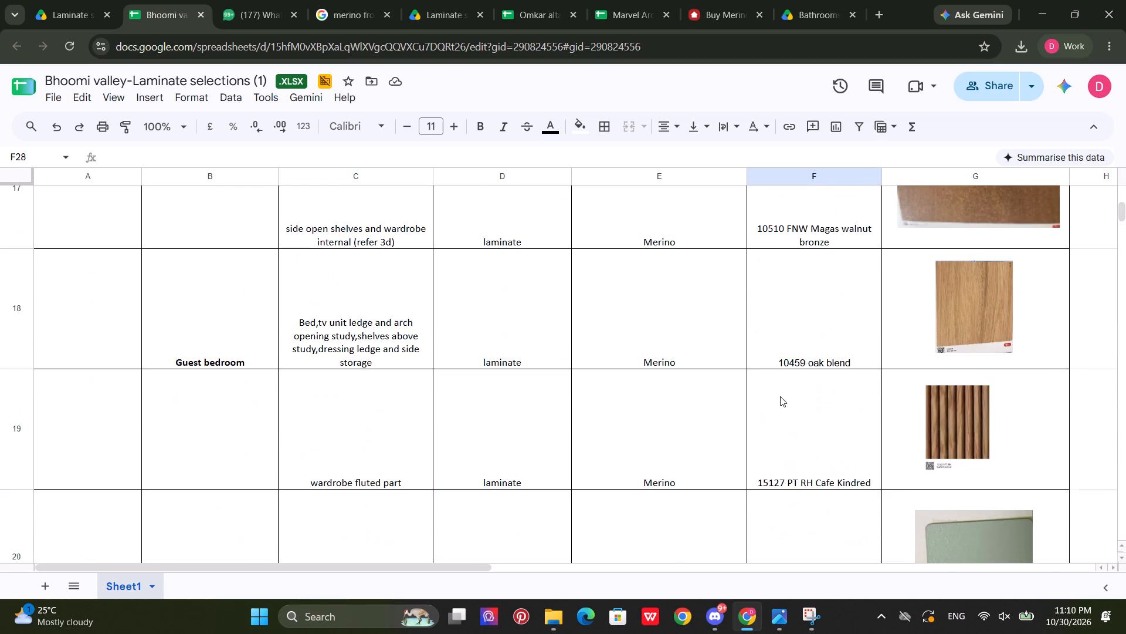
{"action": "scroll", "coordinate": [780, 396], "scroll_direction": "up", "scroll_amount": 3}
{"action": "left_click", "coordinate": [784, 321]}
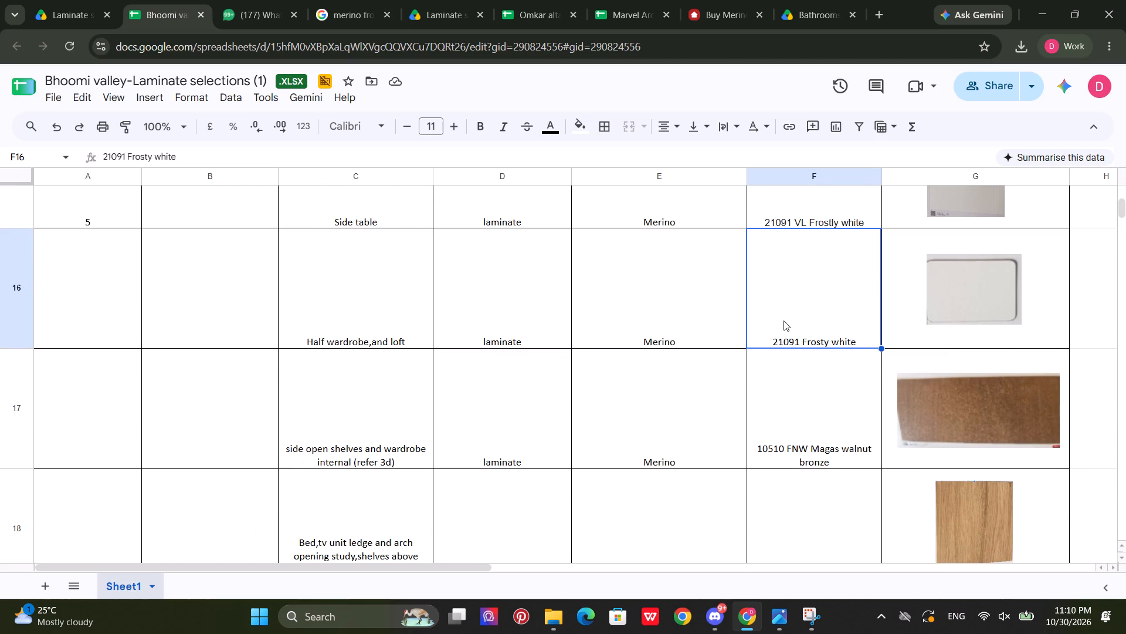
{"action": "key", "text": "ctrl+c"}
{"action": "scroll", "coordinate": [784, 321], "scroll_direction": "down", "scroll_amount": 11}
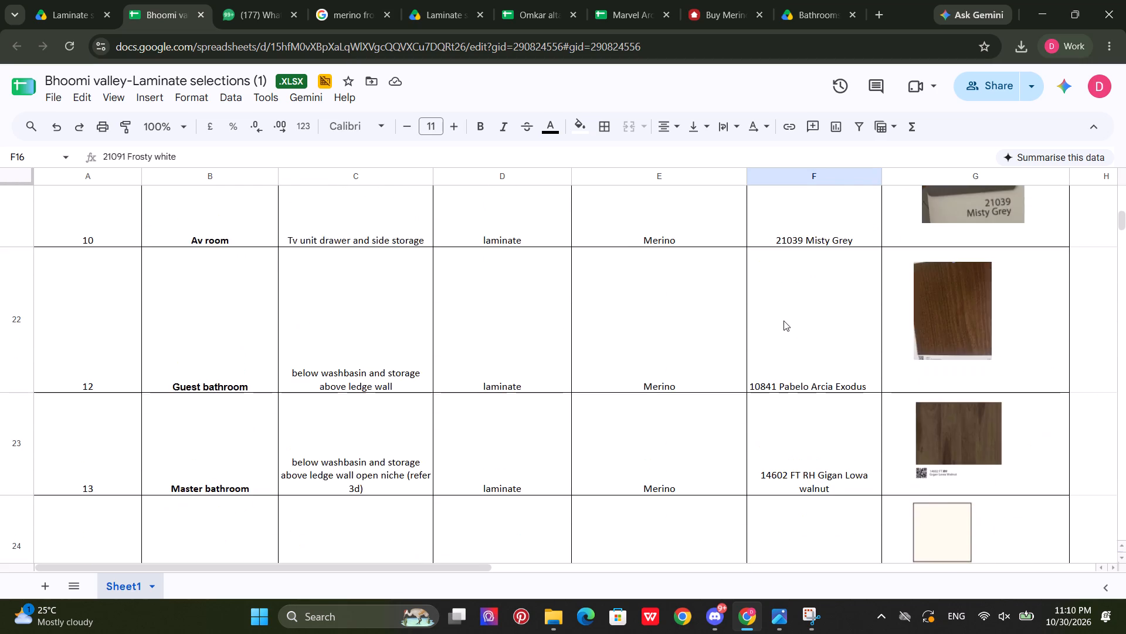
{"action": "scroll", "coordinate": [784, 321], "scroll_direction": "down", "scroll_amount": 8}
{"action": "left_click", "coordinate": [786, 321]}
{"action": "key", "text": "ctrl+v"}
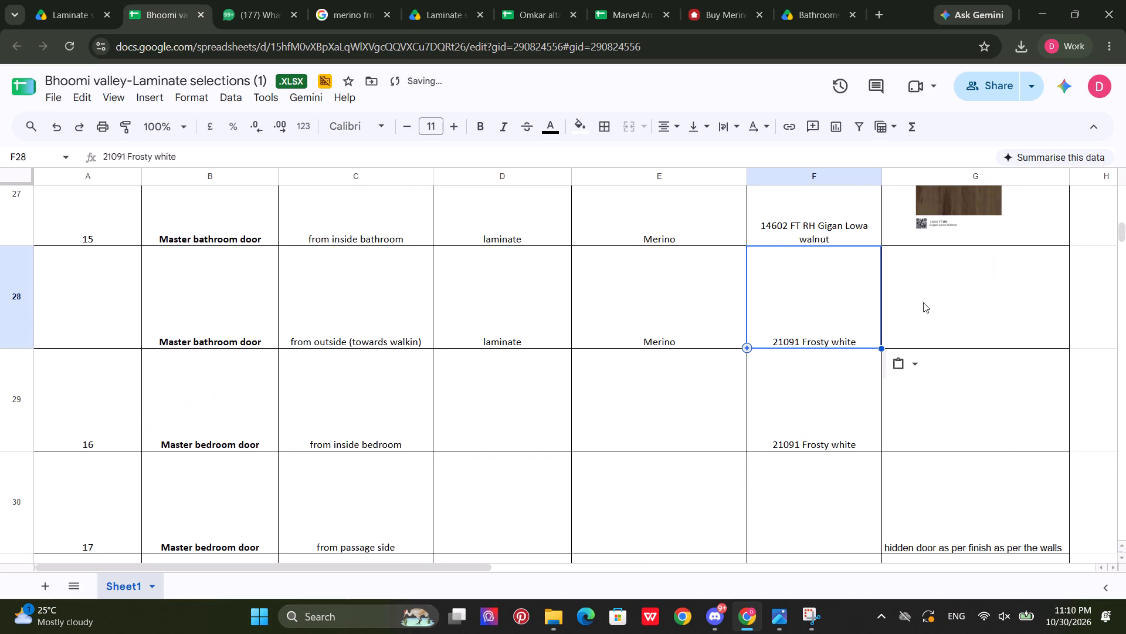
Copy the Frosty white swatch photo from the "Half wardrobe,and loft" row into the outside Master bathroom door row and nudge it upward within its cell.
{"action": "left_click", "coordinate": [923, 302]}
{"action": "scroll", "coordinate": [923, 302], "scroll_direction": "up", "scroll_amount": 19}
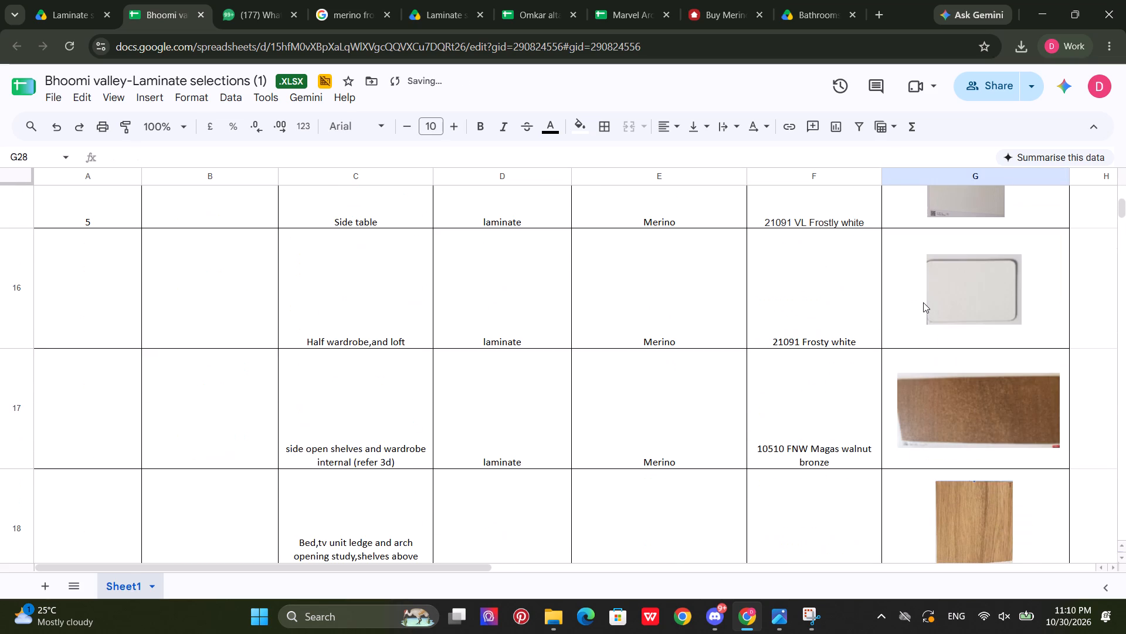
{"action": "left_click", "coordinate": [923, 302]}
{"action": "left_click", "coordinate": [944, 298]}
{"action": "key", "text": "ctrl+c"}
{"action": "scroll", "coordinate": [944, 298], "scroll_direction": "down", "scroll_amount": 2}
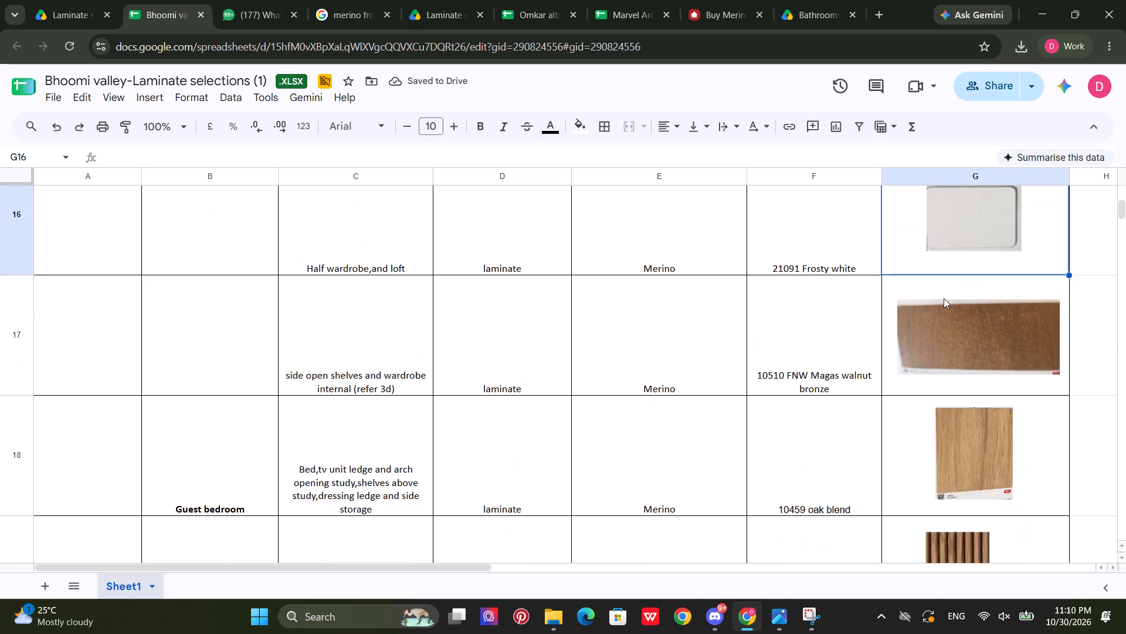
{"action": "scroll", "coordinate": [944, 298], "scroll_direction": "down", "scroll_amount": 18}
{"action": "left_click", "coordinate": [944, 249]}
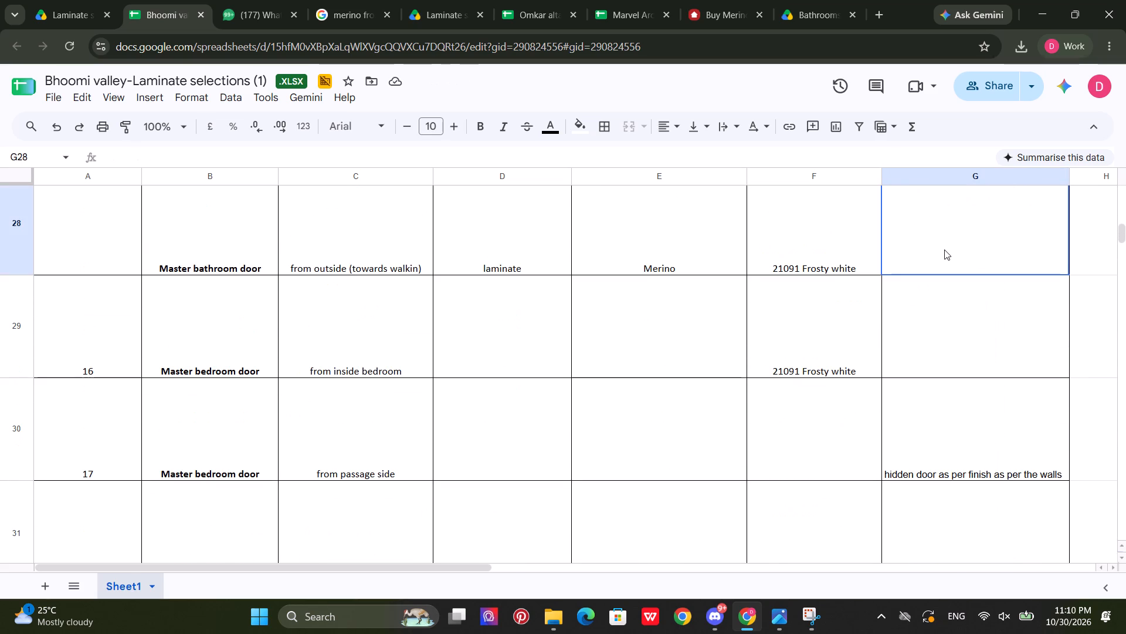
{"action": "key", "text": "ctrl+v"}
{"action": "left_click", "coordinate": [944, 241]}
{"action": "scroll", "coordinate": [944, 278], "scroll_direction": "up", "scroll_amount": 1}
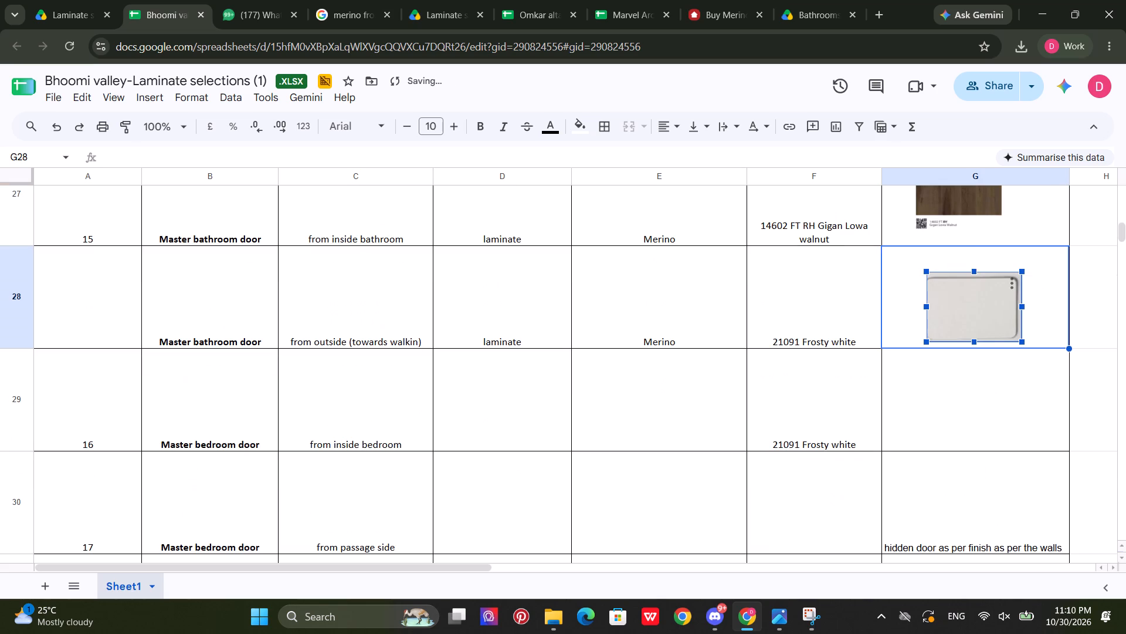
{"action": "left_click_drag", "start_coordinate": [948, 298], "coordinate": [945, 286]}
{"action": "left_click", "coordinate": [949, 388]}
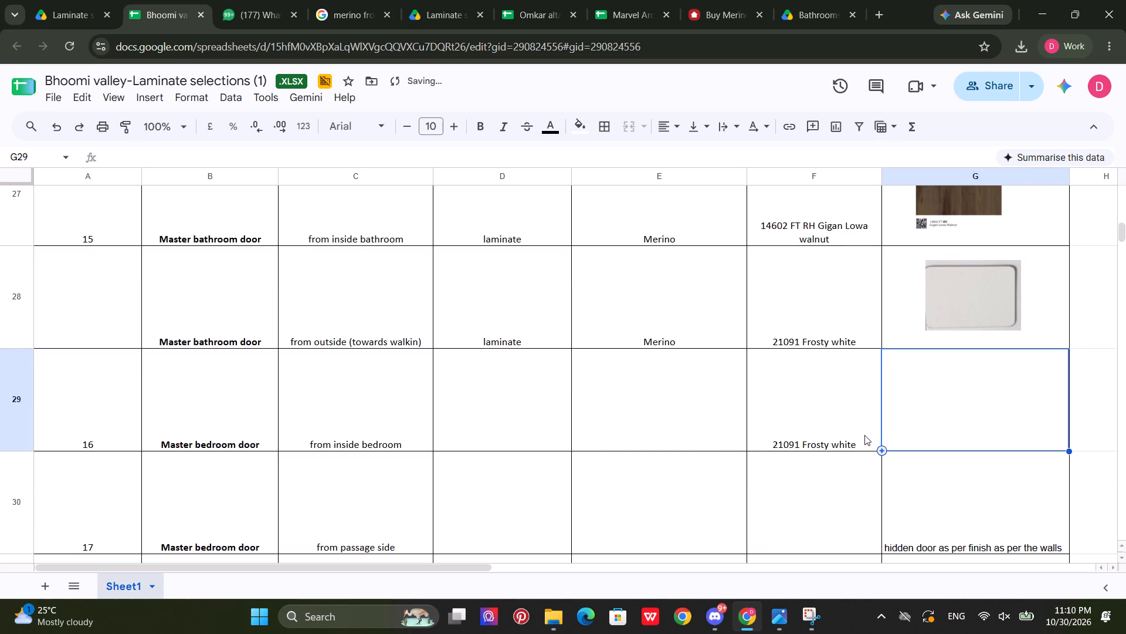
Copy the type "laminate" and catalogue "Merino" from the outside Master bathroom door row into the Master bedroom door "from inside bedroom" row.
{"action": "scroll", "coordinate": [592, 447], "scroll_direction": "down", "scroll_amount": 1}
{"action": "scroll", "coordinate": [592, 447], "scroll_direction": "up", "scroll_amount": 1}
{"action": "left_click", "coordinate": [568, 333]}
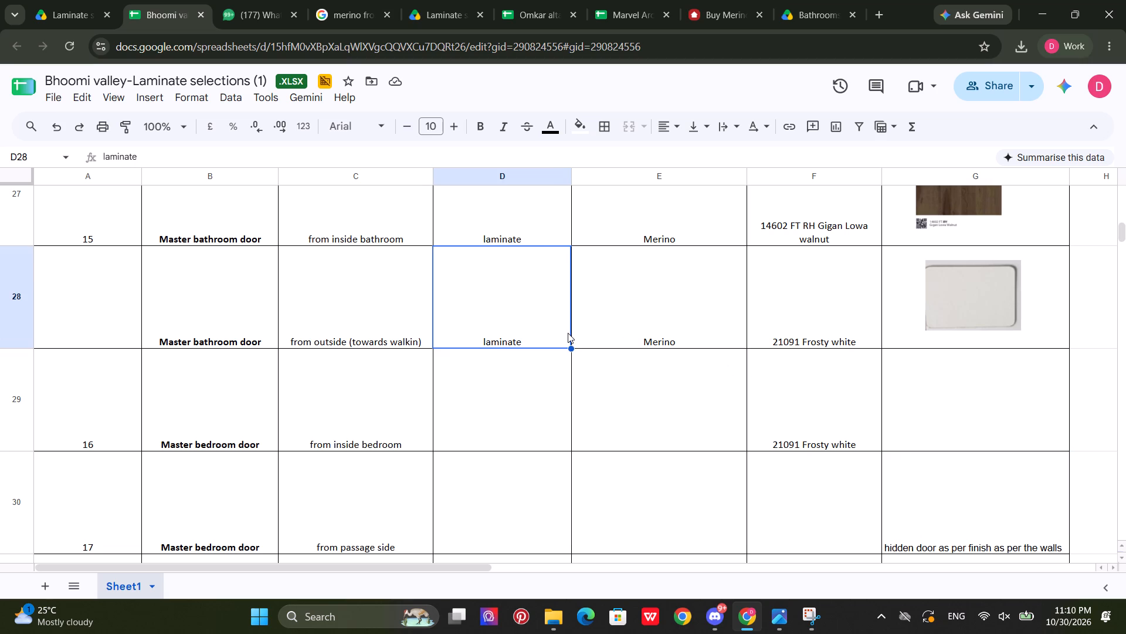
{"action": "key", "text": "ctrl+c"}
{"action": "left_click", "coordinate": [574, 408]}
{"action": "left_click", "coordinate": [548, 410]}
{"action": "key", "text": "ctrl+v"}
{"action": "left_click", "coordinate": [661, 305]}
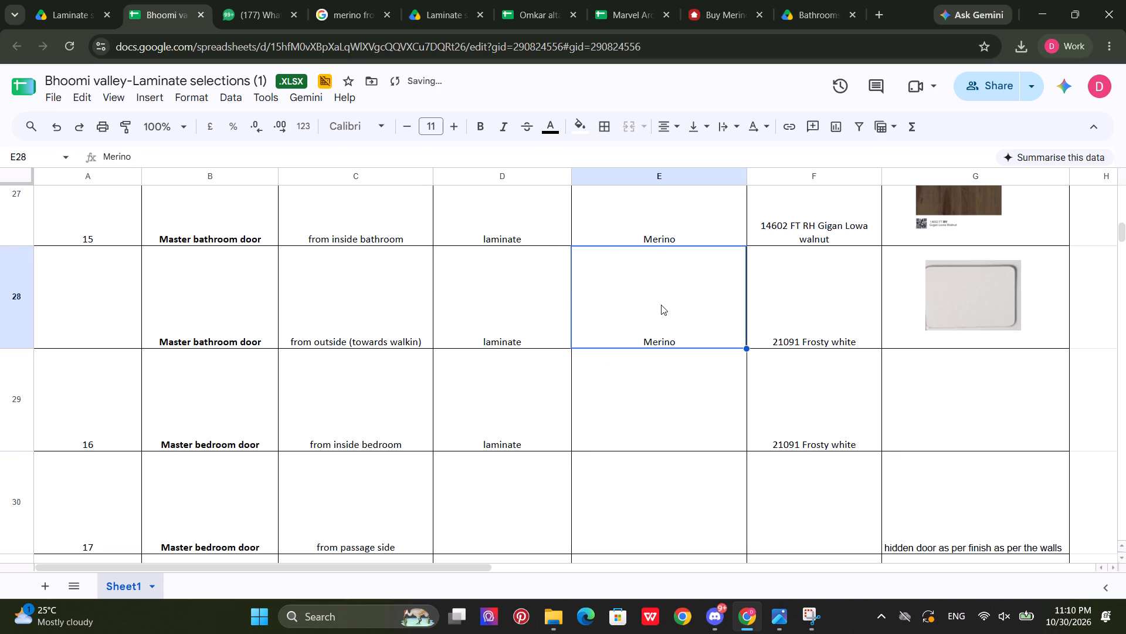
{"action": "key", "text": "ctrl+c"}
{"action": "left_click", "coordinate": [684, 410]}
{"action": "key", "text": "ctrl+v"}
{"action": "left_click", "coordinate": [824, 293]}
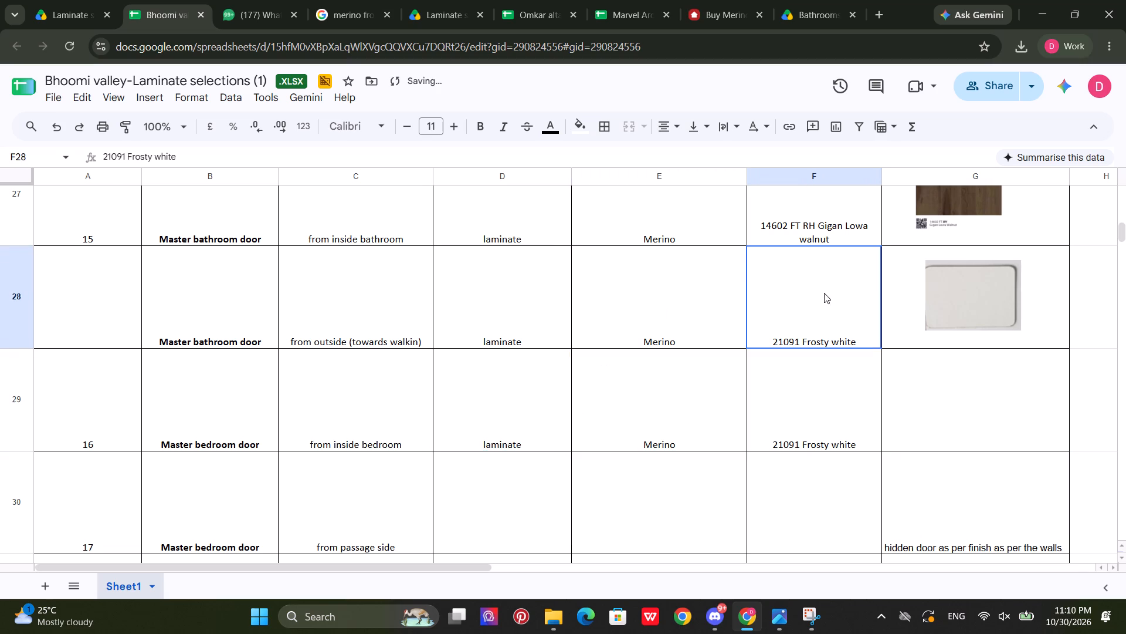
Copy the Frosty white swatch photo from the outside Master bathroom door row into the Master bedroom door "from inside bedroom" row.
{"action": "left_click", "coordinate": [931, 321]}
{"action": "key", "text": "ctrl+c"}
{"action": "left_click", "coordinate": [961, 361]}
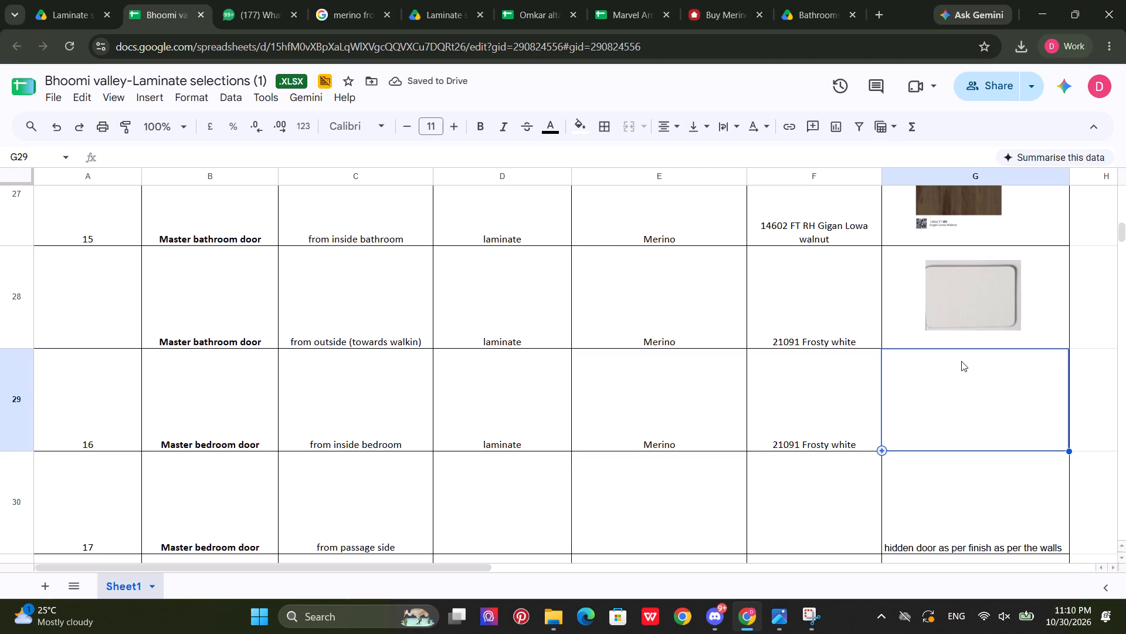
{"action": "key", "text": "ctrl+v"}
Extend the Av room door's room name to "Av room door sliding" and save the spreadsheet.
{"action": "scroll", "coordinate": [943, 396], "scroll_direction": "down", "scroll_amount": 2}
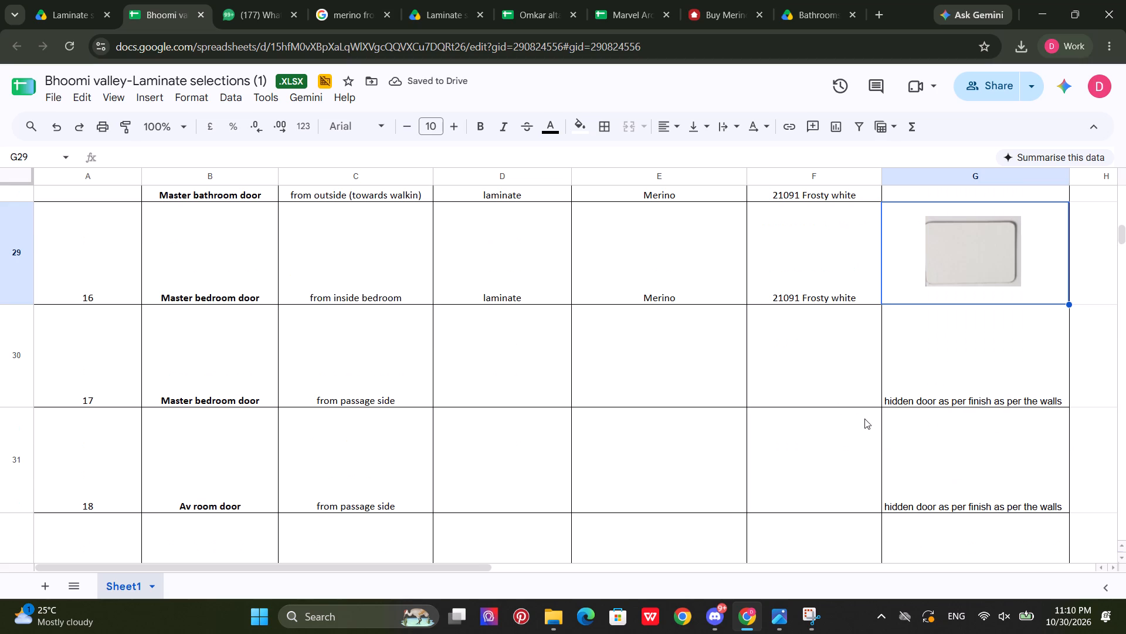
{"action": "scroll", "coordinate": [865, 420], "scroll_direction": "down", "scroll_amount": 1}
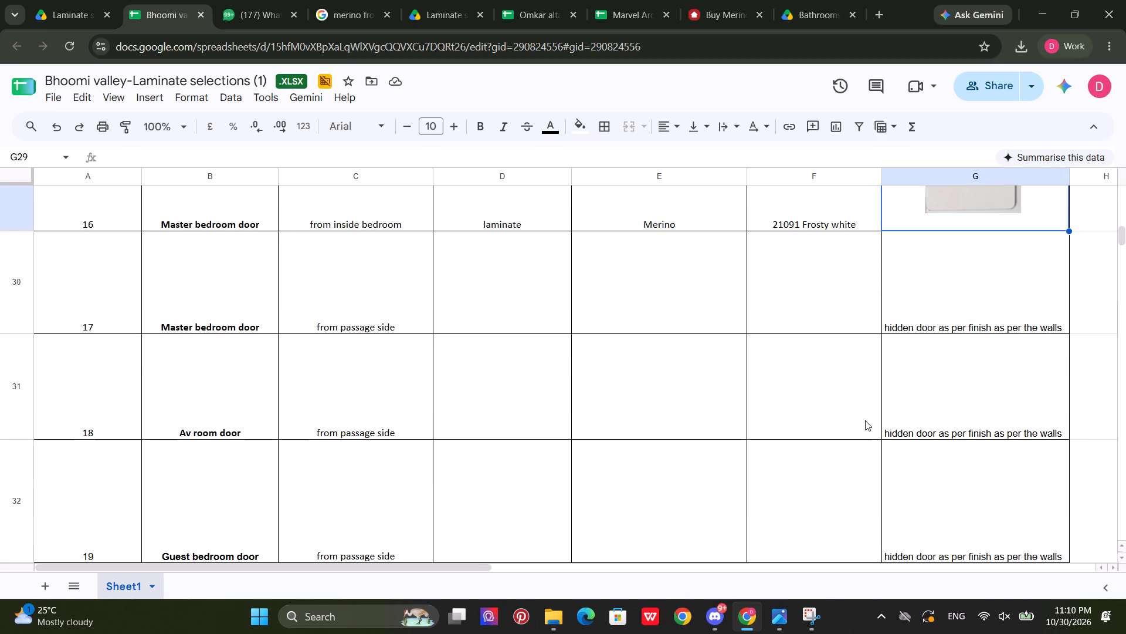
{"action": "scroll", "coordinate": [865, 420], "scroll_direction": "down", "scroll_amount": 1}
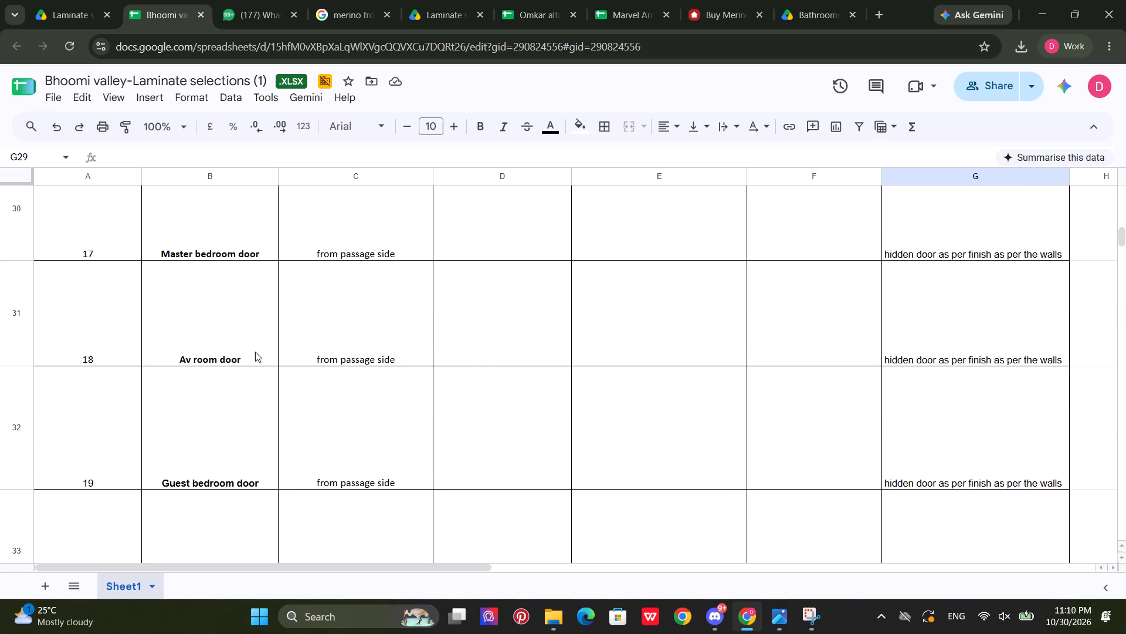
{"action": "left_click", "coordinate": [246, 350]}
{"action": "left_click", "coordinate": [246, 350]}
{"action": "key", "text": "space"}
{"action": "type", "text": "sliding"}
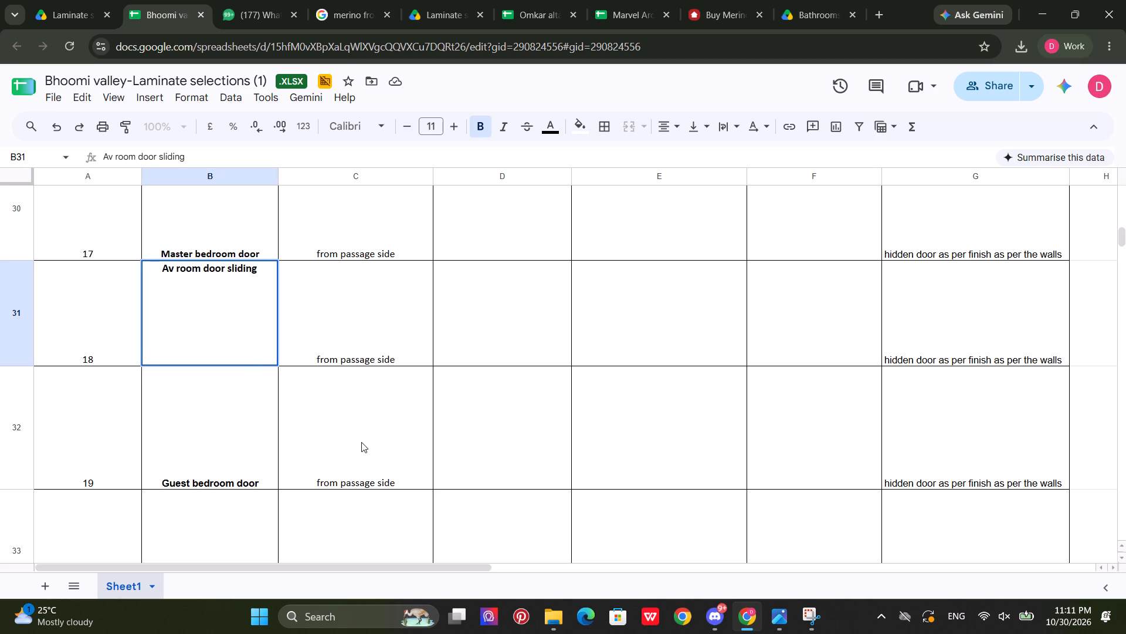
{"action": "left_click", "coordinate": [361, 442]}
{"action": "left_click", "coordinate": [438, 424]}
{"action": "left_click", "coordinate": [471, 421]}
{"action": "scroll", "coordinate": [471, 421], "scroll_direction": "down", "scroll_amount": 1}
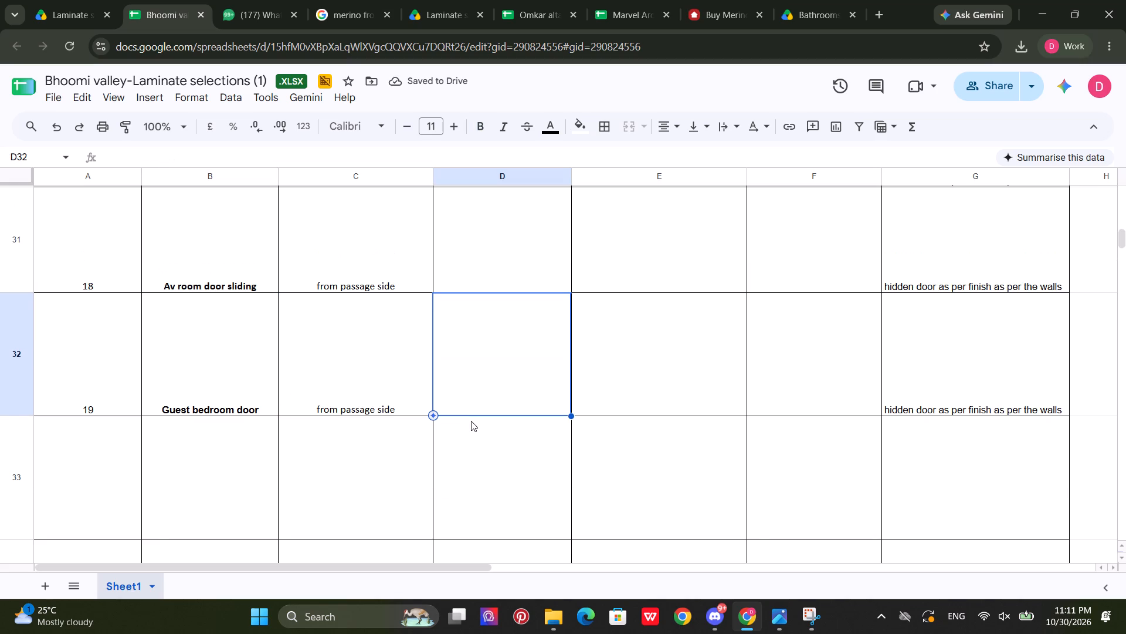
{"action": "scroll", "coordinate": [471, 421], "scroll_direction": "down", "scroll_amount": 2}
{"action": "scroll", "coordinate": [471, 421], "scroll_direction": "up", "scroll_amount": 1}
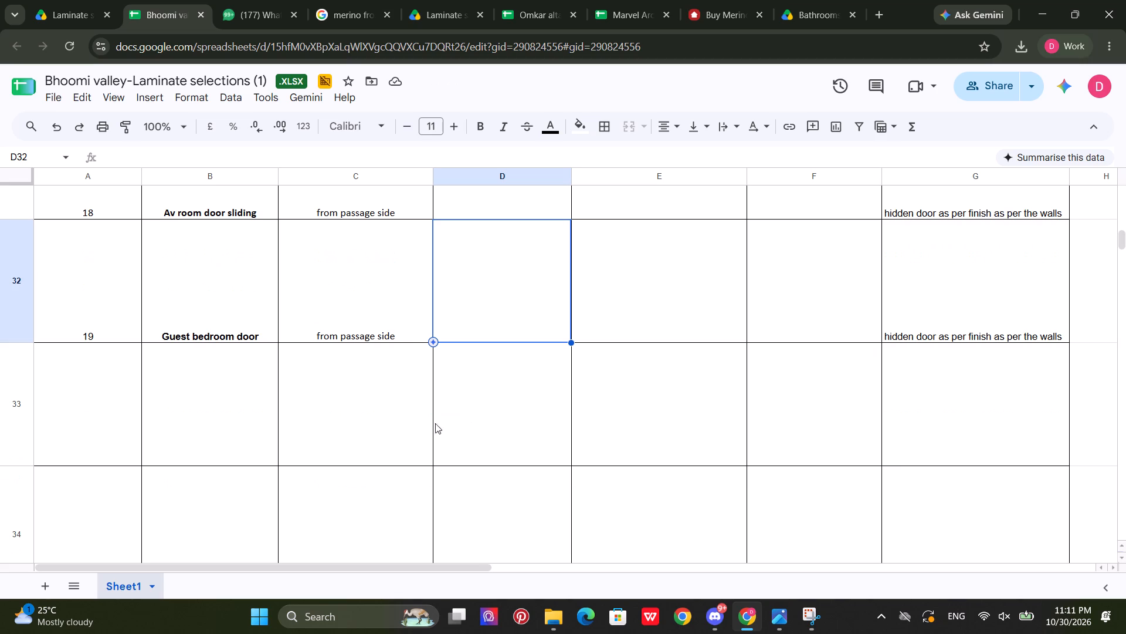
{"action": "key", "text": "ctrl+s"}
Number the two Master bathroom door rows 16 (inside bathroom) and 17 (towards walkin) in the Sr no column.
{"action": "scroll", "coordinate": [233, 416], "scroll_direction": "up", "scroll_amount": 6}
{"action": "scroll", "coordinate": [233, 416], "scroll_direction": "down", "scroll_amount": 4}
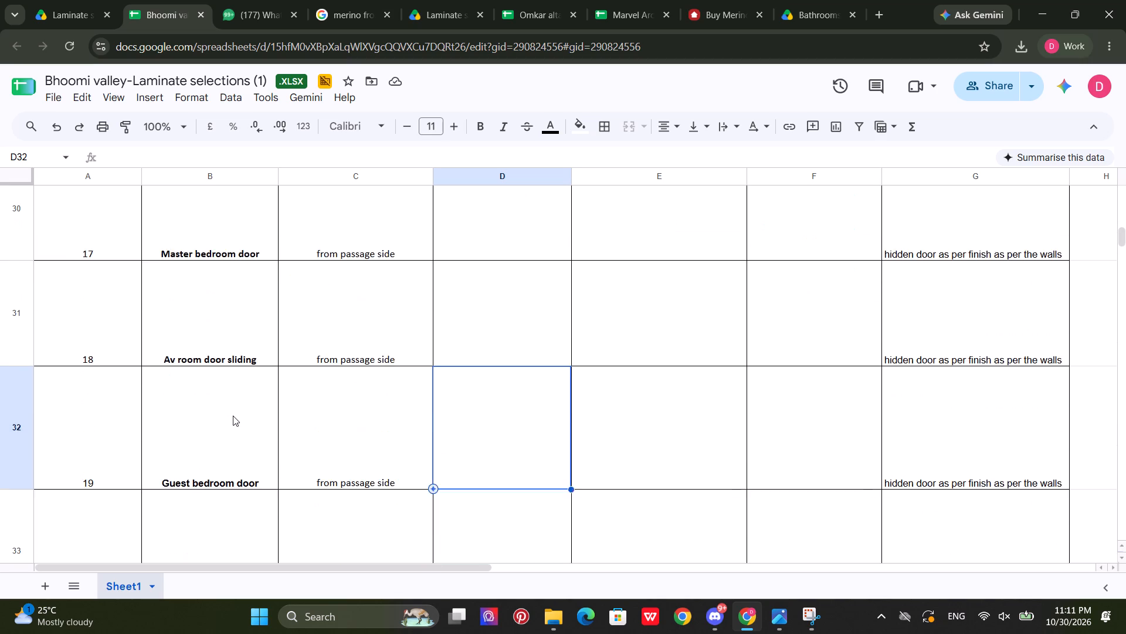
{"action": "scroll", "coordinate": [233, 416], "scroll_direction": "down", "scroll_amount": 1}
{"action": "scroll", "coordinate": [233, 416], "scroll_direction": "up", "scroll_amount": 11}
{"action": "scroll", "coordinate": [233, 416], "scroll_direction": "down", "scroll_amount": 4}
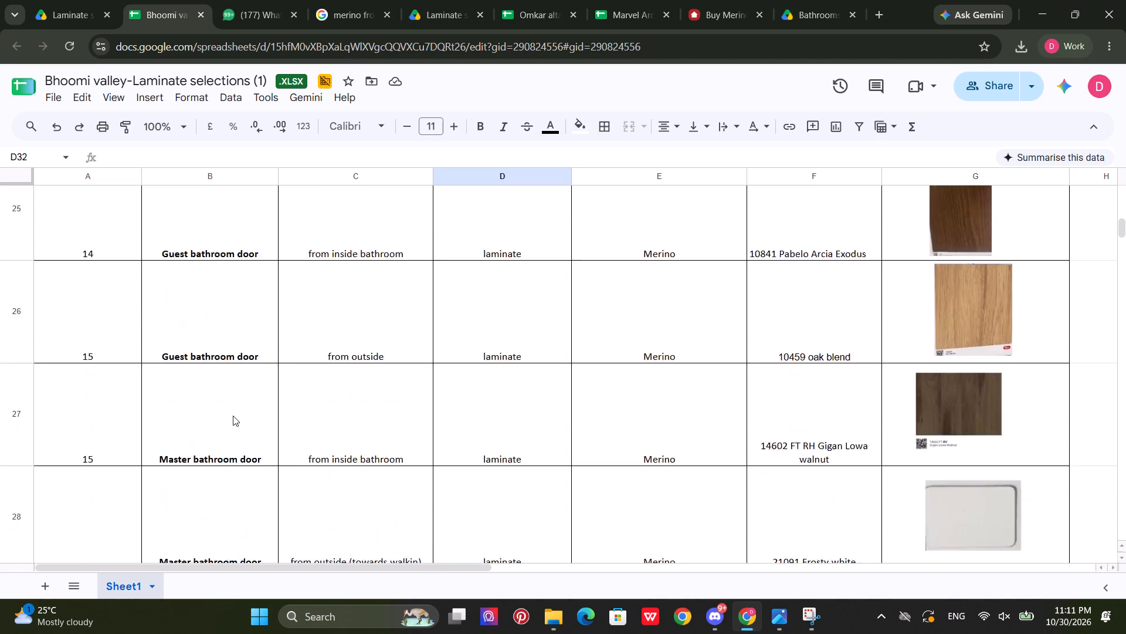
{"action": "scroll", "coordinate": [233, 416], "scroll_direction": "down", "scroll_amount": 3}
{"action": "scroll", "coordinate": [233, 416], "scroll_direction": "up", "scroll_amount": 6}
{"action": "scroll", "coordinate": [233, 416], "scroll_direction": "down", "scroll_amount": 2}
{"action": "scroll", "coordinate": [107, 489], "scroll_direction": "down", "scroll_amount": 1}
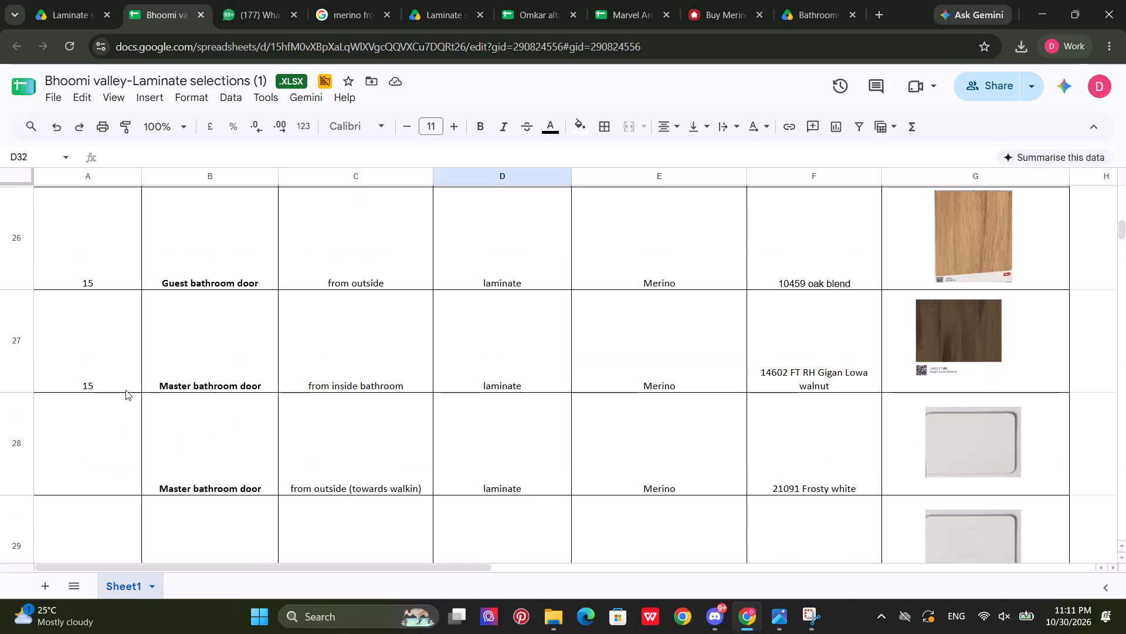
{"action": "left_click", "coordinate": [115, 367]}
{"action": "type", "text": "16"}
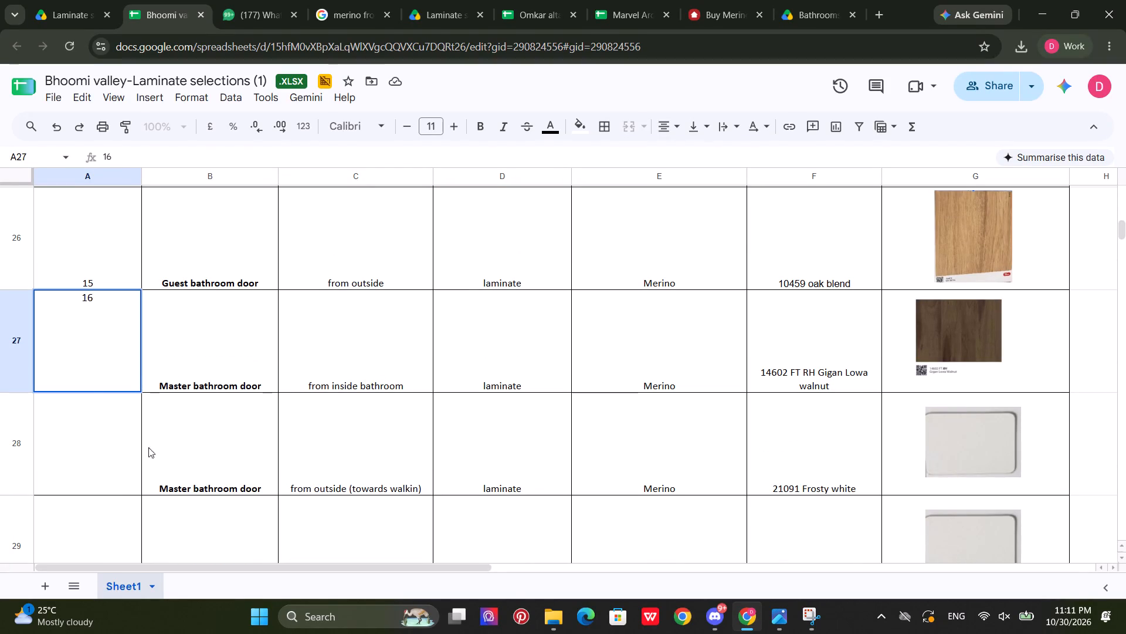
{"action": "left_click", "coordinate": [145, 447]}
{"action": "left_click", "coordinate": [116, 453]}
{"action": "type", "text": "17"}
{"action": "left_click", "coordinate": [258, 502]}
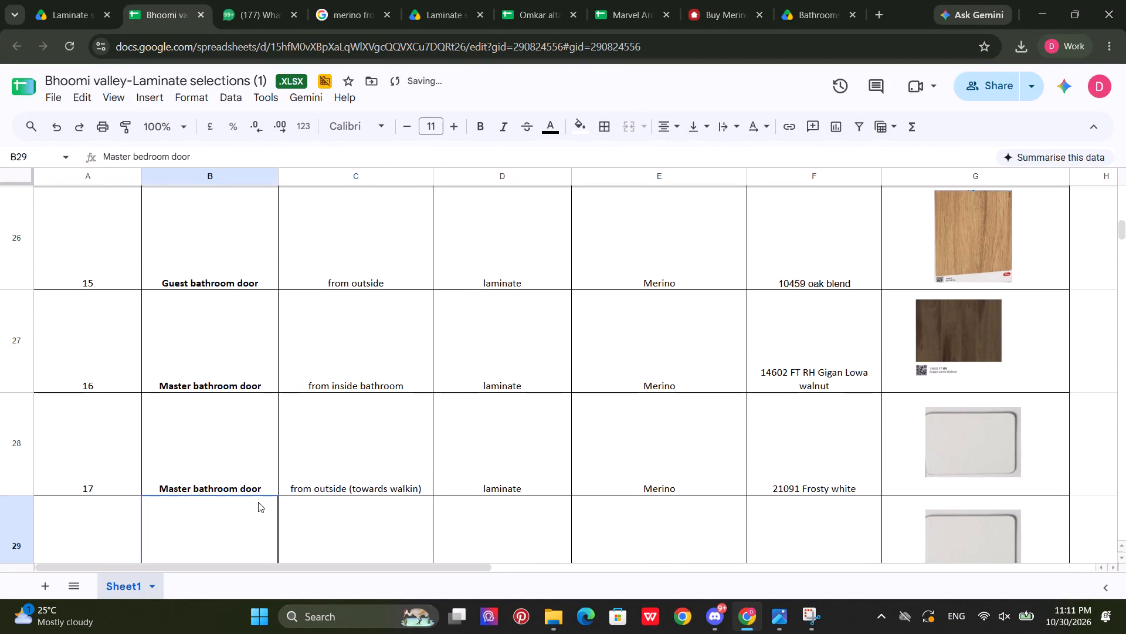
Renumber the two Master bedroom door rows as 18 (from inside bedroom) and 19 (from passage side).
{"action": "scroll", "coordinate": [258, 502], "scroll_direction": "down", "scroll_amount": 3}
{"action": "left_click", "coordinate": [66, 319]}
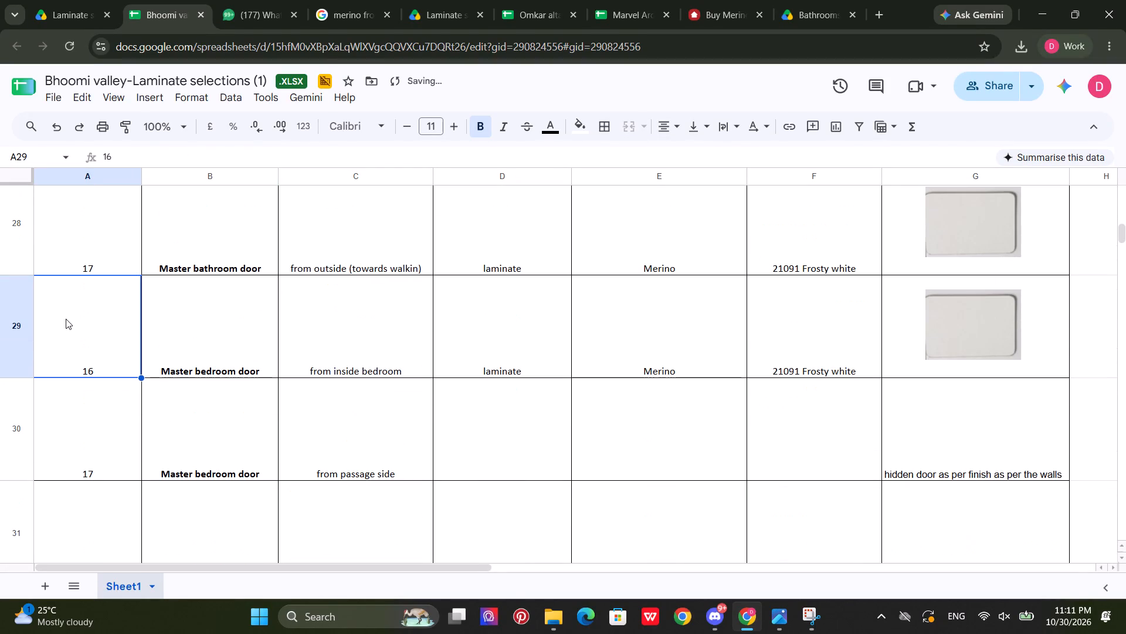
{"action": "type", "text": "18"}
{"action": "left_click", "coordinate": [112, 399]}
{"action": "type", "text": "19"}
{"action": "left_click", "coordinate": [287, 511]}
Renumber the Av room door sliding row as 20 and the Guest bedroom door row as 21.
{"action": "scroll", "coordinate": [287, 511], "scroll_direction": "down", "scroll_amount": 3}
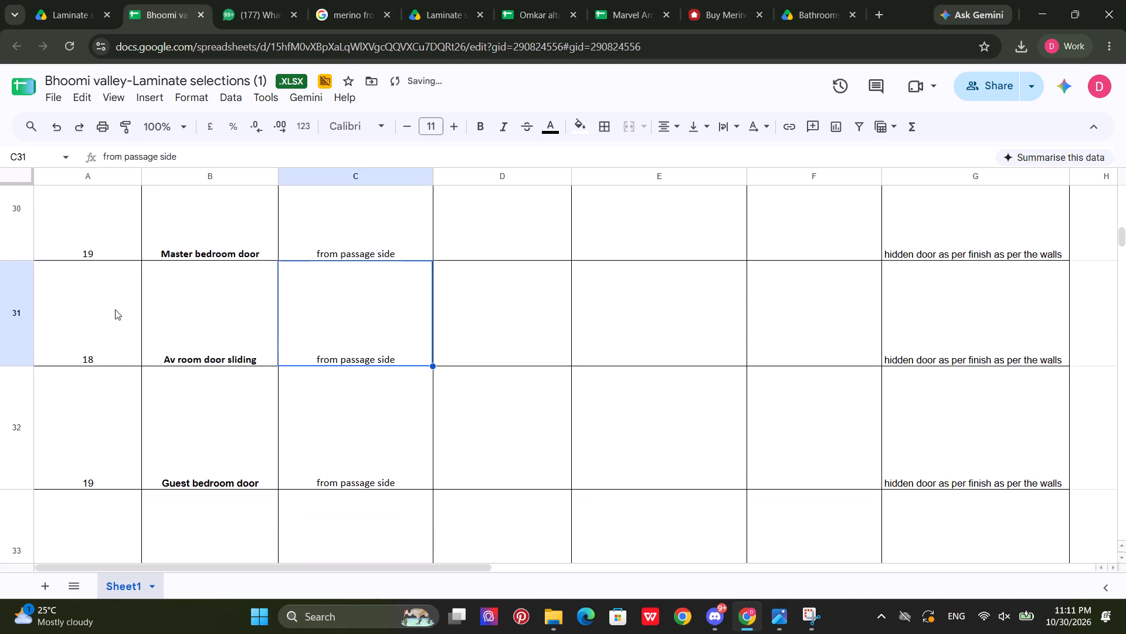
{"action": "left_click", "coordinate": [115, 309]}
{"action": "type", "text": "20"}
{"action": "left_click", "coordinate": [101, 413]}
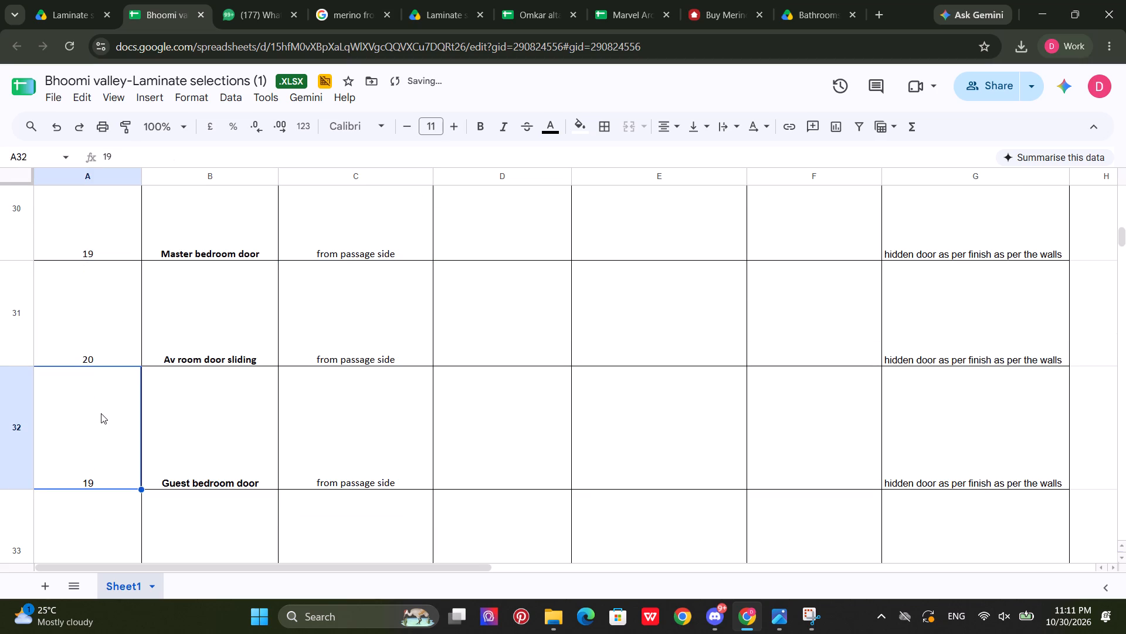
{"action": "type", "text": "21"}
{"action": "left_click", "coordinate": [251, 461]}
Review the serial numbers and room entries from the bottom rows up to the sheet header.
{"action": "scroll", "coordinate": [251, 461], "scroll_direction": "down", "scroll_amount": 3}
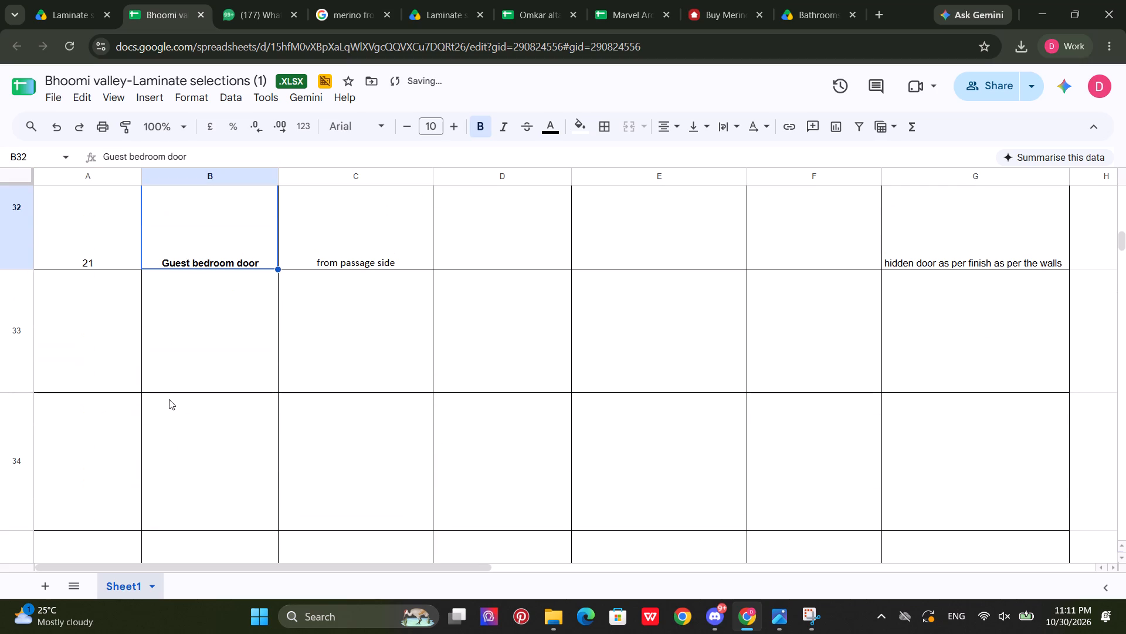
{"action": "scroll", "coordinate": [269, 413], "scroll_direction": "up", "scroll_amount": 2}
{"action": "scroll", "coordinate": [321, 434], "scroll_direction": "up", "scroll_amount": 7}
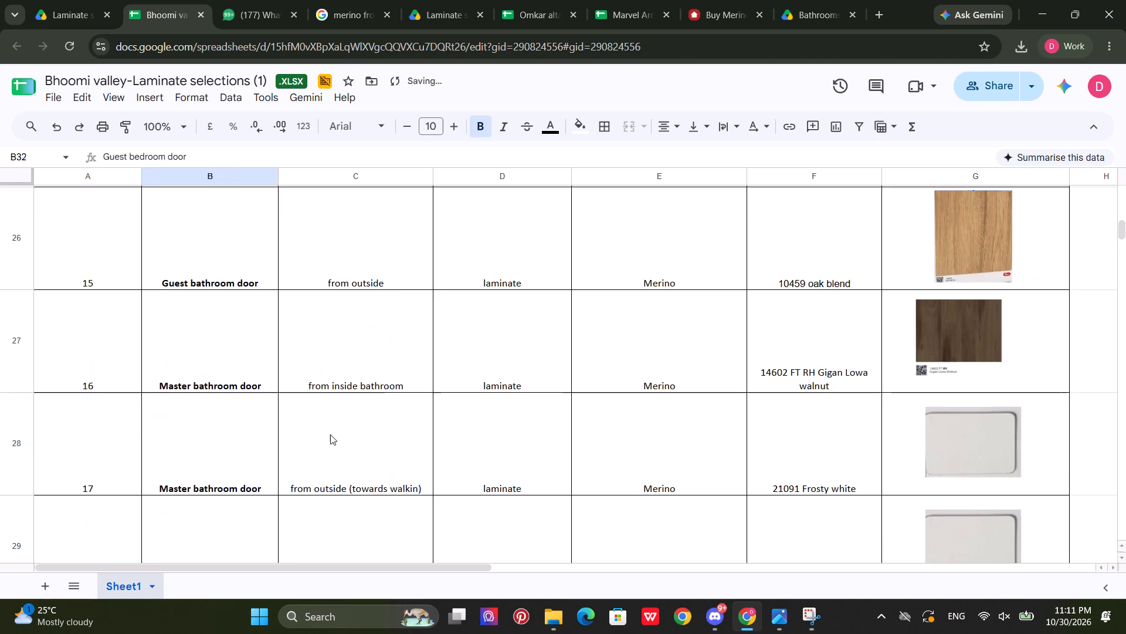
{"action": "scroll", "coordinate": [330, 434], "scroll_direction": "up", "scroll_amount": 19}
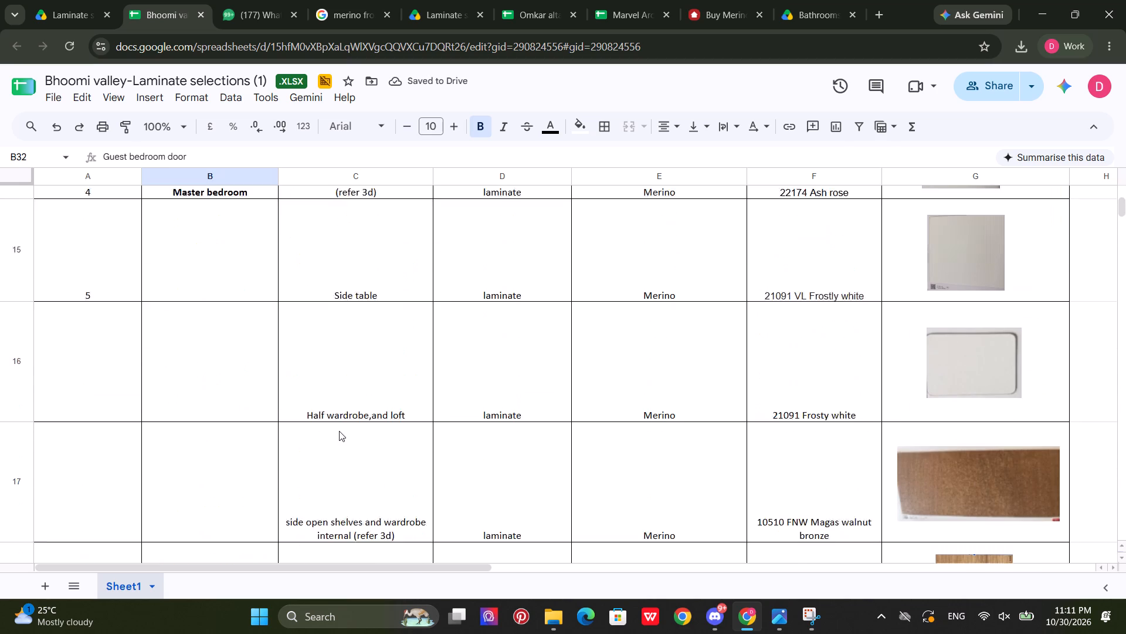
{"action": "scroll", "coordinate": [339, 431], "scroll_direction": "up", "scroll_amount": 1}
{"action": "scroll", "coordinate": [339, 431], "scroll_direction": "down", "scroll_amount": 8}
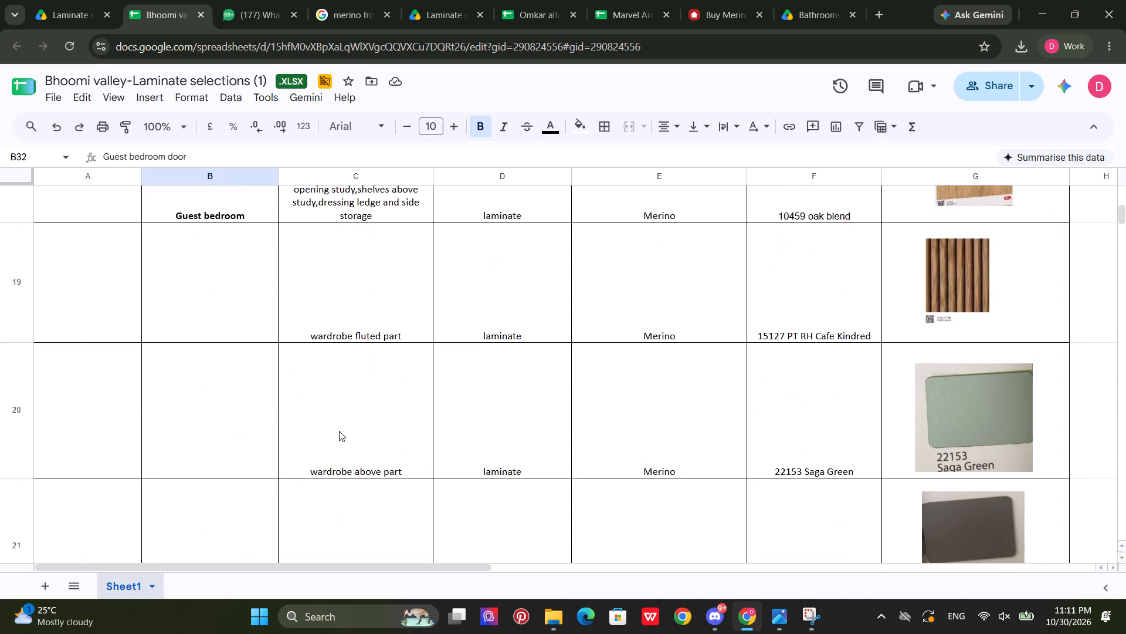
{"action": "scroll", "coordinate": [339, 431], "scroll_direction": "up", "scroll_amount": 8}
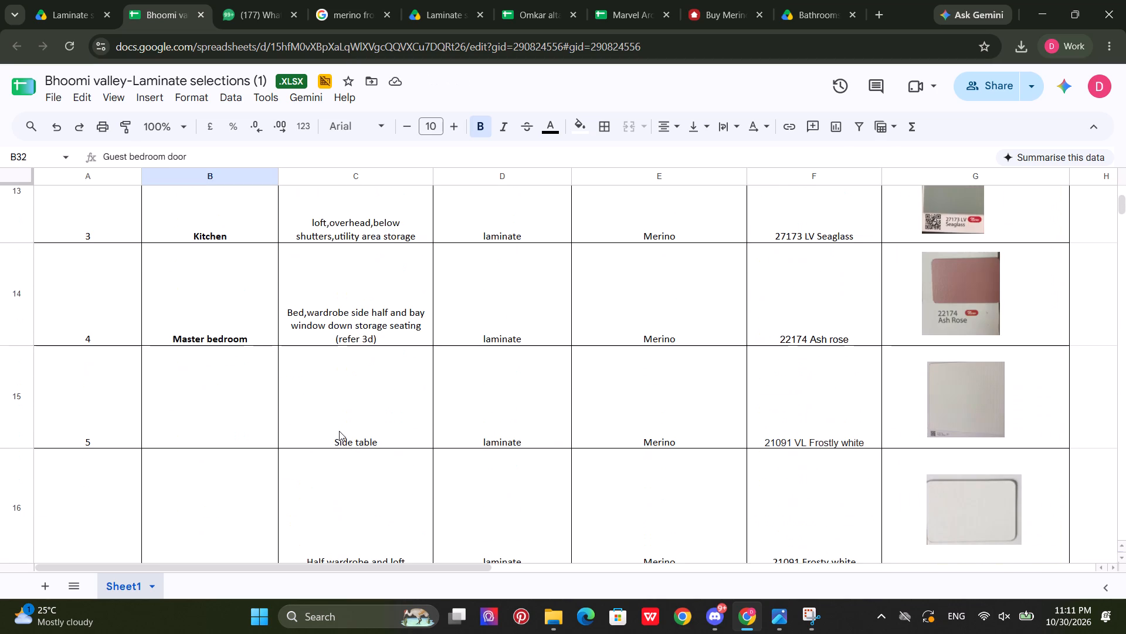
{"action": "scroll", "coordinate": [339, 431], "scroll_direction": "up", "scroll_amount": 8}
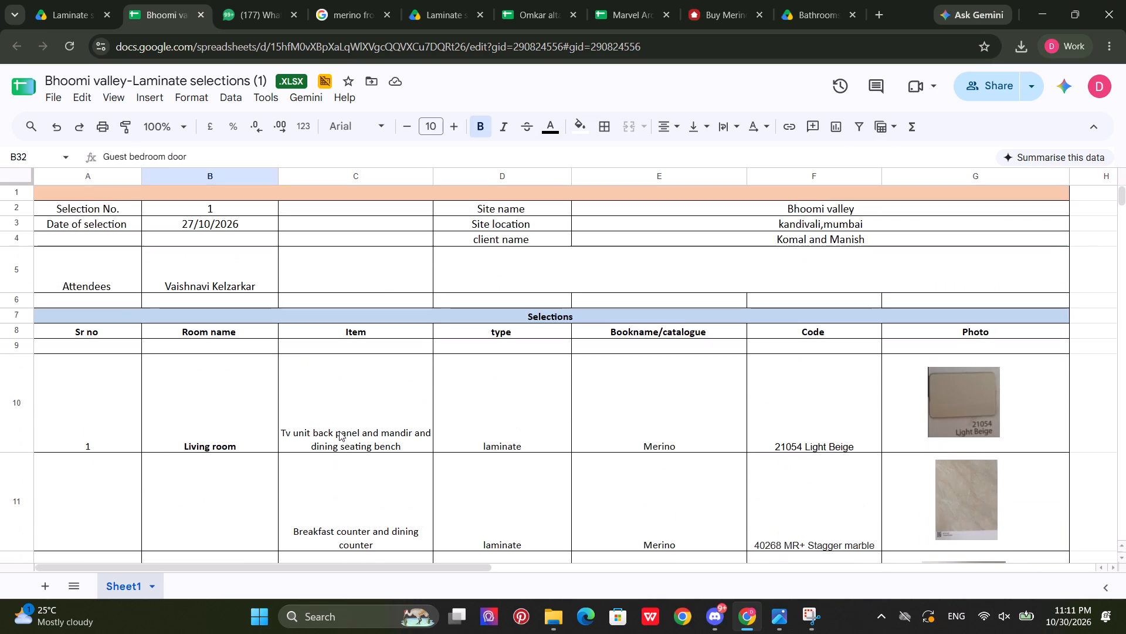
{"action": "scroll", "coordinate": [339, 431], "scroll_direction": "up", "scroll_amount": 1}
Delete the serial number from the Side table row under Master bedroom.
{"action": "scroll", "coordinate": [339, 431], "scroll_direction": "down", "scroll_amount": 3}
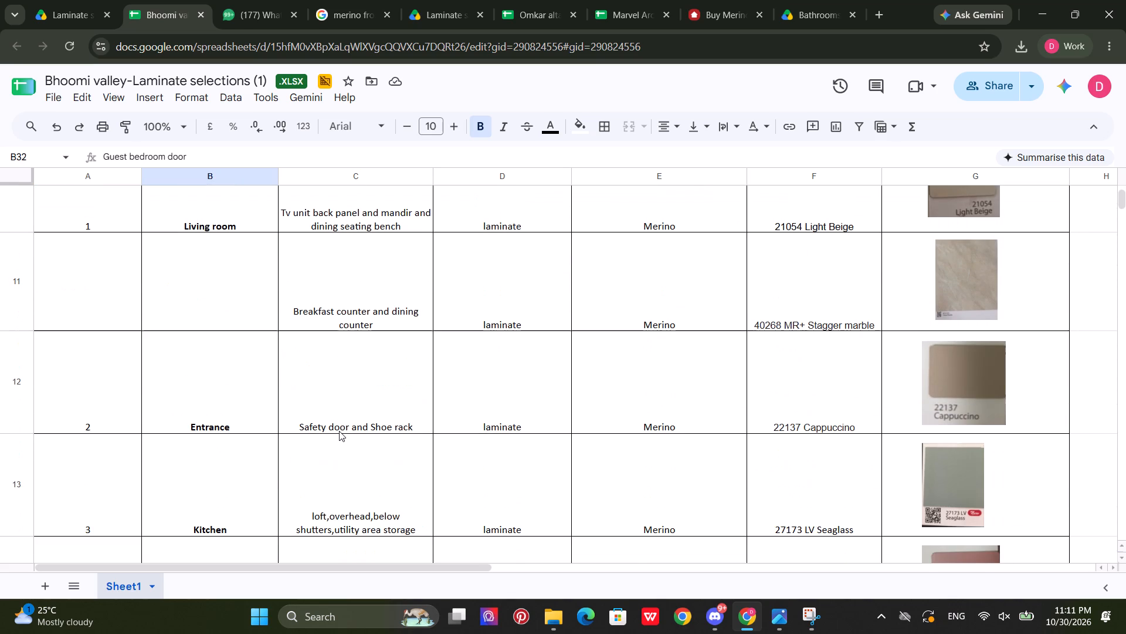
{"action": "scroll", "coordinate": [339, 431], "scroll_direction": "down", "scroll_amount": 3}
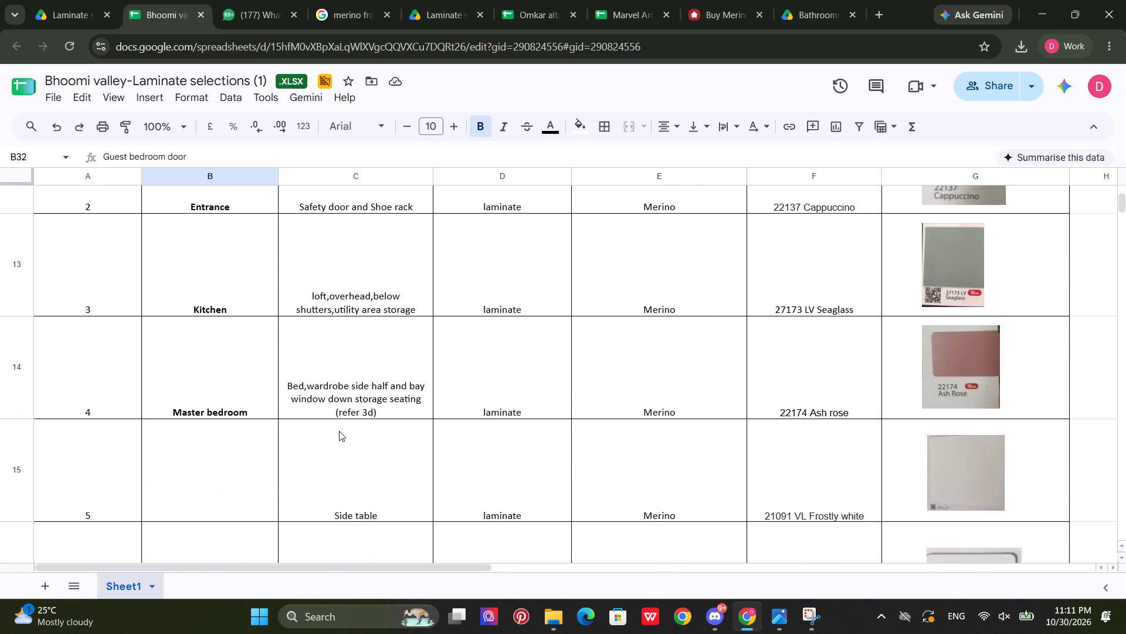
{"action": "scroll", "coordinate": [339, 431], "scroll_direction": "down", "scroll_amount": 3}
{"action": "scroll", "coordinate": [339, 431], "scroll_direction": "up", "scroll_amount": 1}
{"action": "left_click", "coordinate": [86, 349]}
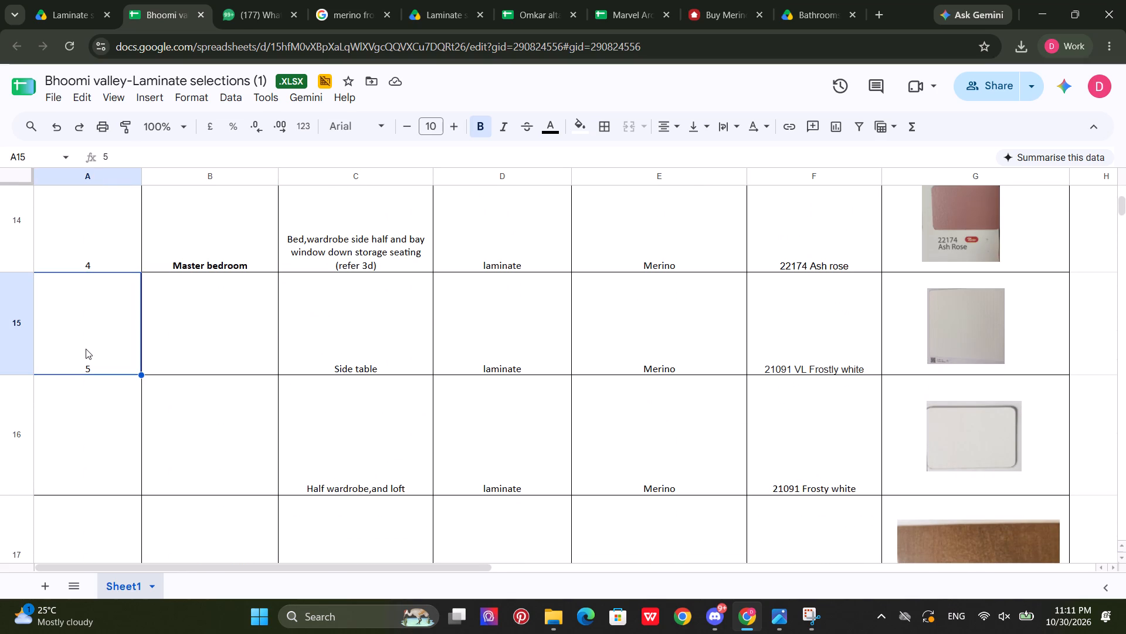
{"action": "key", "text": "Delete"}
{"action": "left_click", "coordinate": [243, 302]}
Set the serial numbers of the Guest bedroom, Av room and Guest bathroom rows to 5, 6 and 7.
{"action": "scroll", "coordinate": [243, 302], "scroll_direction": "down", "scroll_amount": 3}
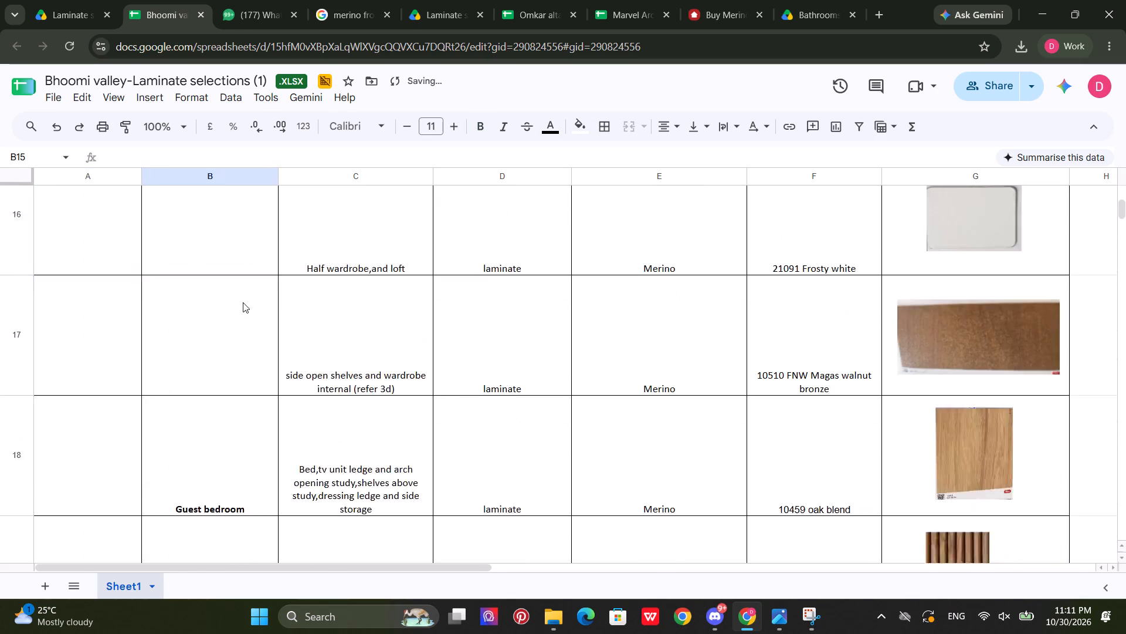
{"action": "scroll", "coordinate": [243, 302], "scroll_direction": "down", "scroll_amount": 2}
{"action": "left_click", "coordinate": [62, 305]}
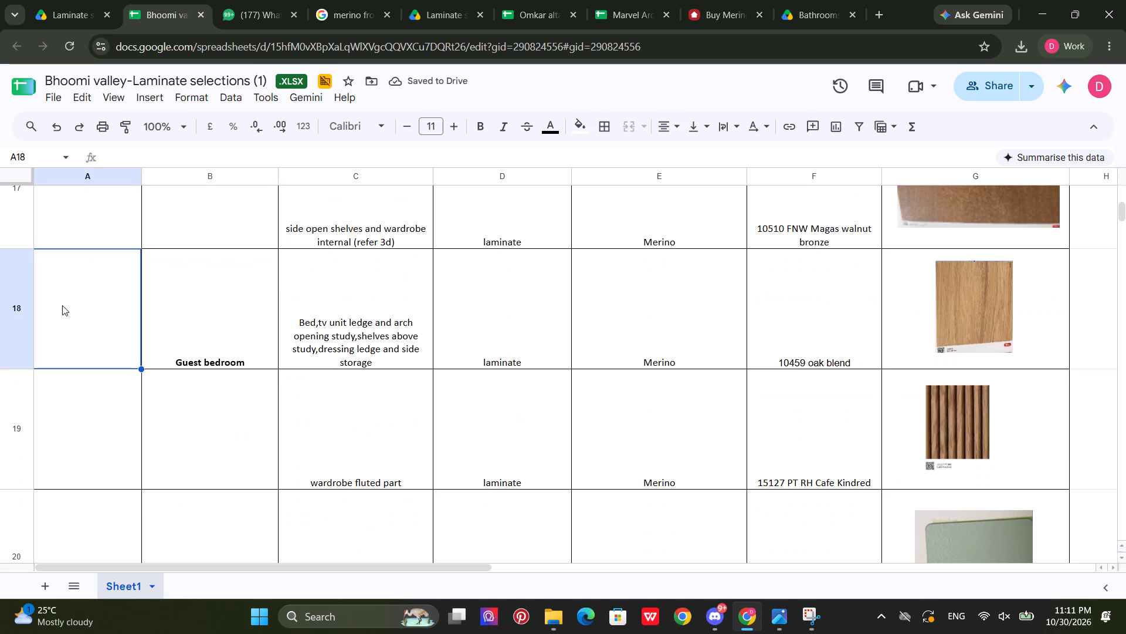
{"action": "key", "text": "5"}
{"action": "left_click", "coordinate": [322, 434]}
{"action": "scroll", "coordinate": [322, 434], "scroll_direction": "down", "scroll_amount": 5}
{"action": "scroll", "coordinate": [322, 434], "scroll_direction": "up", "scroll_amount": 2}
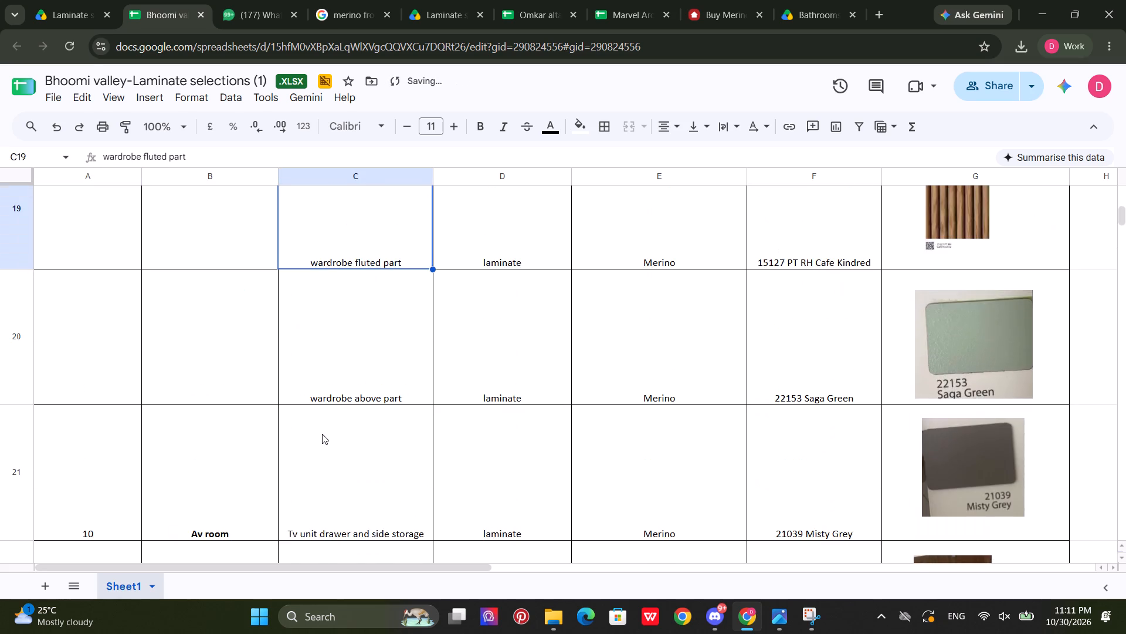
{"action": "scroll", "coordinate": [322, 434], "scroll_direction": "down", "scroll_amount": 2}
{"action": "left_click", "coordinate": [110, 335]}
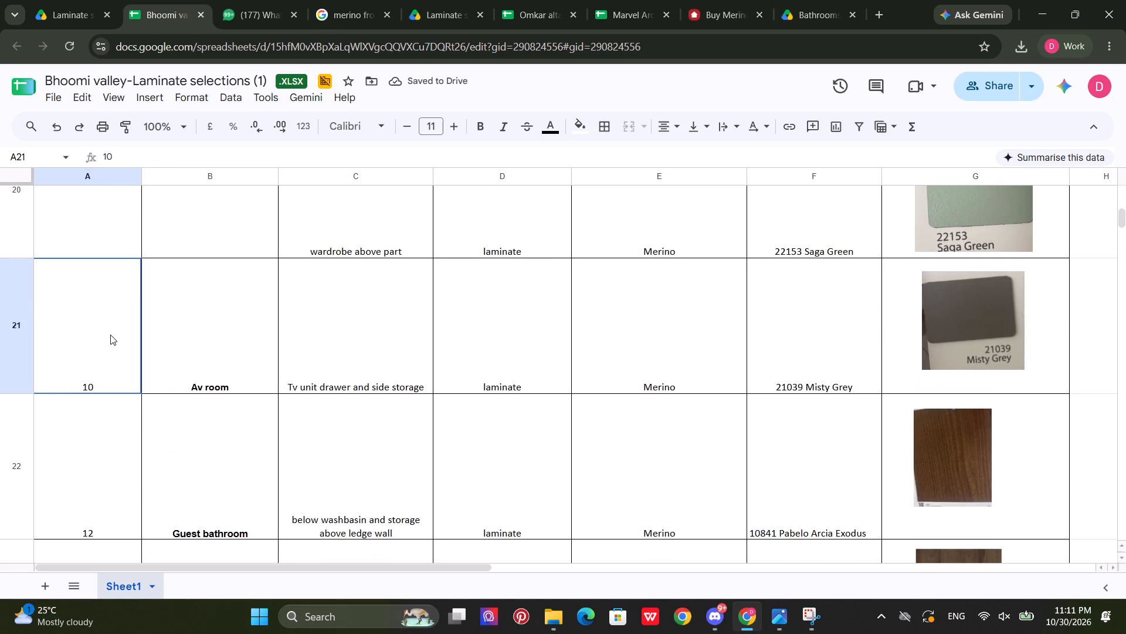
{"action": "key", "text": "6"}
{"action": "left_click", "coordinate": [105, 466]}
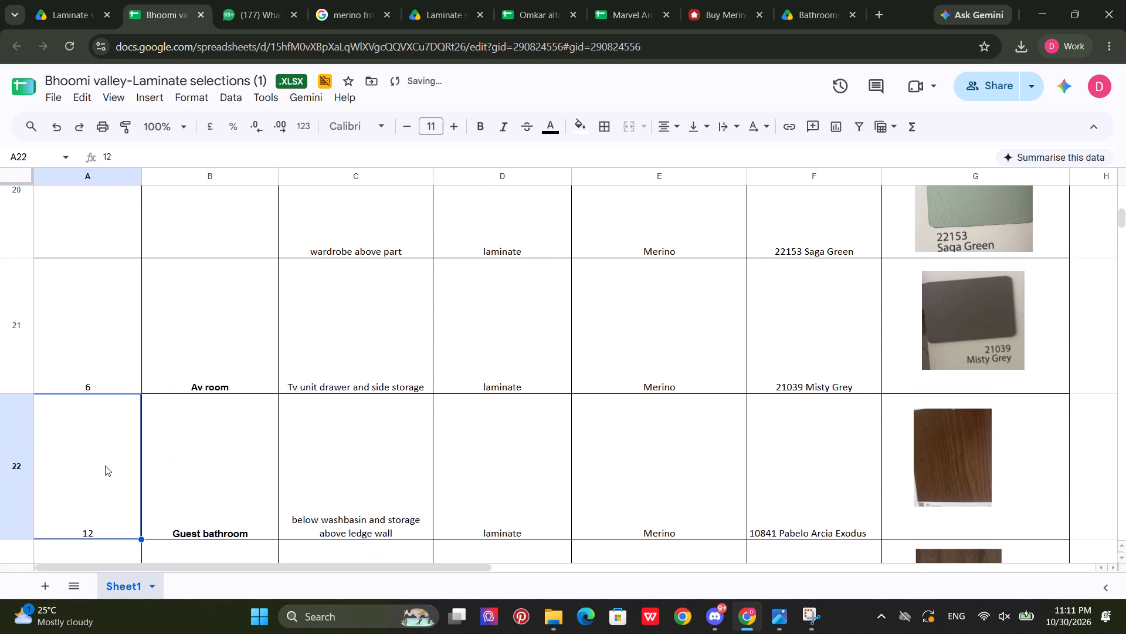
{"action": "key", "text": "7"}
{"action": "left_click", "coordinate": [202, 473]}
{"action": "scroll", "coordinate": [202, 473], "scroll_direction": "down", "scroll_amount": 3}
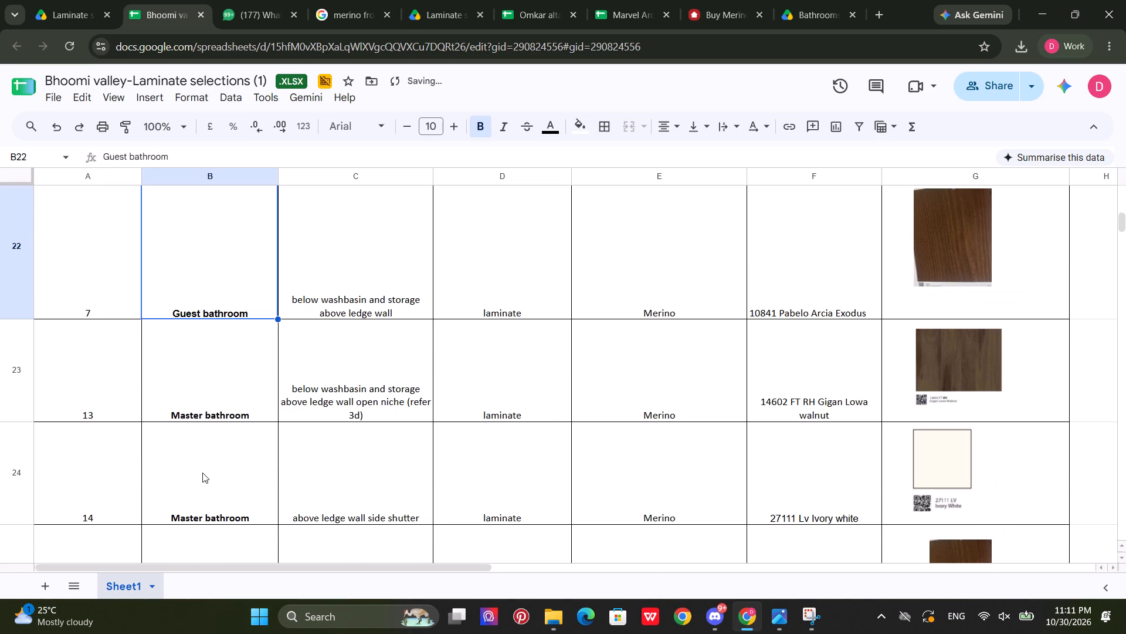
Set the serial numbers of the two Master bathroom rows, open niche and side shutter, to 8 and 9.
{"action": "left_click", "coordinate": [104, 376]}
{"action": "key", "text": "8"}
{"action": "left_click", "coordinate": [416, 529]}
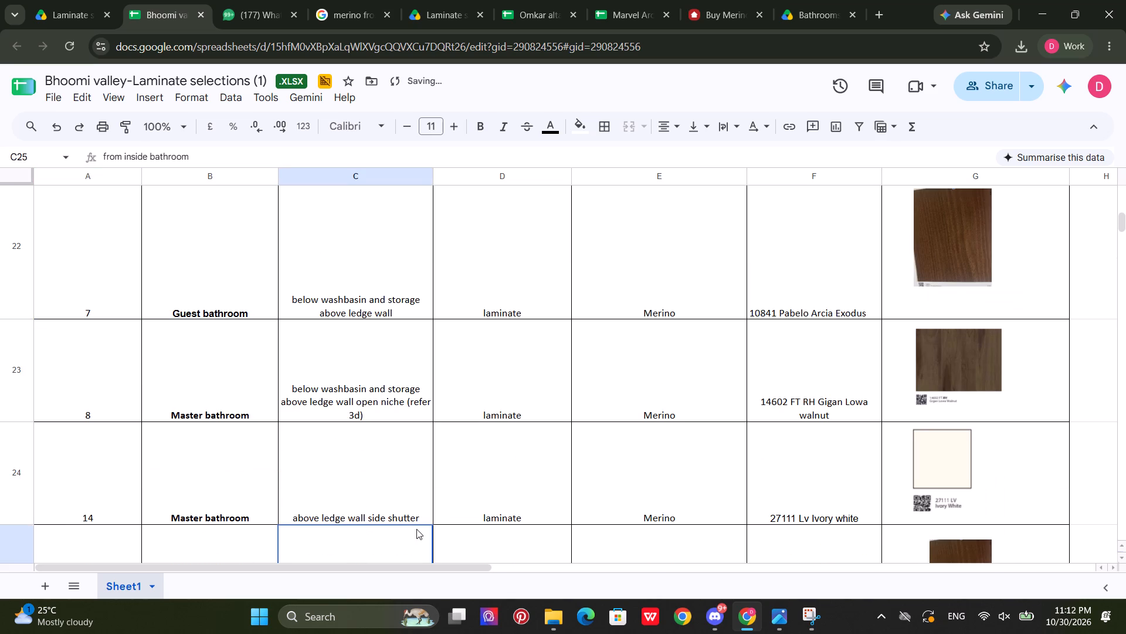
{"action": "scroll", "coordinate": [416, 529], "scroll_direction": "down", "scroll_amount": 2}
{"action": "left_click", "coordinate": [75, 341]}
{"action": "key", "text": "9"}
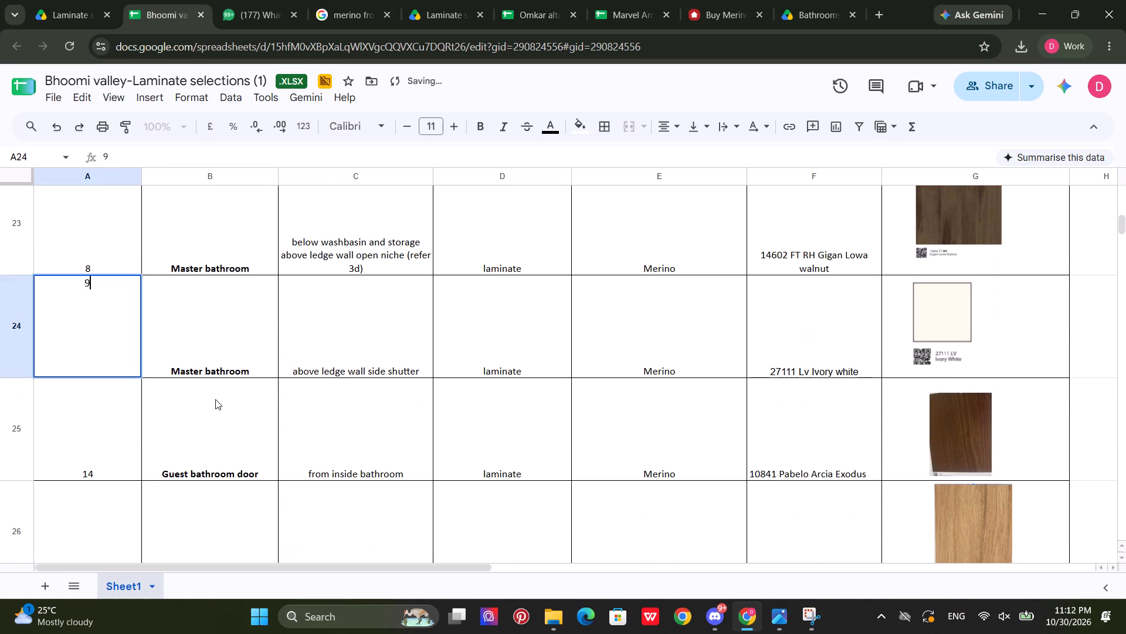
{"action": "left_click", "coordinate": [216, 397]}
Renumber the two Guest bathroom door rows, from inside bathroom and from outside, as 10 and 11.
{"action": "scroll", "coordinate": [216, 397], "scroll_direction": "down", "scroll_amount": 1}
{"action": "left_click", "coordinate": [111, 319]}
{"action": "type", "text": "10"}
{"action": "left_click", "coordinate": [166, 365]}
{"action": "scroll", "coordinate": [175, 390], "scroll_direction": "down", "scroll_amount": 2}
{"action": "left_click", "coordinate": [73, 312]}
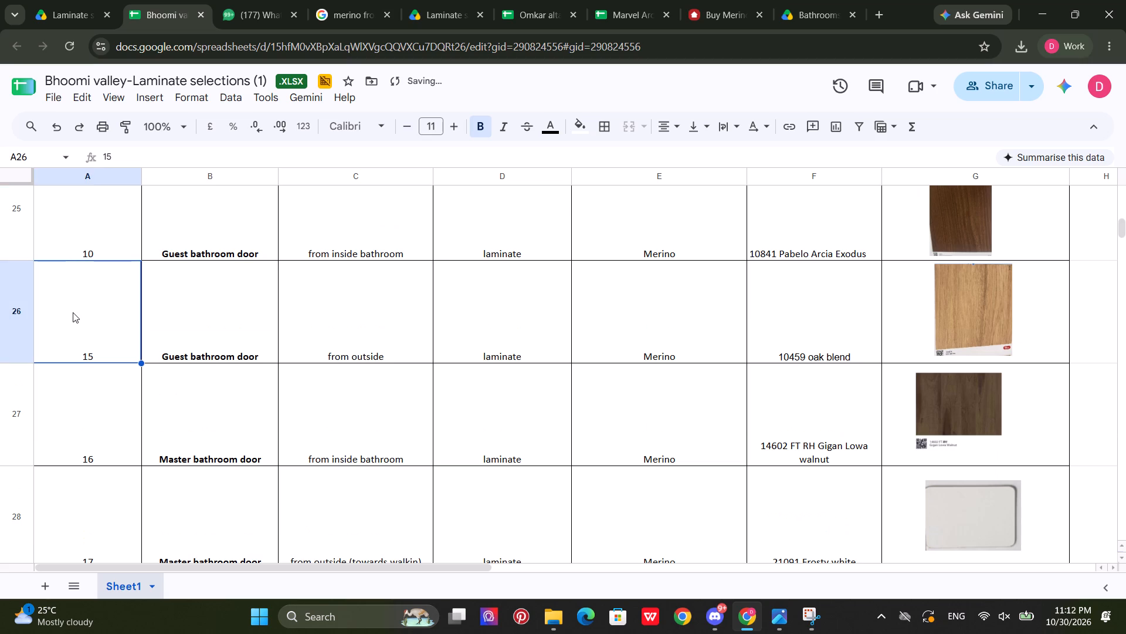
{"action": "type", "text": "11"}
{"action": "left_click", "coordinate": [163, 425]}
Renumber the two Master bathroom door rows, from inside bathroom and from outside towards walkin, as 12 and 13.
{"action": "scroll", "coordinate": [163, 425], "scroll_direction": "down", "scroll_amount": 1}
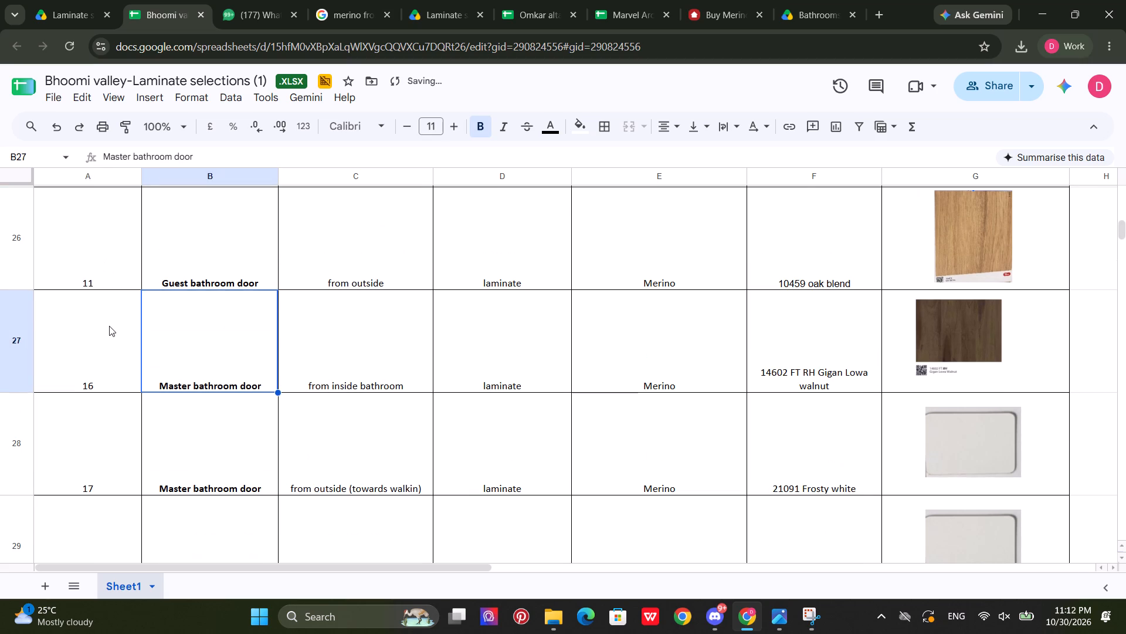
{"action": "left_click", "coordinate": [109, 326]}
{"action": "type", "text": "12"}
{"action": "left_click", "coordinate": [274, 420]}
{"action": "scroll", "coordinate": [181, 441], "scroll_direction": "down", "scroll_amount": 2}
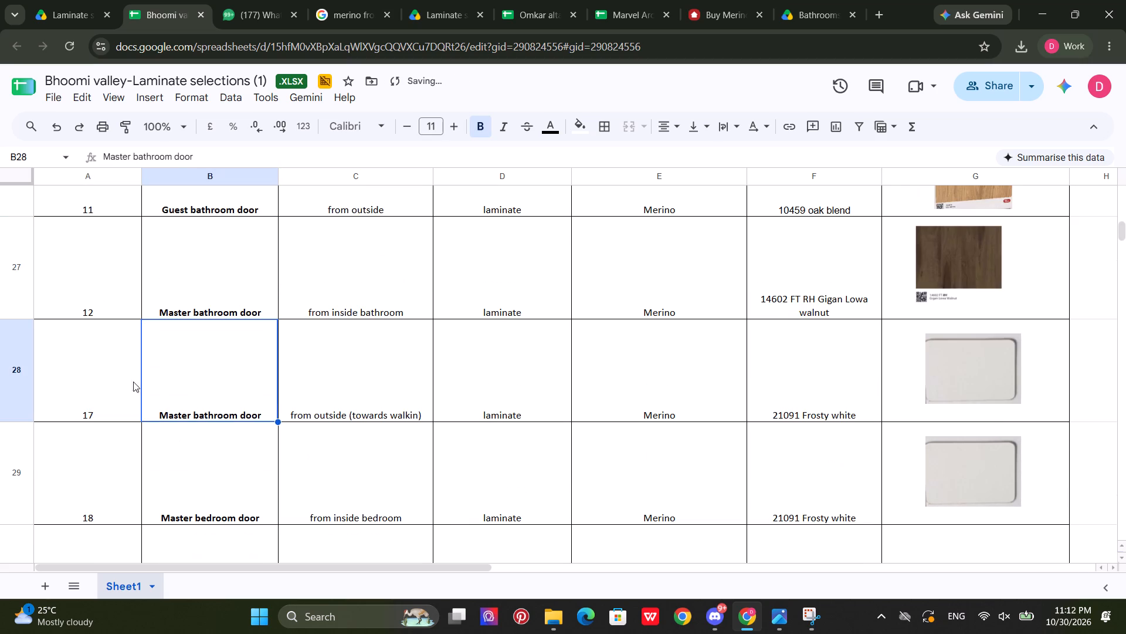
{"action": "left_click", "coordinate": [112, 313]}
{"action": "key", "text": "1"}
{"action": "key", "text": "3"}
{"action": "left_click", "coordinate": [260, 354]}
Set the serial numbers of the two Master bedroom door rows, inside bedroom and passage side, to 14 and 15.
{"action": "scroll", "coordinate": [258, 378], "scroll_direction": "down", "scroll_amount": 3}
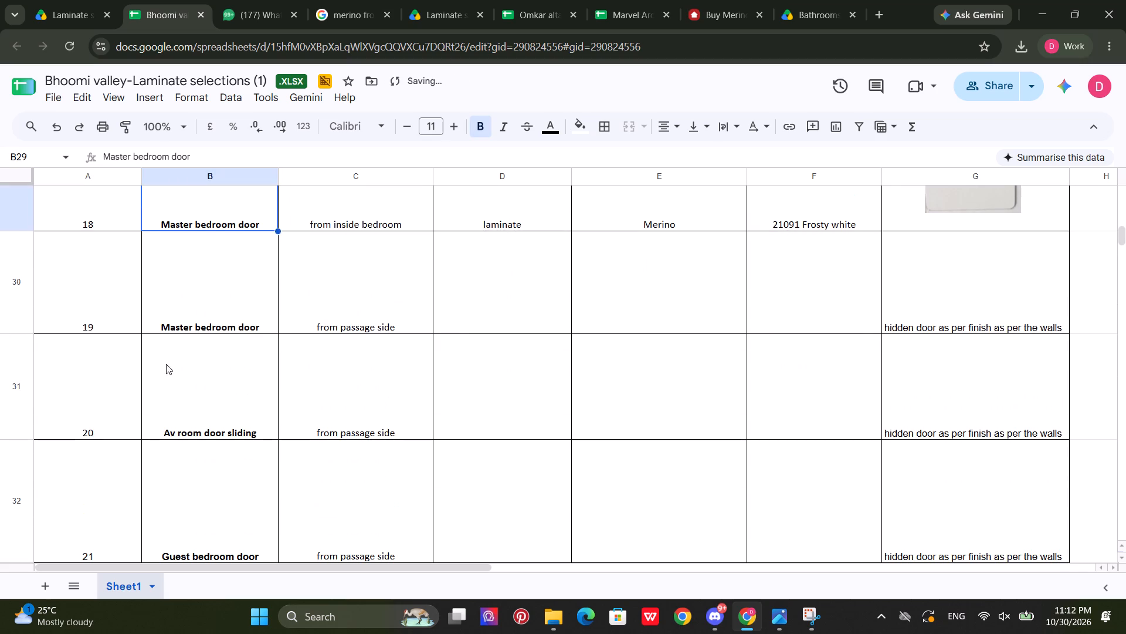
{"action": "left_click", "coordinate": [80, 284]}
{"action": "scroll", "coordinate": [181, 326], "scroll_direction": "up", "scroll_amount": 1}
{"action": "left_click", "coordinate": [202, 339]}
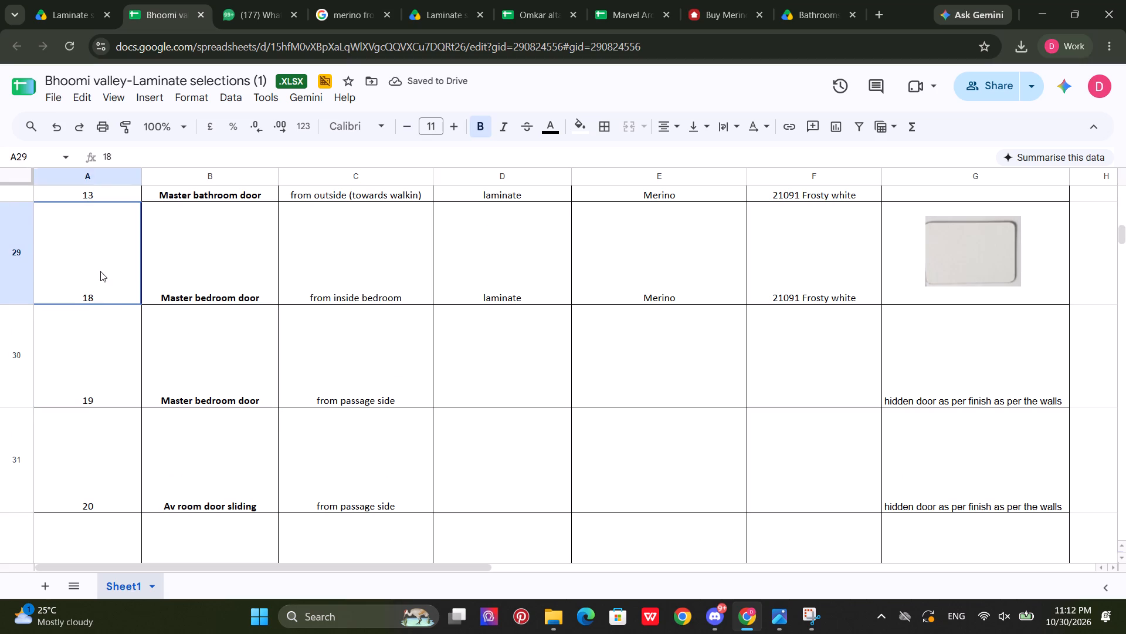
{"action": "left_click", "coordinate": [100, 271]}
{"action": "type", "text": "14"}
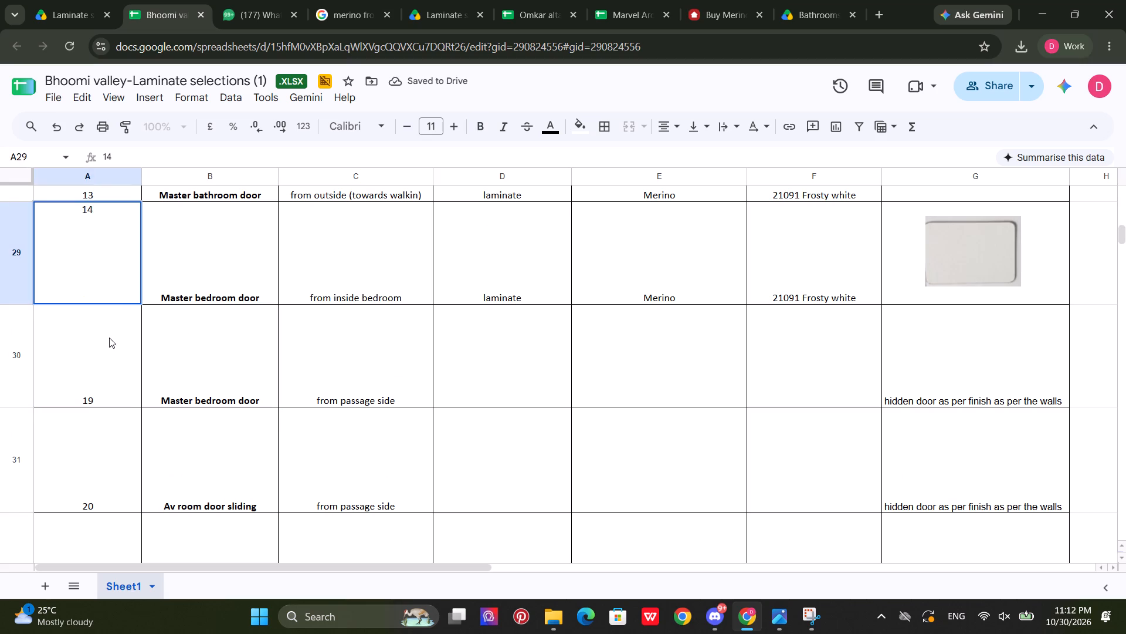
{"action": "left_click", "coordinate": [109, 338]}
{"action": "type", "text": "15"}
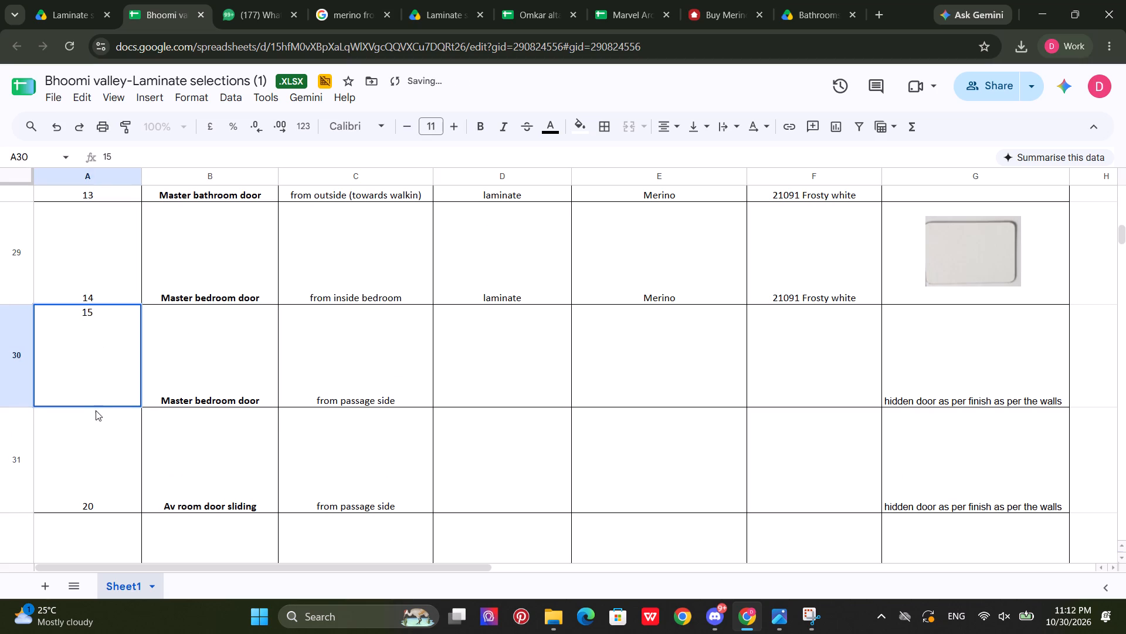
Renumber the Av room door sliding row as 16 and the Guest bedroom door row as 17.
{"action": "left_click", "coordinate": [95, 419]}
{"action": "type", "text": "16"}
{"action": "left_click", "coordinate": [244, 506]}
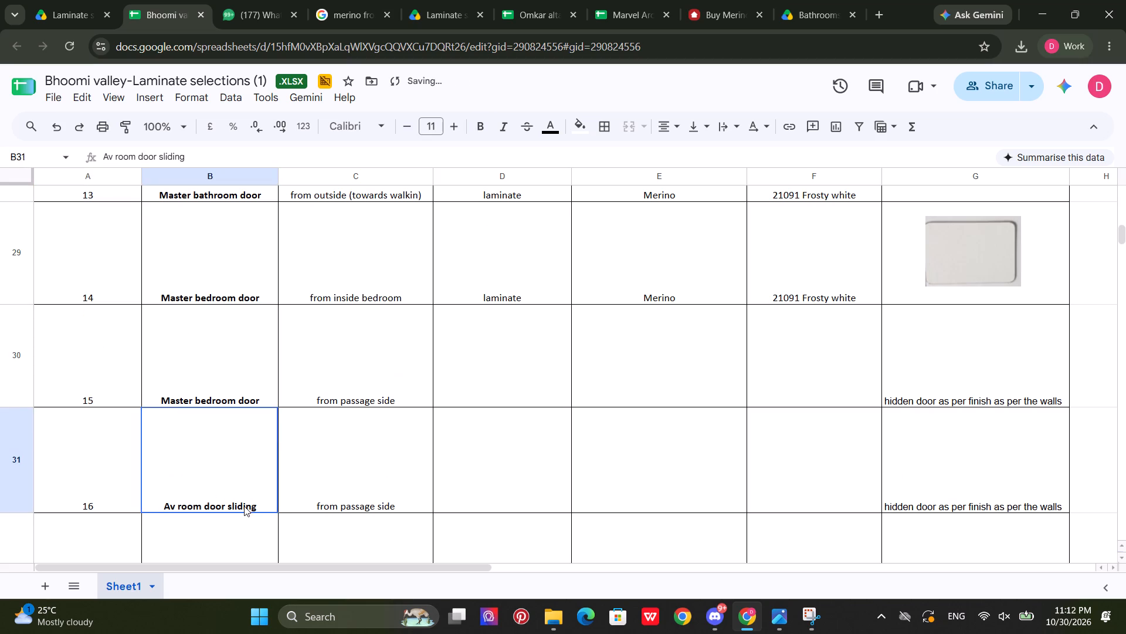
{"action": "scroll", "coordinate": [244, 506], "scroll_direction": "down", "scroll_amount": 3}
{"action": "left_click", "coordinate": [86, 372]}
{"action": "type", "text": "17"}
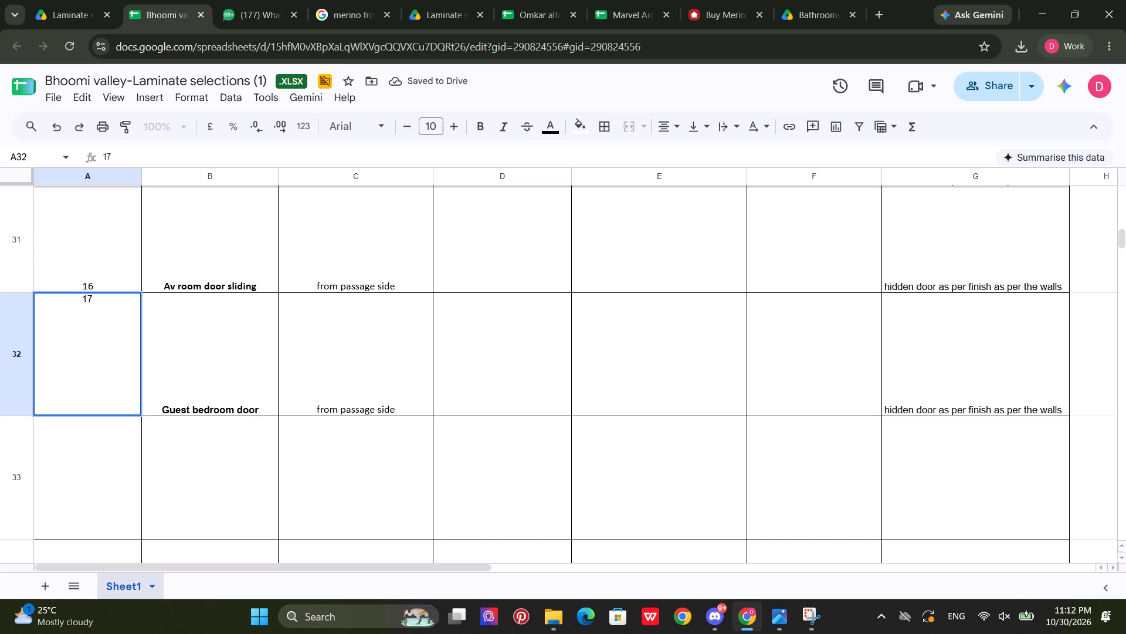
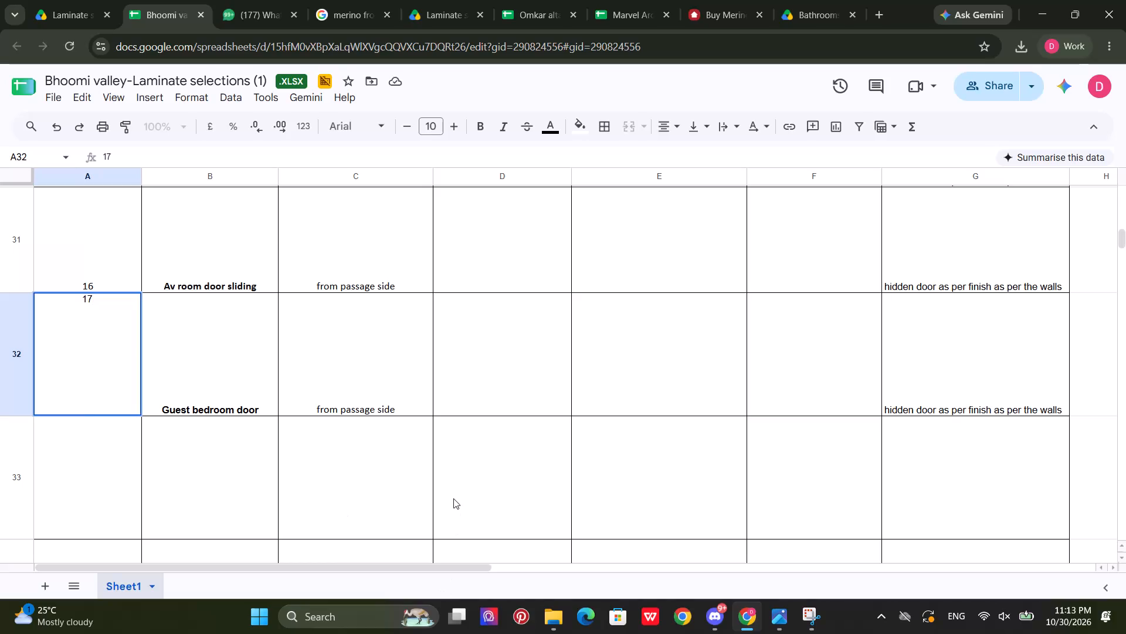
Commit the Guest bedroom door serial number and save the Bhoomi valley laminate selections spreadsheet.
{"action": "left_click", "coordinate": [453, 498]}
{"action": "key", "text": "ctrl+s"}
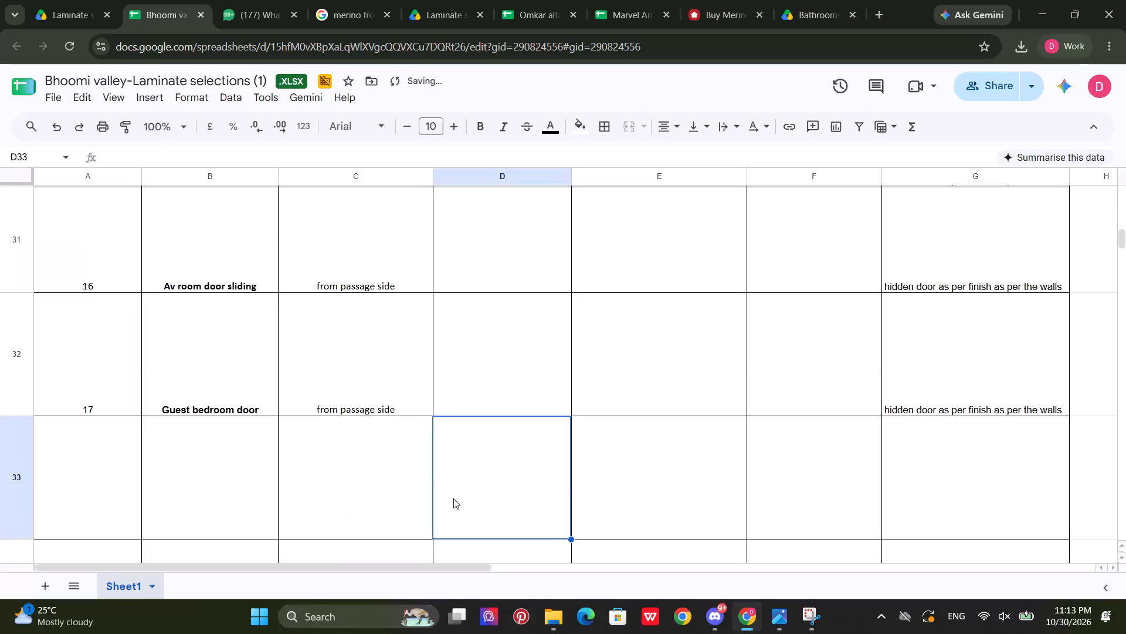
{"action": "scroll", "coordinate": [456, 485], "scroll_direction": "up", "scroll_amount": 20}
{"action": "scroll", "coordinate": [456, 485], "scroll_direction": "up", "scroll_amount": 14}
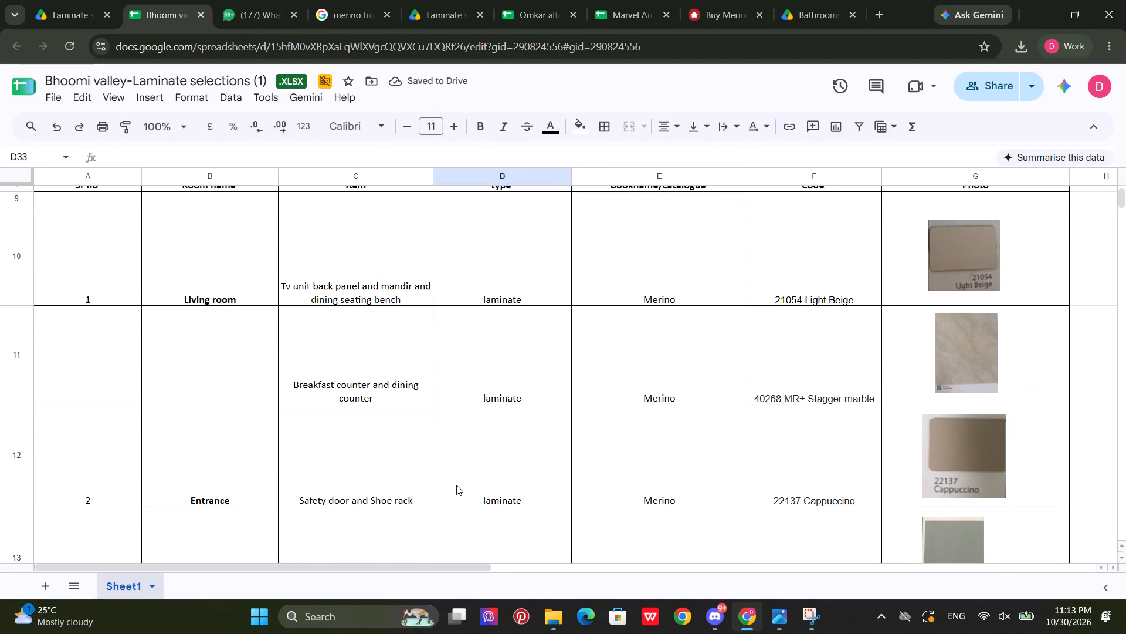
{"action": "scroll", "coordinate": [456, 485], "scroll_direction": "up", "scroll_amount": 8}
Open a new browser tab and launch the designer's anante.co.in Chrome profile.
{"action": "left_click", "coordinate": [87, 0]}
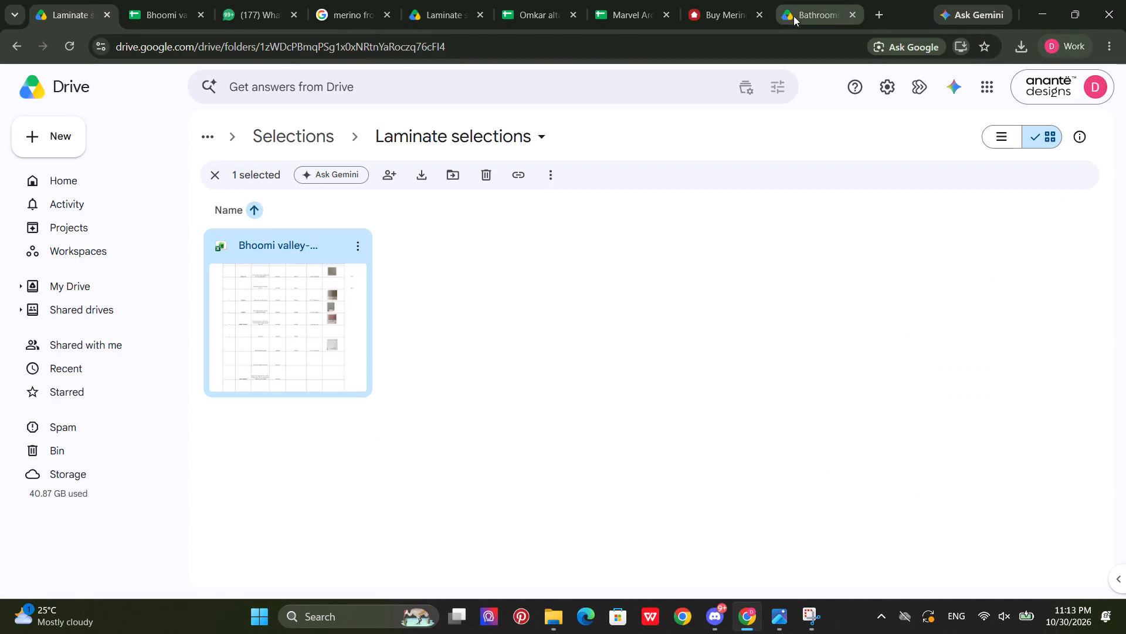
{"action": "left_click", "coordinate": [871, 12]}
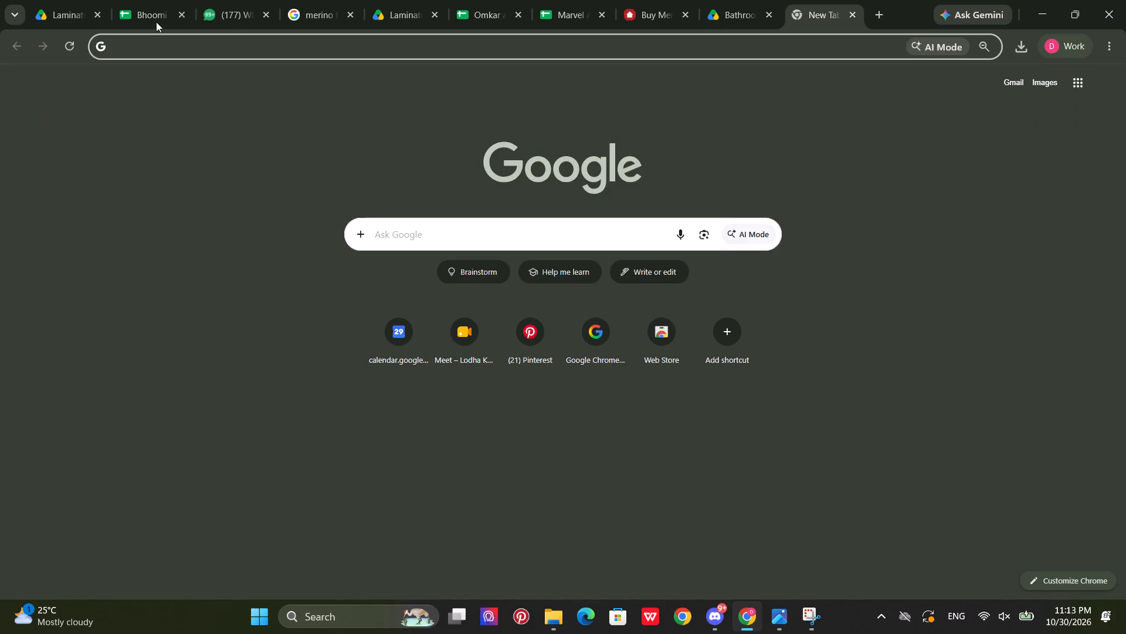
{"action": "left_click", "coordinate": [555, 0]}
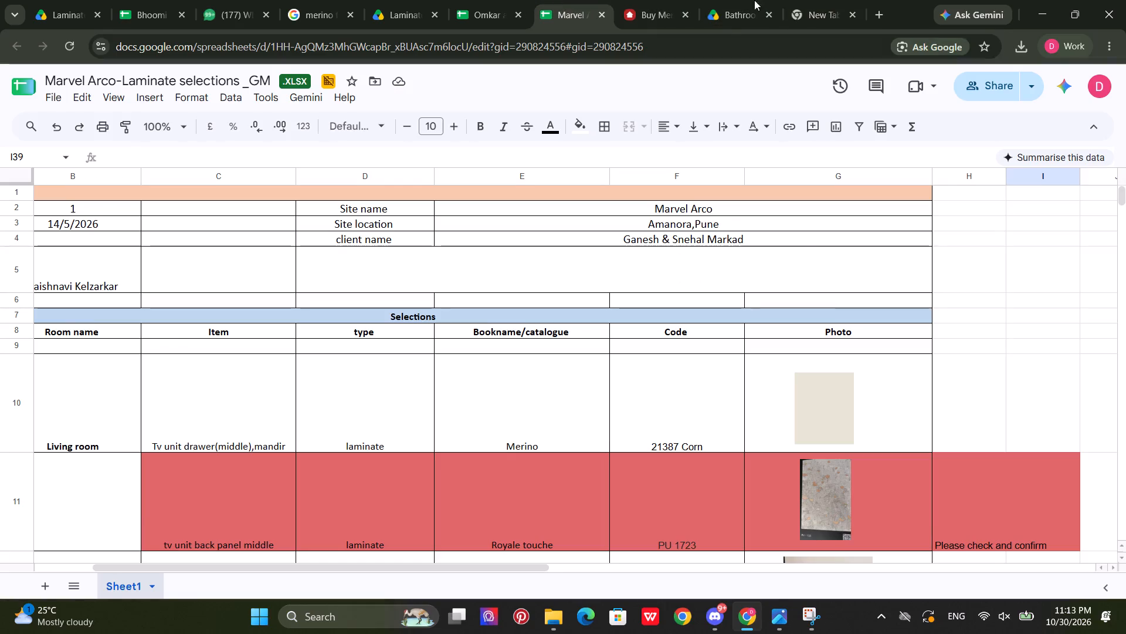
{"action": "left_click", "coordinate": [815, 0]}
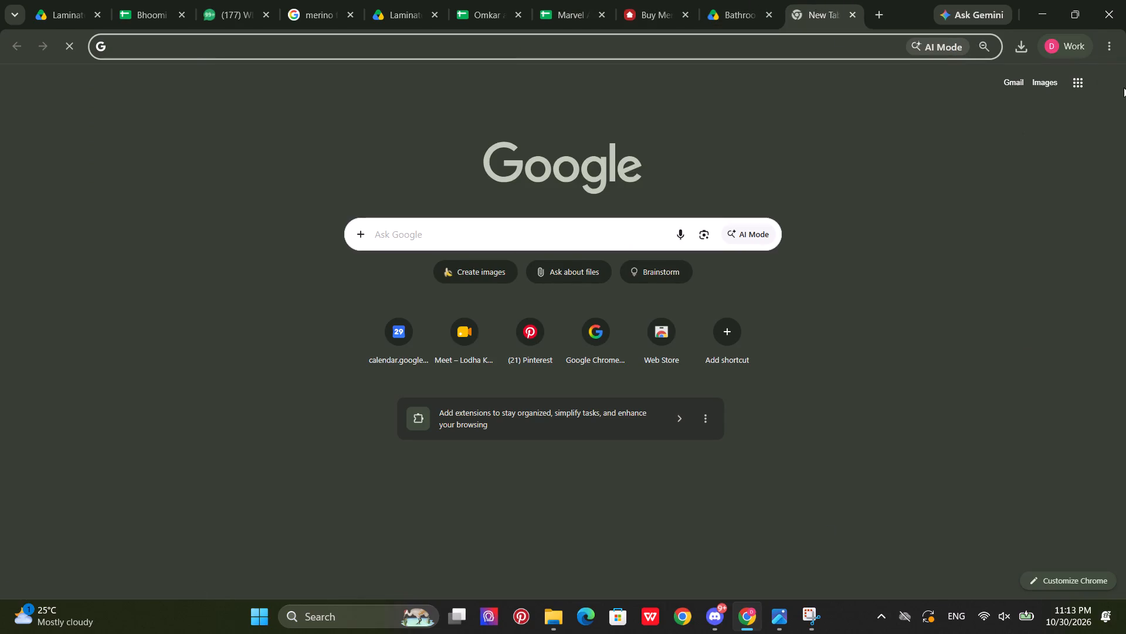
{"action": "left_click", "coordinate": [1080, 45]}
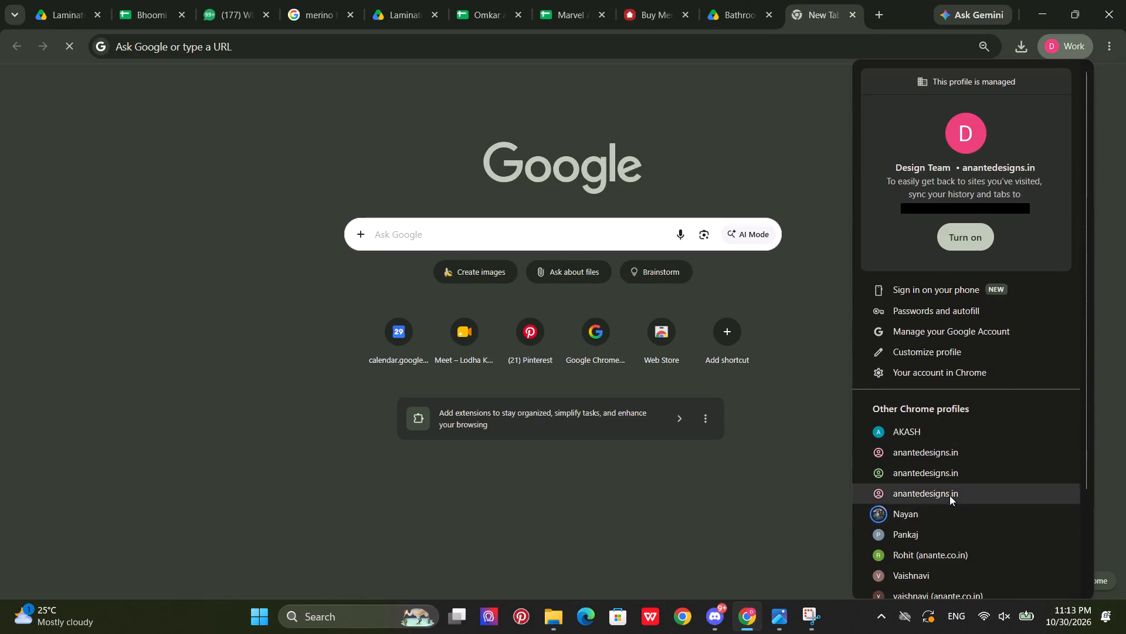
{"action": "scroll", "coordinate": [949, 495], "scroll_direction": "down", "scroll_amount": 2}
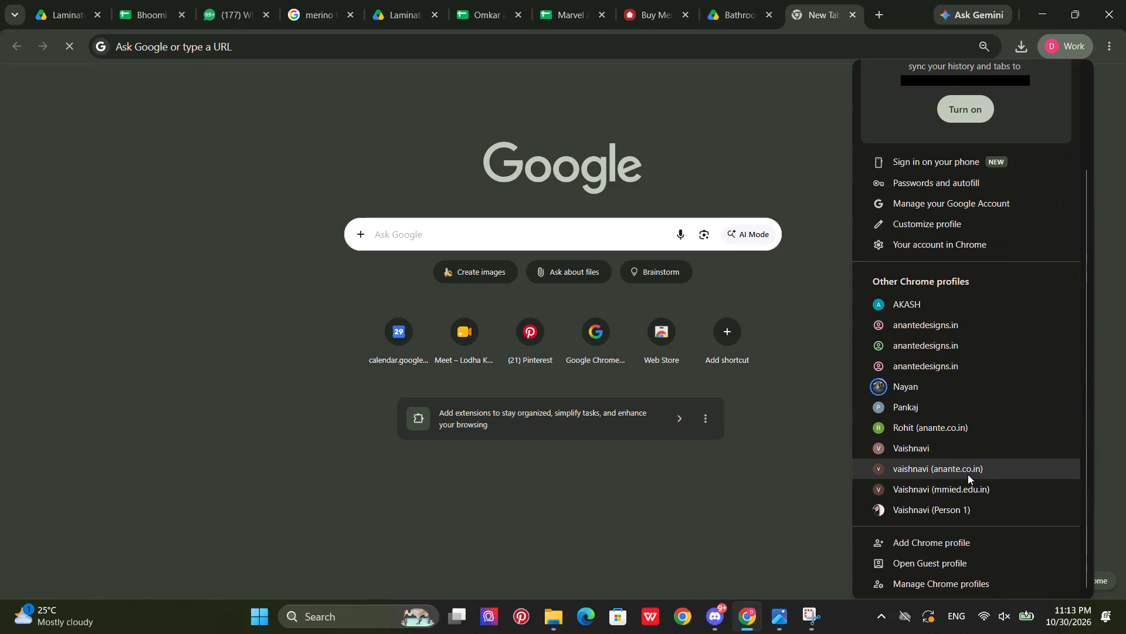
{"action": "left_click", "coordinate": [968, 474]}
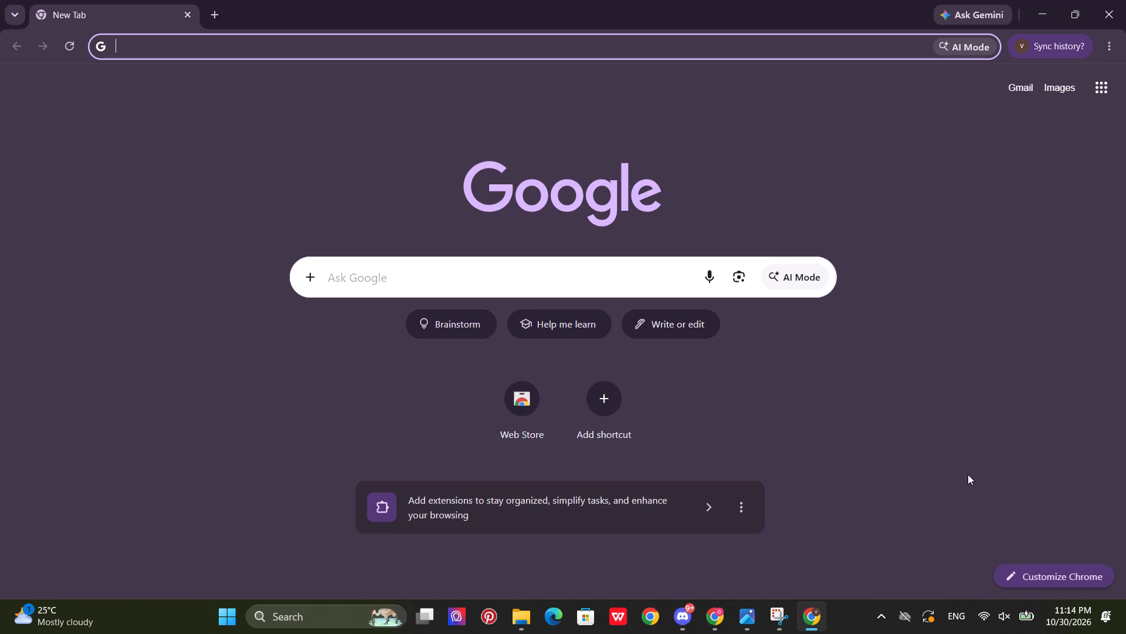
Open the Gmail mailbox in the designer's newly launched anante.co.in Chrome profile.
{"action": "left_click", "coordinate": [1027, 91]}
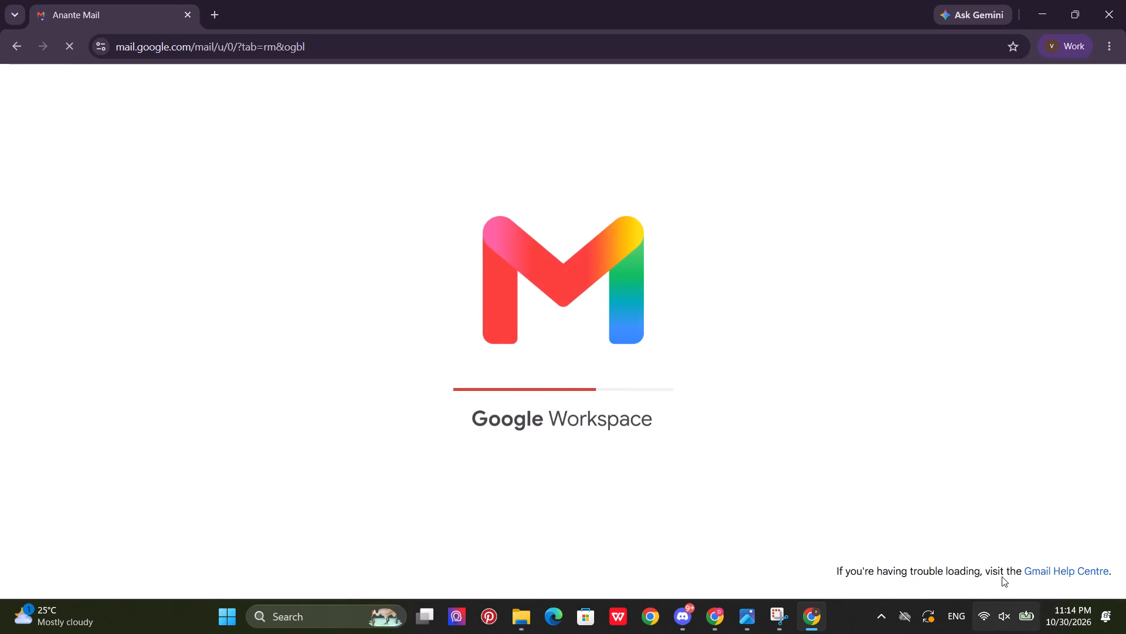
Return to the Bhoomi valley laminate selections spreadsheet in the other Chrome window and review its item, code and photo rows.
{"action": "left_click", "coordinate": [718, 629]}
{"action": "left_click", "coordinate": [715, 605]}
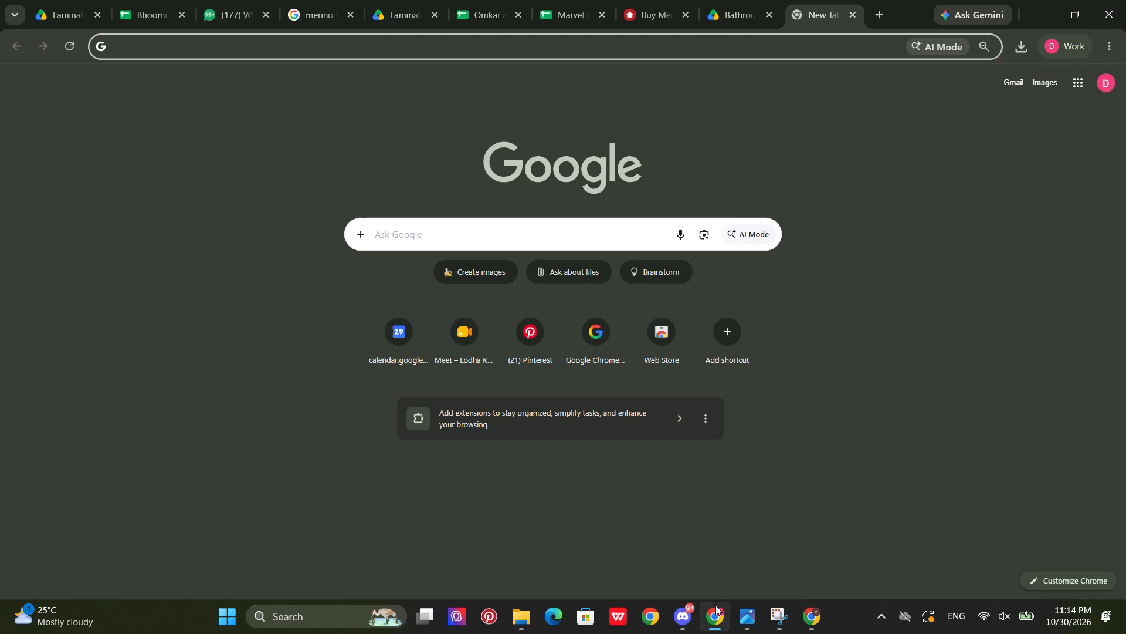
{"action": "left_click", "coordinate": [130, 0]}
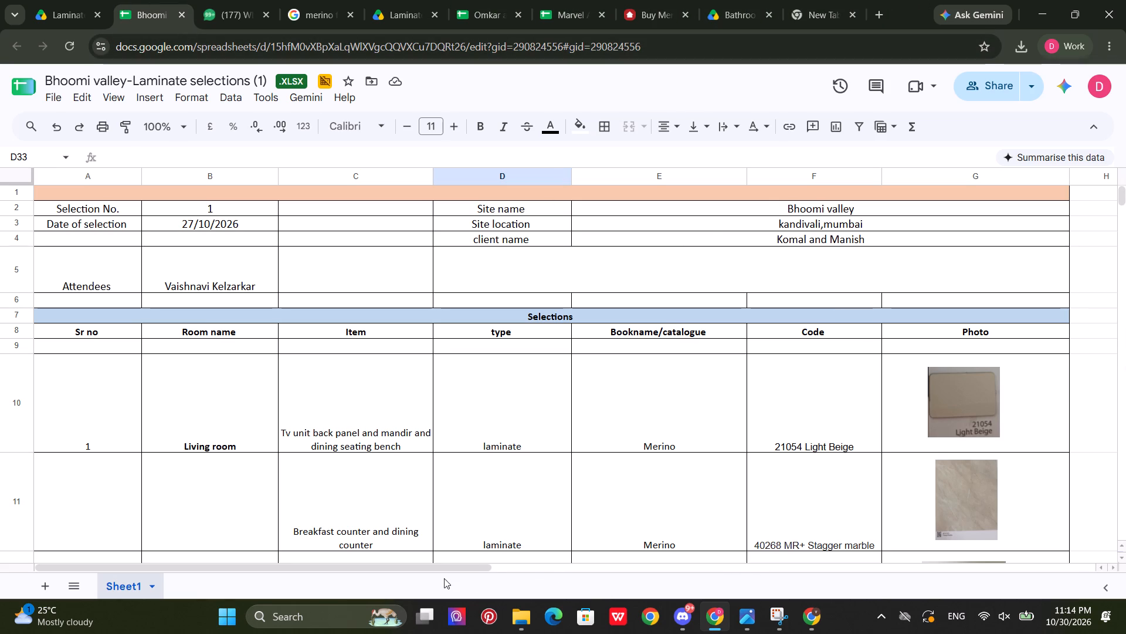
{"action": "left_click_drag", "start_coordinate": [447, 569], "coordinate": [731, 562]}
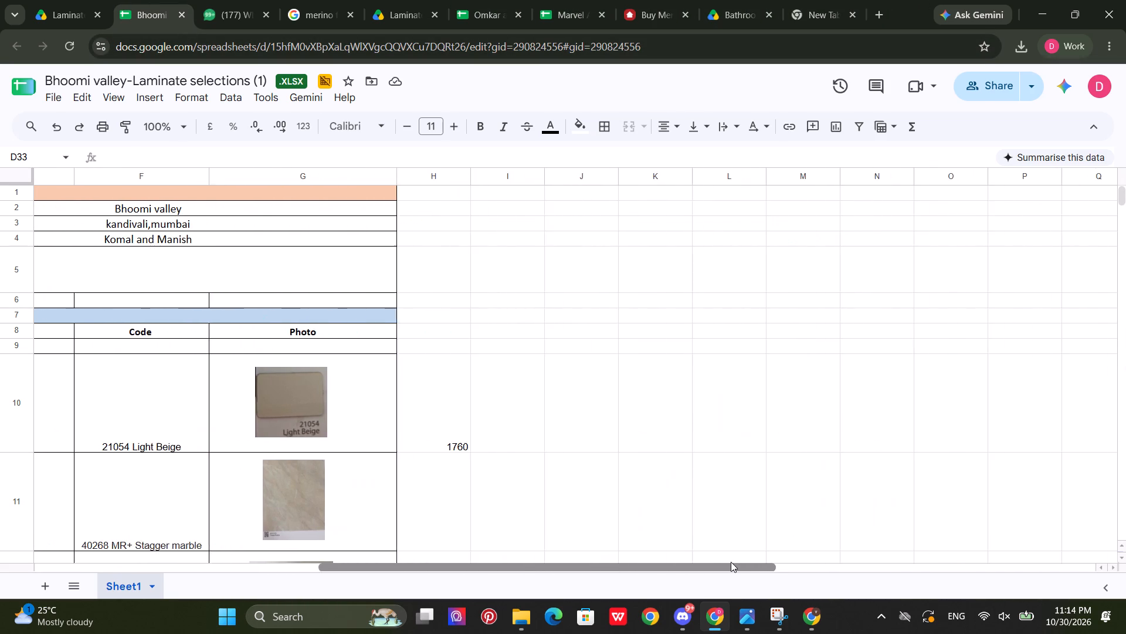
{"action": "left_click_drag", "start_coordinate": [731, 562], "coordinate": [484, 528]}
{"action": "scroll", "coordinate": [703, 327], "scroll_direction": "down", "scroll_amount": 11}
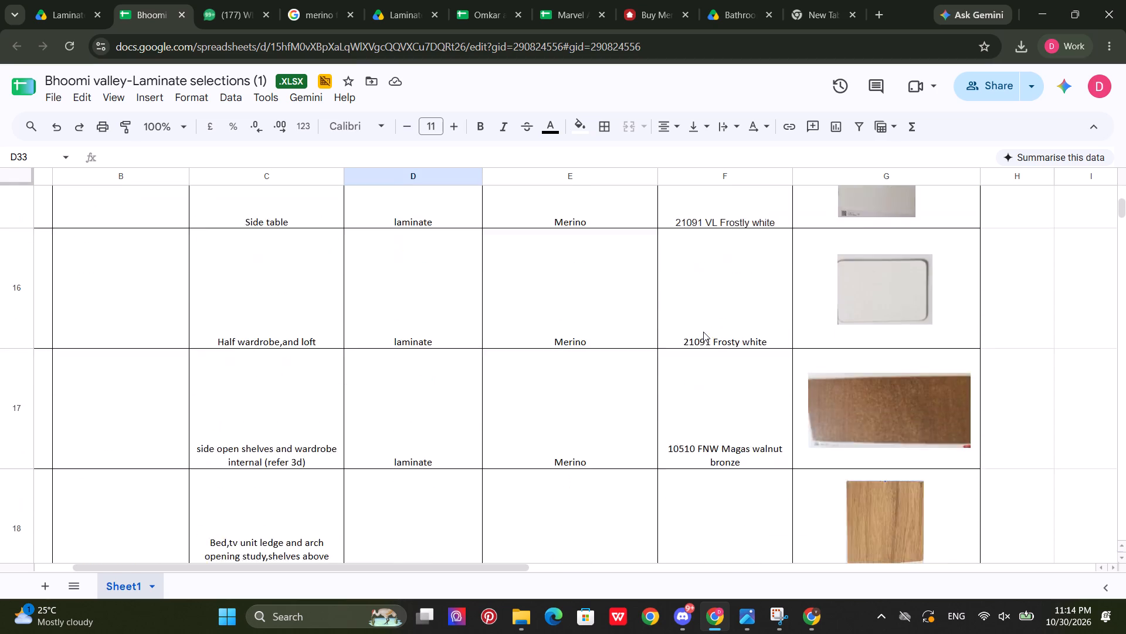
{"action": "scroll", "coordinate": [703, 332], "scroll_direction": "down", "scroll_amount": 20}
{"action": "scroll", "coordinate": [703, 332], "scroll_direction": "down", "scroll_amount": 6}
{"action": "scroll", "coordinate": [703, 333], "scroll_direction": "up", "scroll_amount": 4}
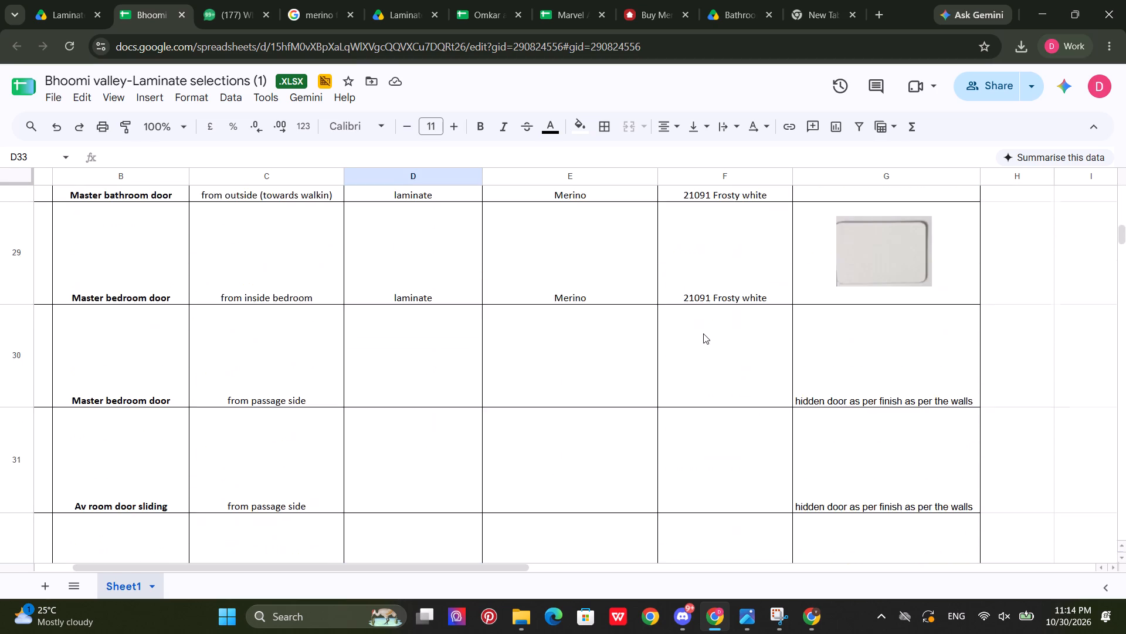
{"action": "scroll", "coordinate": [703, 333], "scroll_direction": "up", "scroll_amount": 8}
{"action": "scroll", "coordinate": [703, 333], "scroll_direction": "up", "scroll_amount": 18}
{"action": "scroll", "coordinate": [707, 334], "scroll_direction": "up", "scroll_amount": 4}
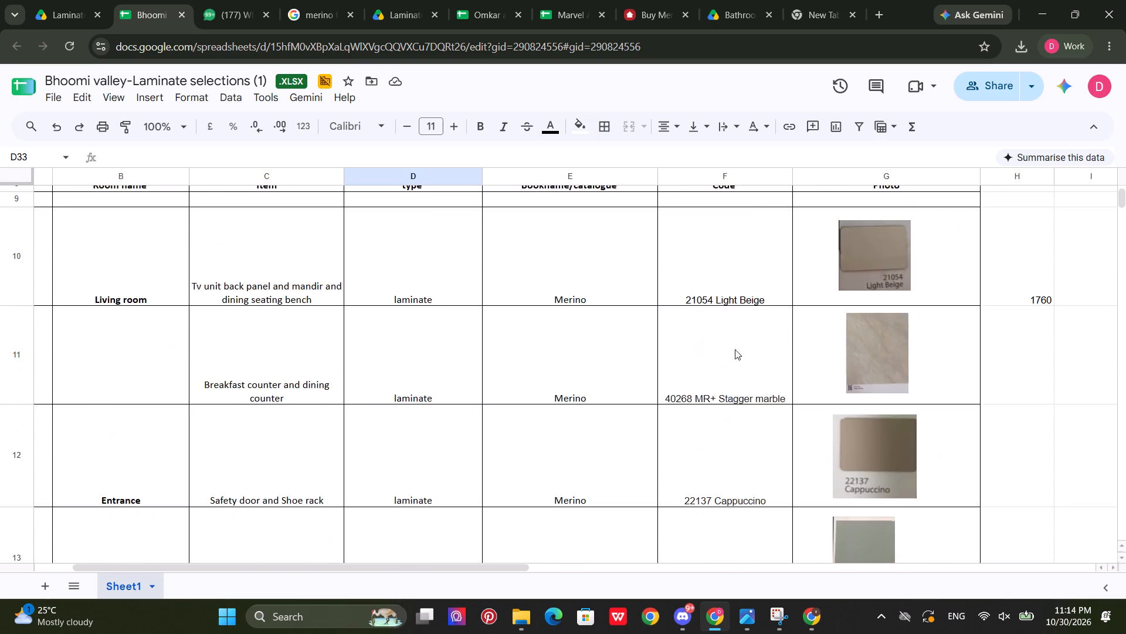
{"action": "scroll", "coordinate": [735, 349], "scroll_direction": "up", "scroll_amount": 11}
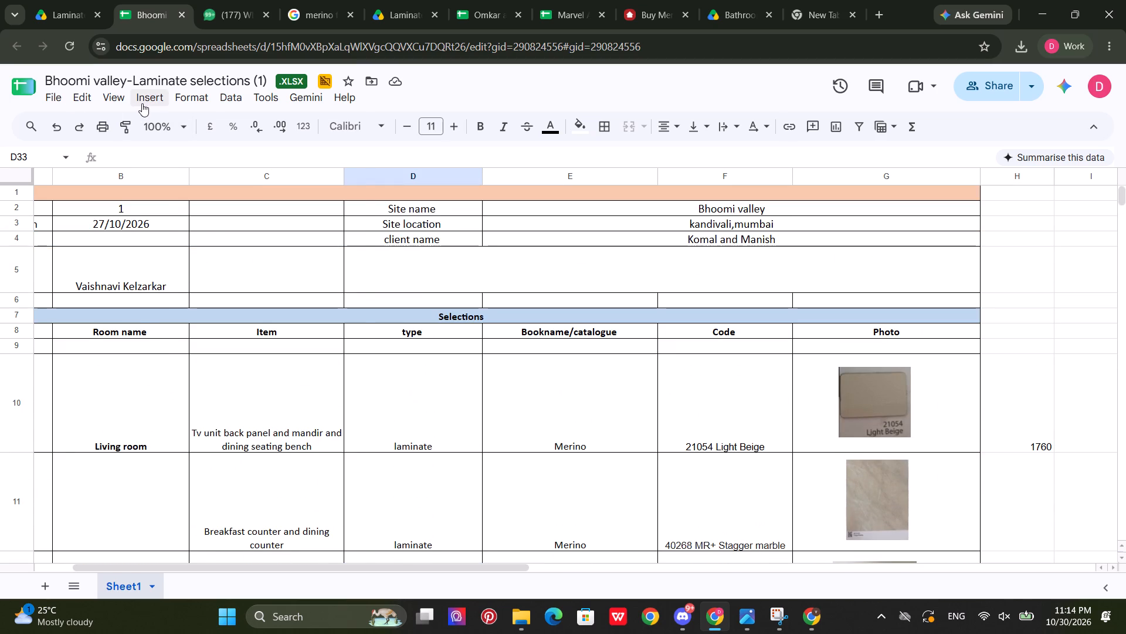
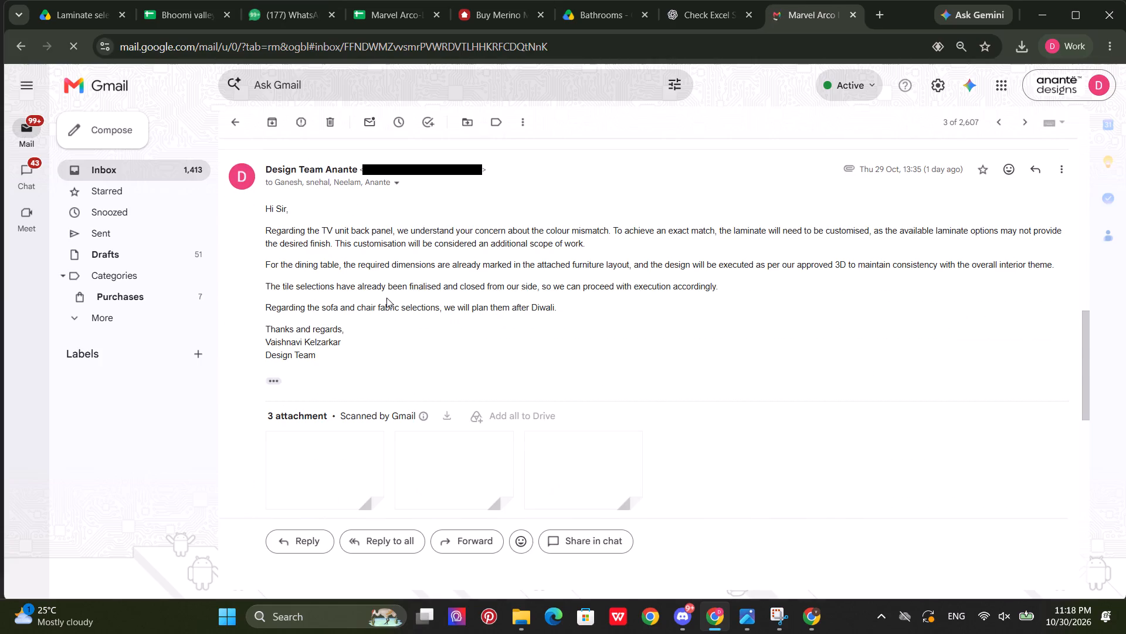
Consult the client's lamination feedback email and set the Main door row cells B35:I35 in the Marvel Arco sheet to white fill.
{"action": "scroll", "coordinate": [558, 400], "scroll_direction": "down", "scroll_amount": 1}
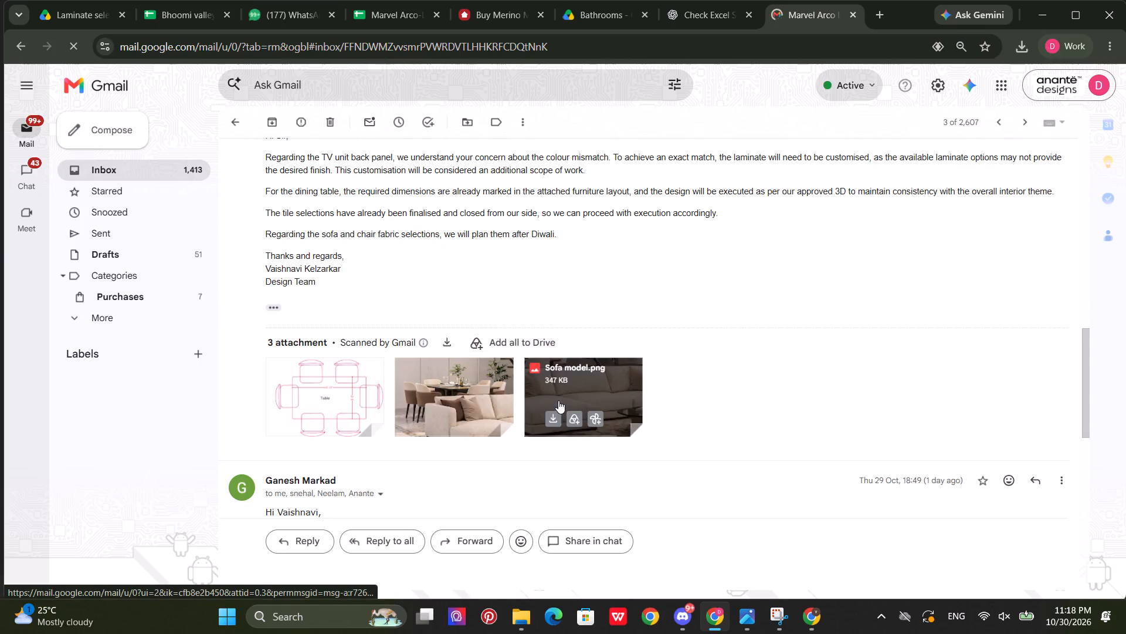
{"action": "scroll", "coordinate": [558, 400], "scroll_direction": "up", "scroll_amount": 3}
{"action": "left_click", "coordinate": [420, 279]}
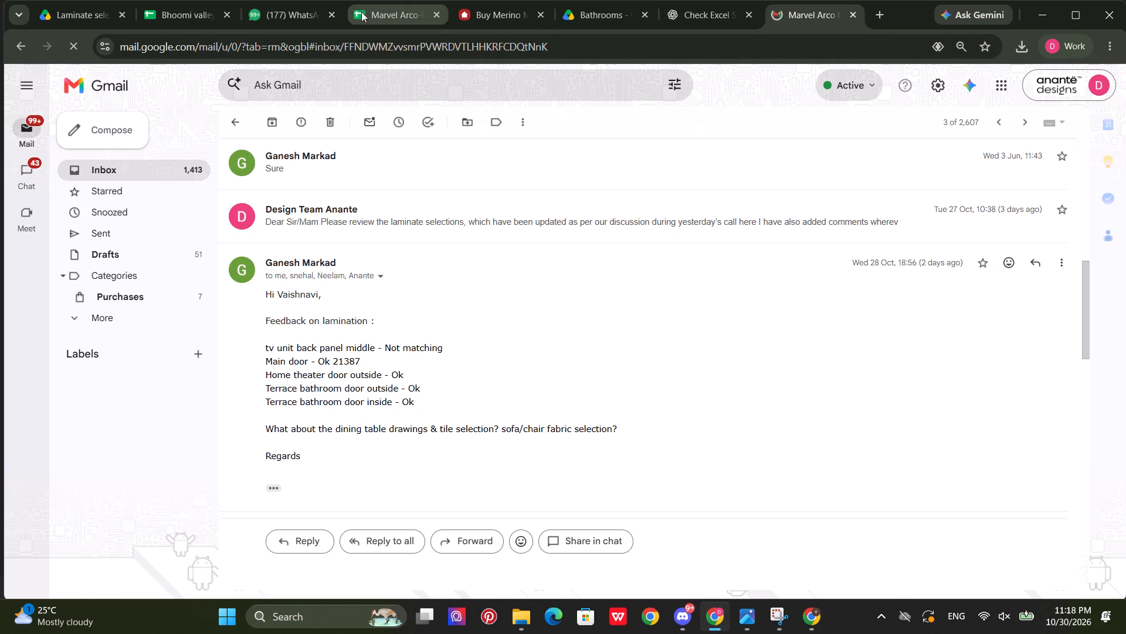
{"action": "left_click", "coordinate": [379, 7]}
{"action": "scroll", "coordinate": [687, 268], "scroll_direction": "down", "scroll_amount": 16}
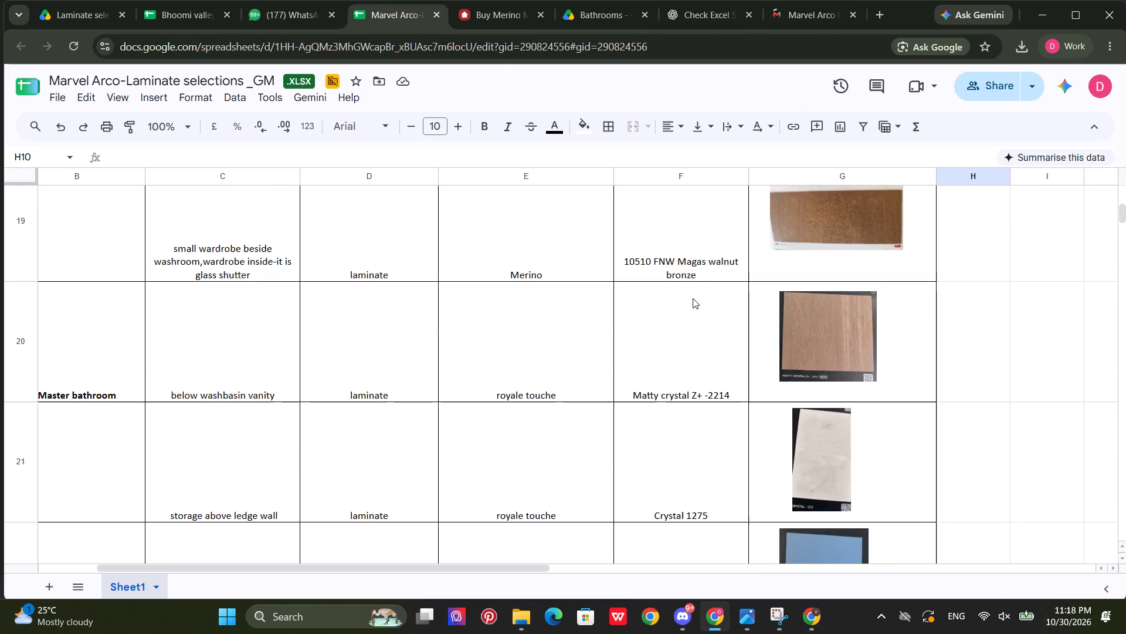
{"action": "scroll", "coordinate": [693, 298], "scroll_direction": "down", "scroll_amount": 11}
{"action": "scroll", "coordinate": [700, 332], "scroll_direction": "down", "scroll_amount": 13}
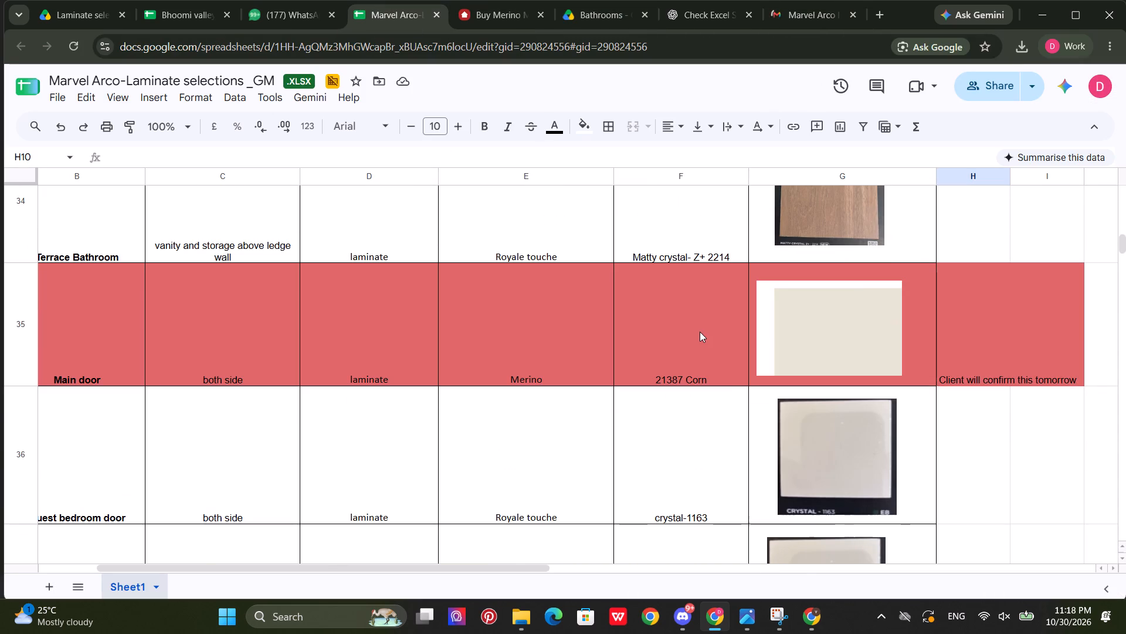
{"action": "left_click", "coordinate": [682, 328]}
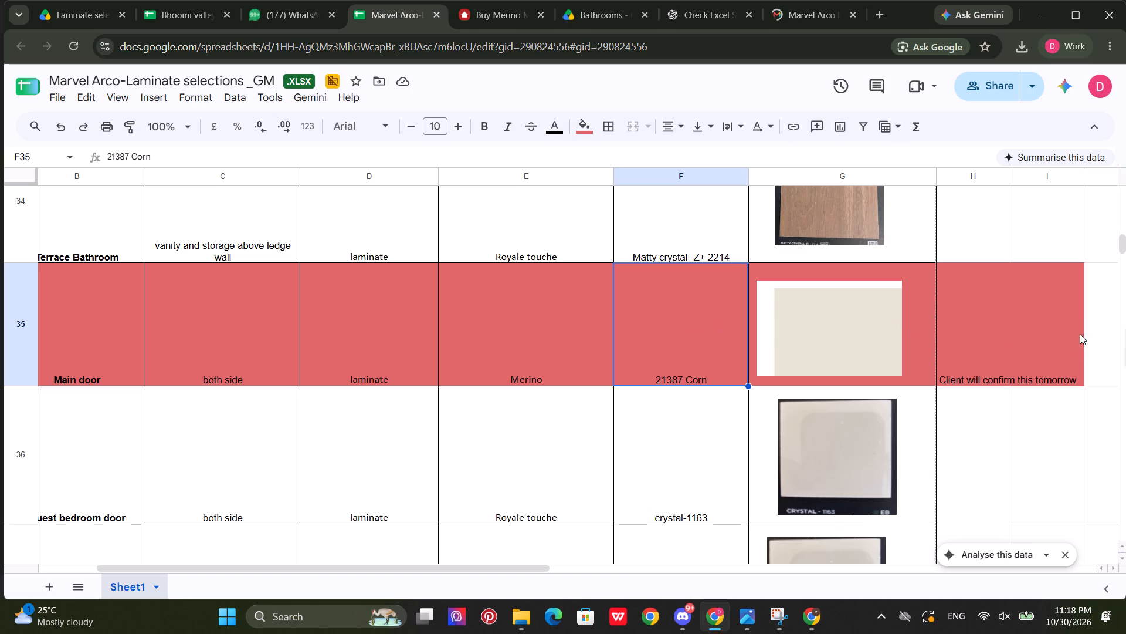
{"action": "left_click_drag", "start_coordinate": [1069, 336], "coordinate": [91, 335]}
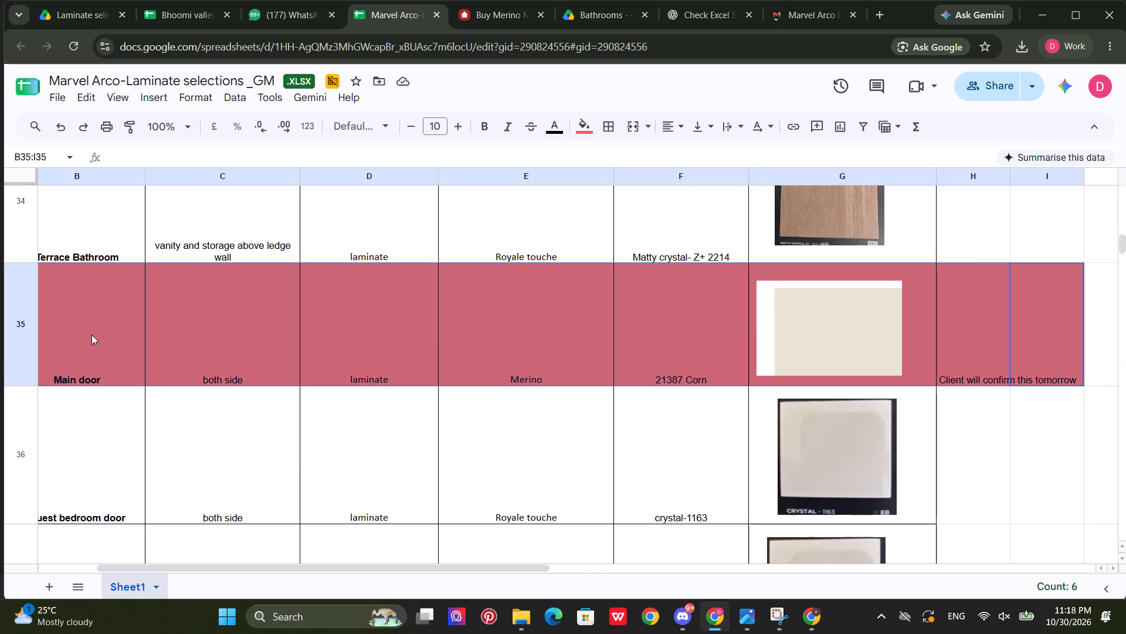
{"action": "left_click_drag", "start_coordinate": [91, 335], "coordinate": [91, 336]}
{"action": "left_click", "coordinate": [584, 133]}
{"action": "left_click", "coordinate": [730, 176]}
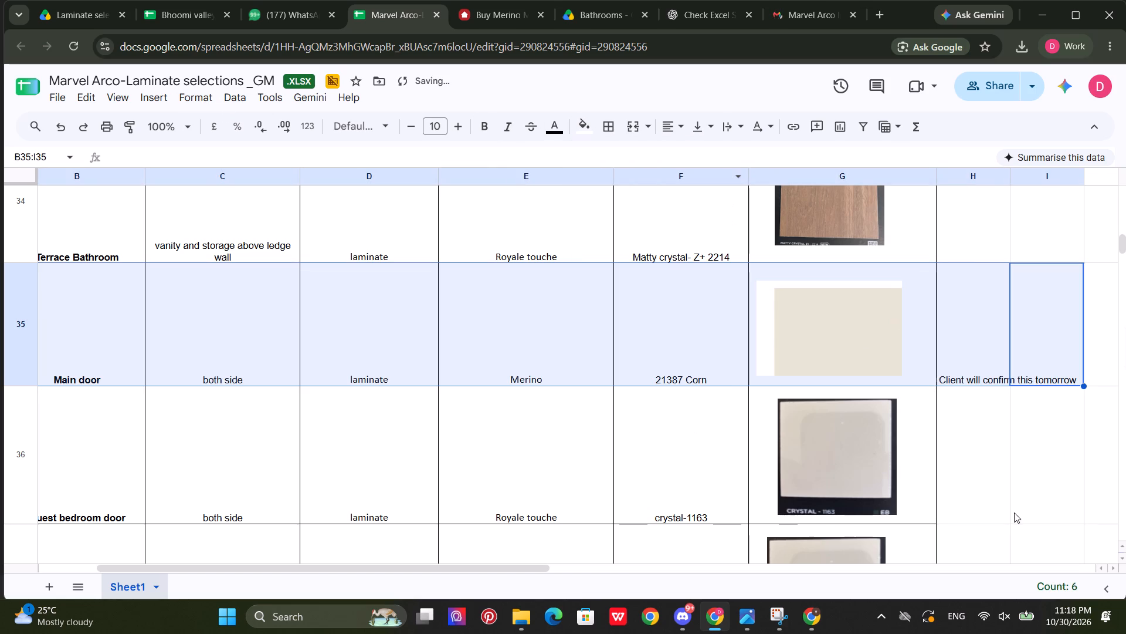
{"action": "left_click", "coordinate": [978, 491]}
Delete the comment "Client will confirm this tomorrow" from cell H35 in the Main door row.
{"action": "left_click", "coordinate": [984, 369]}
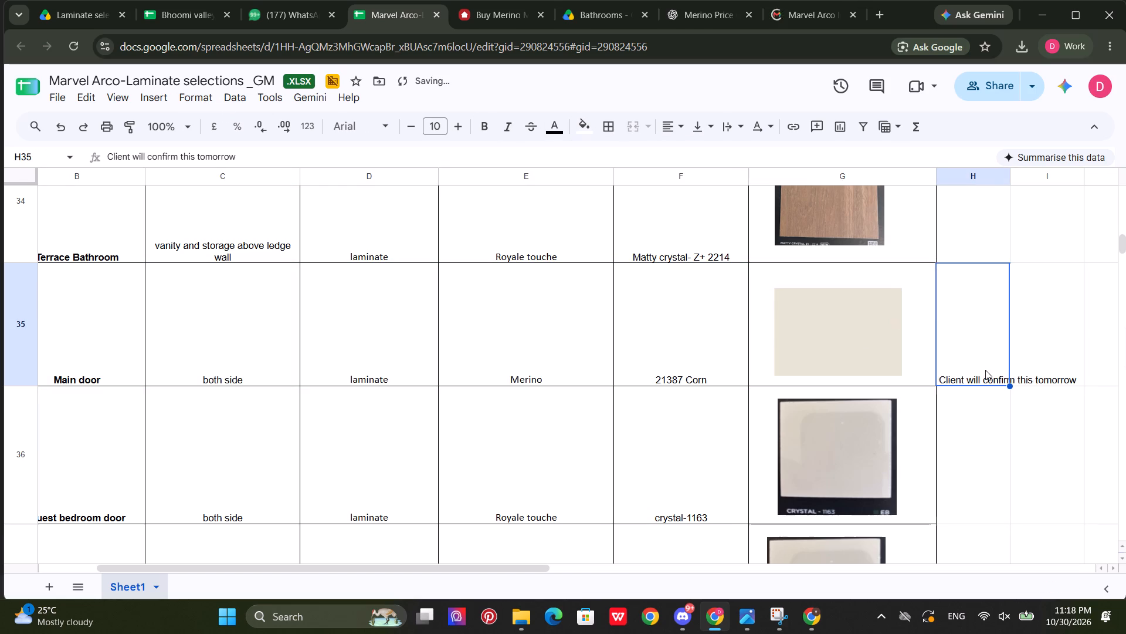
{"action": "key", "text": "Delete"}
{"action": "left_click", "coordinate": [999, 455]}
Find the remaining red-filled rows below the Main door row and check the client's lamination feedback email for those items.
{"action": "scroll", "coordinate": [999, 455], "scroll_direction": "down", "scroll_amount": 4}
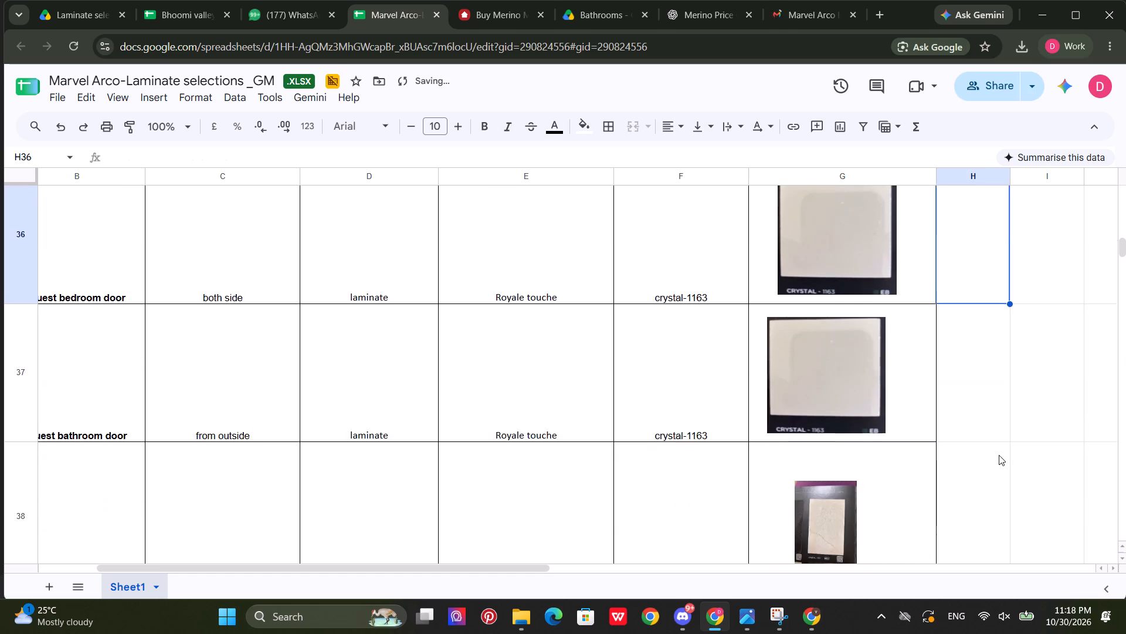
{"action": "scroll", "coordinate": [999, 455], "scroll_direction": "down", "scroll_amount": 4}
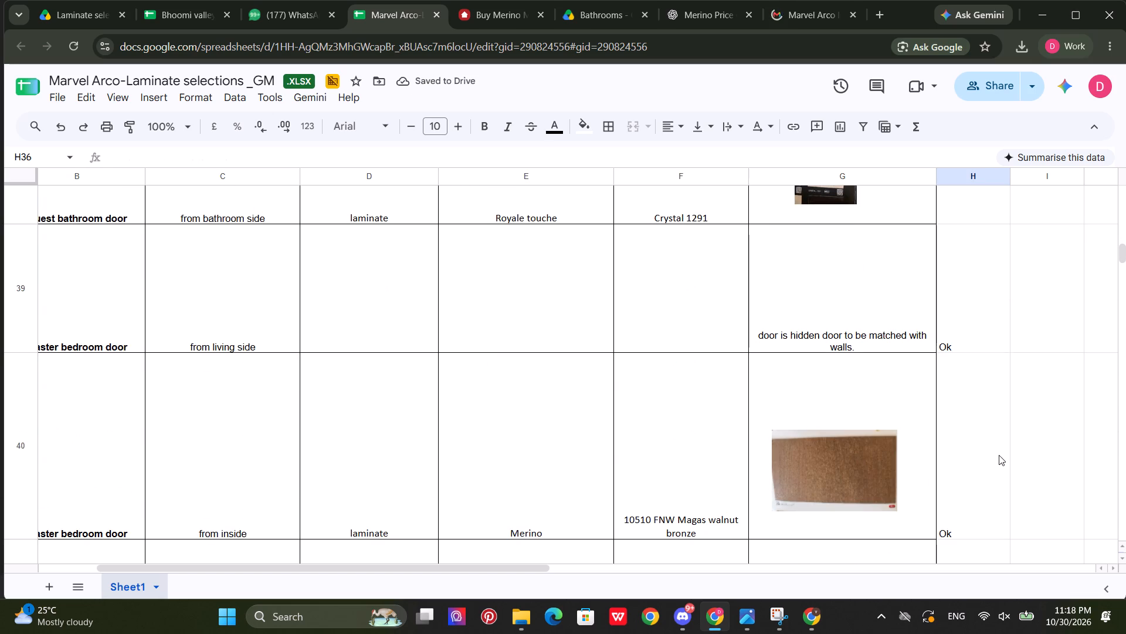
{"action": "scroll", "coordinate": [999, 455], "scroll_direction": "down", "scroll_amount": 1}
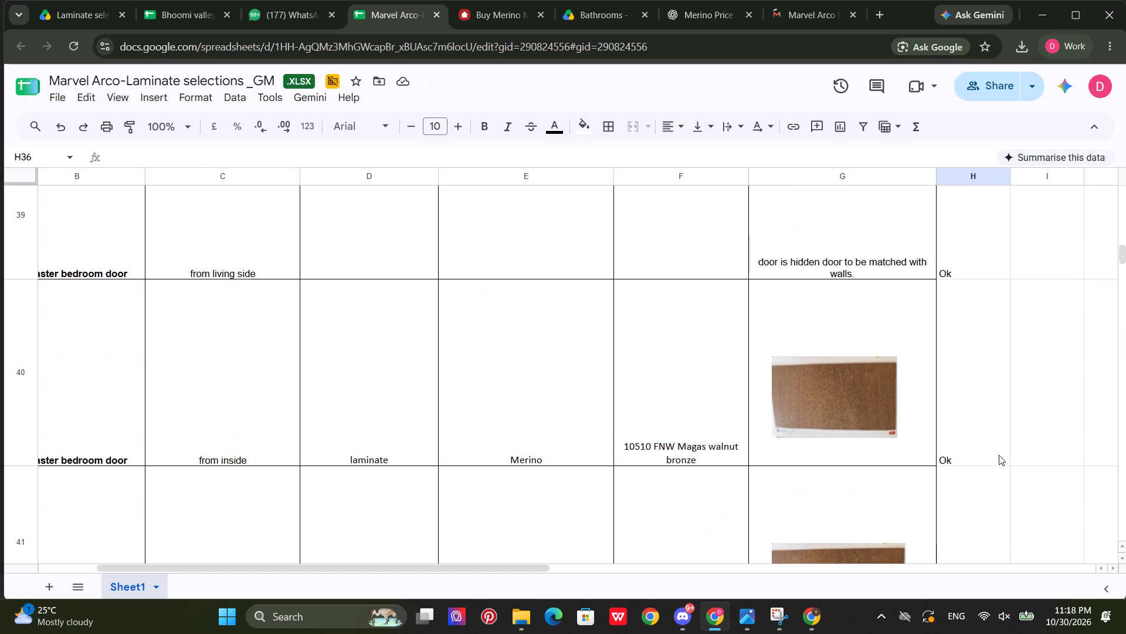
{"action": "scroll", "coordinate": [999, 455], "scroll_direction": "down", "scroll_amount": 17}
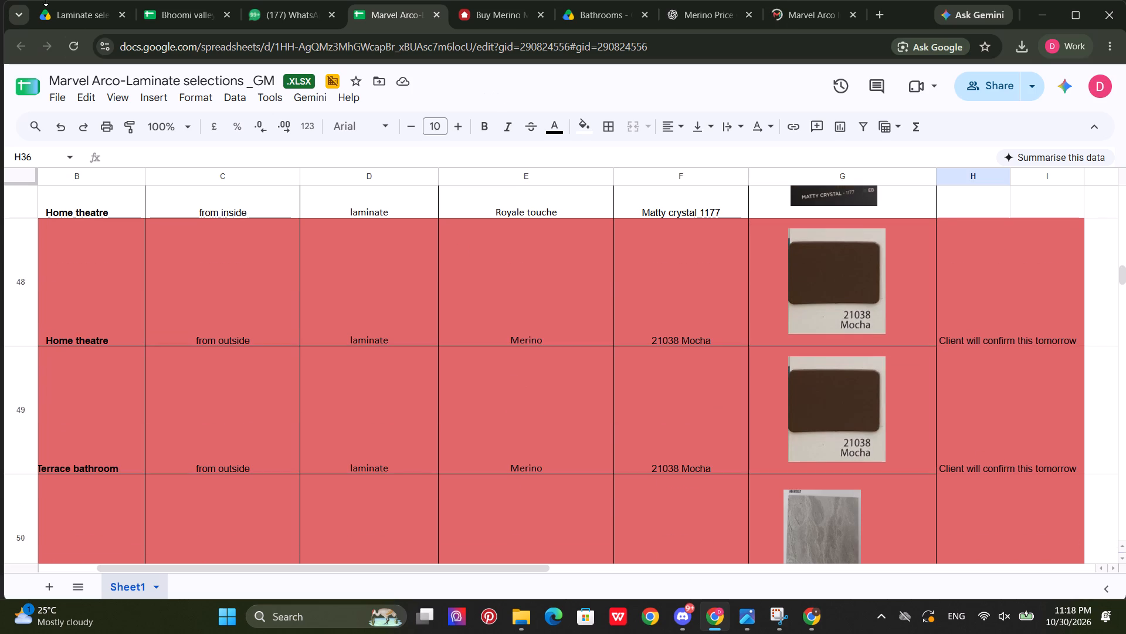
{"action": "left_click", "coordinate": [66, 0]}
{"action": "left_click", "coordinate": [87, 14]}
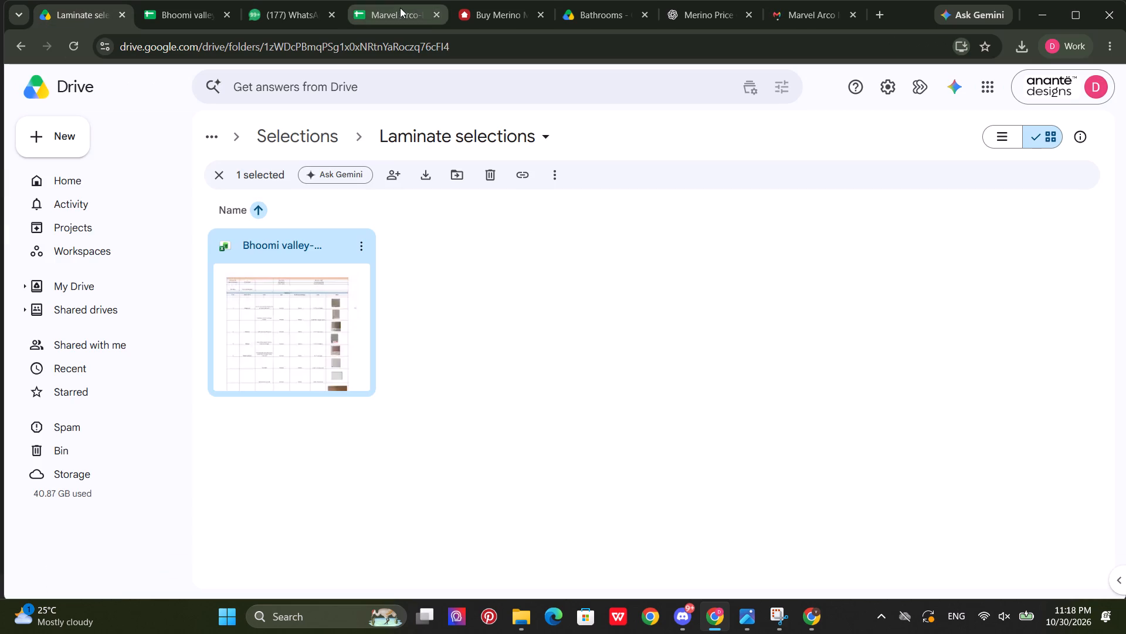
{"action": "left_click", "coordinate": [778, 11]}
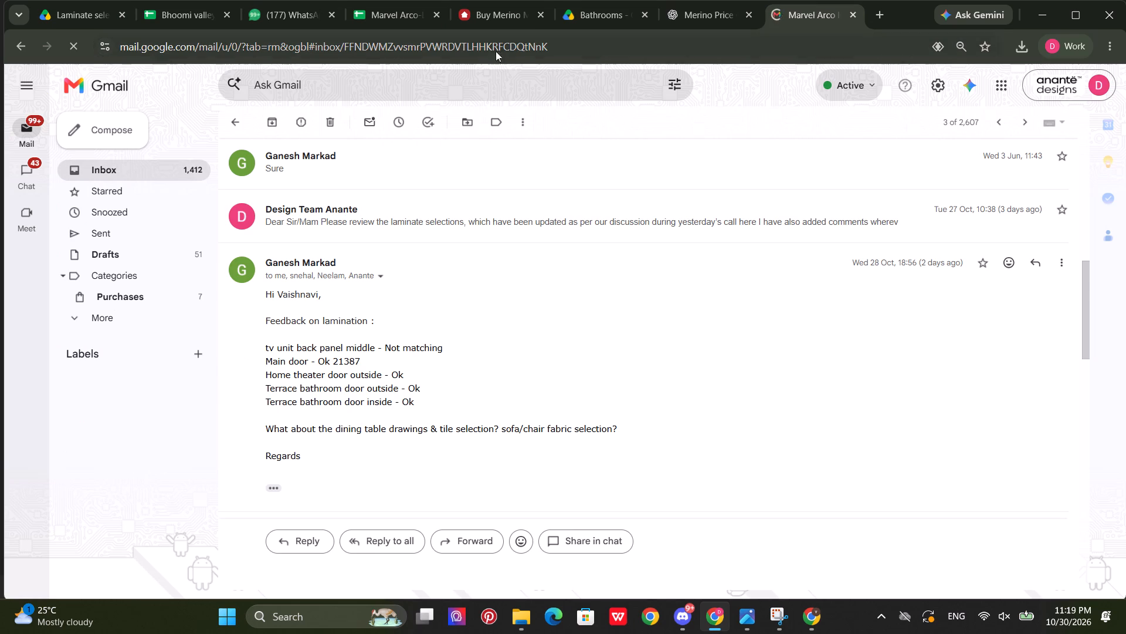
{"action": "left_click", "coordinate": [79, 13]}
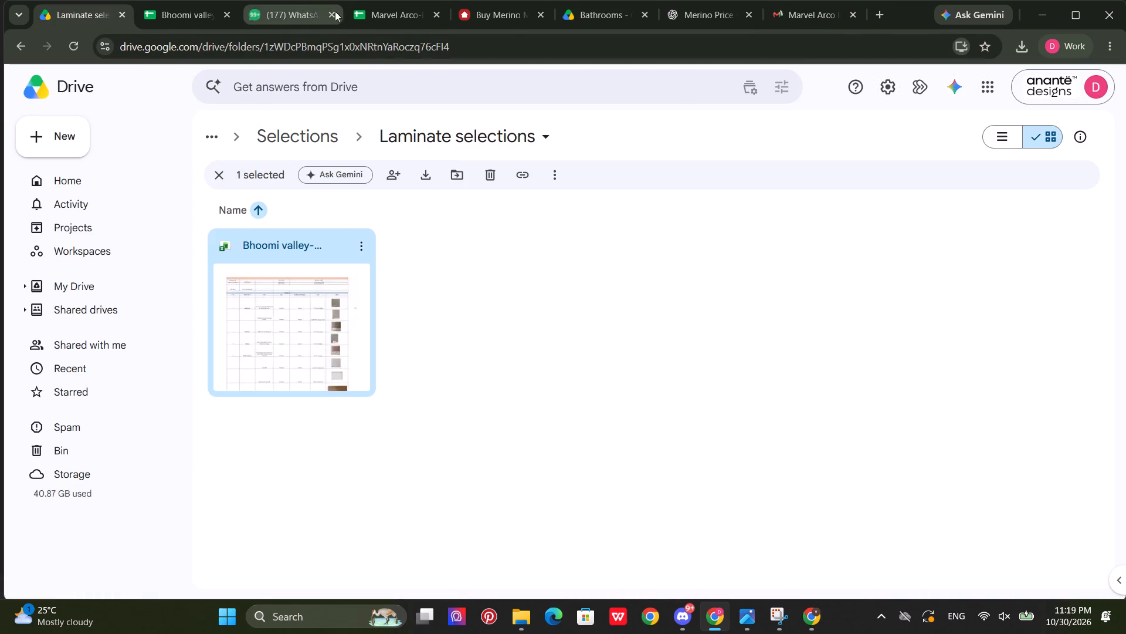
Set cells B48:H48 in the Home theatre outside row of the Marvel Arco sheet to white fill.
{"action": "left_click", "coordinate": [347, 11]}
{"action": "left_click", "coordinate": [697, 272]}
{"action": "right_click", "coordinate": [697, 272]}
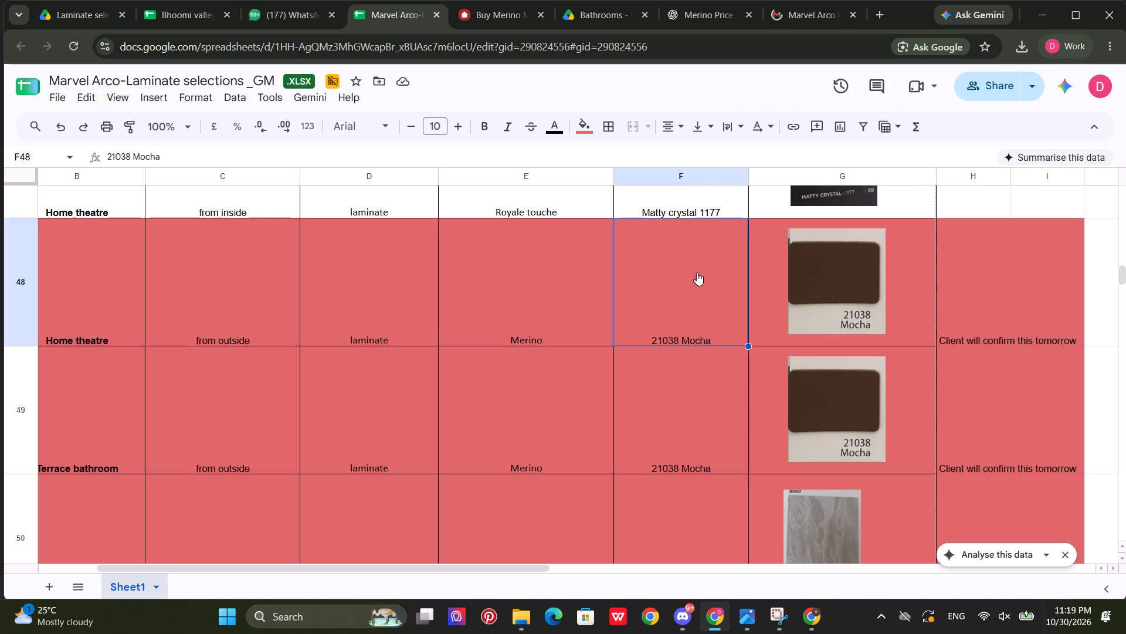
{"action": "left_click", "coordinate": [583, 127]}
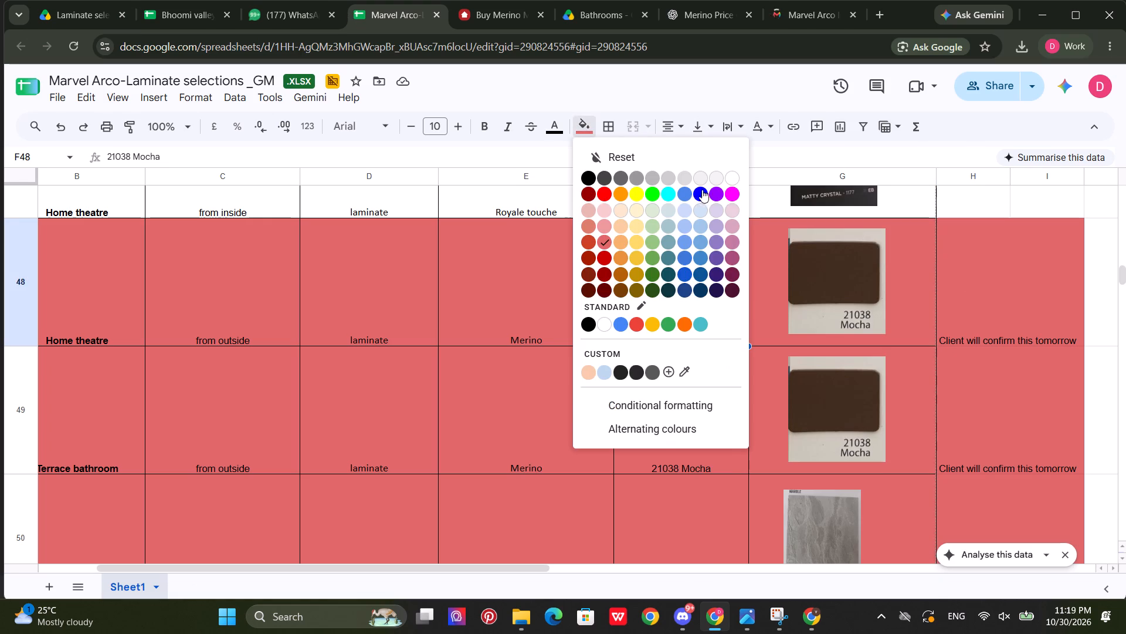
{"action": "left_click", "coordinate": [730, 178]}
{"action": "left_click", "coordinate": [1000, 295]}
{"action": "left_click", "coordinate": [893, 275], "text": "ctrl"}
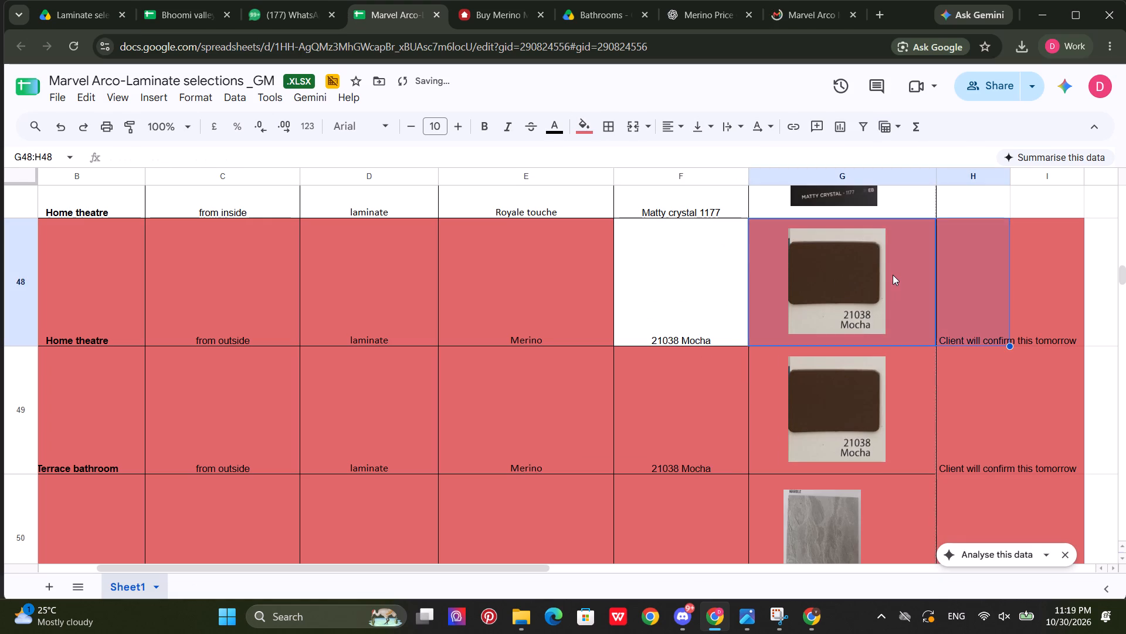
{"action": "left_click", "coordinate": [483, 266], "text": "ctrl"}
{"action": "left_click", "coordinate": [337, 276], "text": "ctrl"}
{"action": "left_click", "coordinate": [213, 286], "text": "ctrl"}
{"action": "left_click", "coordinate": [118, 271], "text": "ctrl"}
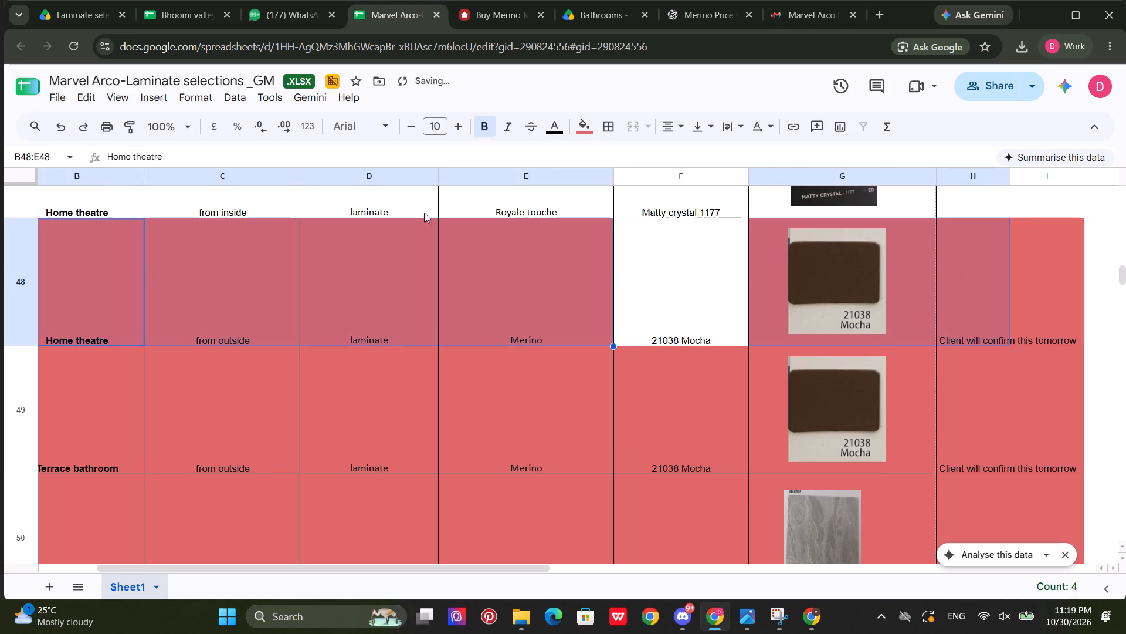
{"action": "left_click", "coordinate": [590, 128]}
{"action": "left_click", "coordinate": [734, 178]}
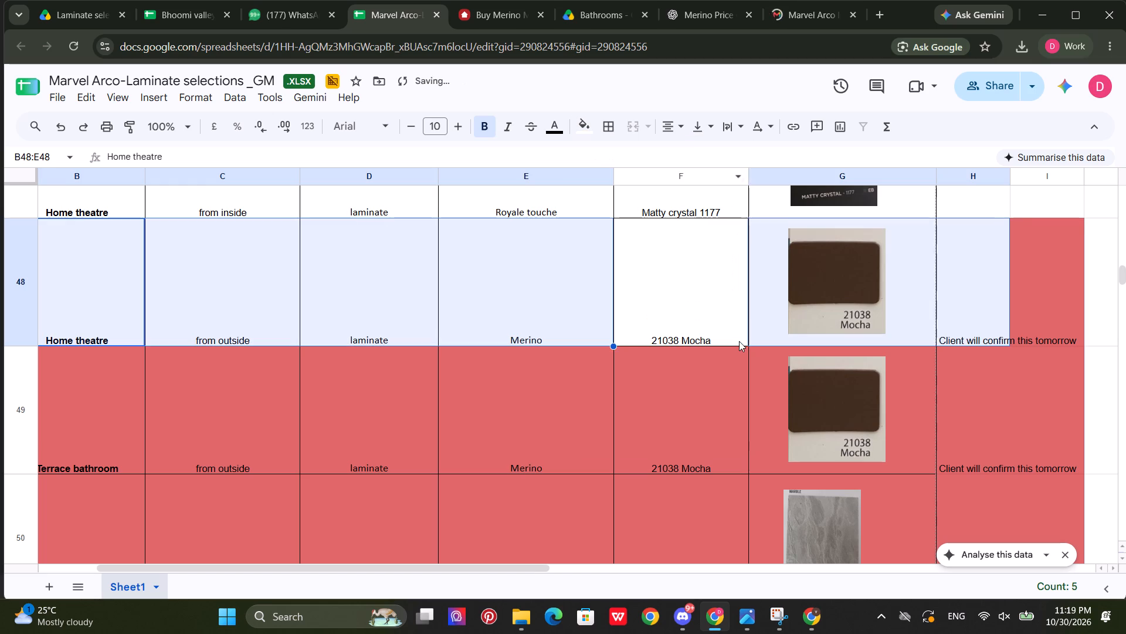
{"action": "left_click", "coordinate": [739, 341]}
Delete the comment "Client will confirm this tomorrow" from cells H48 and H49 in the Home theatre and Terrace bathroom outside rows.
{"action": "left_click", "coordinate": [981, 310]}
{"action": "key", "text": "Delete"}
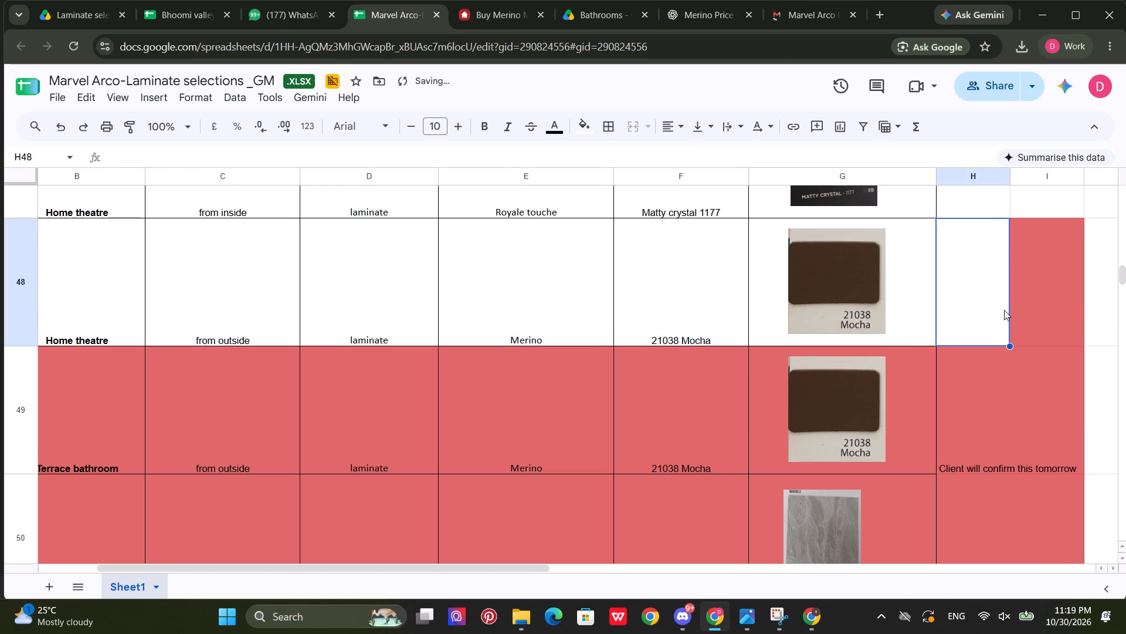
{"action": "left_click", "coordinate": [1029, 309]}
{"action": "left_click", "coordinate": [1006, 387]}
{"action": "key", "text": "Delete"}
{"action": "left_click", "coordinate": [1043, 395]}
{"action": "key", "text": "Delete"}
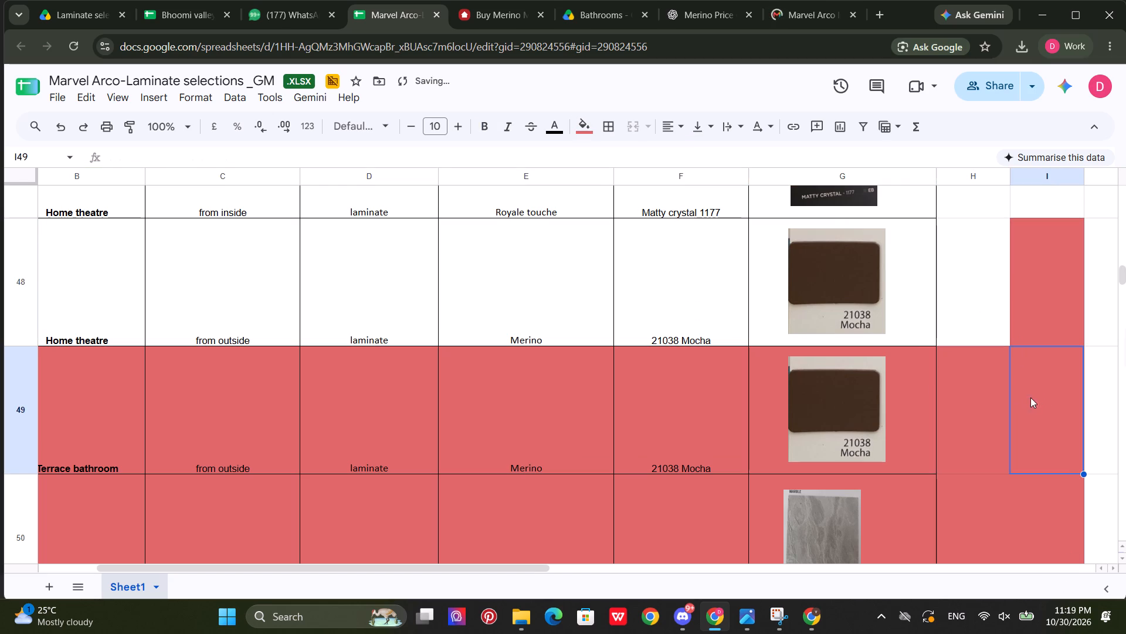
Set the red cells of Terrace bathroom rows 49 and 50, columns B to I, plus cell I48, to white fill.
{"action": "scroll", "coordinate": [1044, 416], "scroll_direction": "down", "scroll_amount": 1}
{"action": "left_click", "coordinate": [1027, 450], "text": "ctrl"}
{"action": "left_click", "coordinate": [918, 456], "text": "ctrl"}
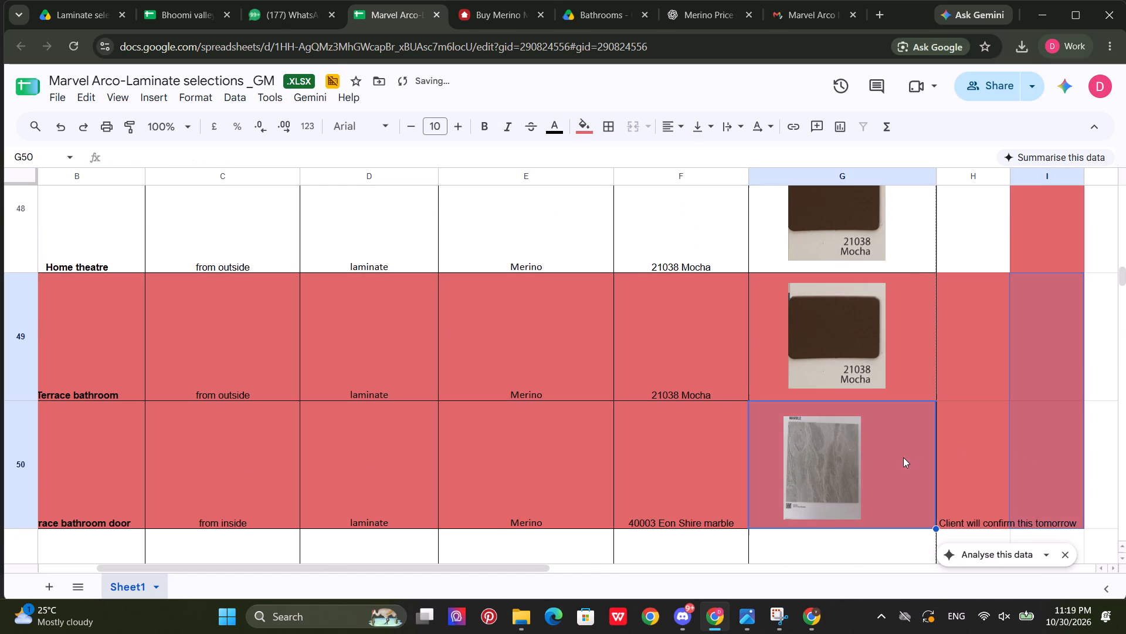
{"action": "left_click", "coordinate": [707, 480], "text": "ctrl"}
{"action": "left_click", "coordinate": [568, 485], "text": "ctrl"}
{"action": "left_click", "coordinate": [345, 477], "text": "ctrl"}
{"action": "left_click", "coordinate": [246, 482], "text": "ctrl"}
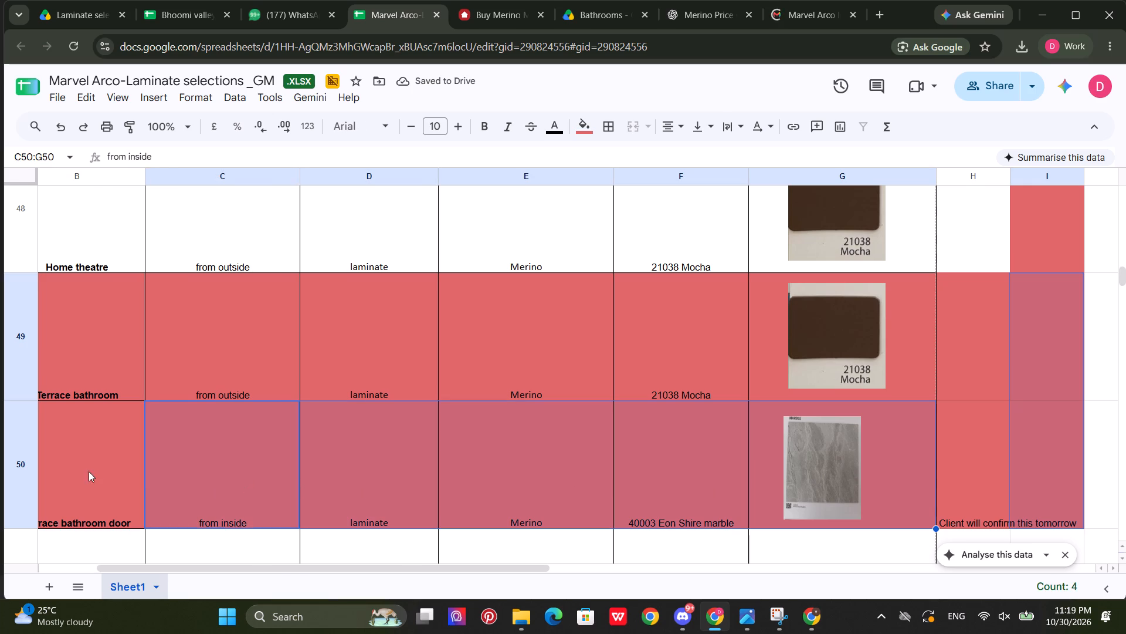
{"action": "left_click", "coordinate": [89, 471], "text": "ctrl"}
{"action": "left_click", "coordinate": [84, 360], "text": "ctrl"}
{"action": "left_click", "coordinate": [180, 362], "text": "ctrl"}
{"action": "left_click", "coordinate": [345, 362], "text": "ctrl"}
{"action": "left_click", "coordinate": [465, 353], "text": "ctrl"}
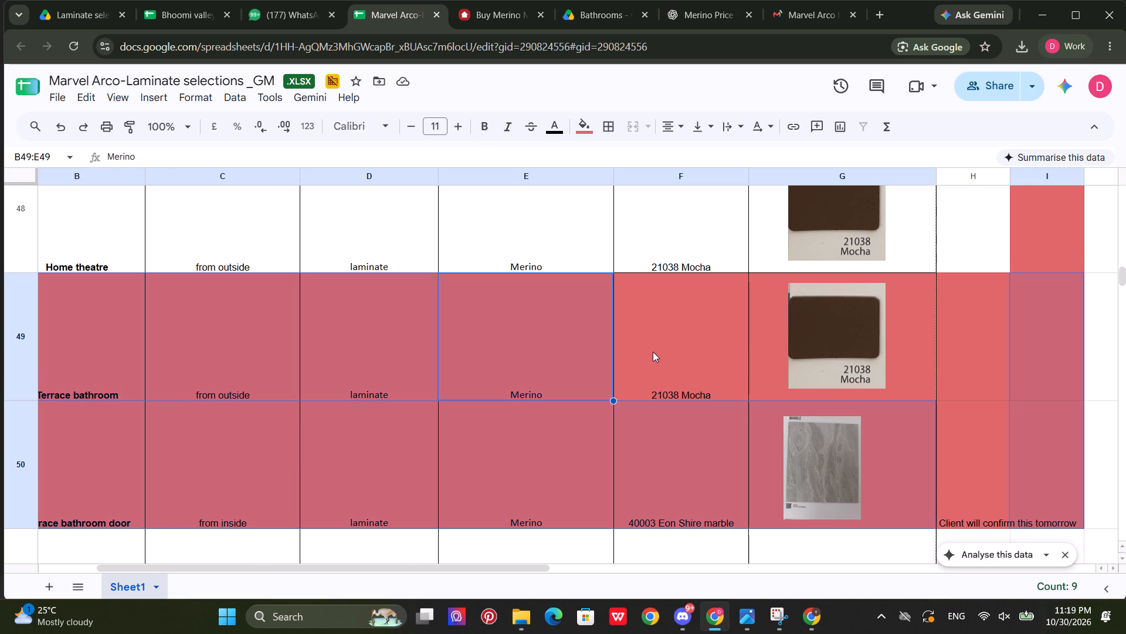
{"action": "left_click", "coordinate": [653, 352], "text": "ctrl"}
{"action": "left_click", "coordinate": [772, 353], "text": "ctrl"}
{"action": "left_click", "coordinate": [982, 364], "text": "ctrl"}
{"action": "left_click", "coordinate": [981, 436], "text": "ctrl"}
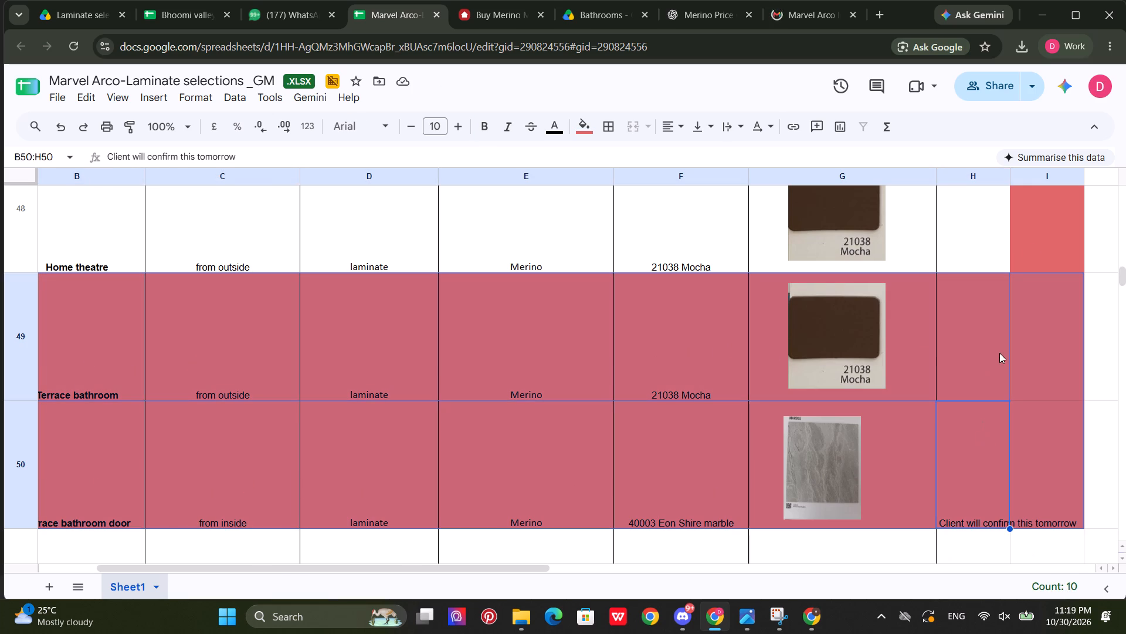
{"action": "left_click", "coordinate": [1030, 241], "text": "ctrl"}
{"action": "left_click", "coordinate": [593, 129]}
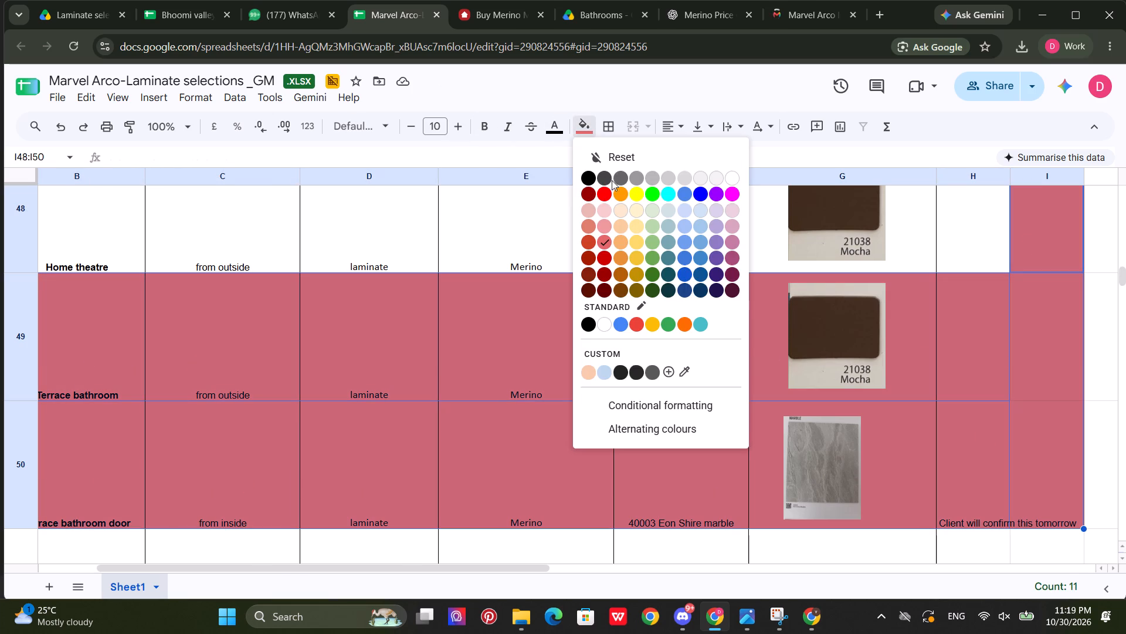
{"action": "left_click", "coordinate": [728, 178]}
Delete the comment "Client will confirm this tomorrow" from cell H50 in the Terrace bathroom door row.
{"action": "left_click", "coordinate": [1026, 500]}
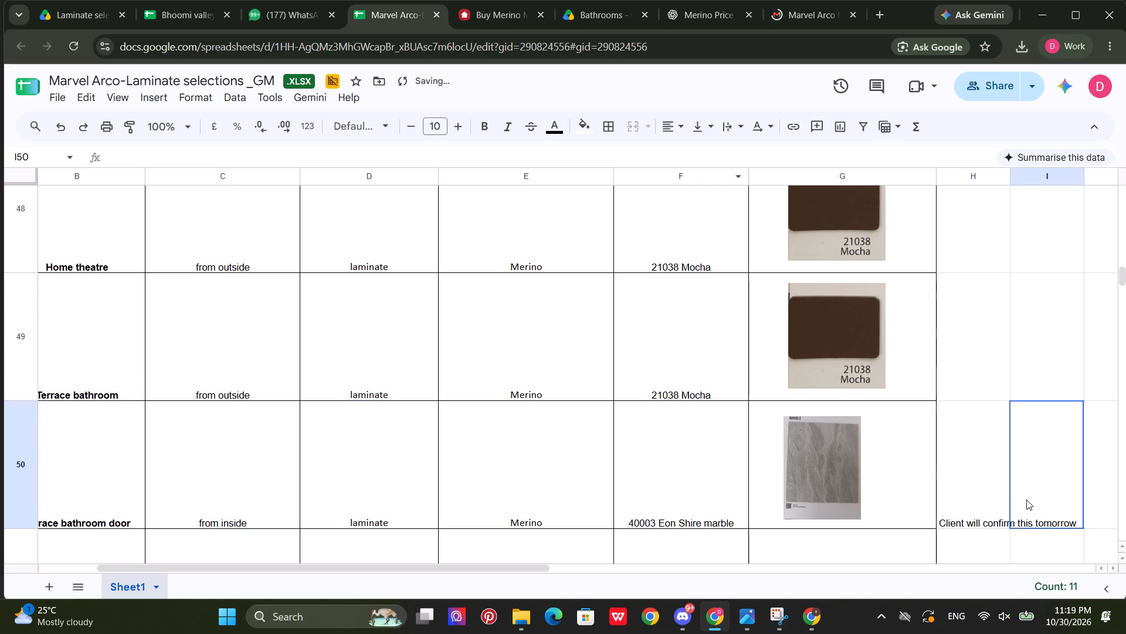
{"action": "key", "text": "Delete"}
{"action": "left_click", "coordinate": [974, 501]}
{"action": "key", "text": "Delete"}
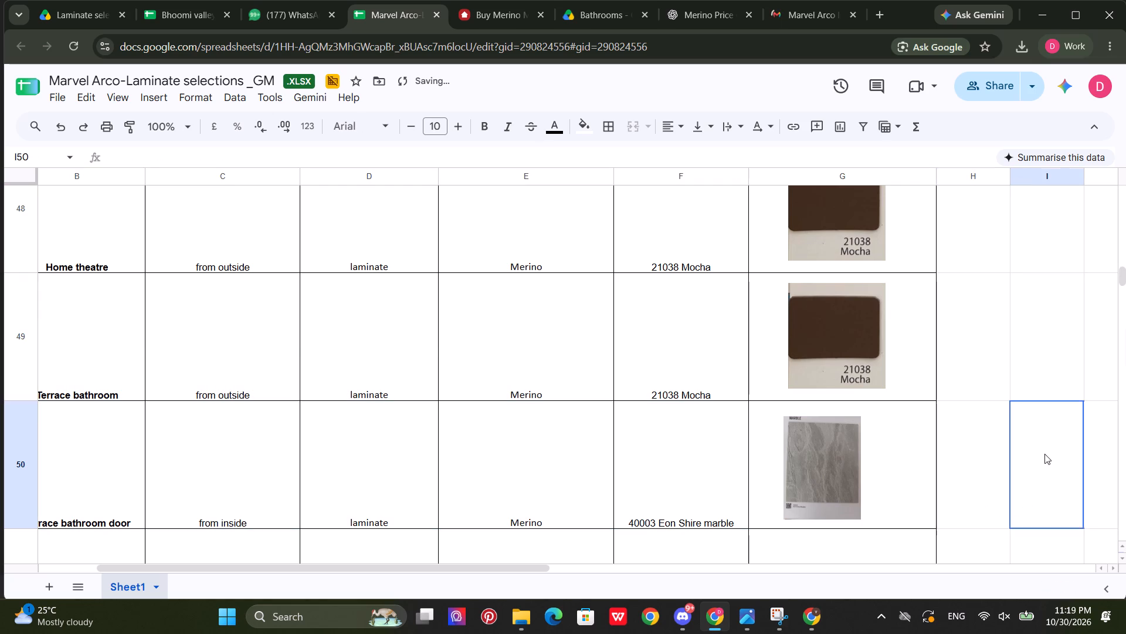
{"action": "left_click", "coordinate": [1044, 454]}
Review the door laminate rows from column A across for leftover red highlighting.
{"action": "scroll", "coordinate": [939, 407], "scroll_direction": "up", "scroll_amount": 8}
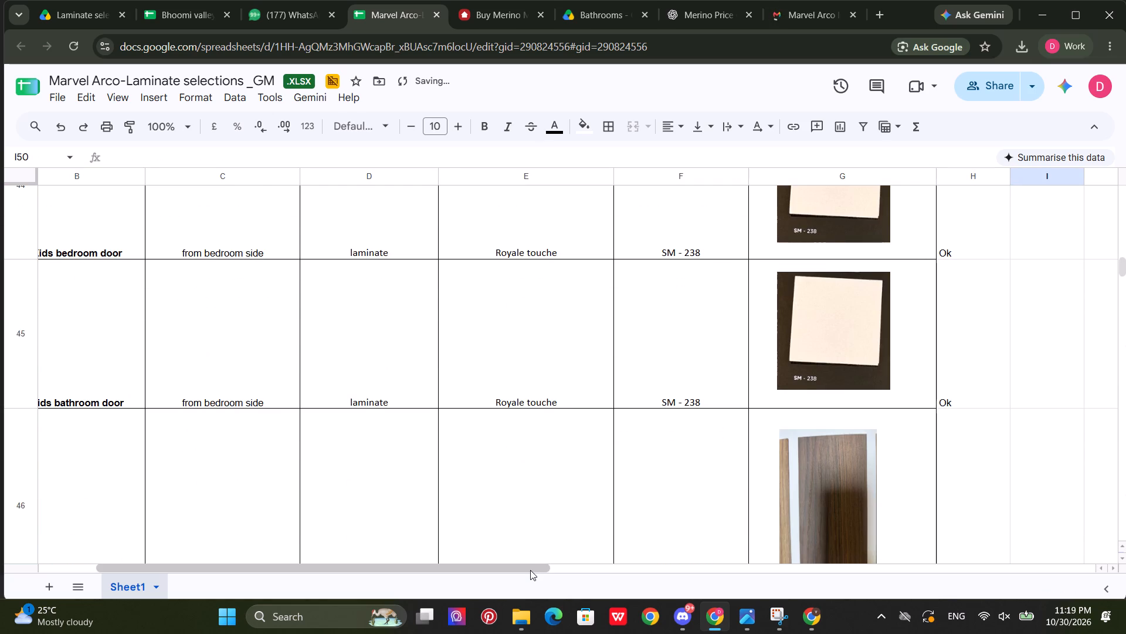
{"action": "left_click_drag", "start_coordinate": [529, 570], "coordinate": [463, 567]}
{"action": "scroll", "coordinate": [649, 467], "scroll_direction": "up", "scroll_amount": 1}
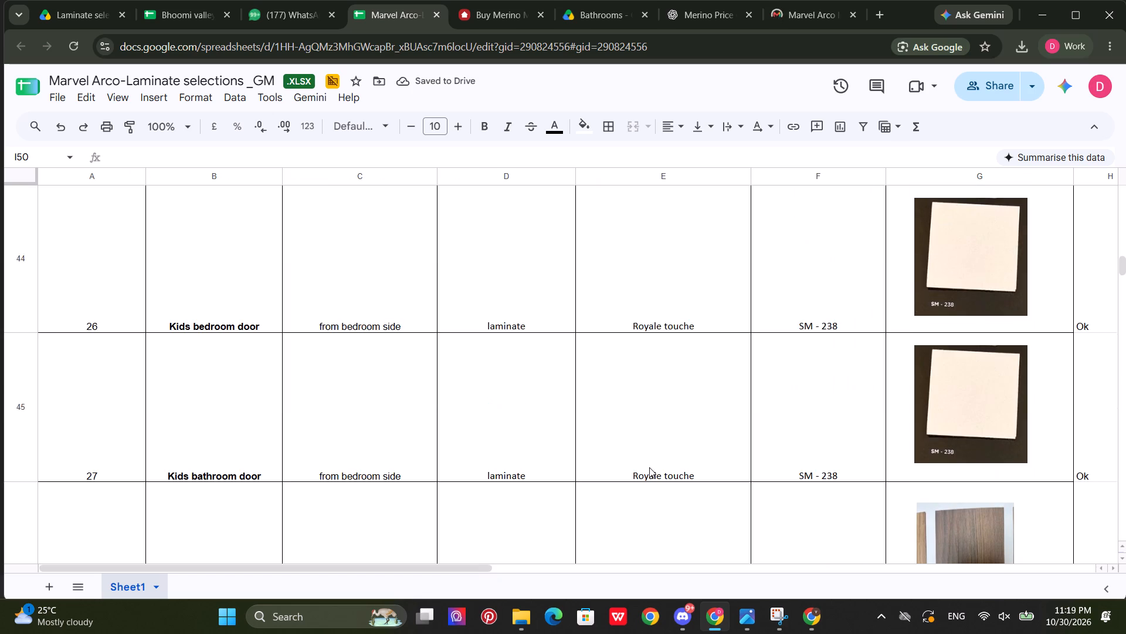
{"action": "scroll", "coordinate": [649, 467], "scroll_direction": "up", "scroll_amount": 1}
{"action": "scroll", "coordinate": [649, 467], "scroll_direction": "down", "scroll_amount": 1}
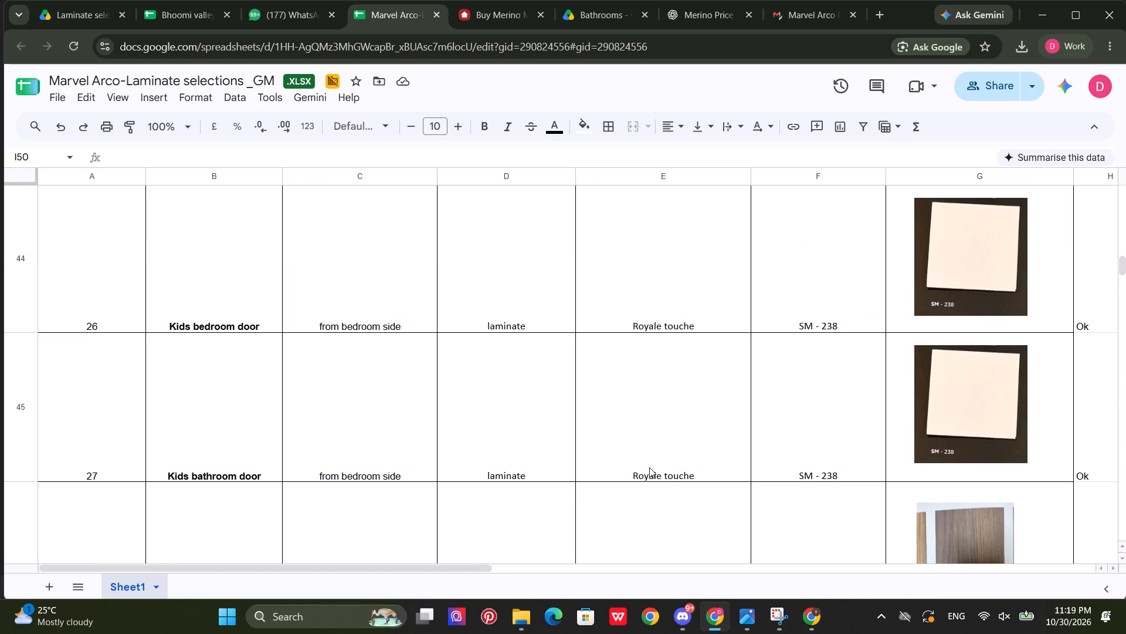
{"action": "scroll", "coordinate": [649, 467], "scroll_direction": "down", "scroll_amount": 1}
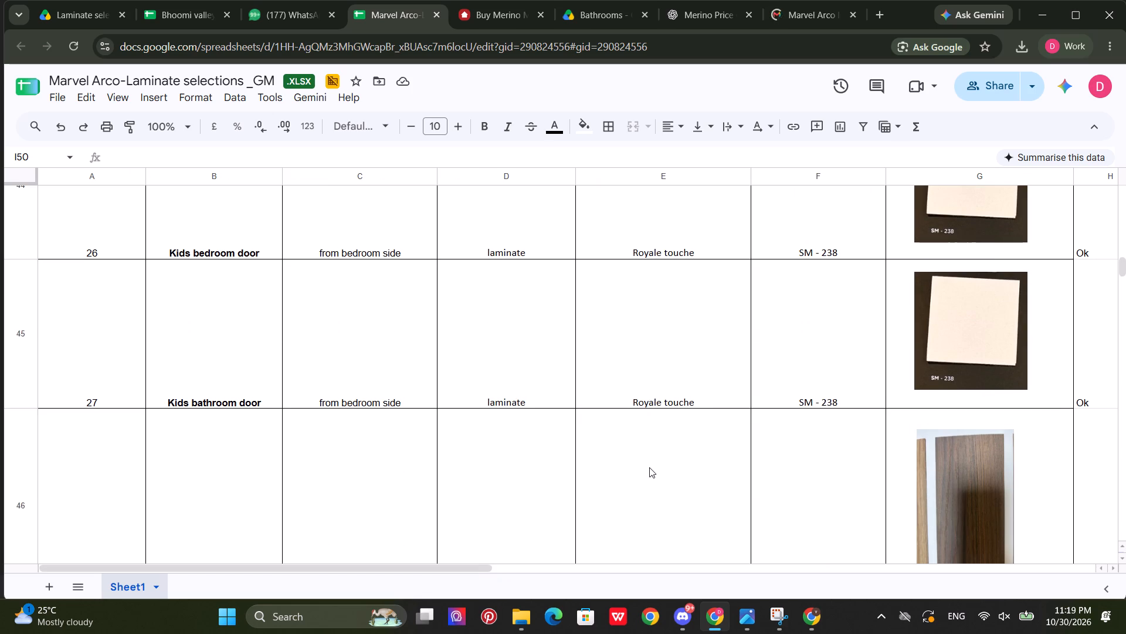
{"action": "scroll", "coordinate": [649, 467], "scroll_direction": "down", "scroll_amount": 7}
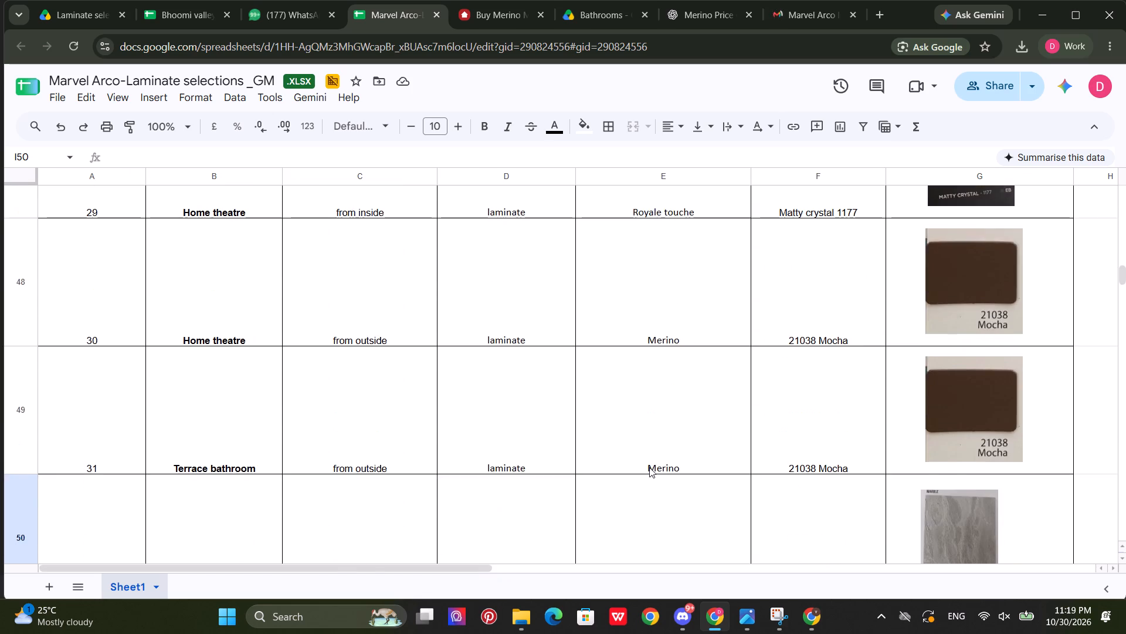
{"action": "scroll", "coordinate": [649, 467], "scroll_direction": "down", "scroll_amount": 5}
{"action": "scroll", "coordinate": [649, 467], "scroll_direction": "up", "scroll_amount": 20}
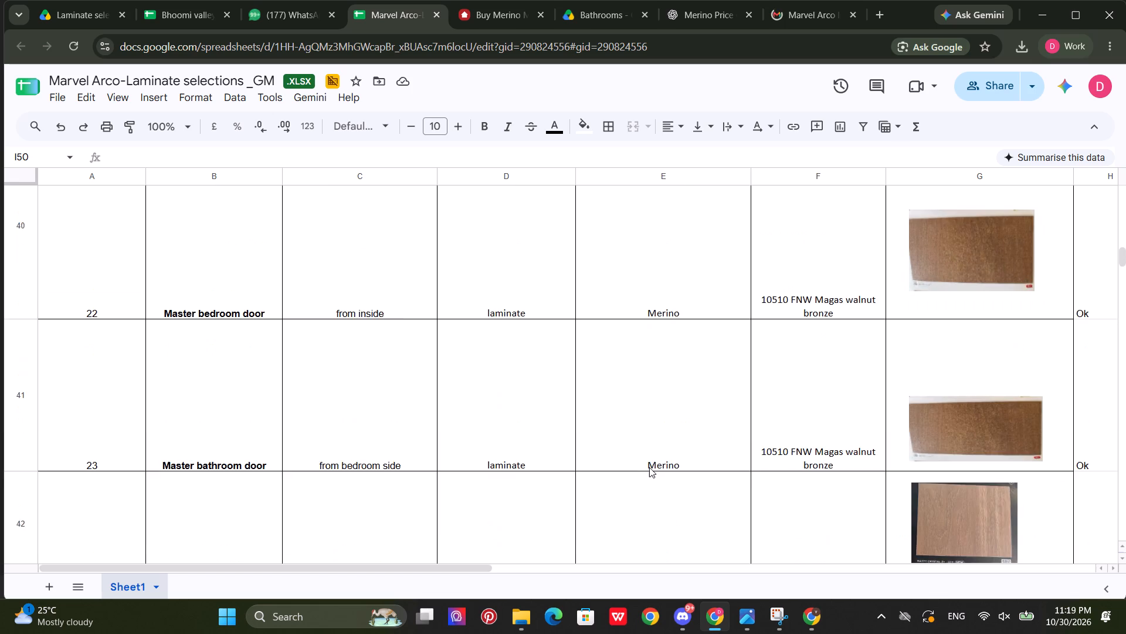
{"action": "scroll", "coordinate": [649, 467], "scroll_direction": "up", "scroll_amount": 7}
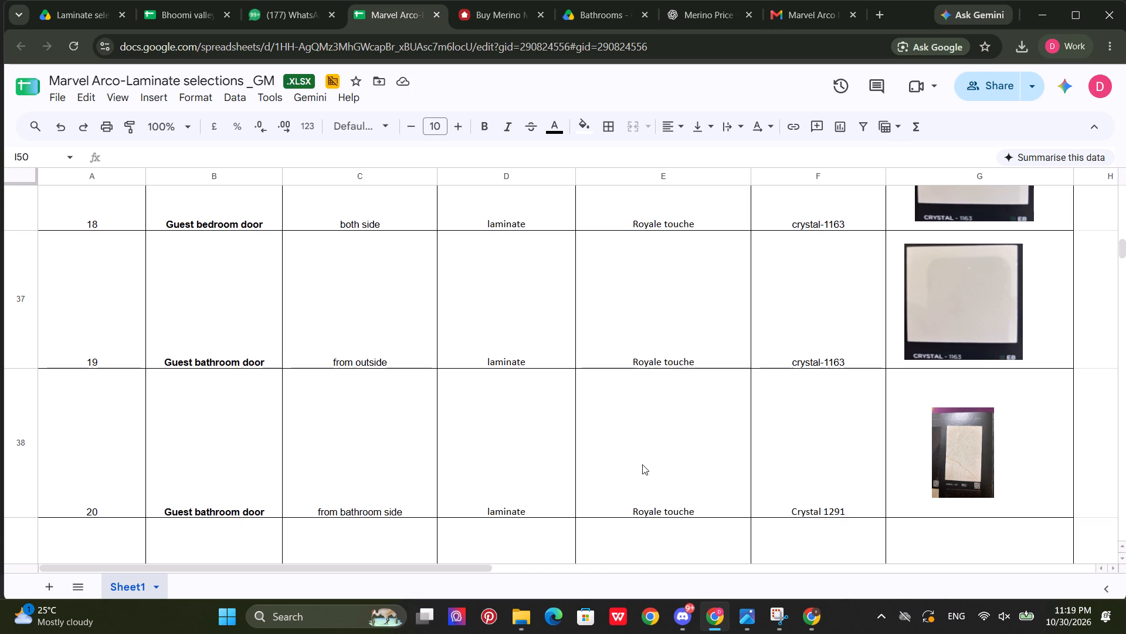
Set the serial number cell A35 of the Main door row to white fill.
{"action": "scroll", "coordinate": [642, 464], "scroll_direction": "up", "scroll_amount": 10}
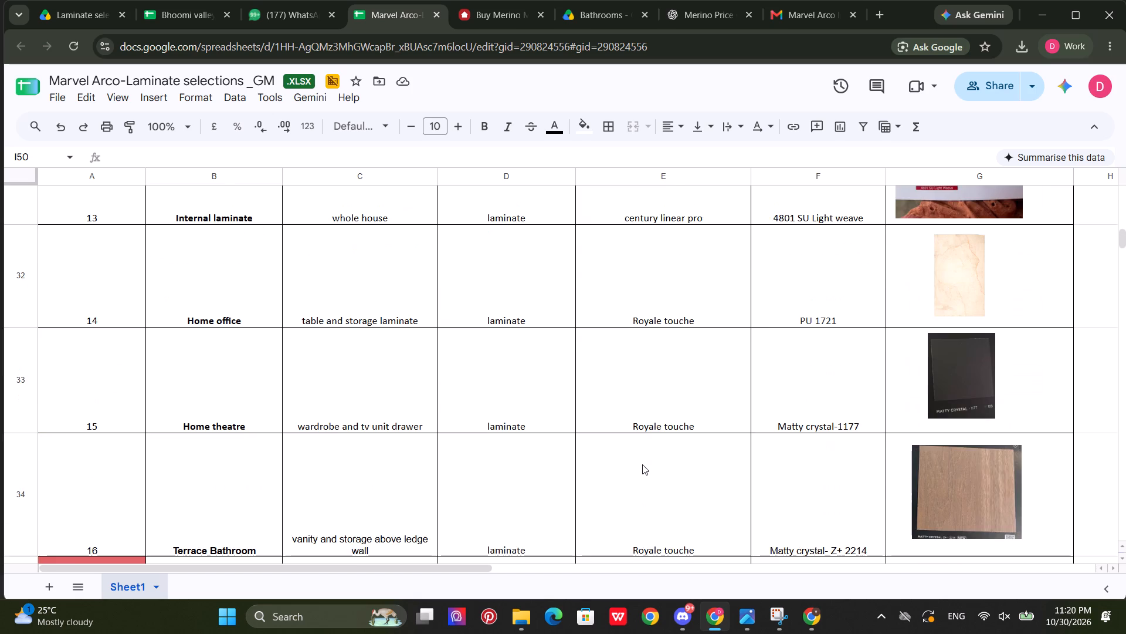
{"action": "scroll", "coordinate": [642, 464], "scroll_direction": "down", "scroll_amount": 5}
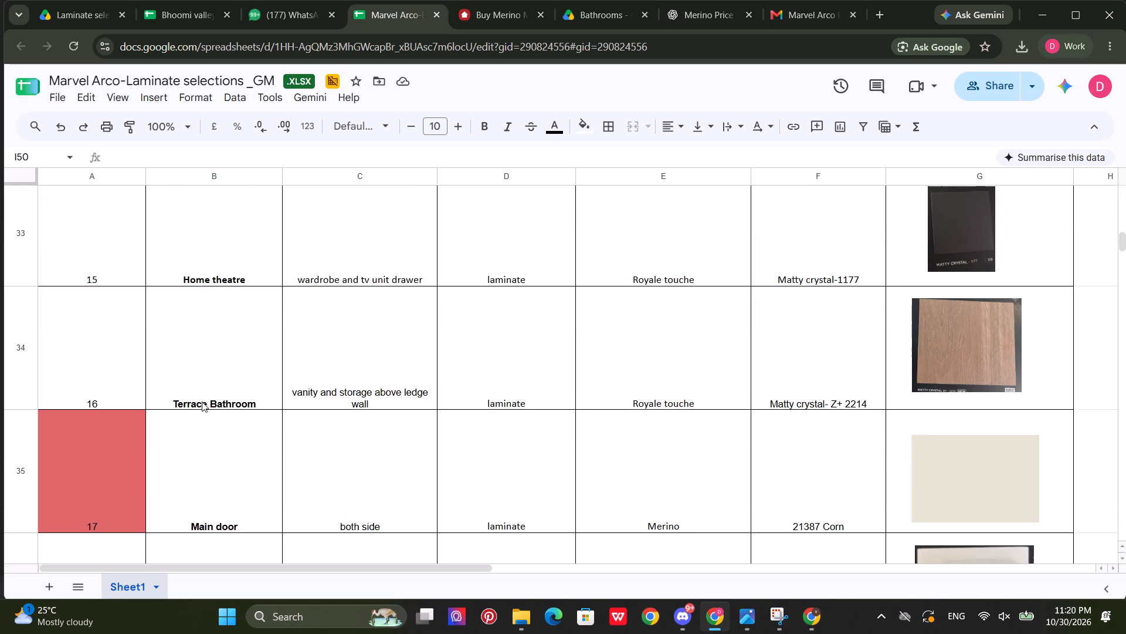
{"action": "left_click", "coordinate": [123, 382]}
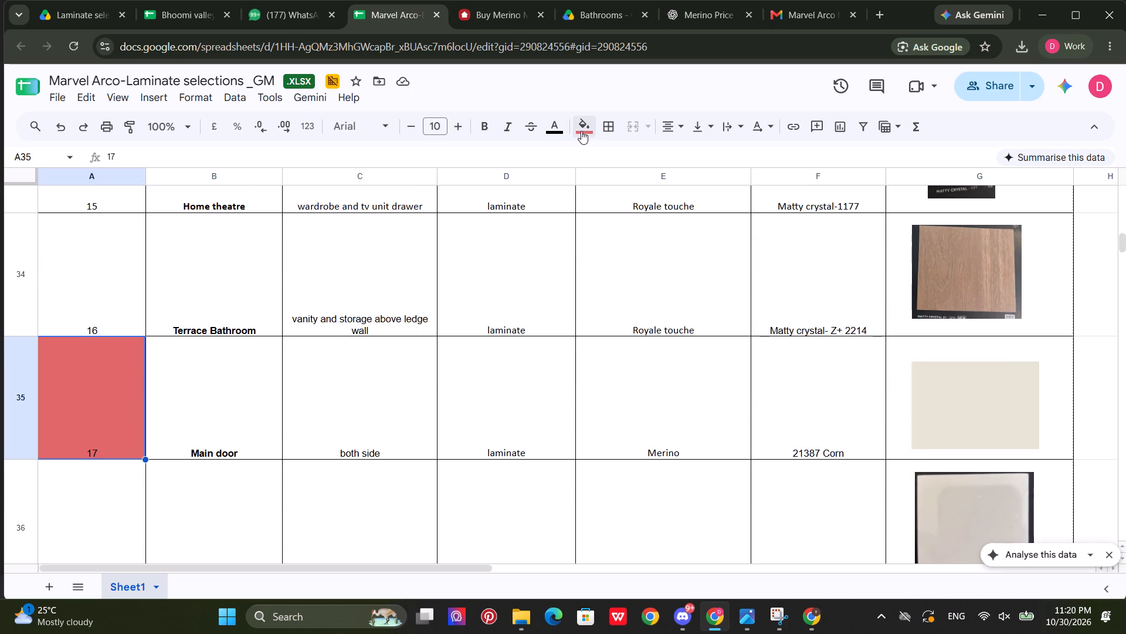
{"action": "left_click", "coordinate": [581, 131]}
{"action": "left_click", "coordinate": [737, 174]}
{"action": "left_click", "coordinate": [804, 343]}
Insert "No confirmed from client" before the existing comment in cell H11 of the living room TV unit back panel row.
{"action": "scroll", "coordinate": [805, 343], "scroll_direction": "up", "scroll_amount": 6}
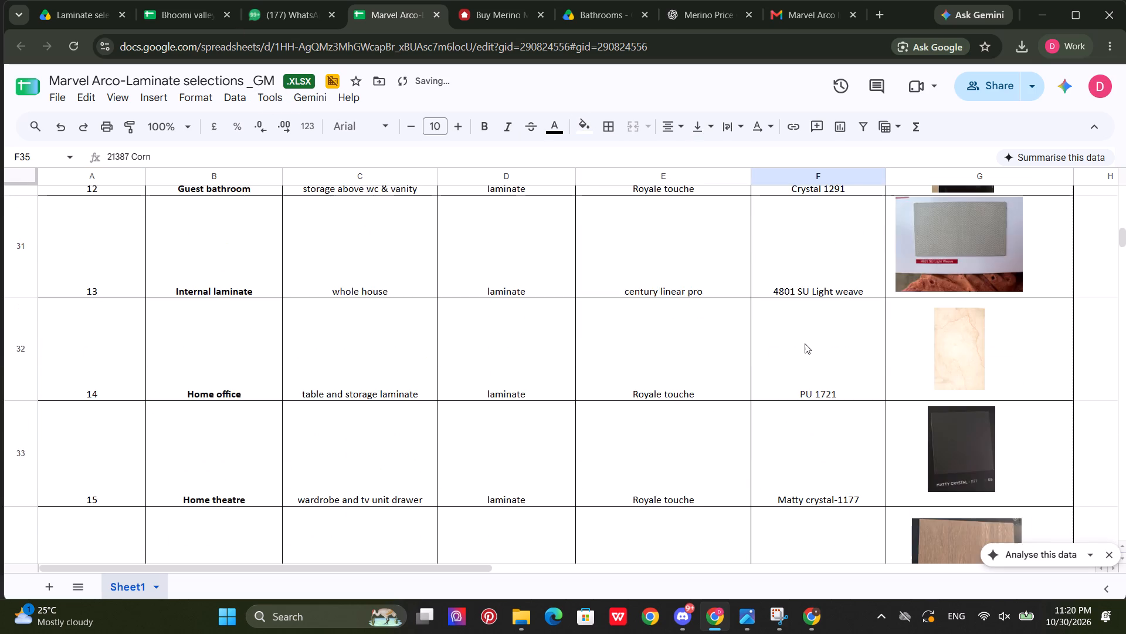
{"action": "scroll", "coordinate": [805, 343], "scroll_direction": "up", "scroll_amount": 20}
{"action": "scroll", "coordinate": [805, 343], "scroll_direction": "up", "scroll_amount": 8}
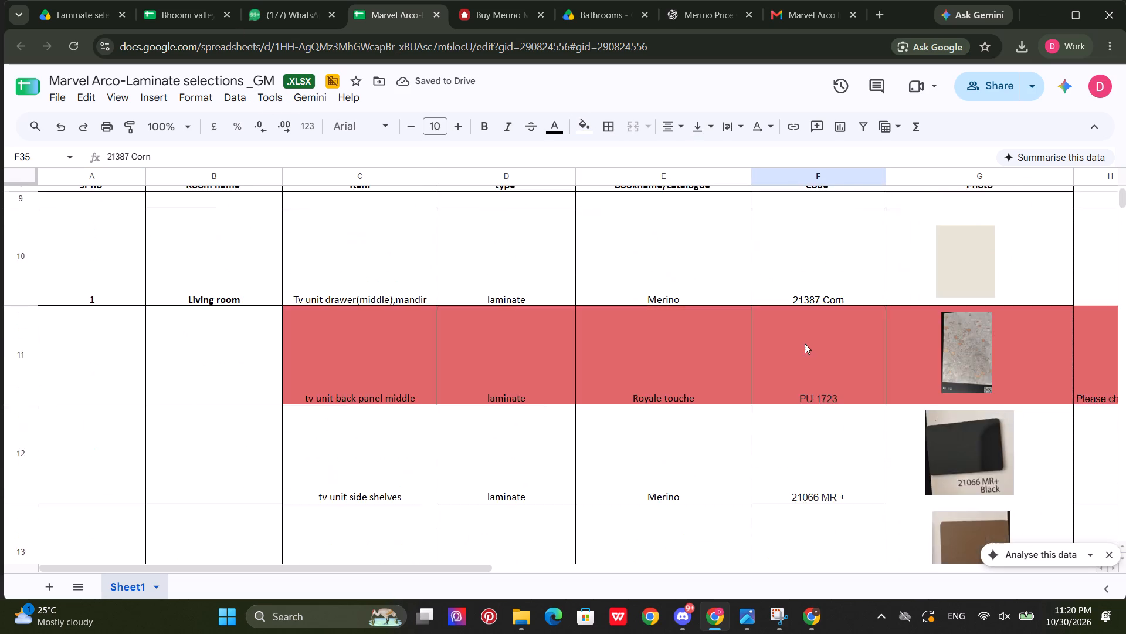
{"action": "scroll", "coordinate": [805, 343], "scroll_direction": "up", "scroll_amount": 6}
{"action": "scroll", "coordinate": [805, 343], "scroll_direction": "down", "scroll_amount": 3}
{"action": "scroll", "coordinate": [805, 343], "scroll_direction": "up", "scroll_amount": 1}
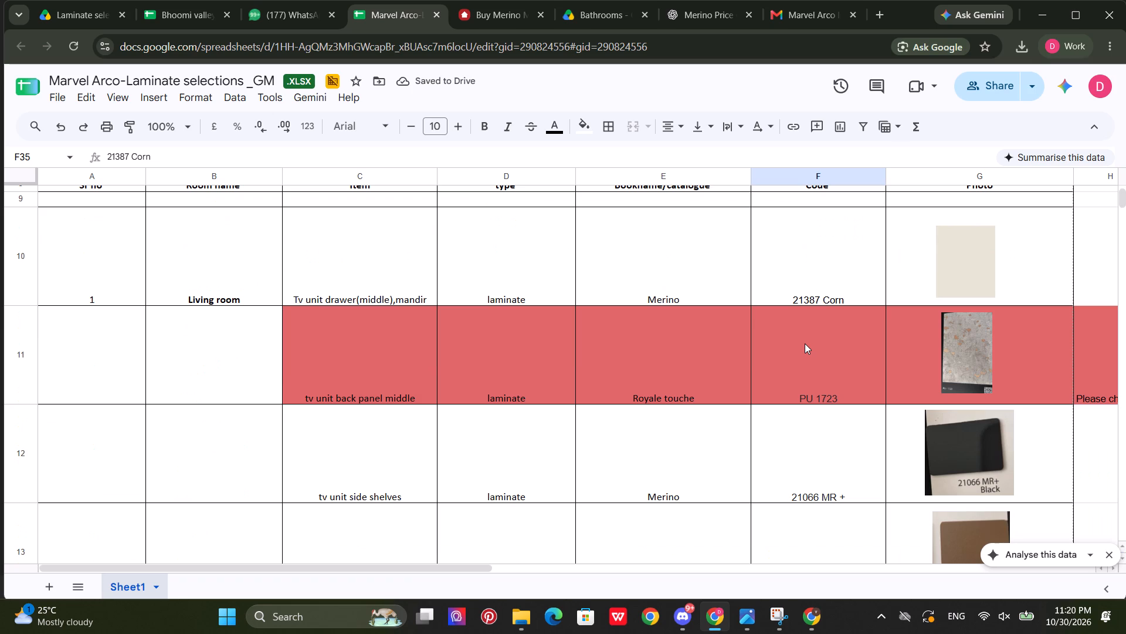
{"action": "left_click_drag", "start_coordinate": [484, 566], "coordinate": [602, 569]}
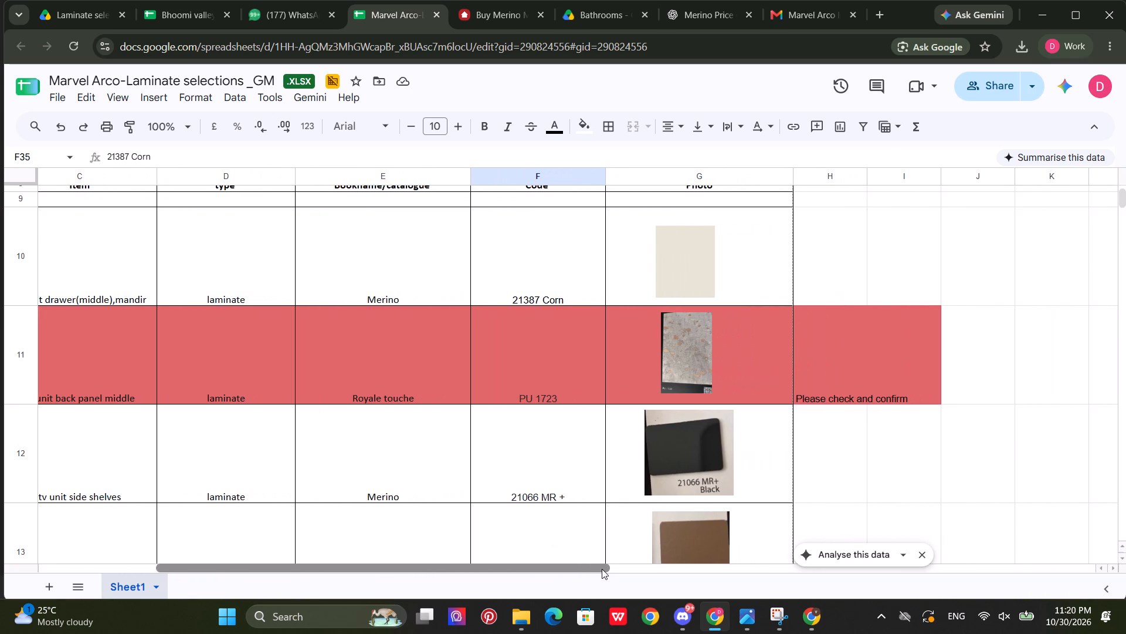
{"action": "left_click_drag", "start_coordinate": [602, 569], "coordinate": [601, 569]}
{"action": "double_click", "coordinate": [802, 370]}
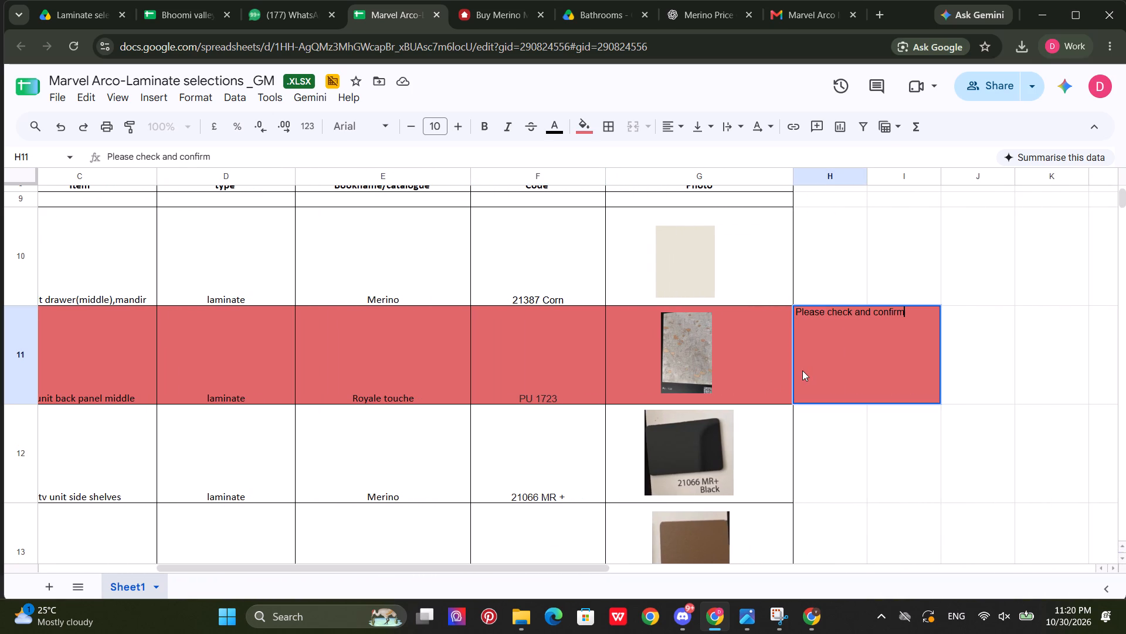
{"action": "left_click", "coordinate": [796, 308]}
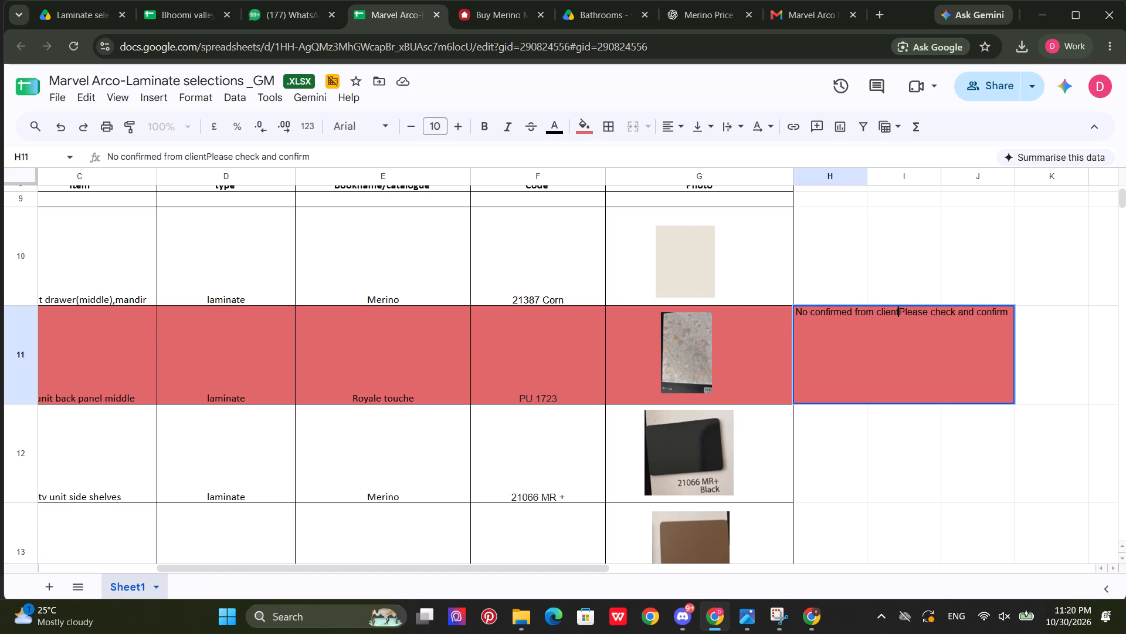
{"action": "left_click", "coordinate": [886, 475]}
Fill cell J11 with the same light red as the rest of the TV unit back panel row.
{"action": "left_click", "coordinate": [952, 382]}
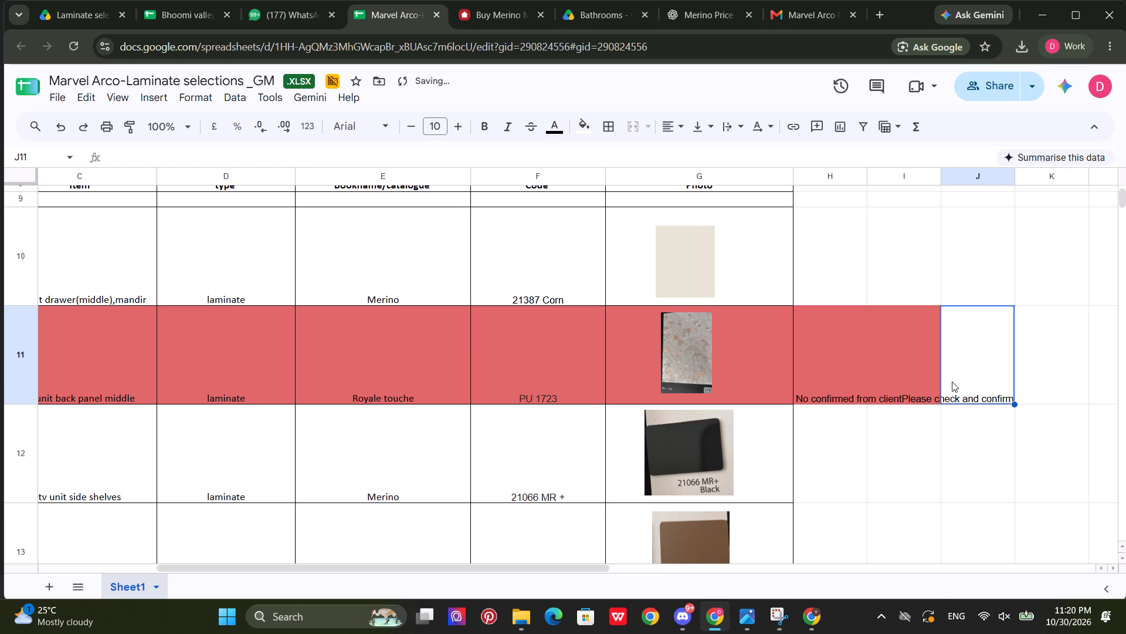
{"action": "left_click", "coordinate": [591, 123]}
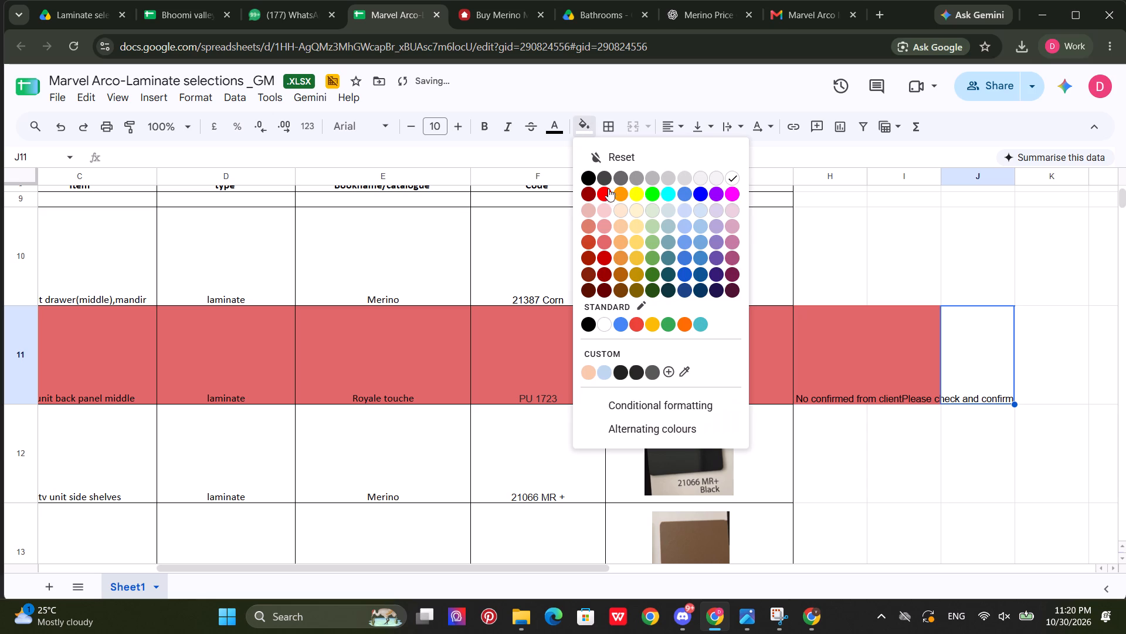